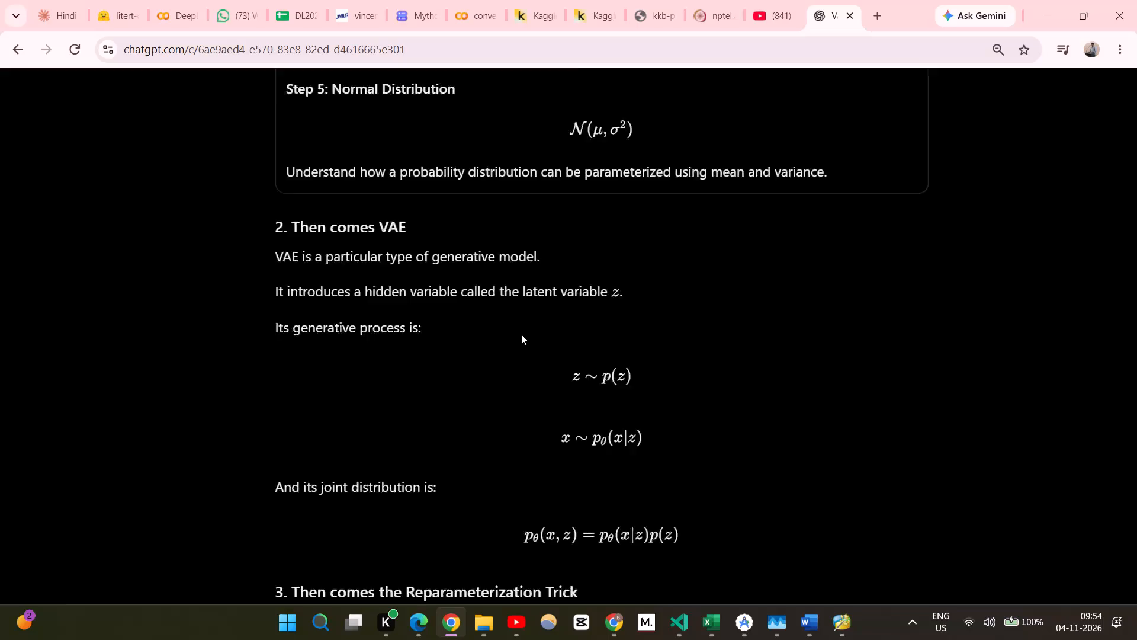
Switch from the VAE notes to the Lec 20.1 Revisiting Autoencoders video, replay the encoder explanation, and pause it.
scroll(521, 334, "down", 2)
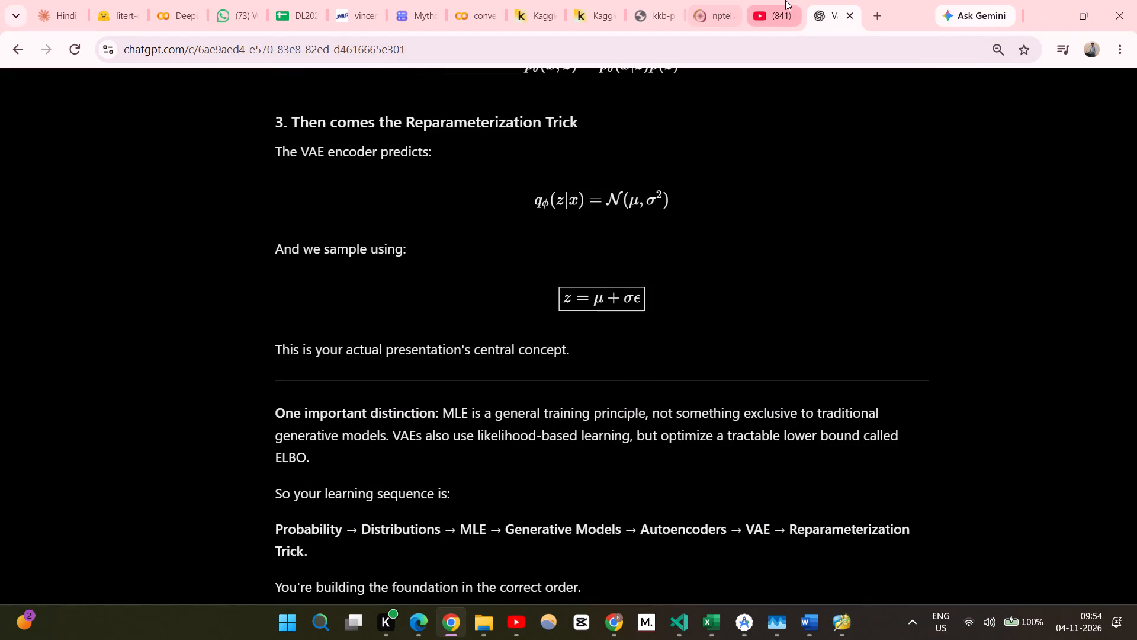
left_click(785, 0)
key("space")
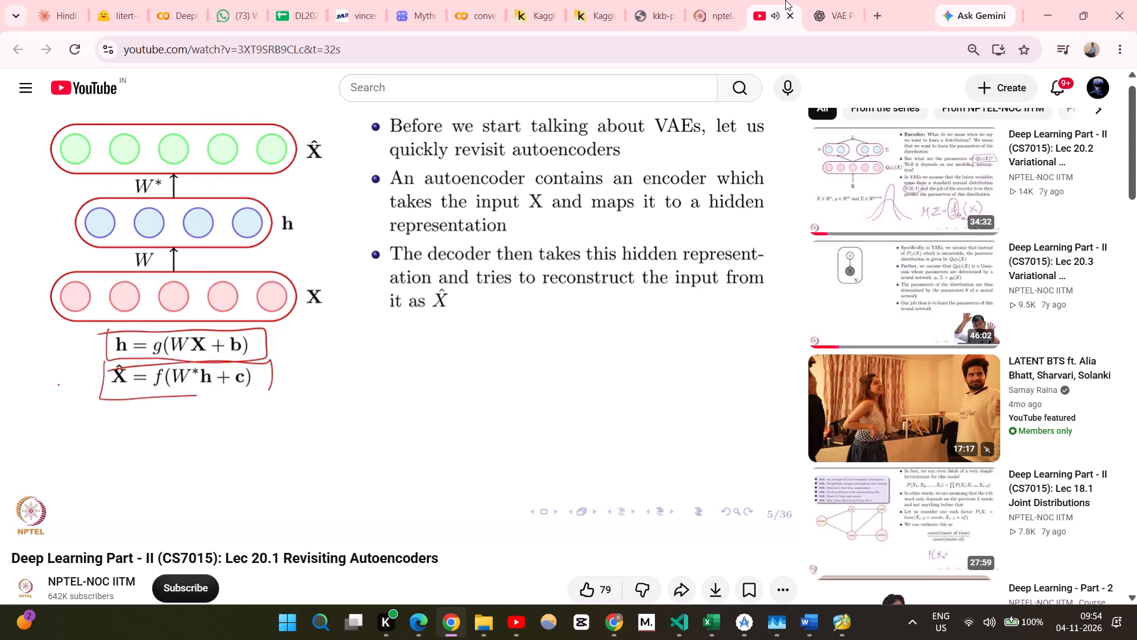
key("Left")
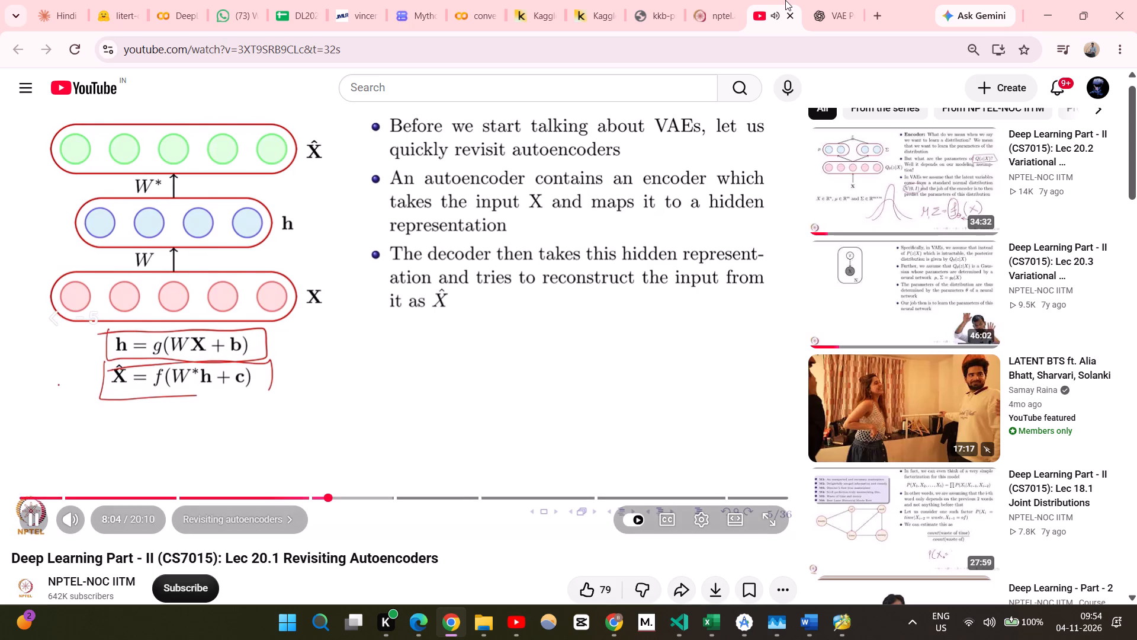
key("Left")
key("Left")
key("Left")
key("Left")
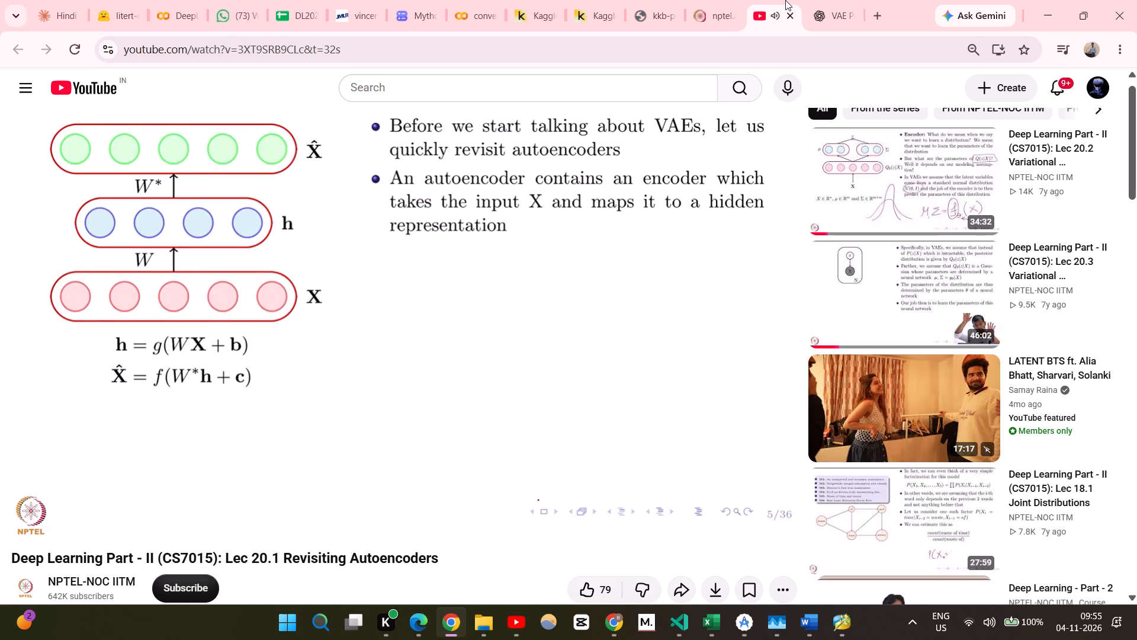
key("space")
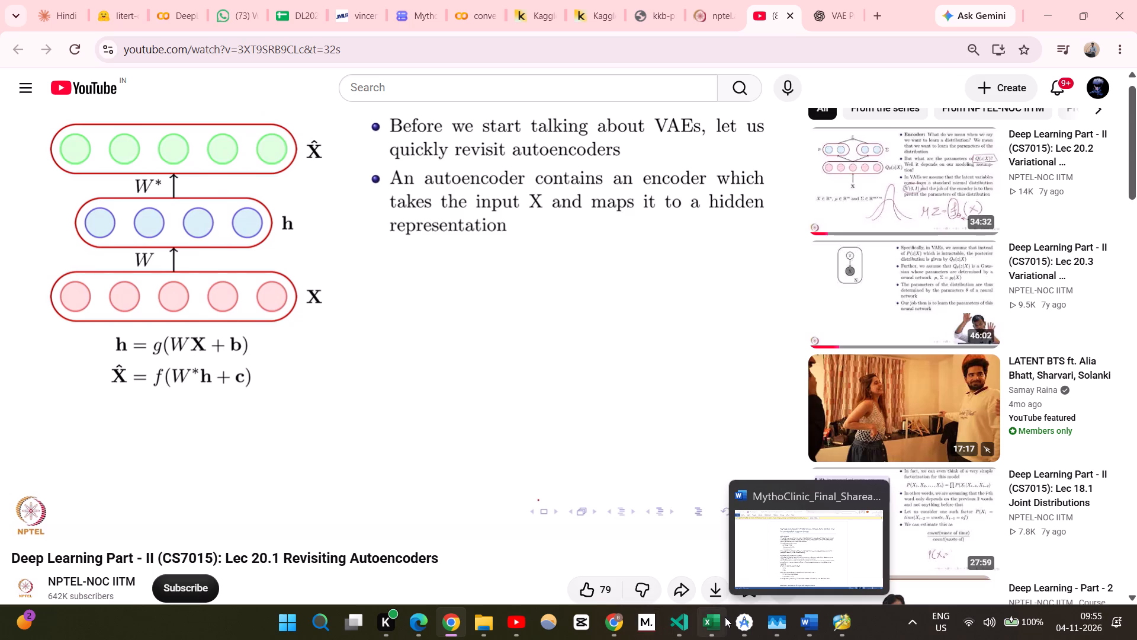
Open PowerPoint and create a blank presentation.
left_click(284, 632)
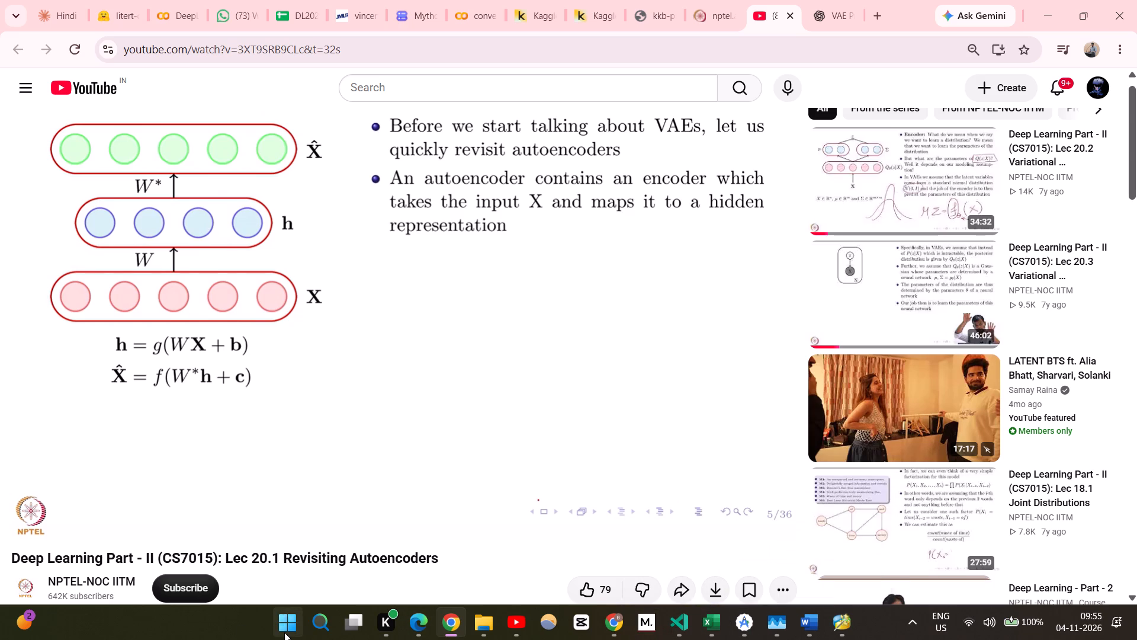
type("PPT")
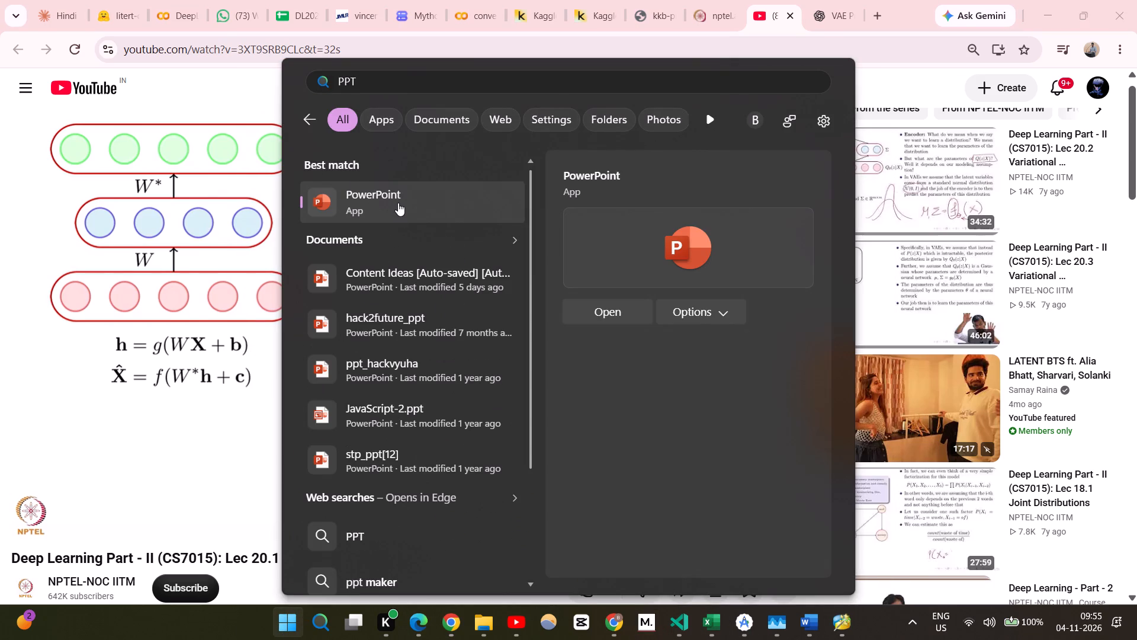
left_click(398, 203)
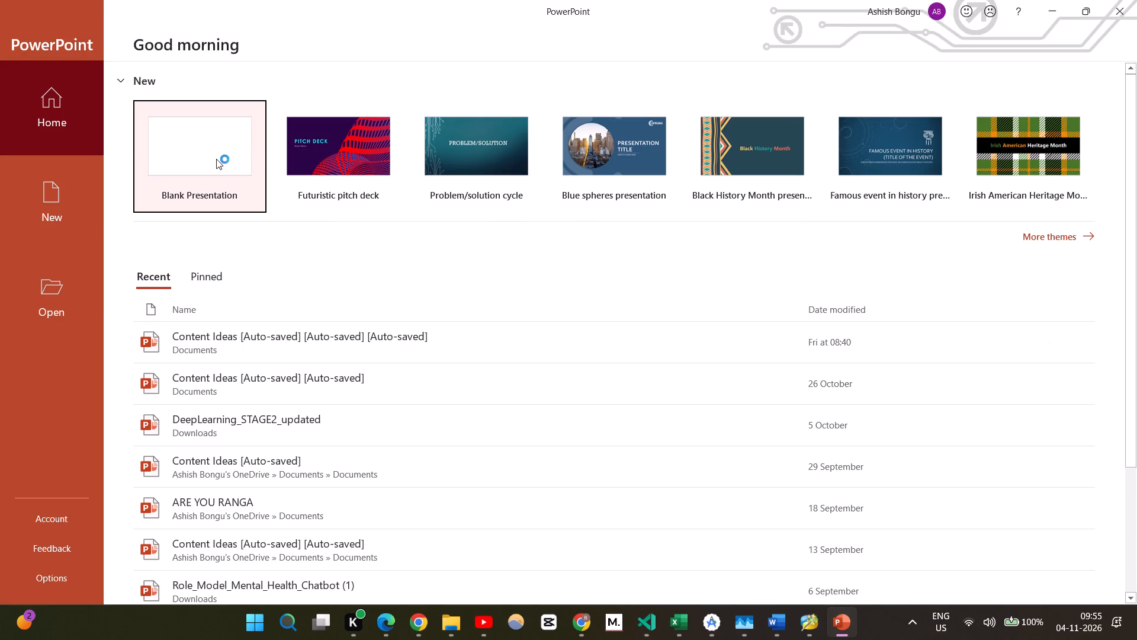
double_click(216, 159)
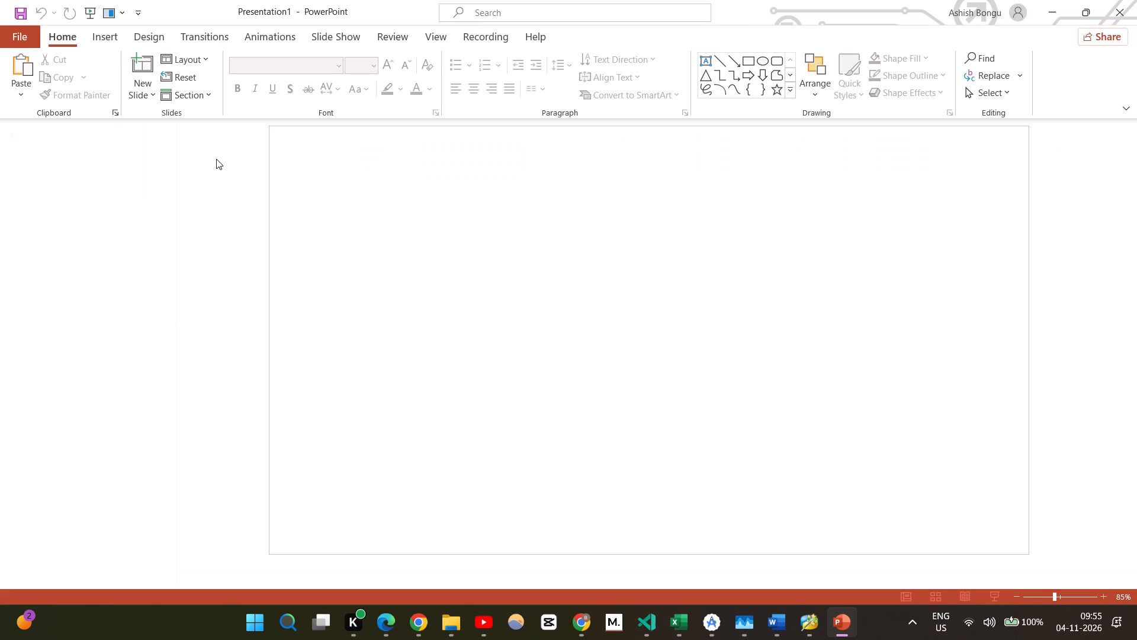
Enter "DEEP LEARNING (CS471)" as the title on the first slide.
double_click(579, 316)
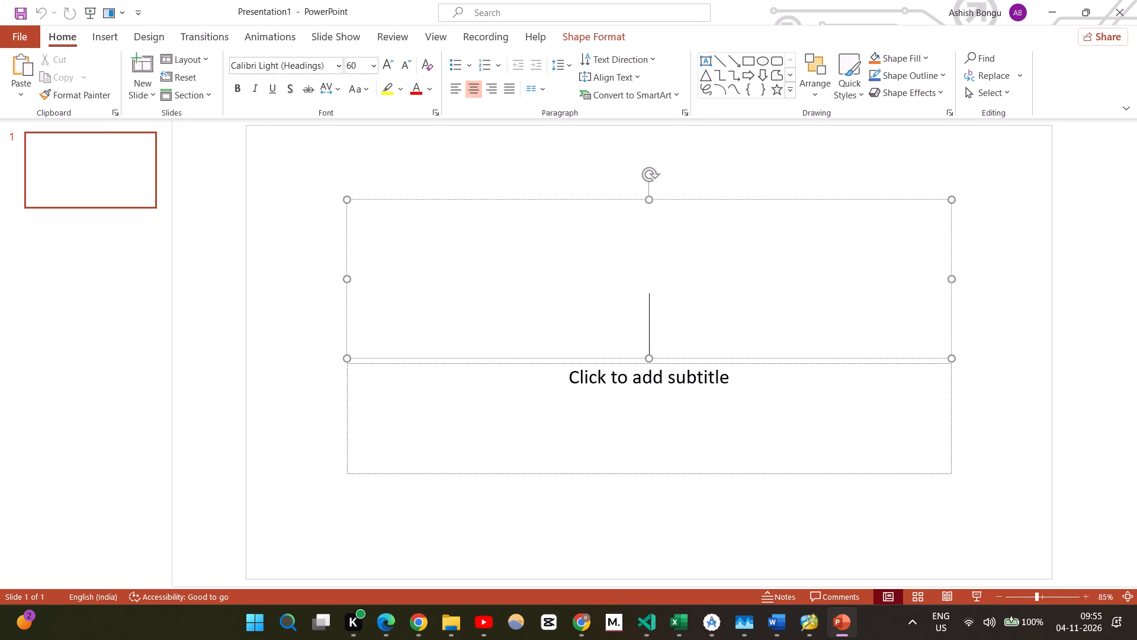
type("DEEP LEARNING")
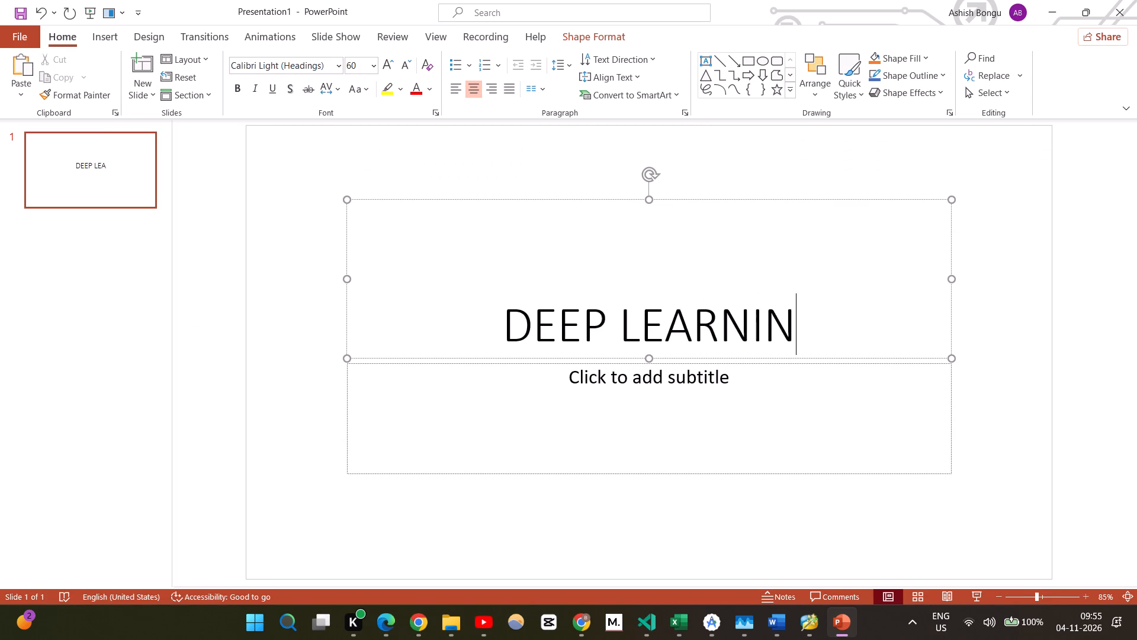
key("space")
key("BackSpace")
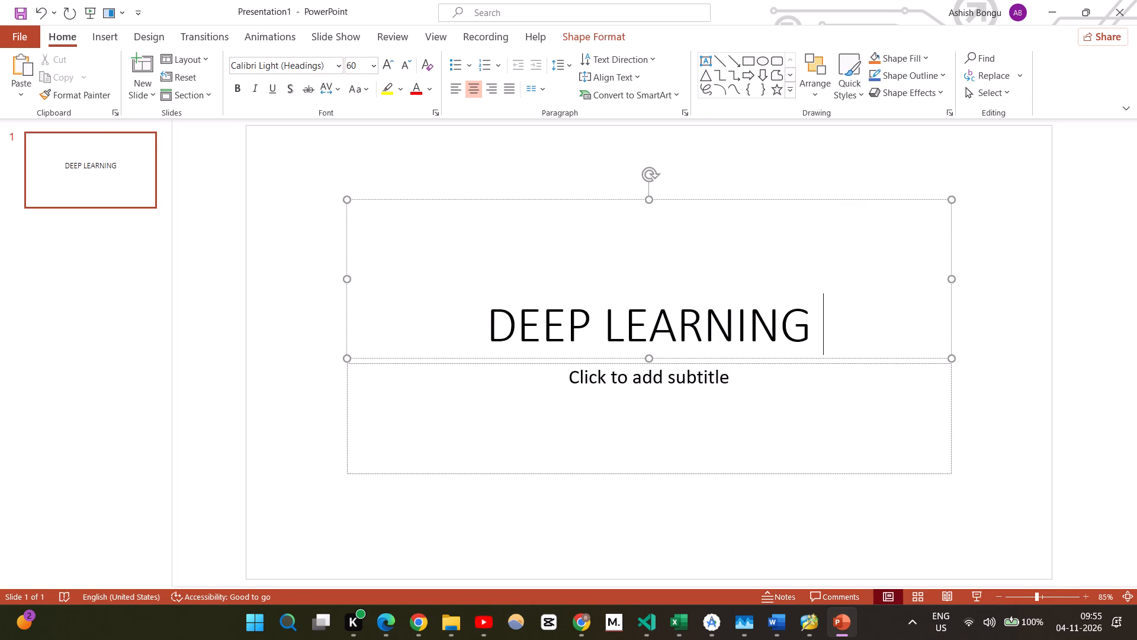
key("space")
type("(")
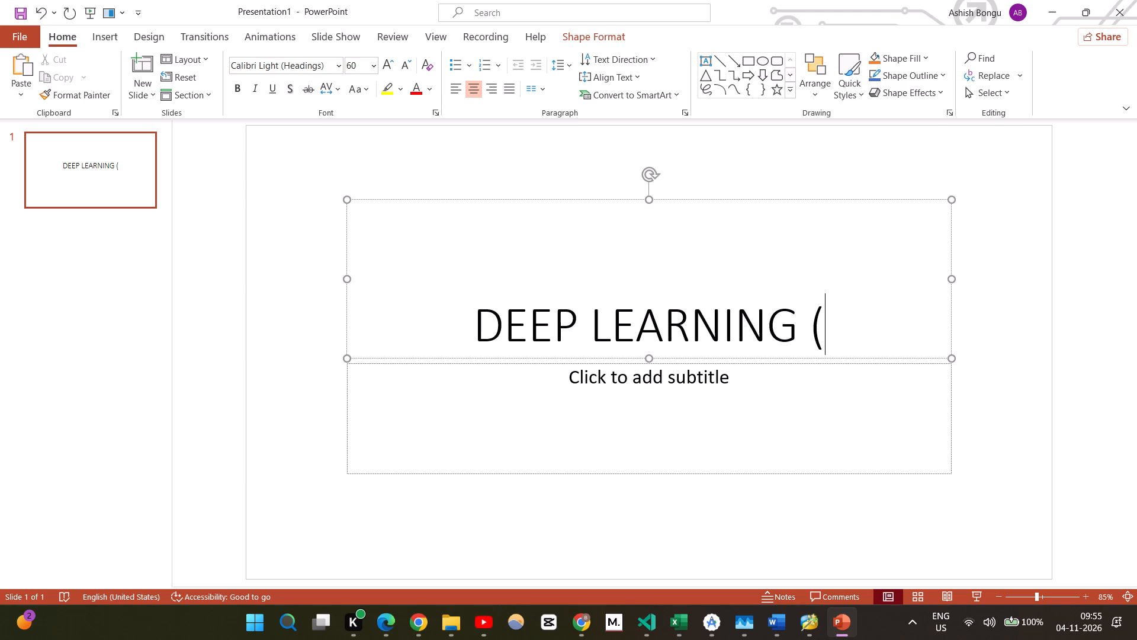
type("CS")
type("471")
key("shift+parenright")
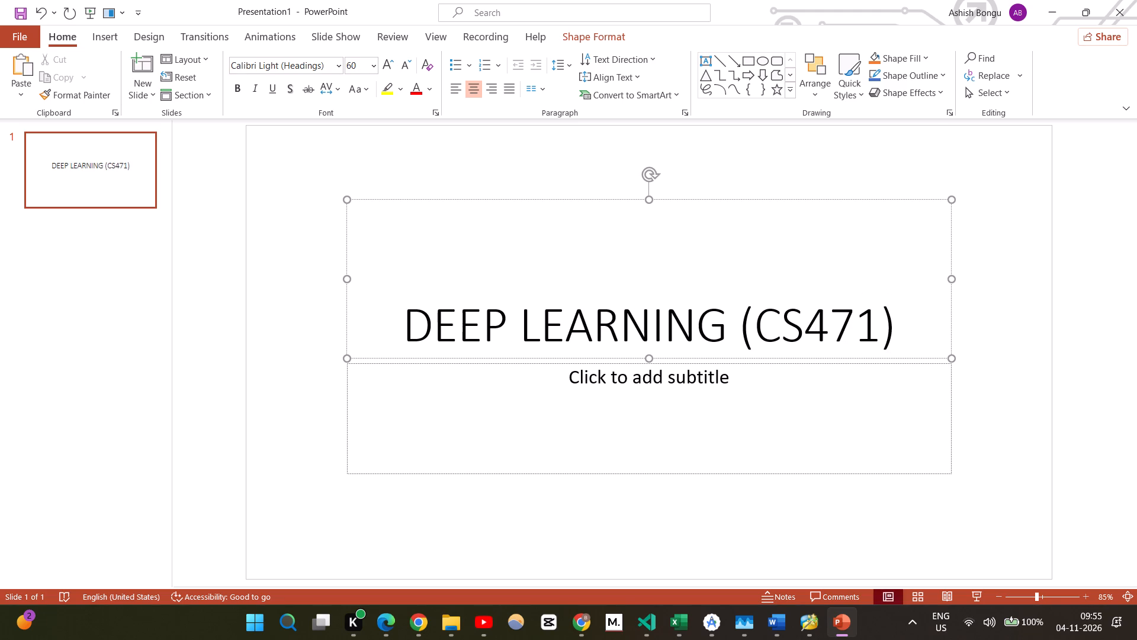
Format the whole slide title in bold at font size 40.
left_click(577, 382)
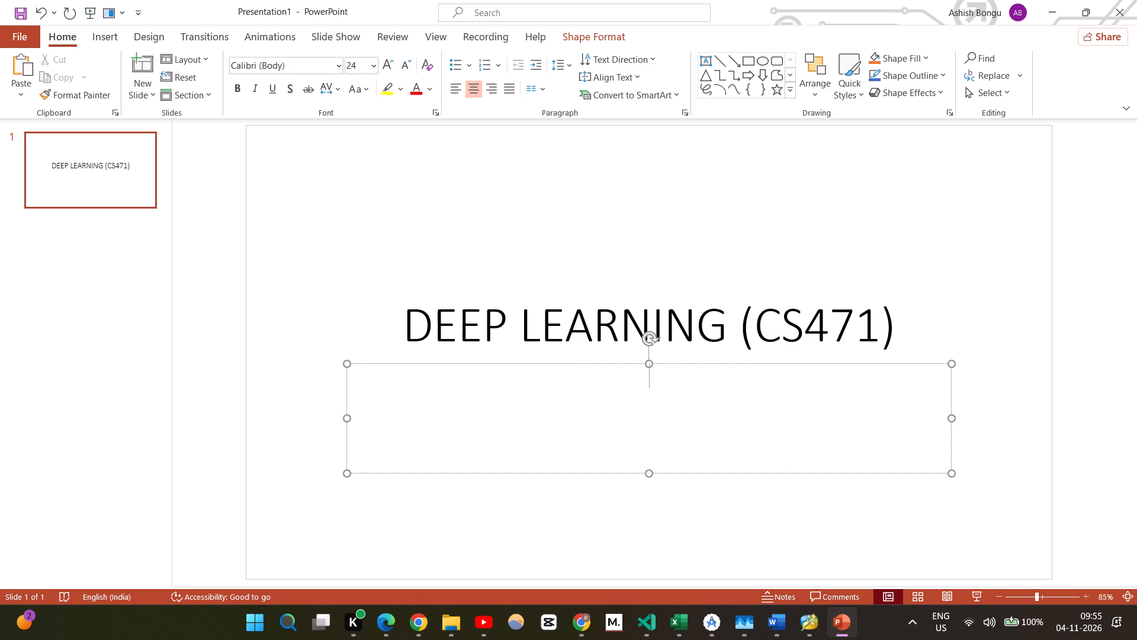
left_click(567, 297)
triple_click(567, 297)
key("ctrl+a")
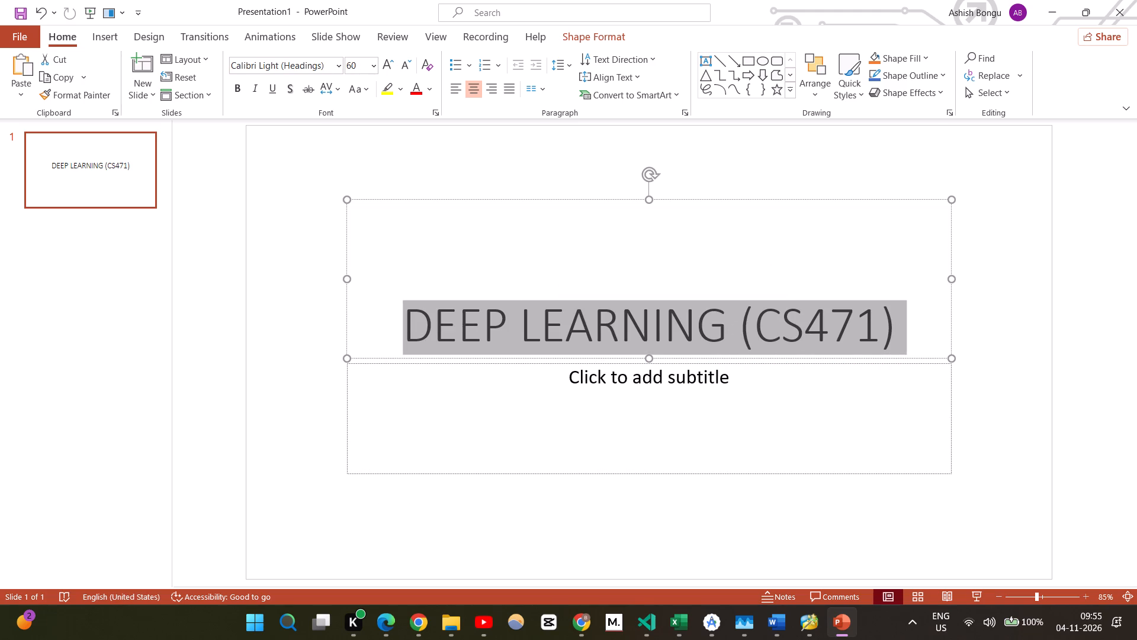
left_click(377, 65)
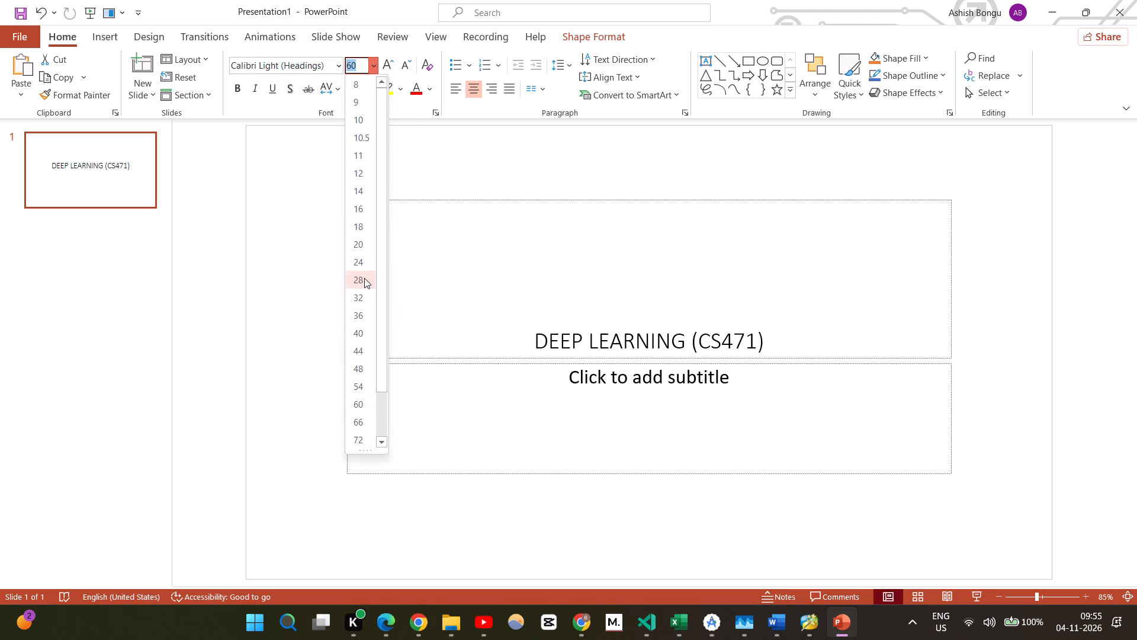
left_click(363, 325)
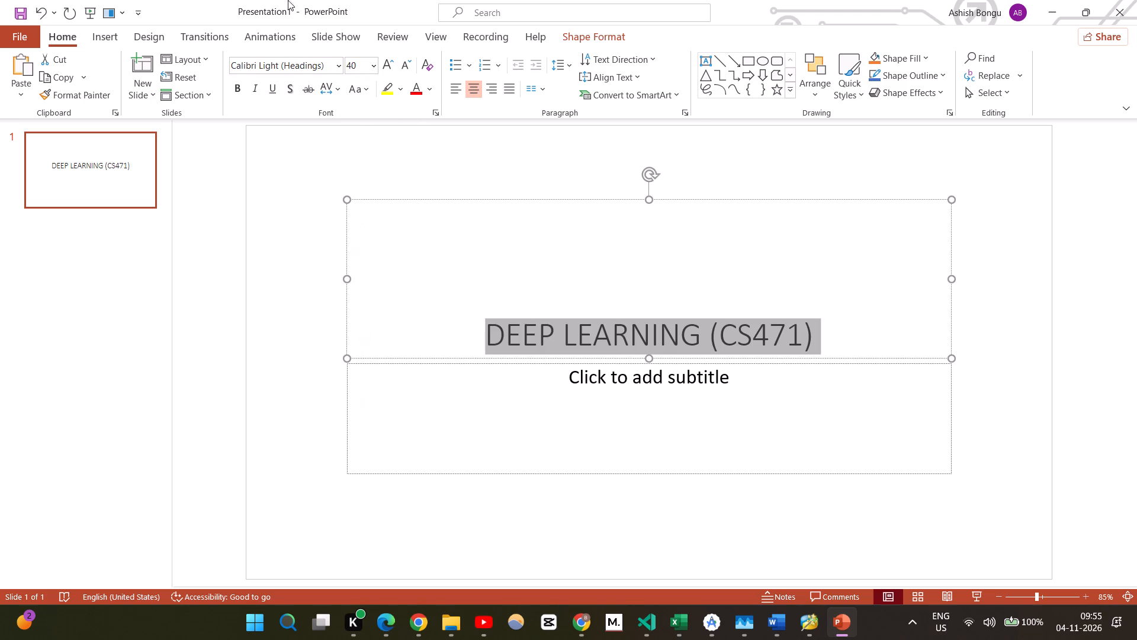
left_click(244, 94)
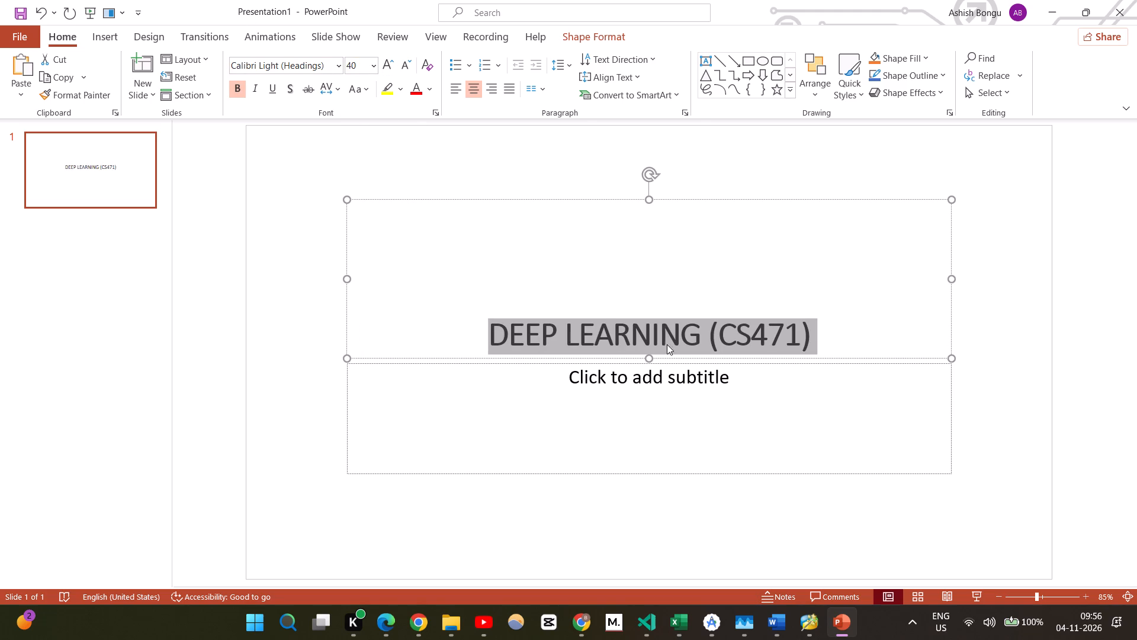
Enter "COURSE PRESENTATION" as the subtitle of the title slide.
left_click(655, 391)
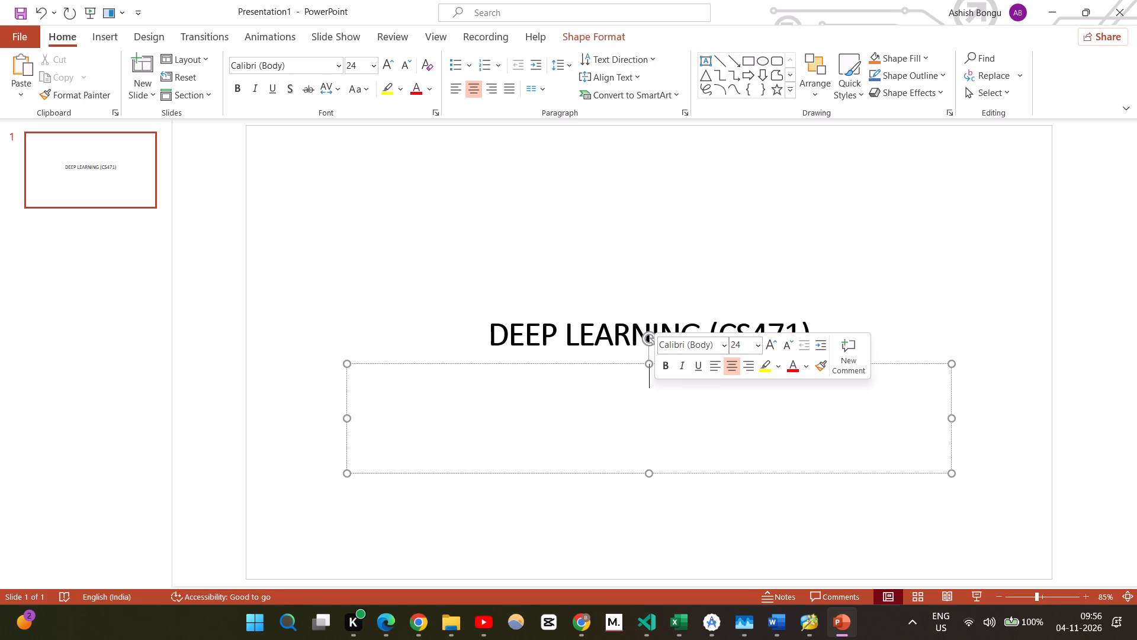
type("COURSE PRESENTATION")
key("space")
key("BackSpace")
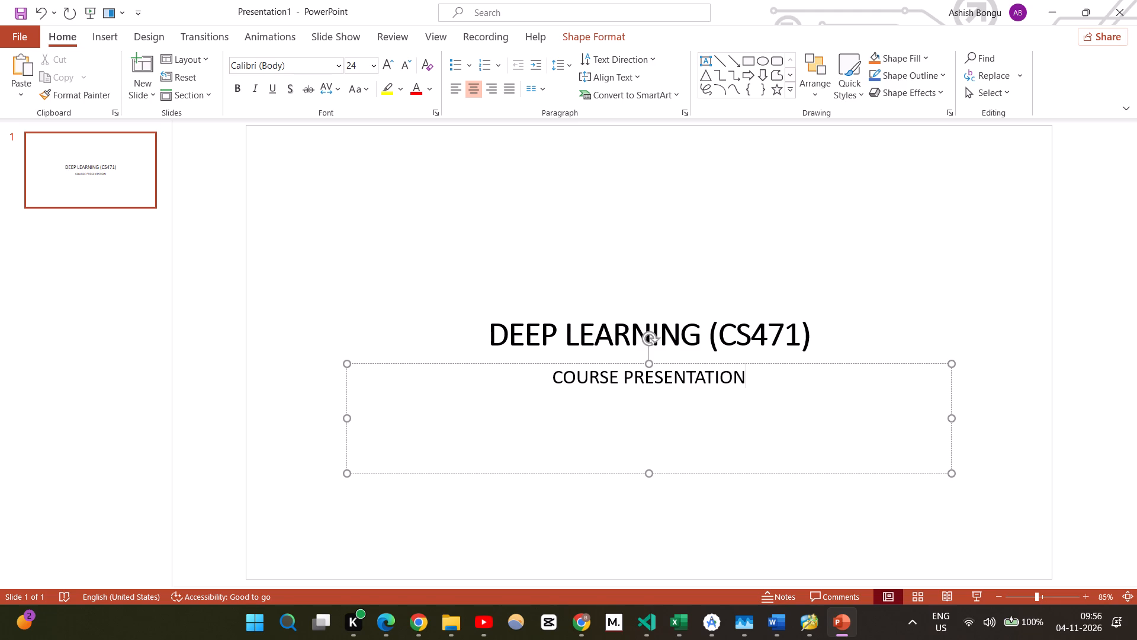
Replace the title text on the title slide with "VARIATIONAL AUTOENCODERS".
triple_click(694, 348)
left_click(694, 348)
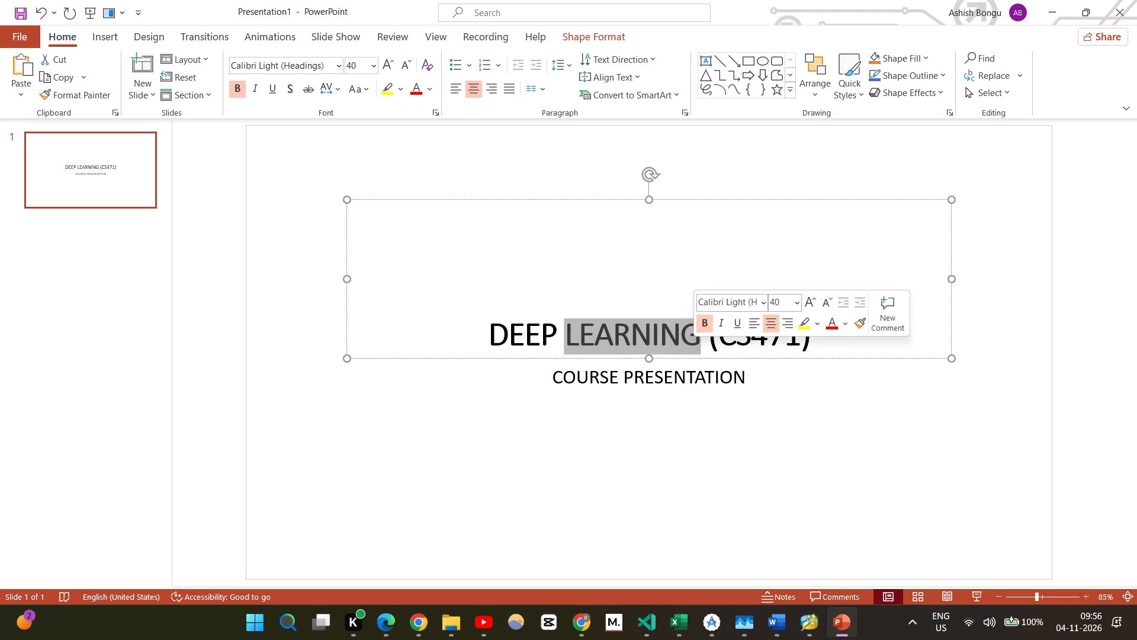
triple_click(694, 348)
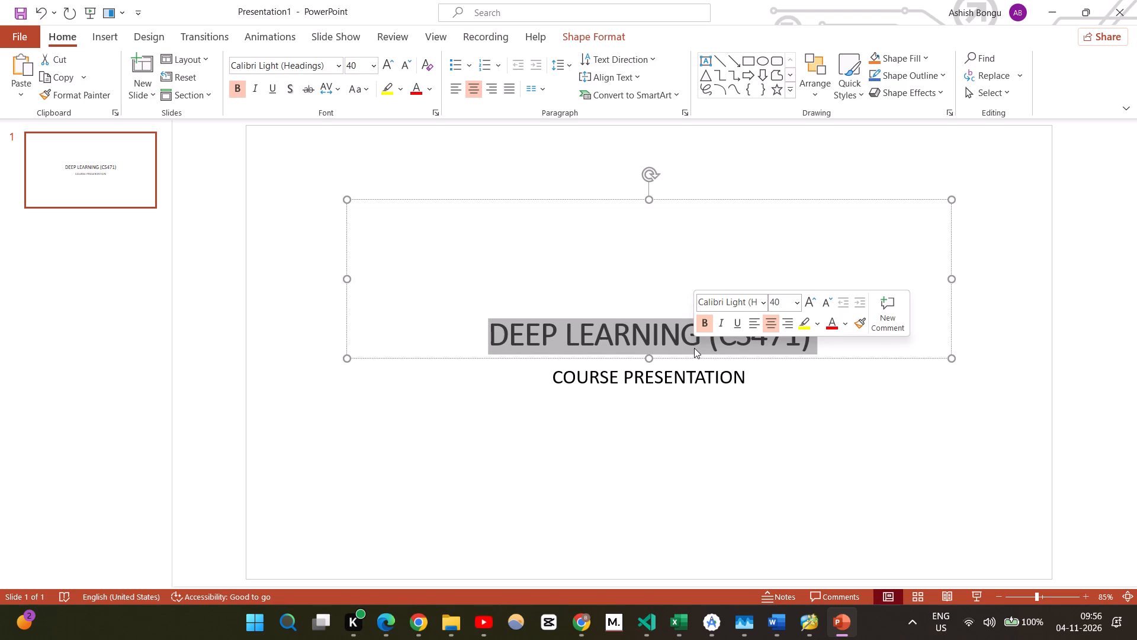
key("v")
key("BackSpace")
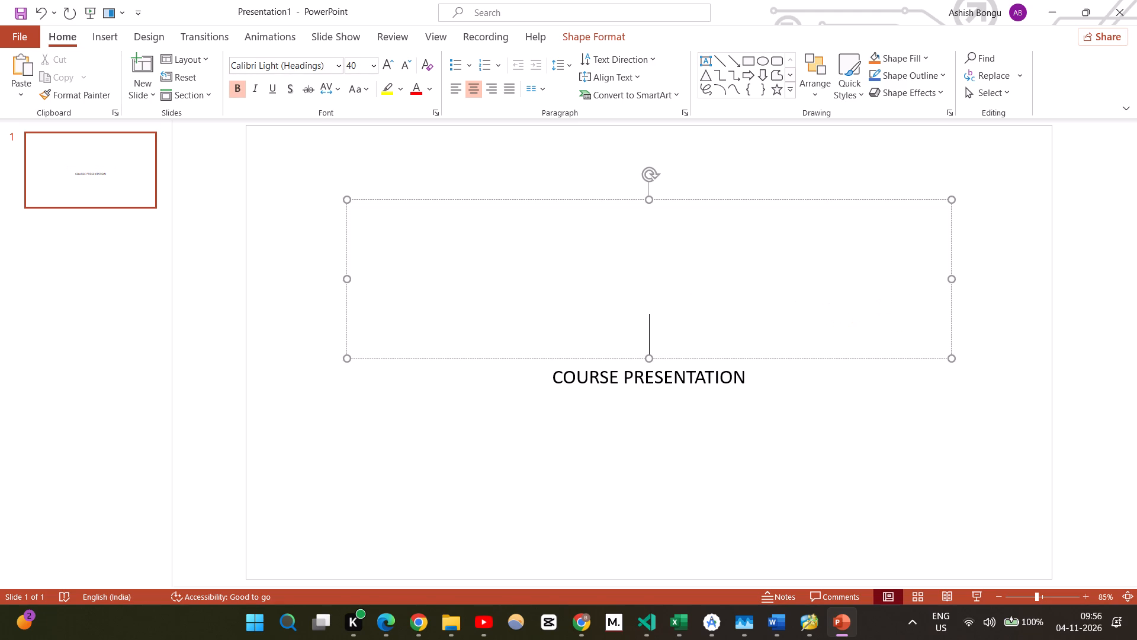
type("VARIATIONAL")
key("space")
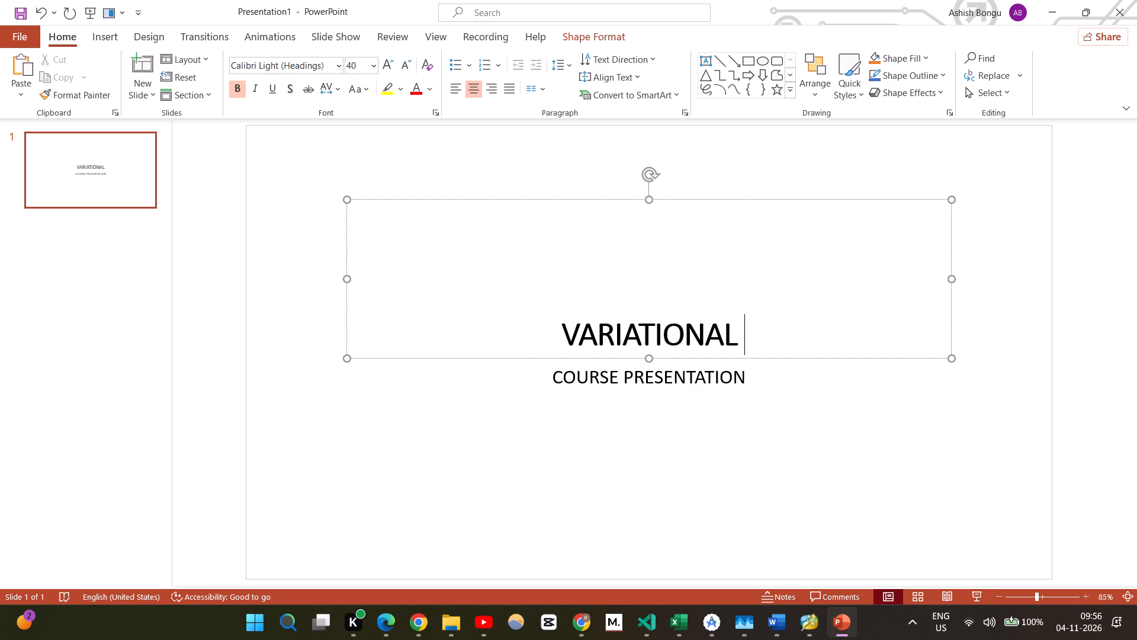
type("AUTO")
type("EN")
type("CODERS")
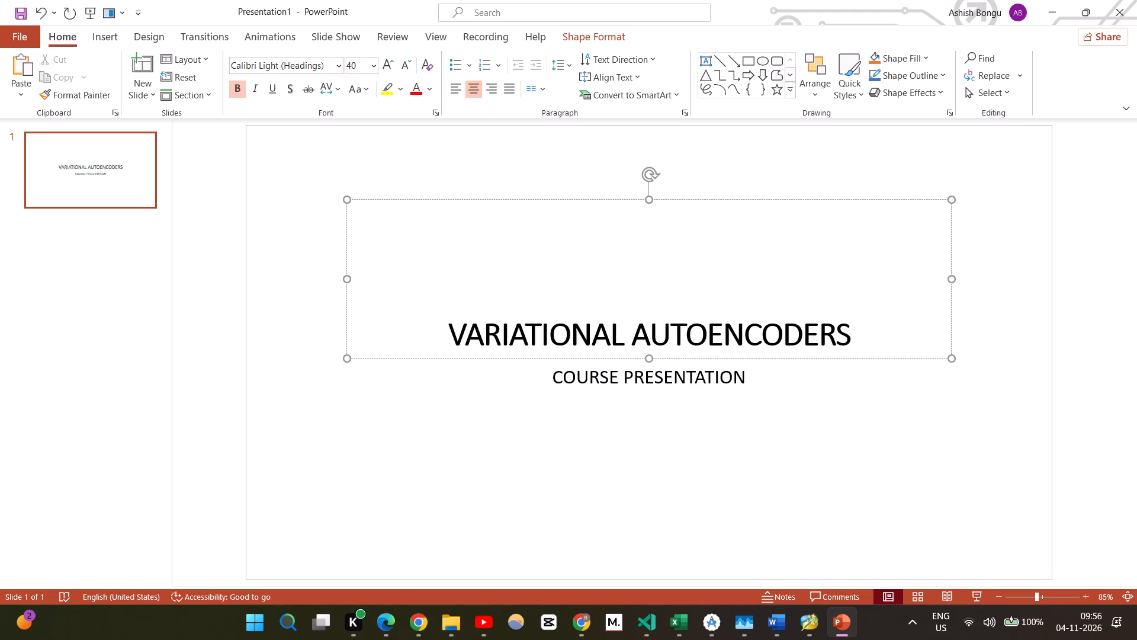
Extend the subtitle so it reads "COURSE PRESENTATION – CS471 (DEEP LEARNING)".
double_click(620, 388)
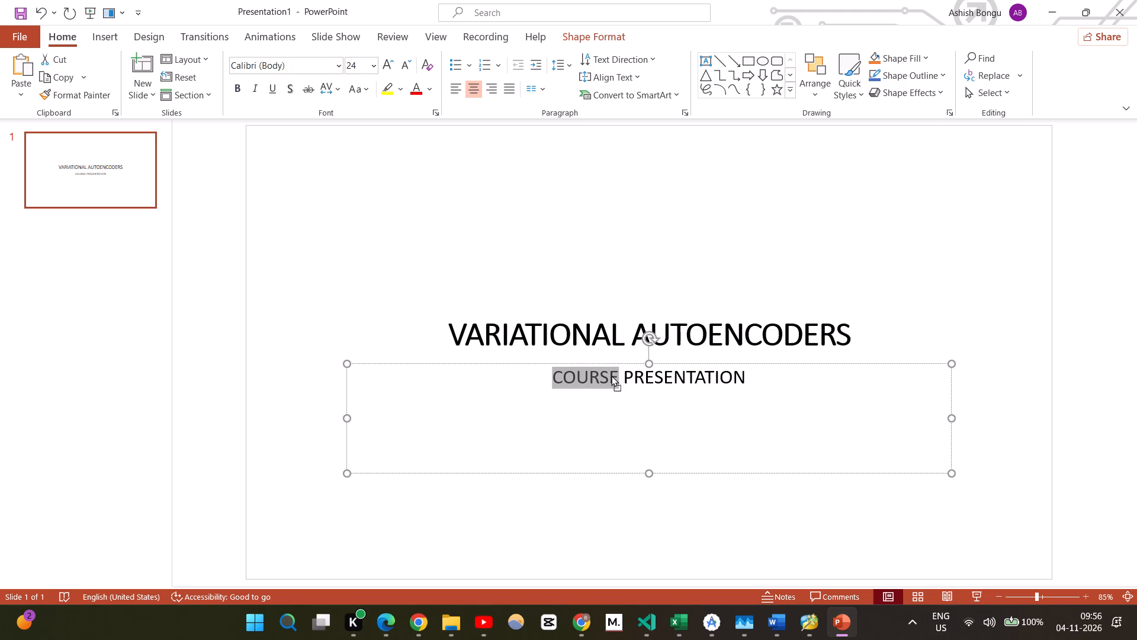
left_click(611, 375)
left_click(747, 372)
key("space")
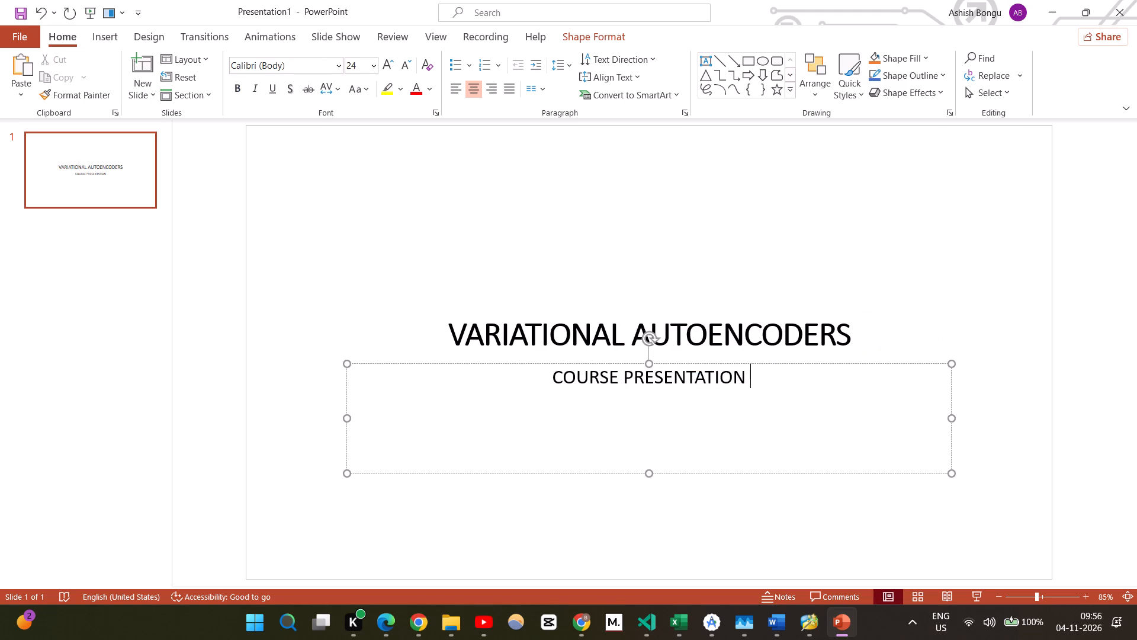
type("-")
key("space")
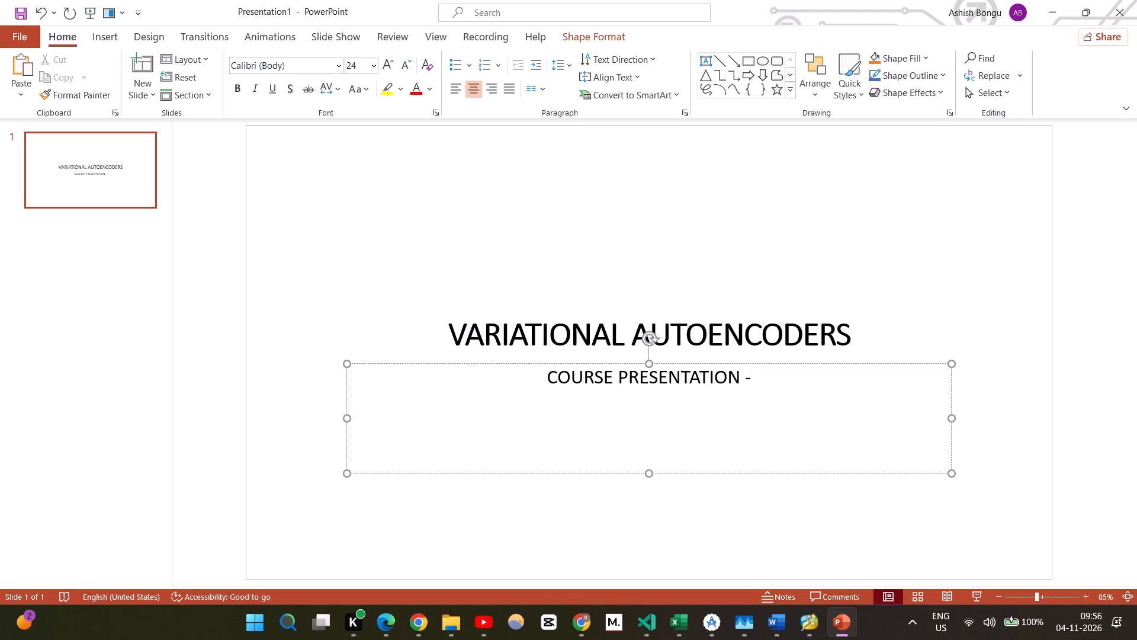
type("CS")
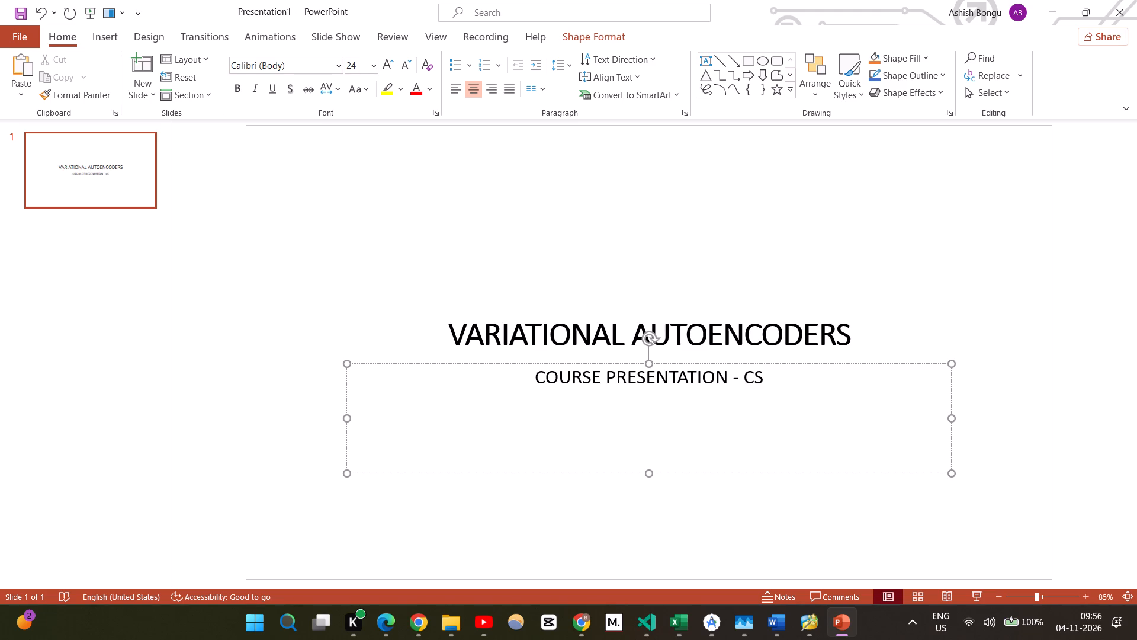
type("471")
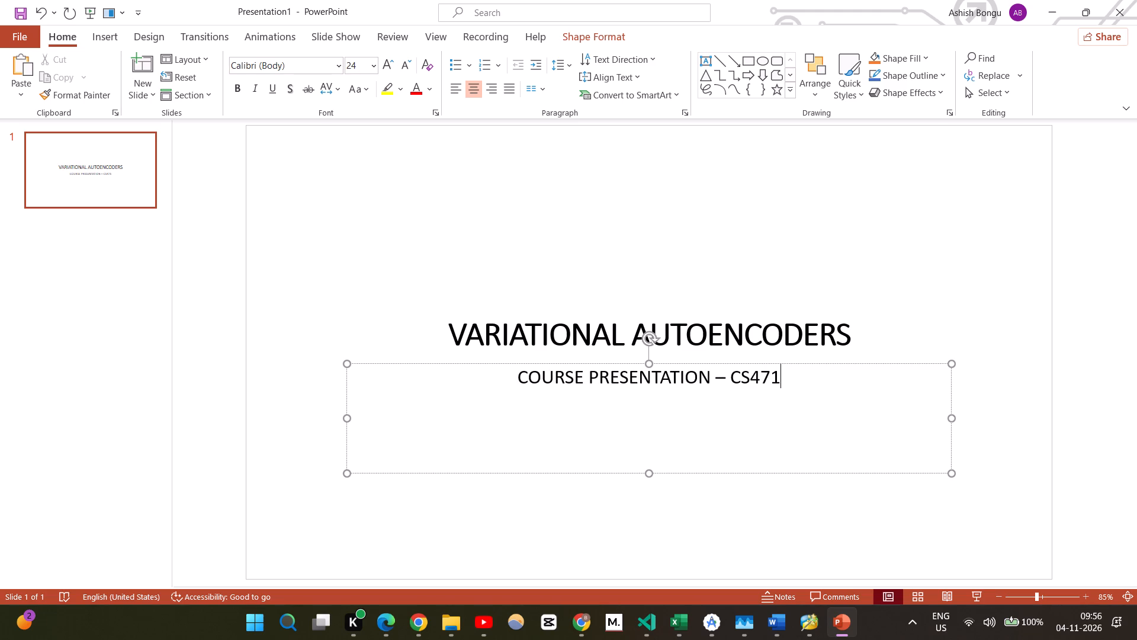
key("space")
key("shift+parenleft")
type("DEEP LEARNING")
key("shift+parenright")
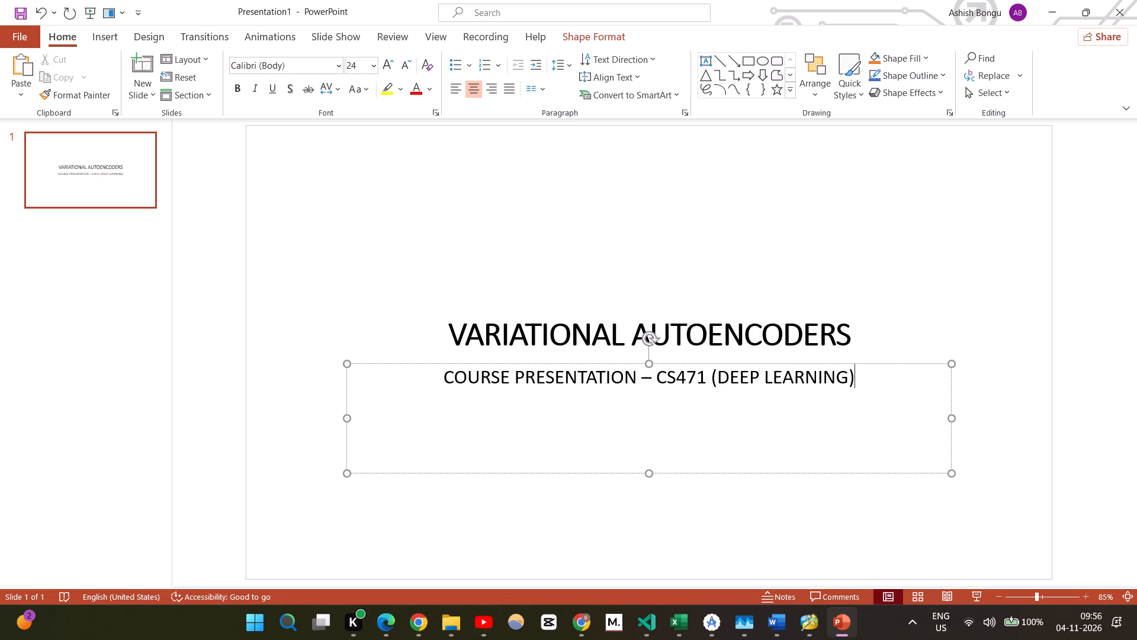
Move the subtitle box slightly upward so it sits closer beneath the title, keeping it horizontally centred on the slide.
left_click_drag(691, 363, 689, 350)
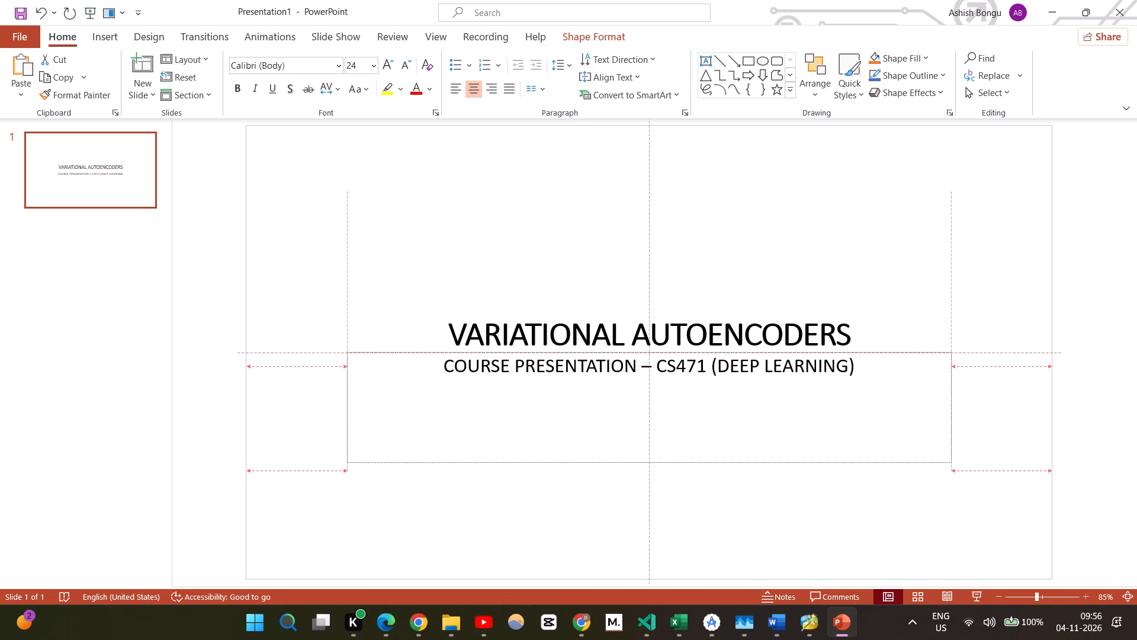
left_click_drag(689, 350, 690, 346)
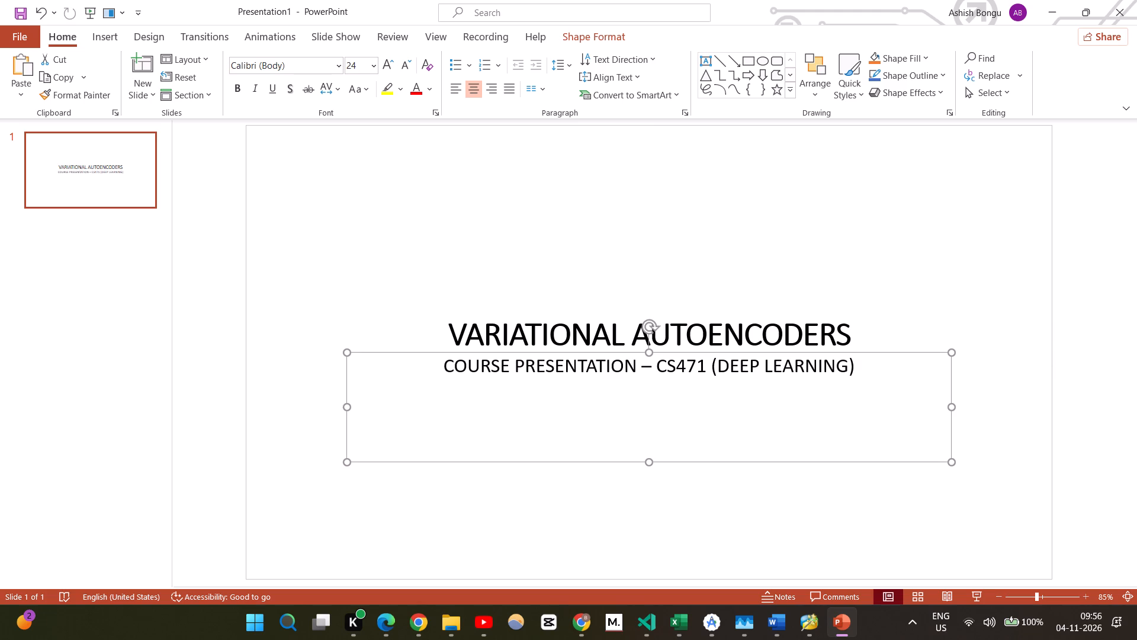
key("Up")
key("Up")
key("Up")
key("Up")
key("Up")
key("Up")
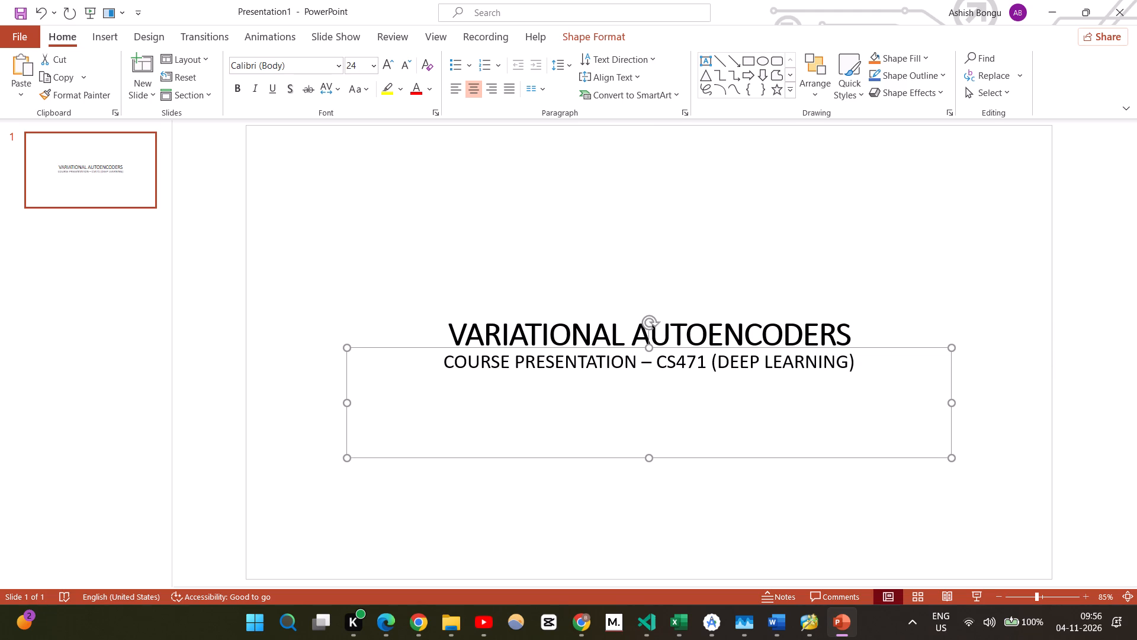
Set the font size of the subtitle "COURSE PRESENTATION – CS471 (DEEP LEARNING)" to 20.
left_click(1085, 307)
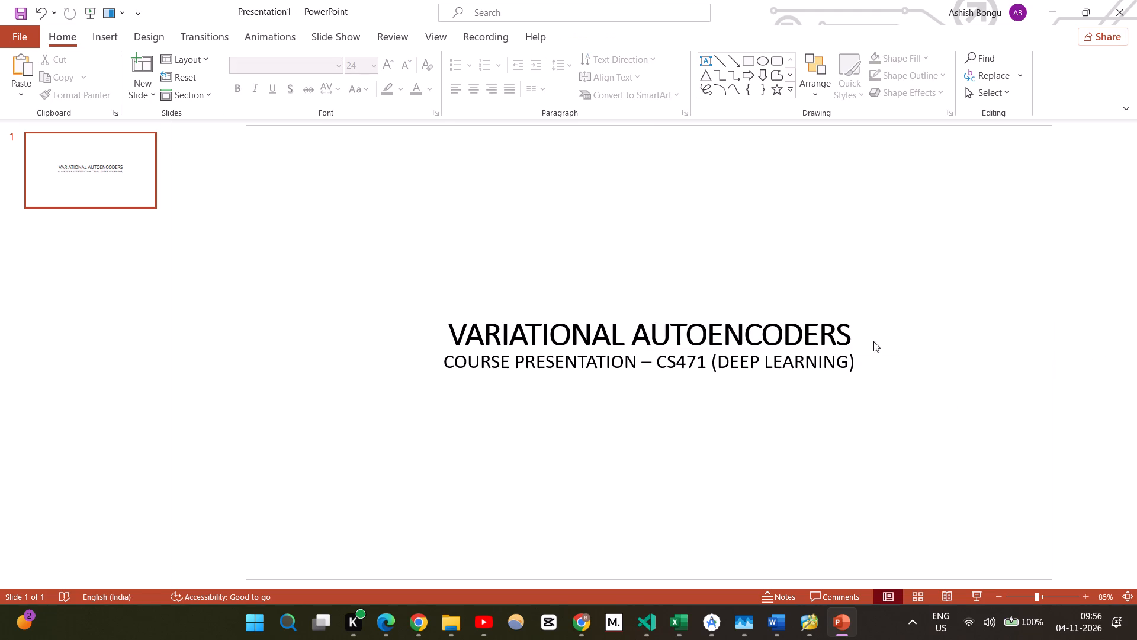
triple_click(718, 366)
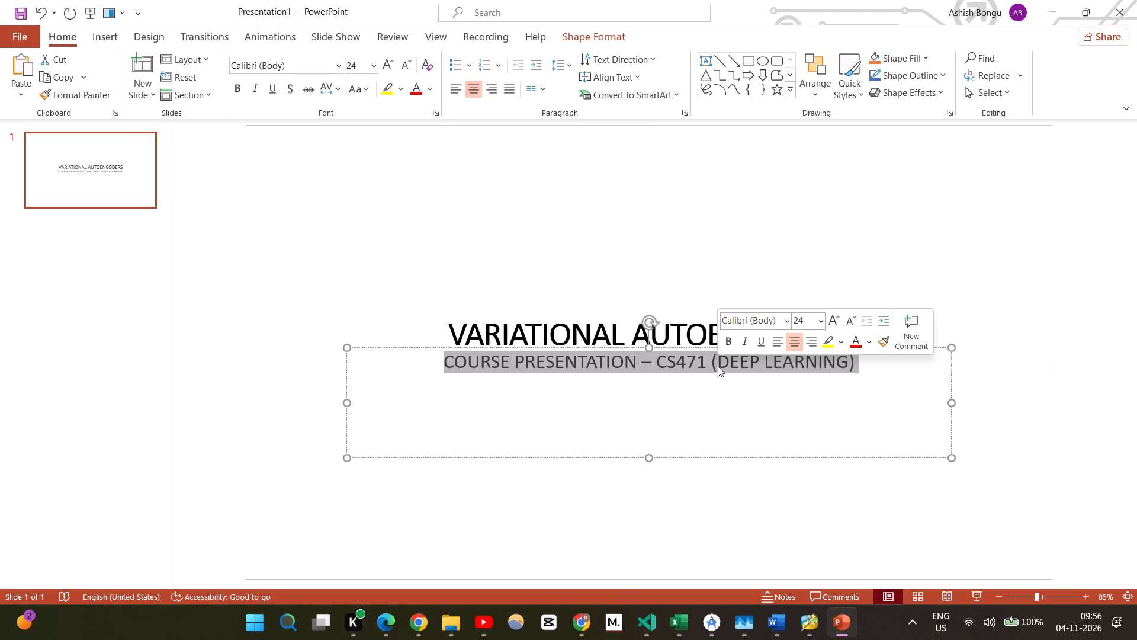
left_click(371, 68)
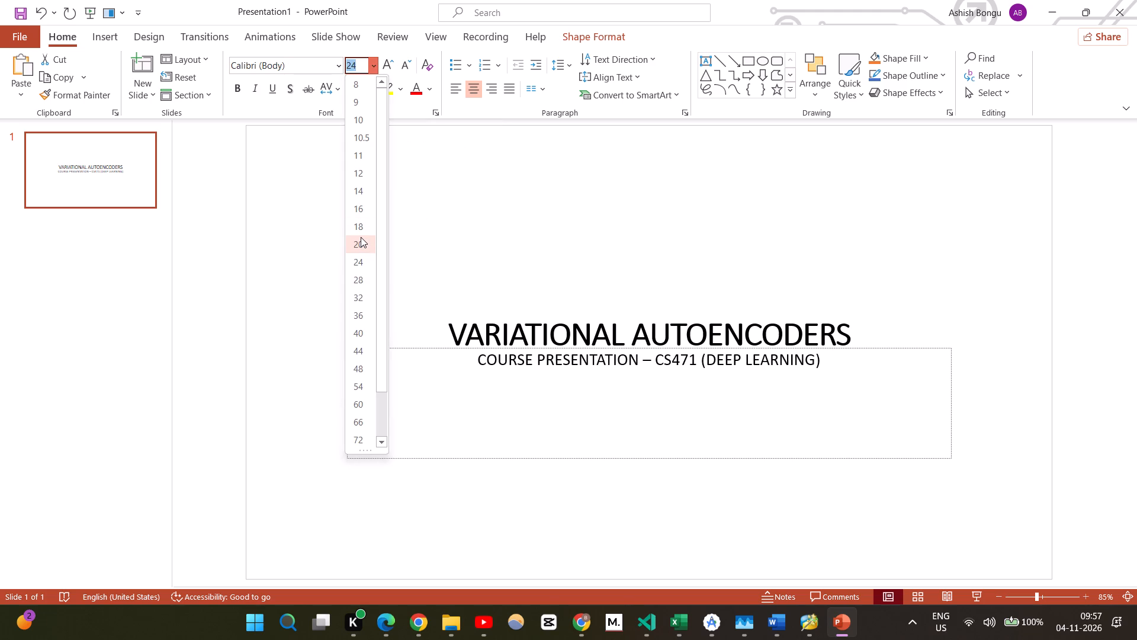
left_click(361, 237)
left_click(221, 310)
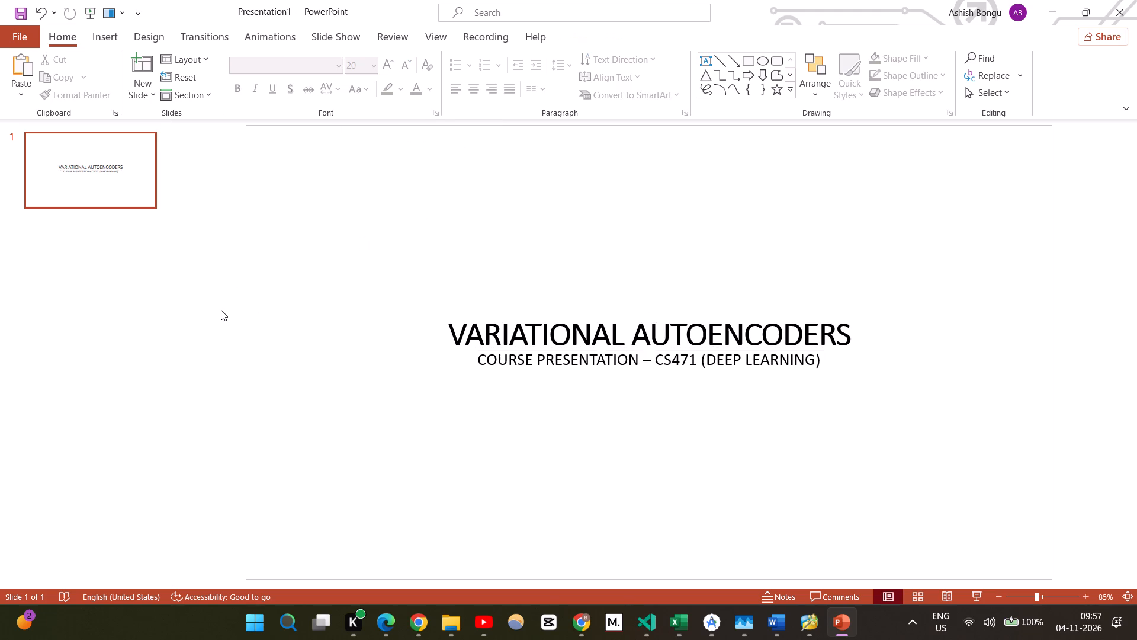
Format the title "VARIATIONAL AUTOENCODERS" in the standard red colour with the Arial Black font at size 32.
triple_click(552, 329)
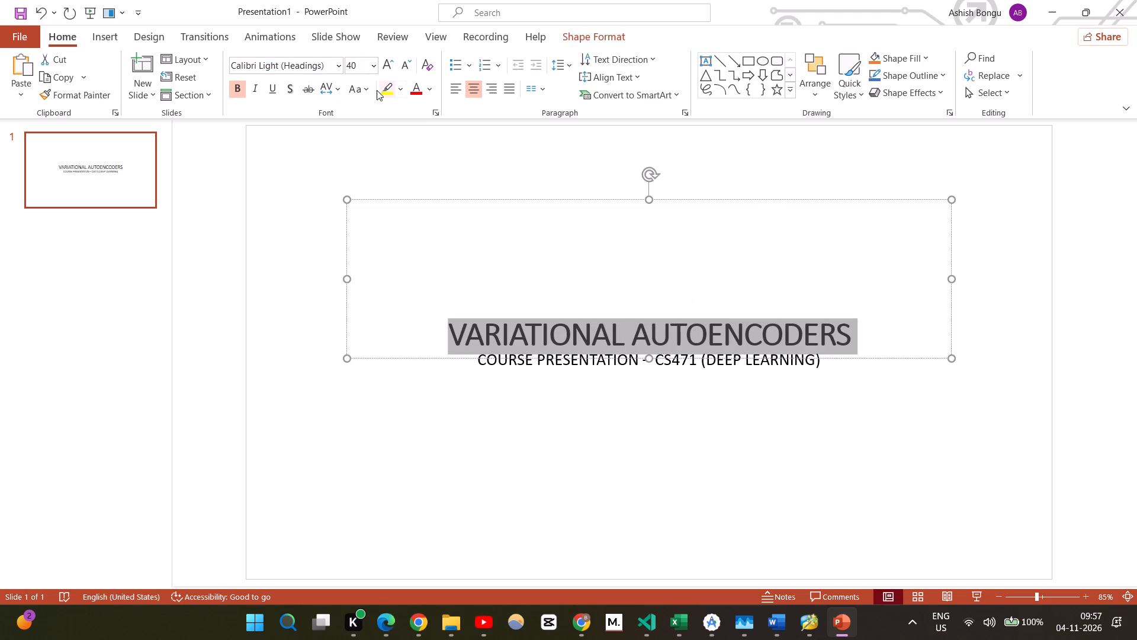
left_click(430, 87)
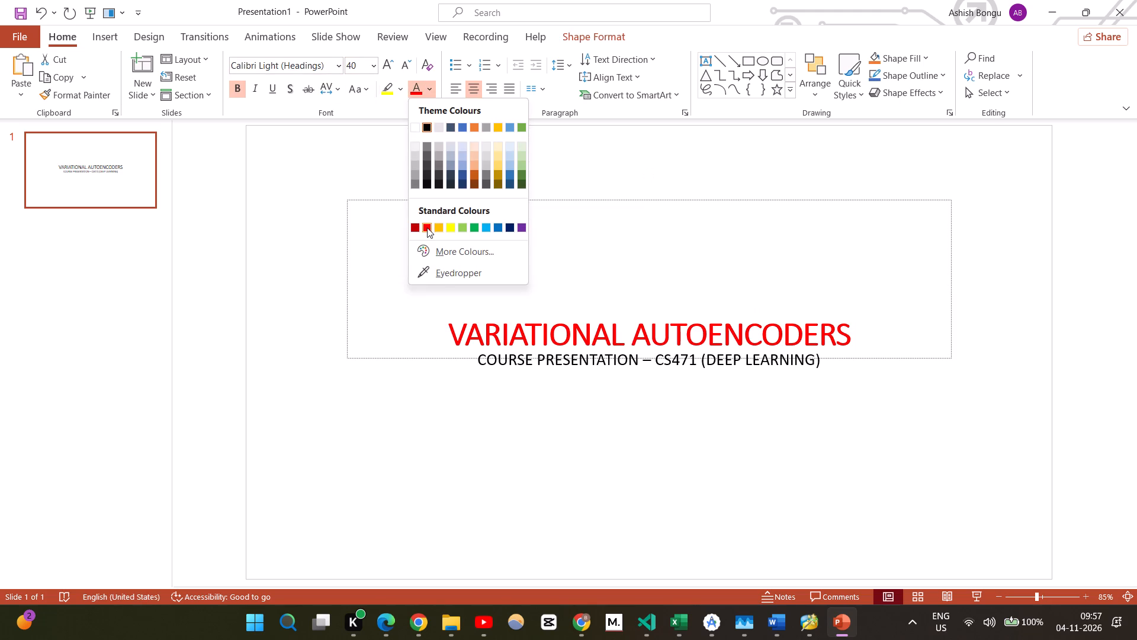
left_click(427, 227)
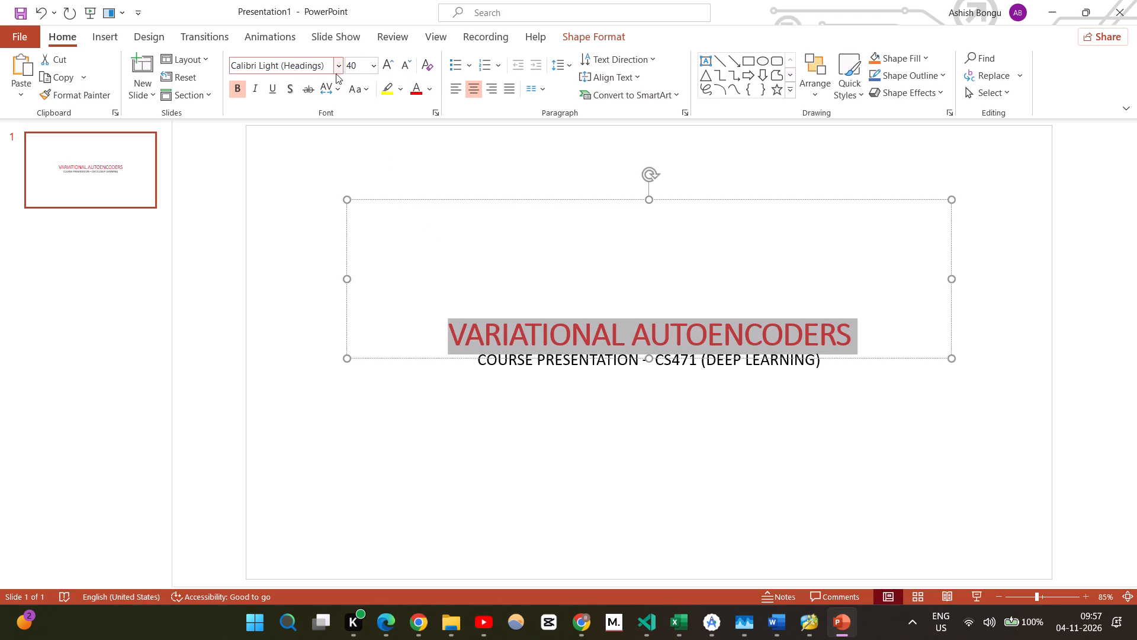
left_click(337, 66)
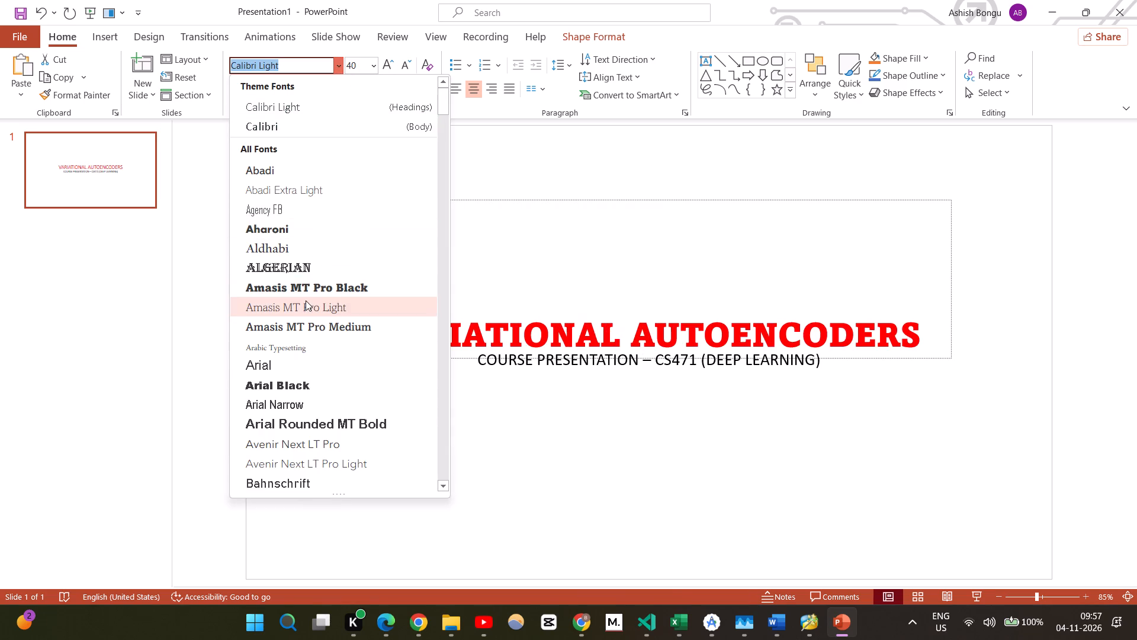
left_click(293, 388)
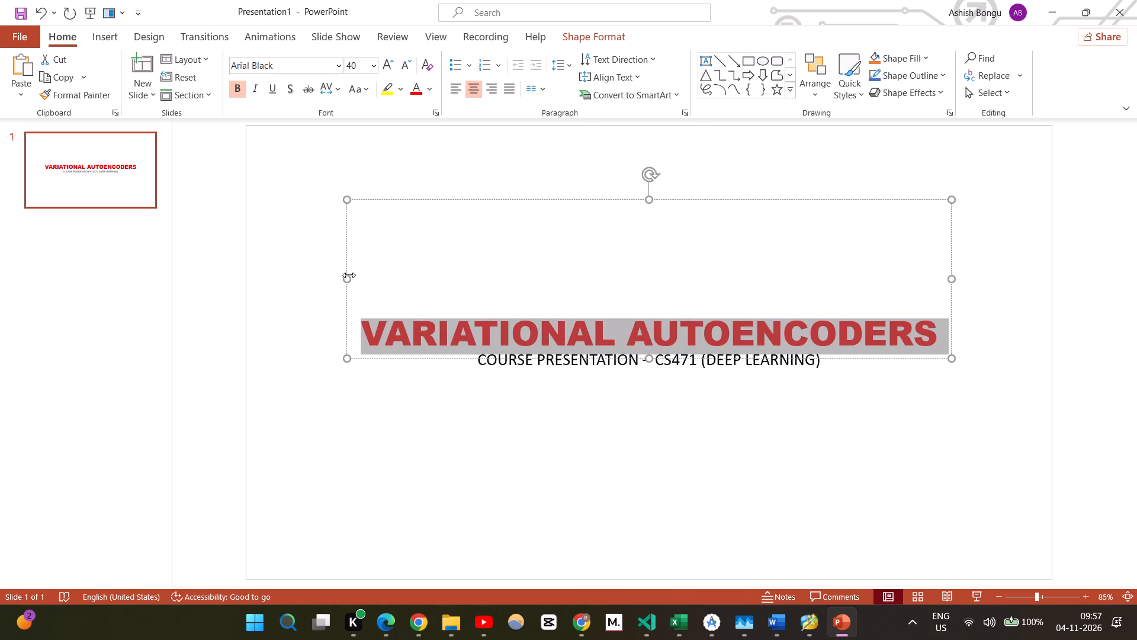
left_click(370, 66)
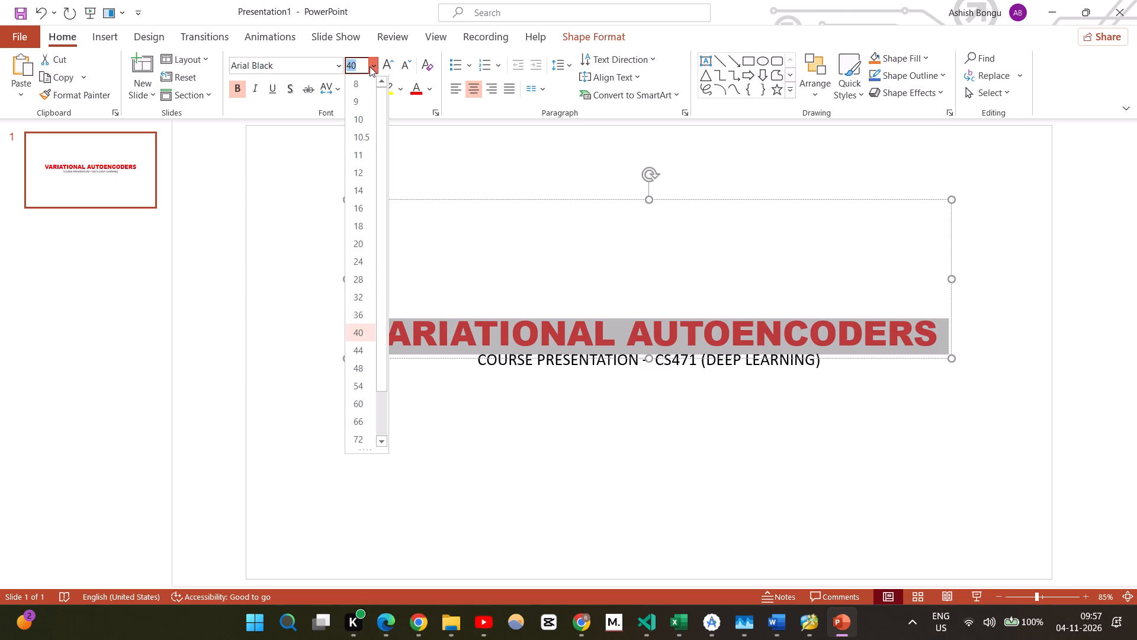
left_click(361, 303)
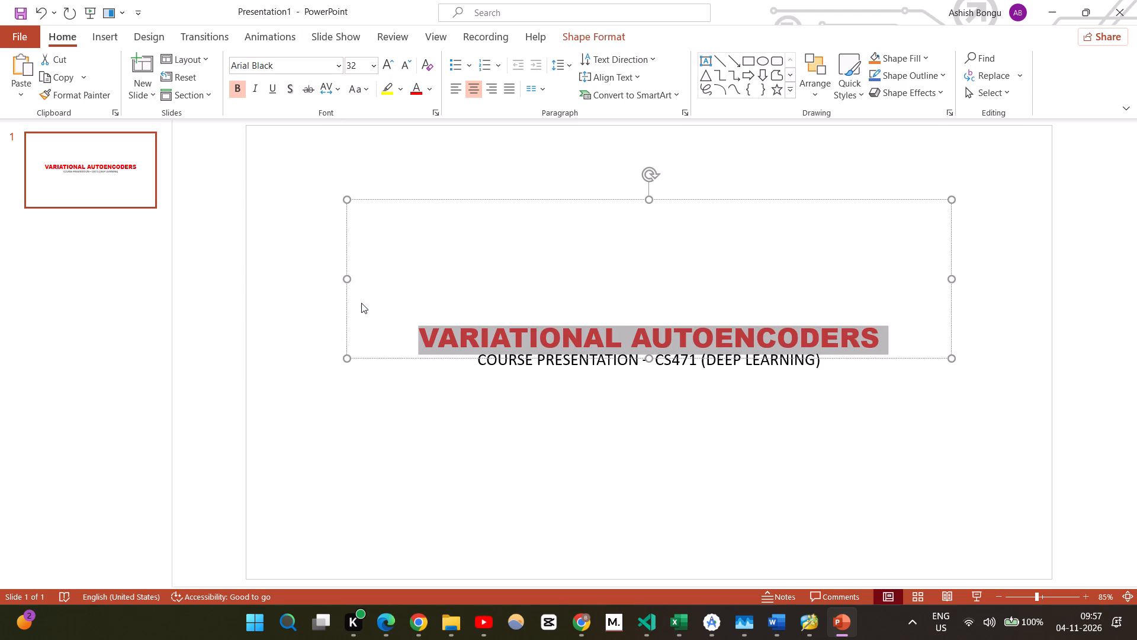
left_click(988, 260)
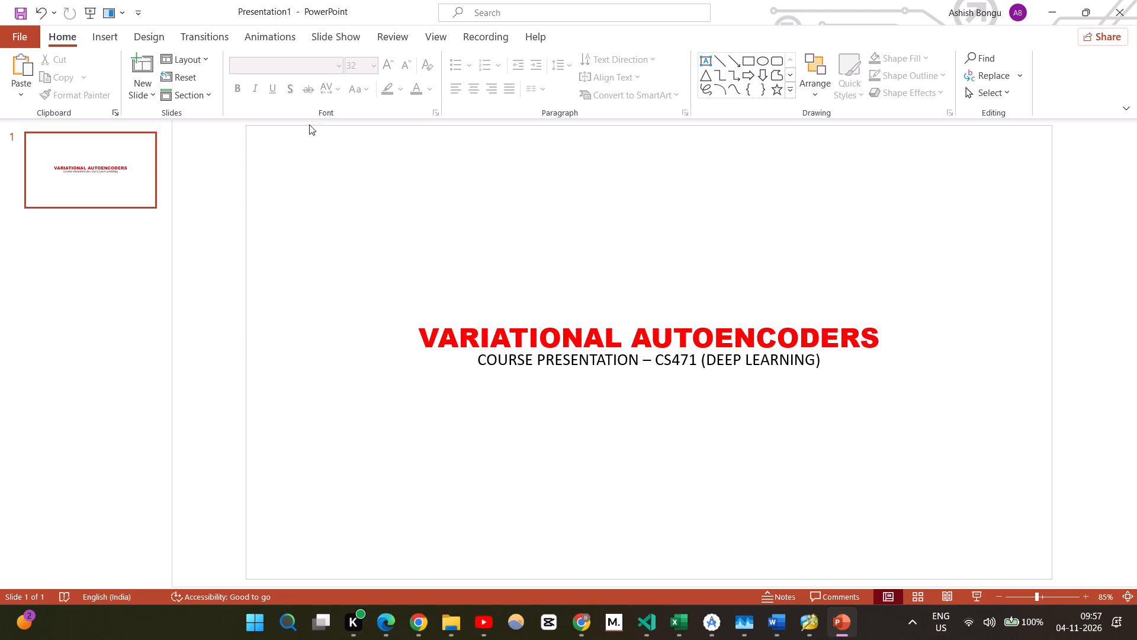
Preview the formatted title slide as a full-screen slide show, and return to editing.
left_click(89, 12)
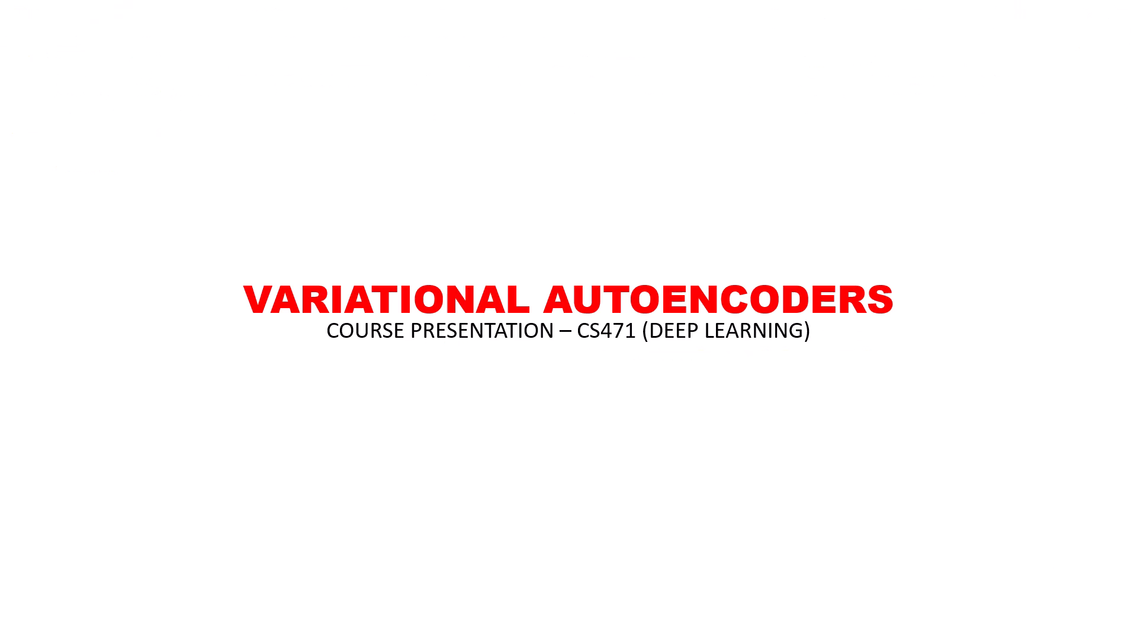
key("Escape")
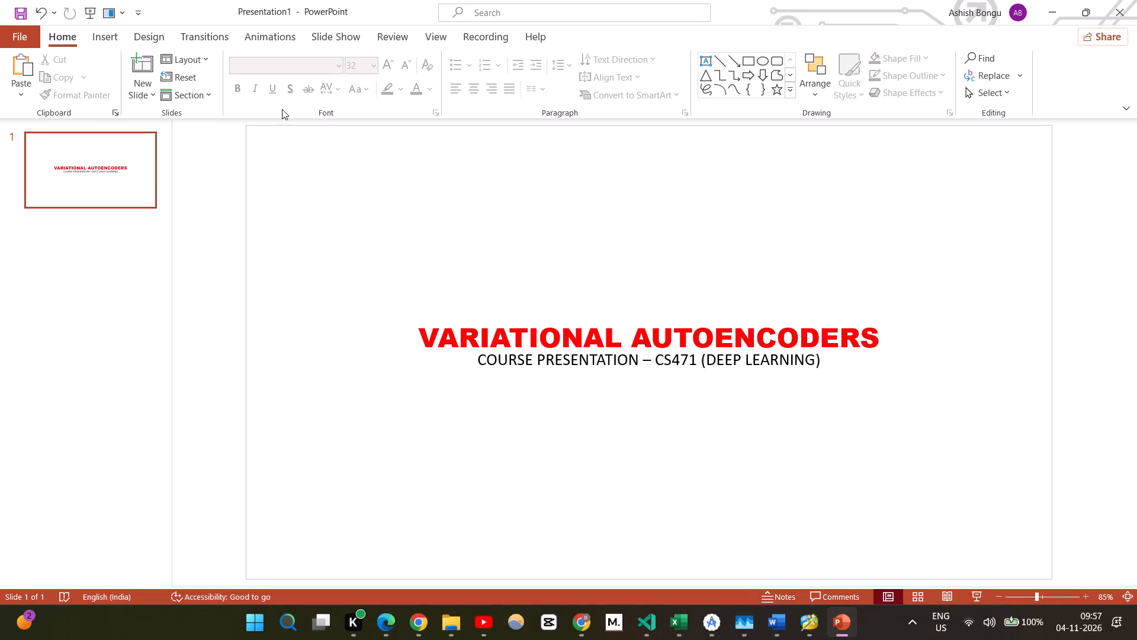
In Chrome, search images for "iiitdwd" and bring the IIIT Dharwad logo onto the PowerPoint title slide.
left_click(420, 630)
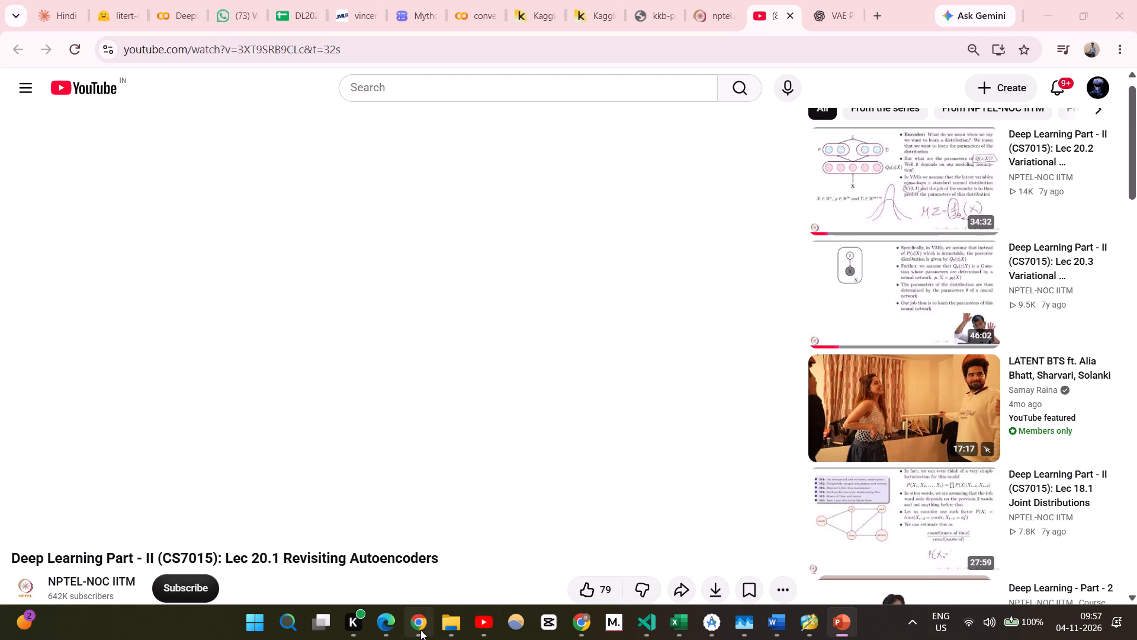
left_click(886, 10)
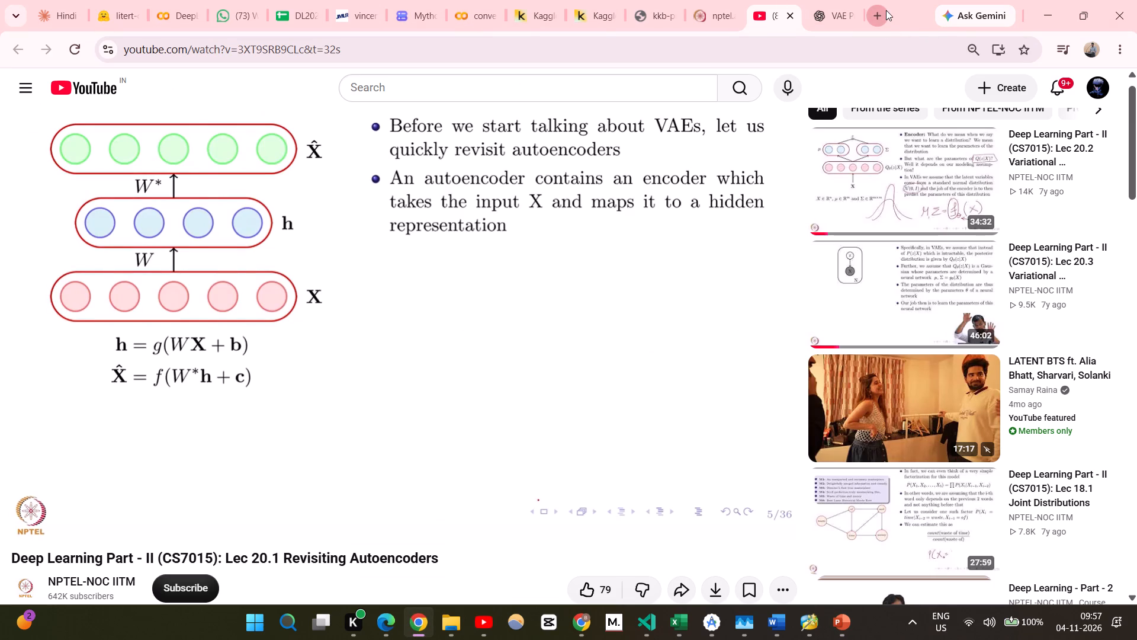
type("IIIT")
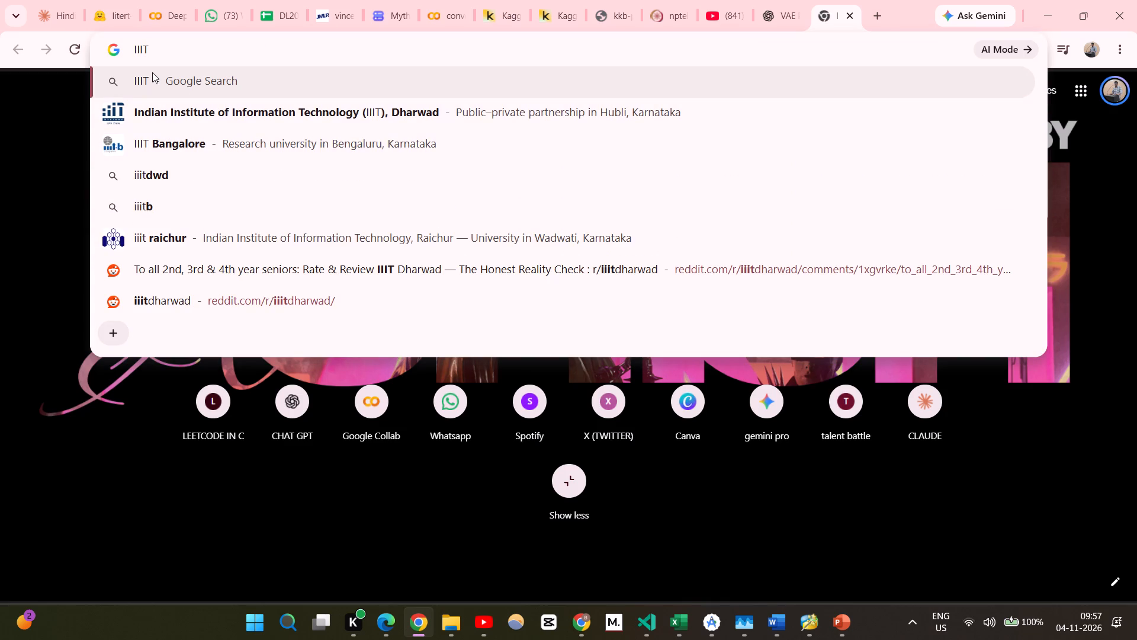
left_click(152, 185)
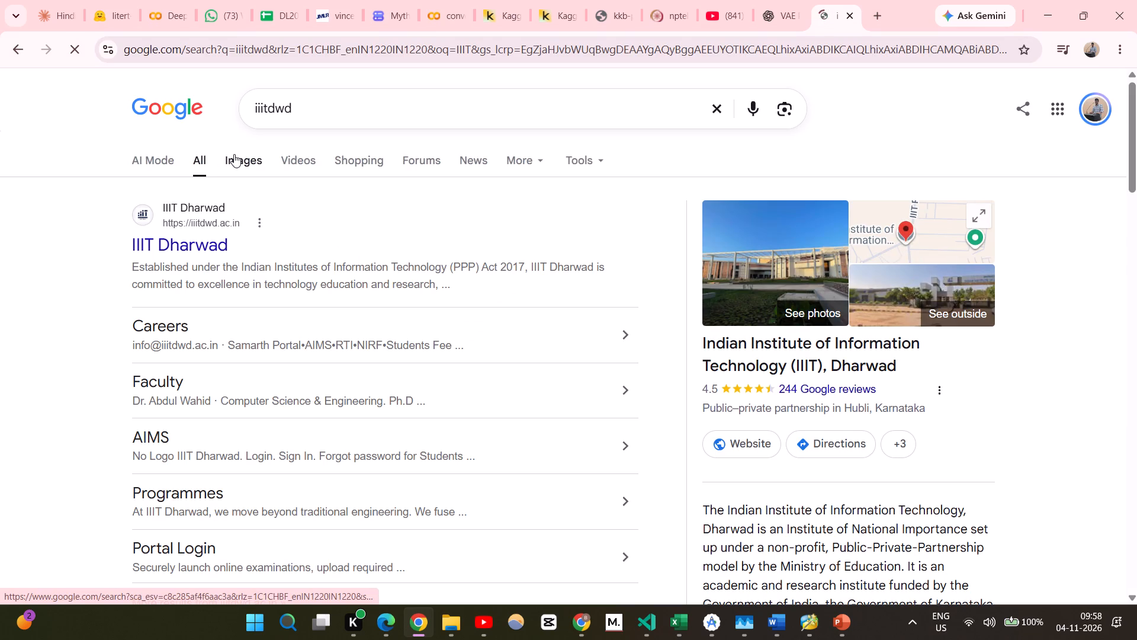
left_click(234, 154)
scroll(204, 251, "down", 1)
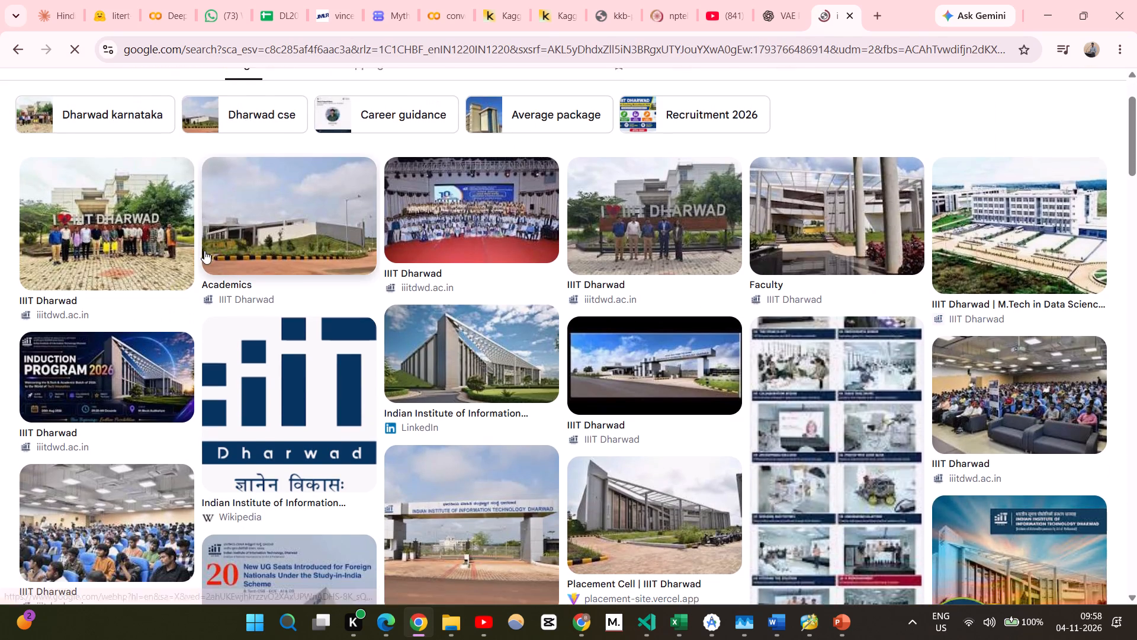
left_click_drag(329, 387, 422, 491)
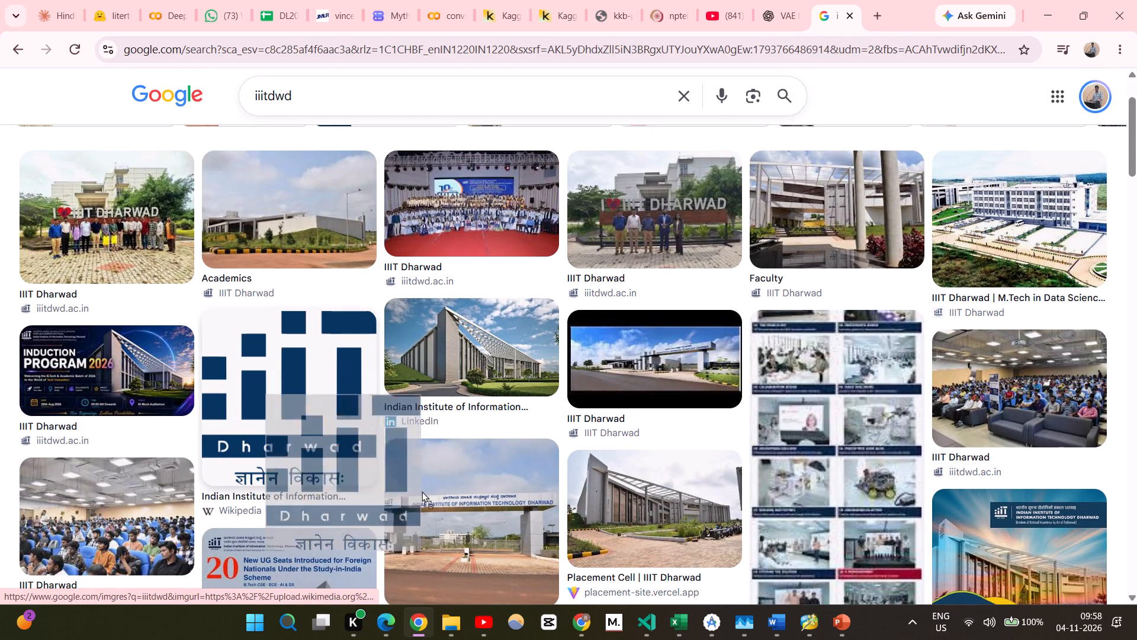
left_click_drag(422, 491, 842, 627)
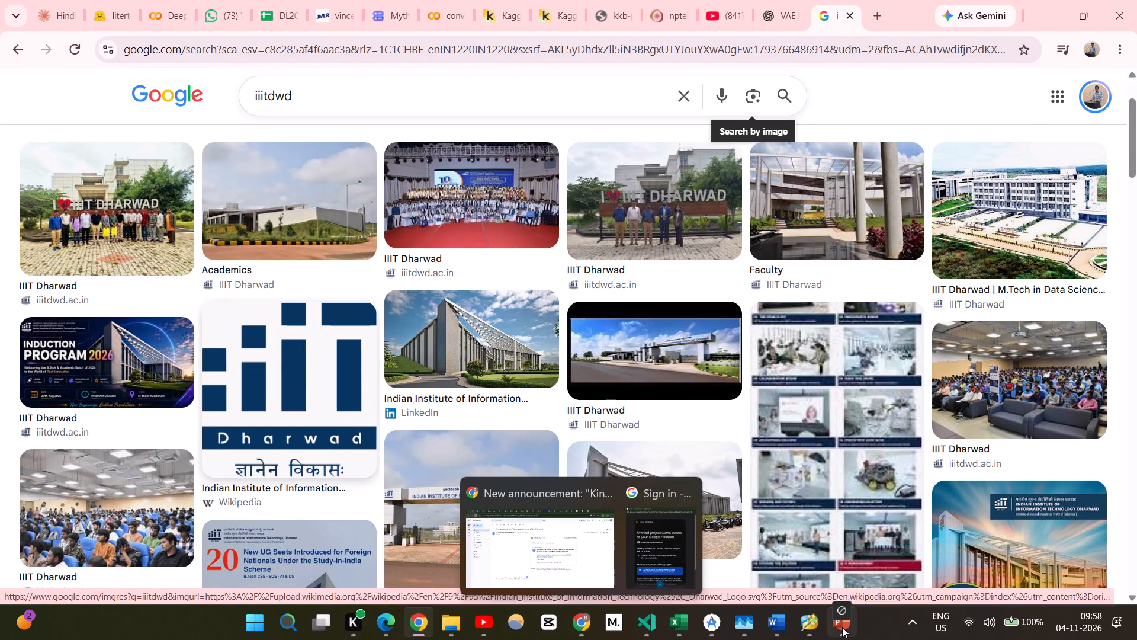
left_click_drag(842, 627, 606, 273)
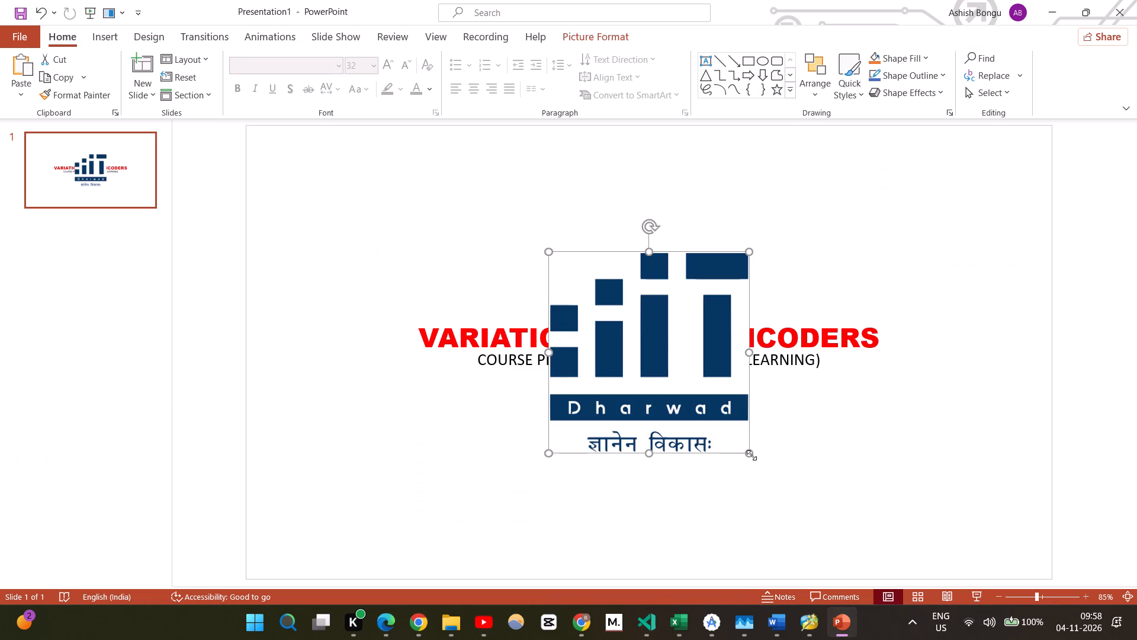
Shrink the IIIT Dharwad logo and place it in the upper-right corner of the slide with a small margin.
left_click_drag(752, 456, 575, 253)
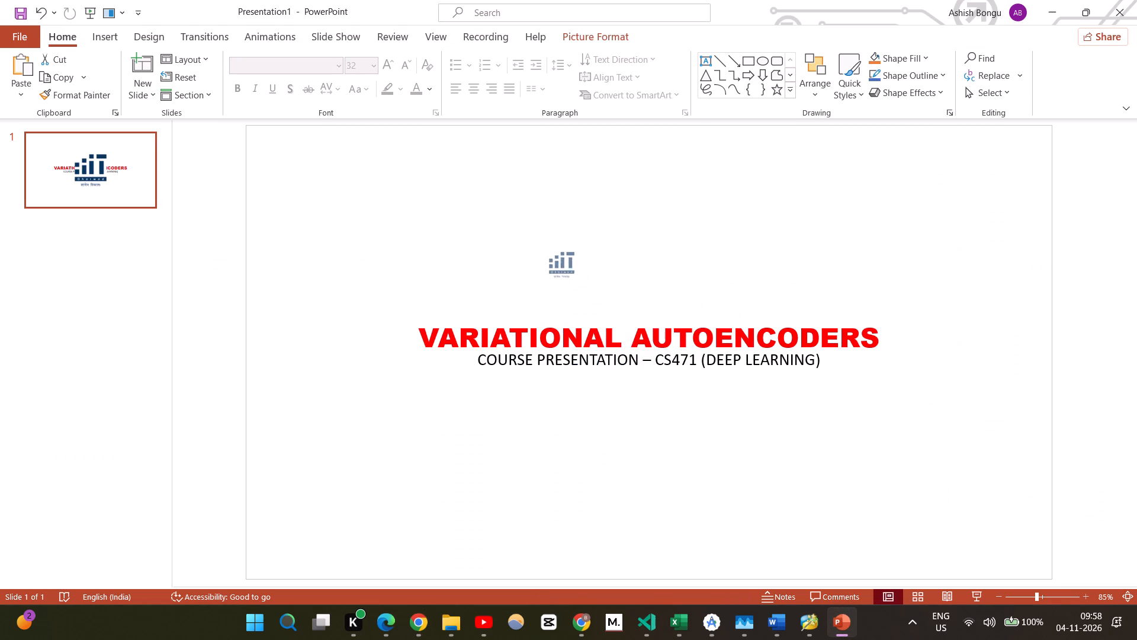
left_click_drag(575, 253, 618, 281)
left_click_drag(575, 280, 608, 279)
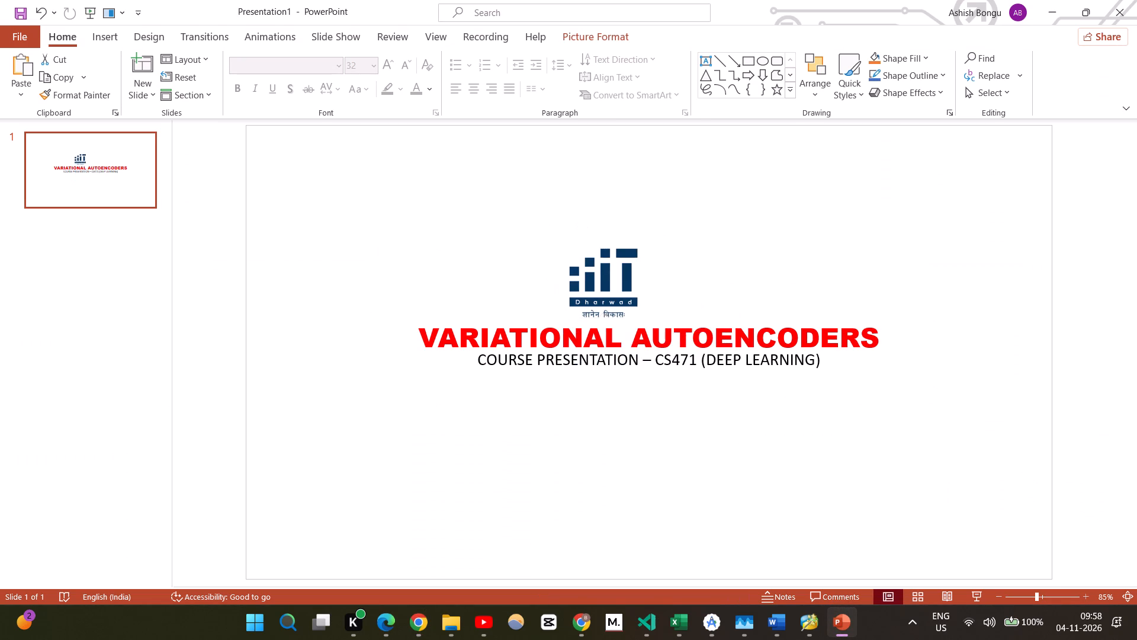
left_click_drag(608, 279, 640, 280)
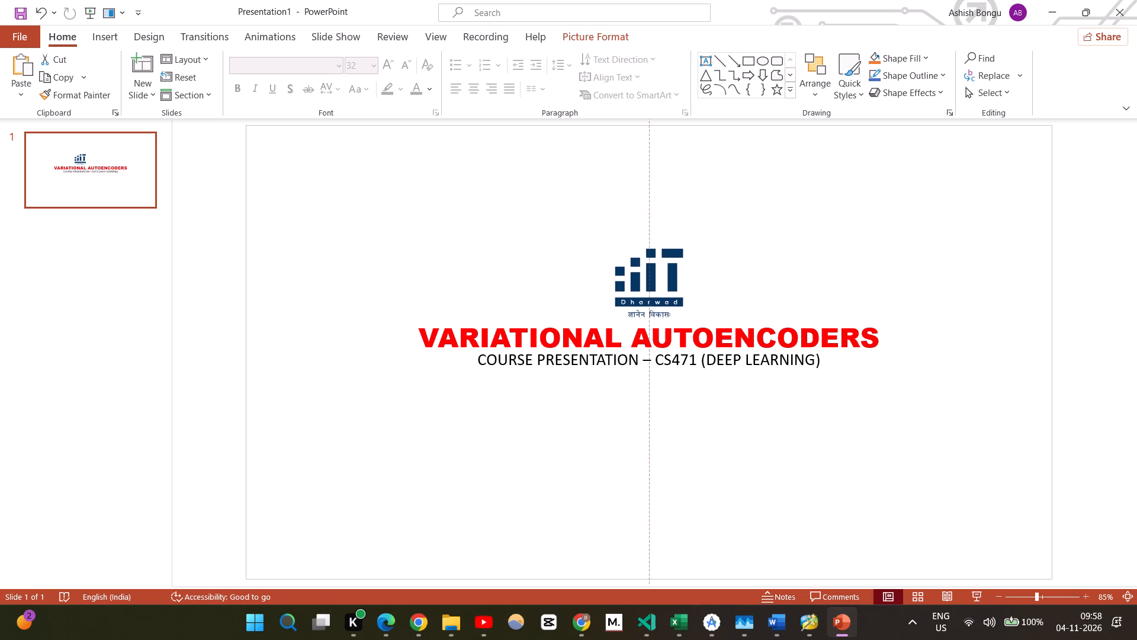
left_click_drag(640, 280, 965, 159)
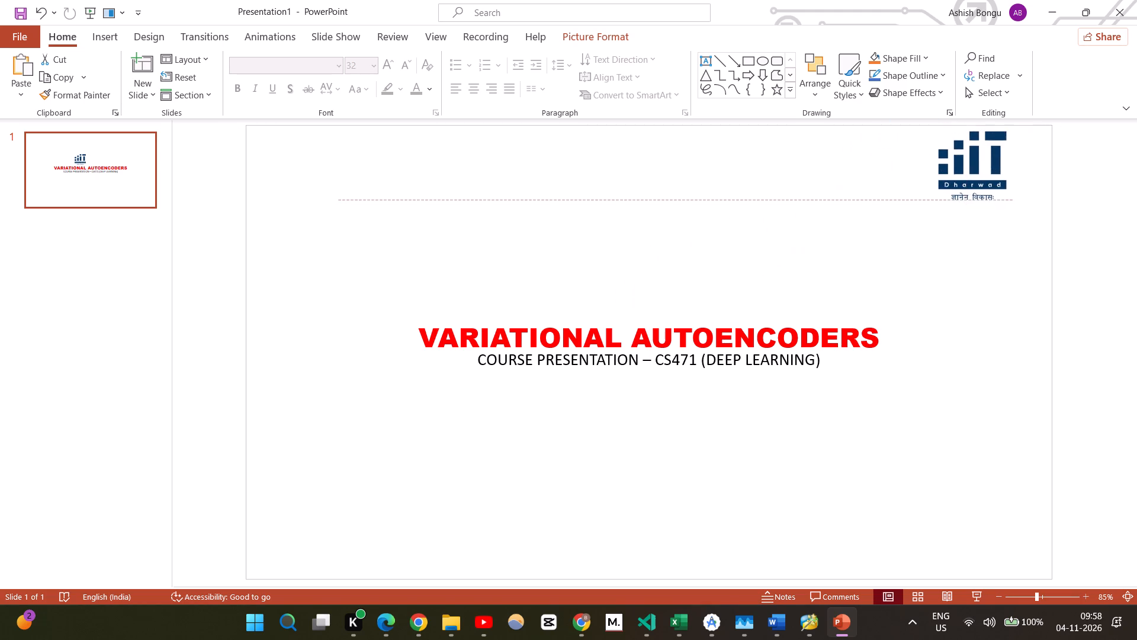
left_click_drag(965, 159, 995, 165)
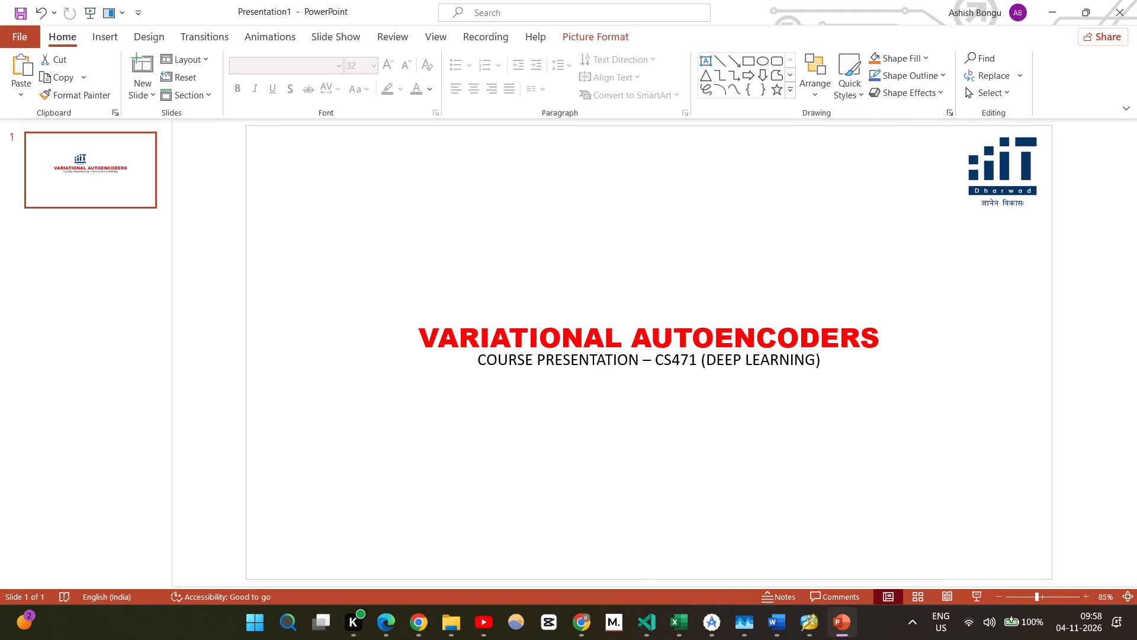
left_click_drag(995, 165, 991, 167)
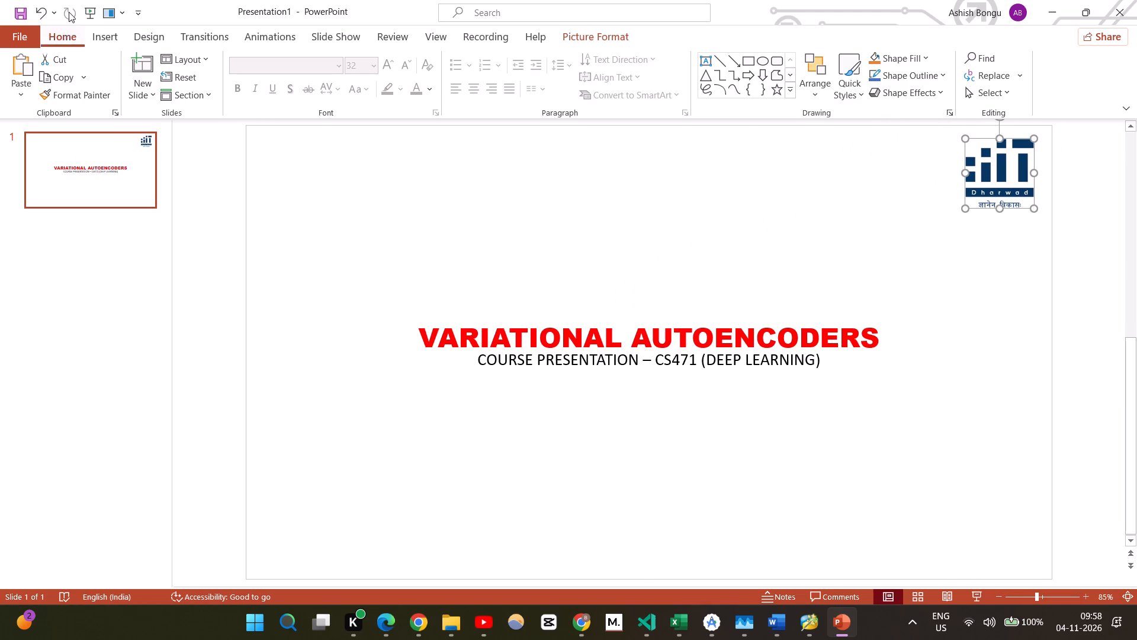
Preview the title slide with the logo as a full-screen slide show, and return to editing.
left_click(94, 12)
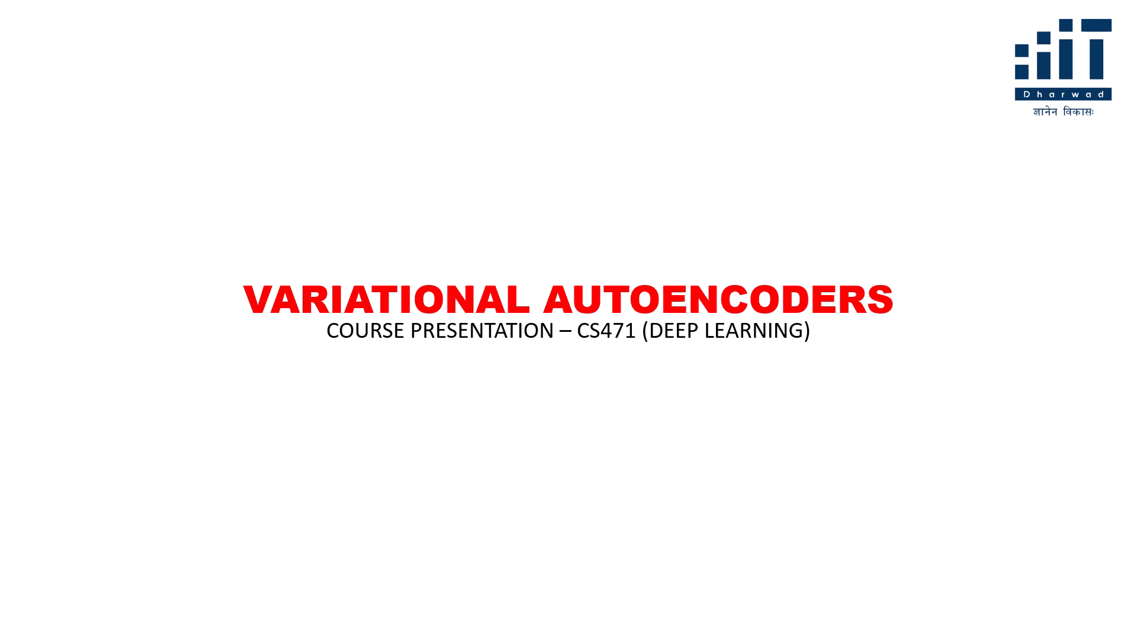
key("Escape")
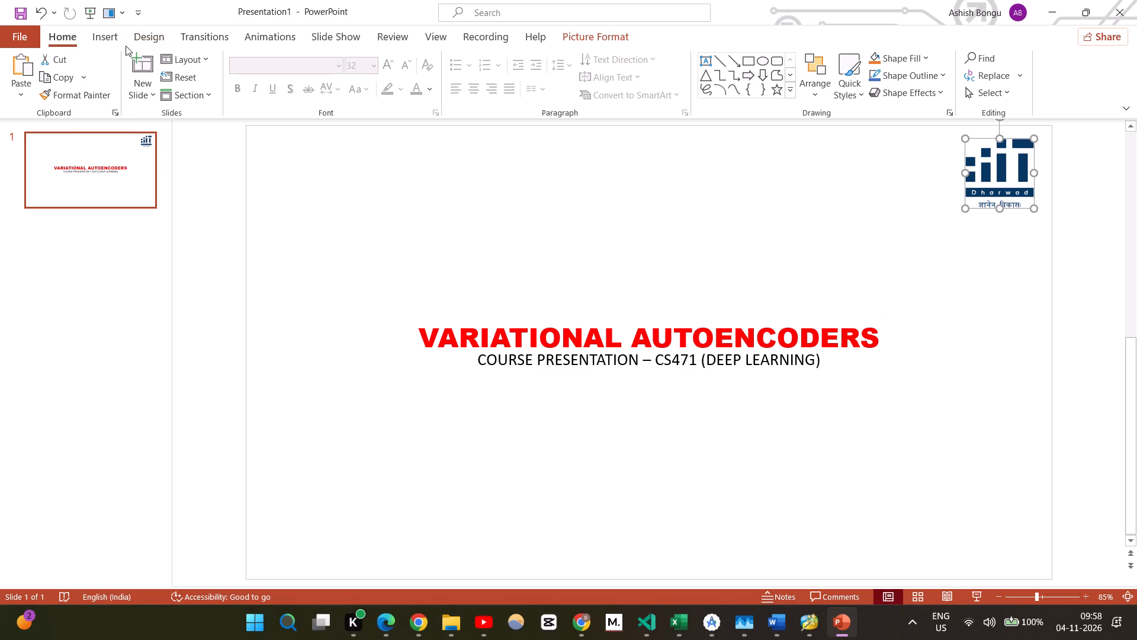
Insert a text box below the course subtitle and enter the label "NAME :" followed by the presenter's name.
left_click(107, 41)
left_click_drag(431, 408, 432, 409)
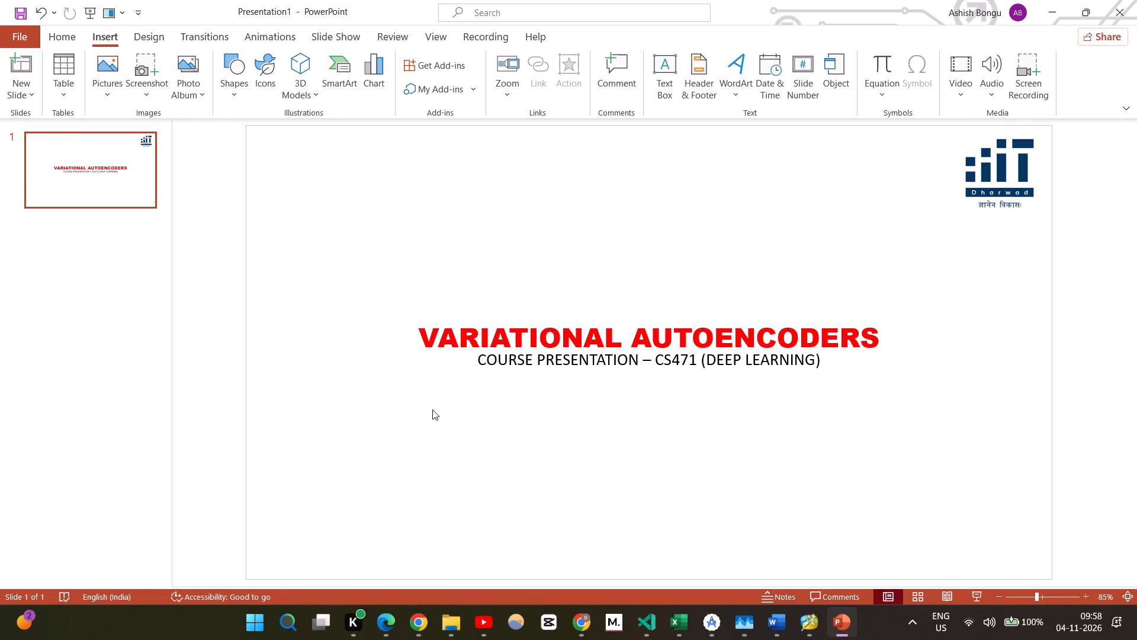
left_click_drag(432, 409, 451, 424)
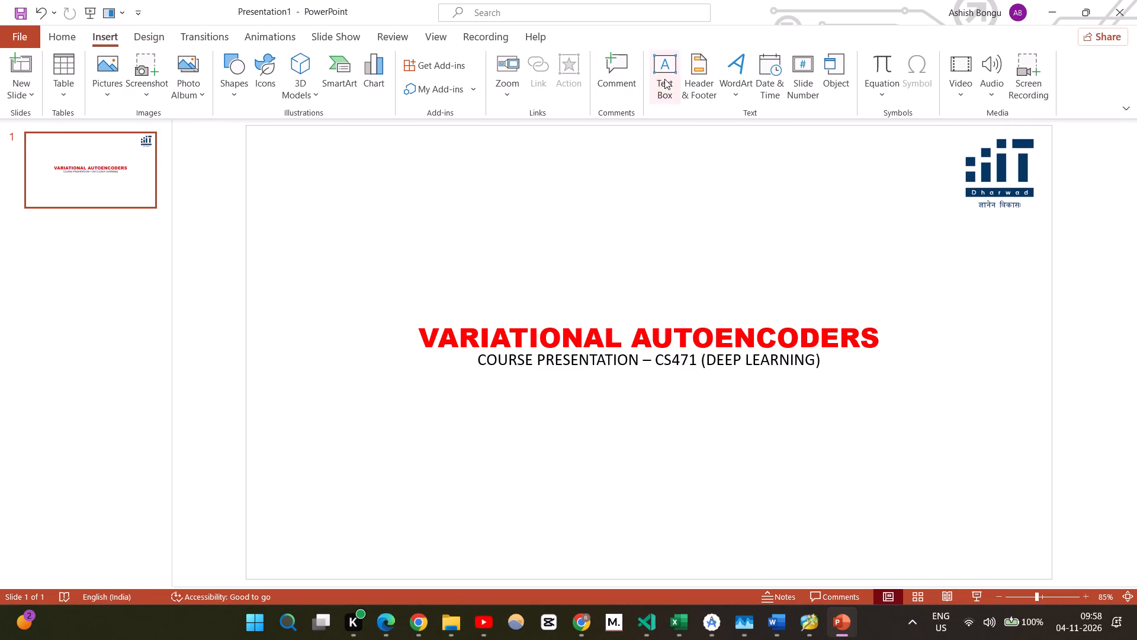
left_click(664, 79)
left_click_drag(410, 398, 583, 425)
left_click_drag(583, 425, 603, 428)
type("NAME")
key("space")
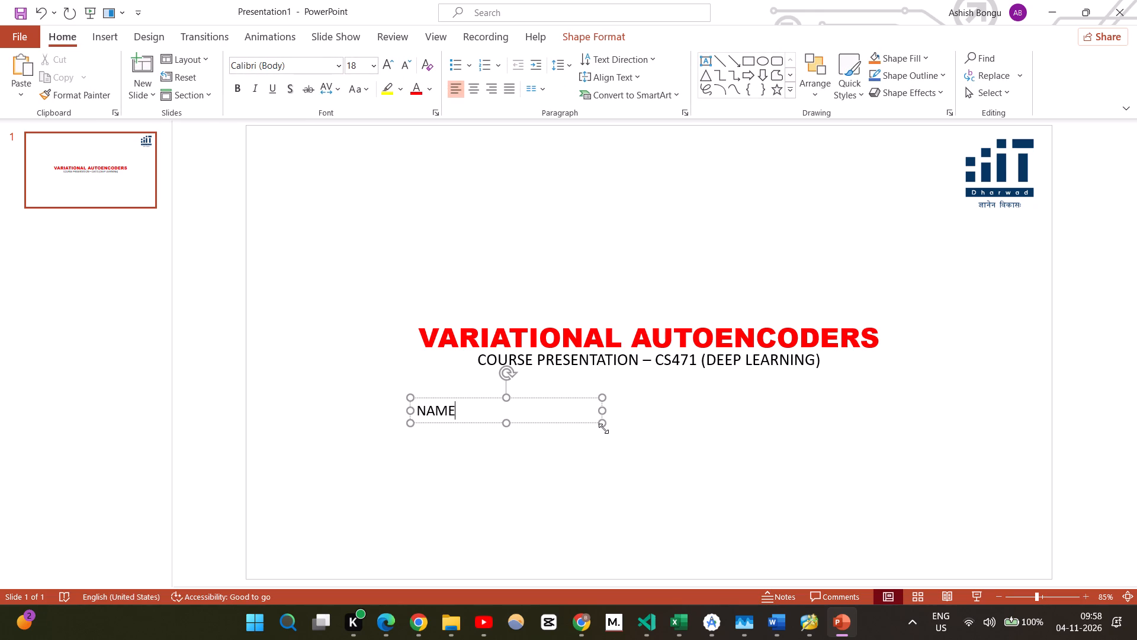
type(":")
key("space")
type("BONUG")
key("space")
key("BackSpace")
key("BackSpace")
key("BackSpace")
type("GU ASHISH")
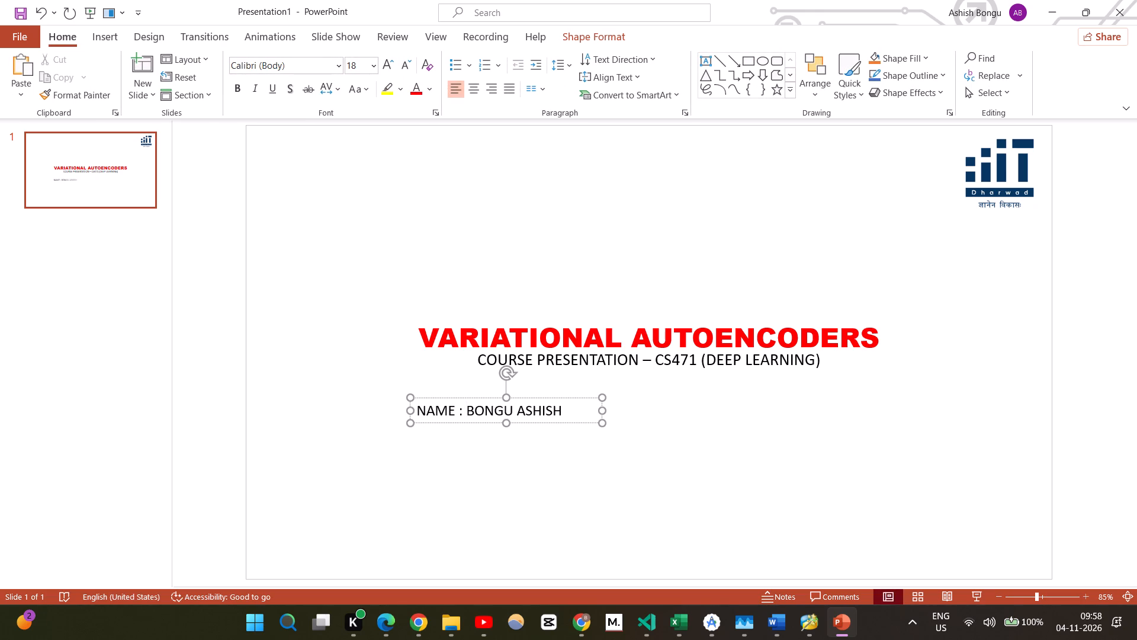
Add the label "ROLL :" and the presenter's roll number after the name in the text box.
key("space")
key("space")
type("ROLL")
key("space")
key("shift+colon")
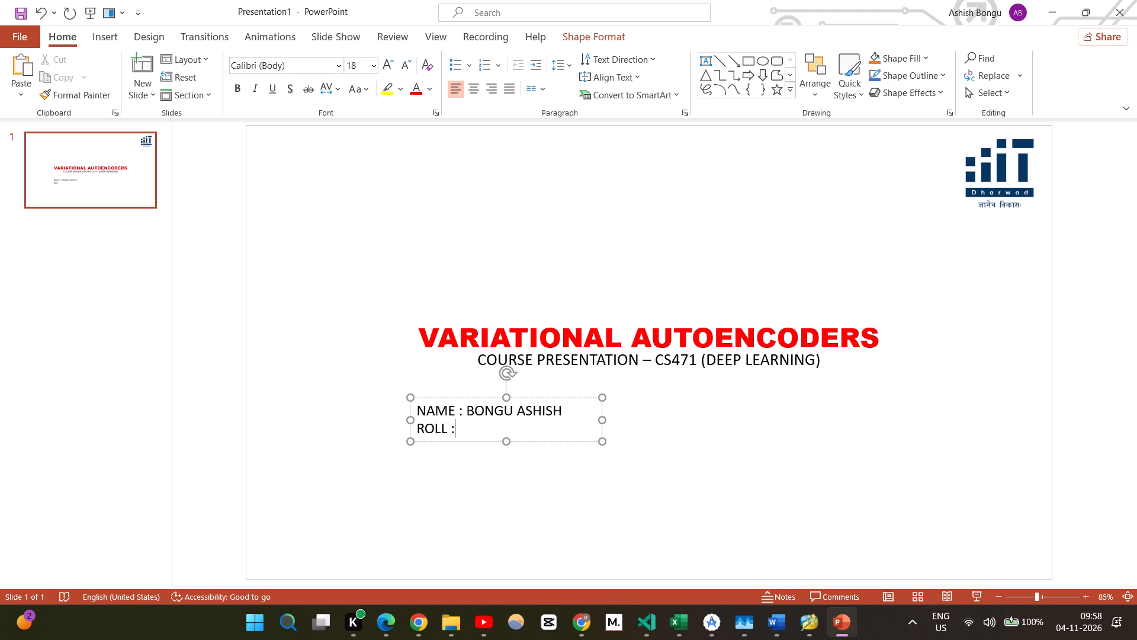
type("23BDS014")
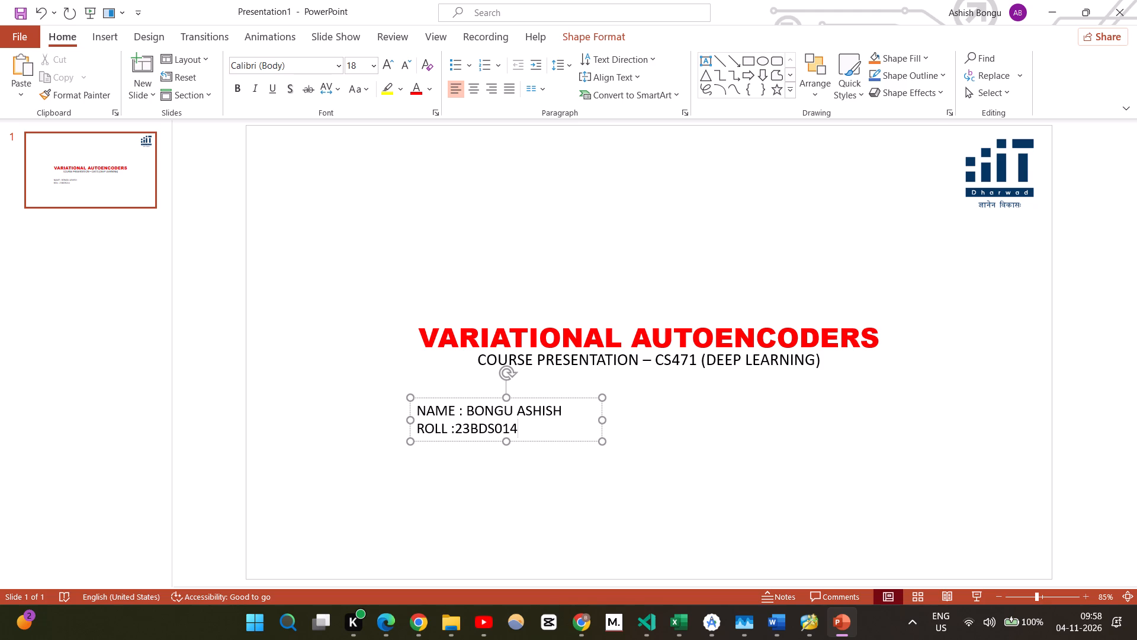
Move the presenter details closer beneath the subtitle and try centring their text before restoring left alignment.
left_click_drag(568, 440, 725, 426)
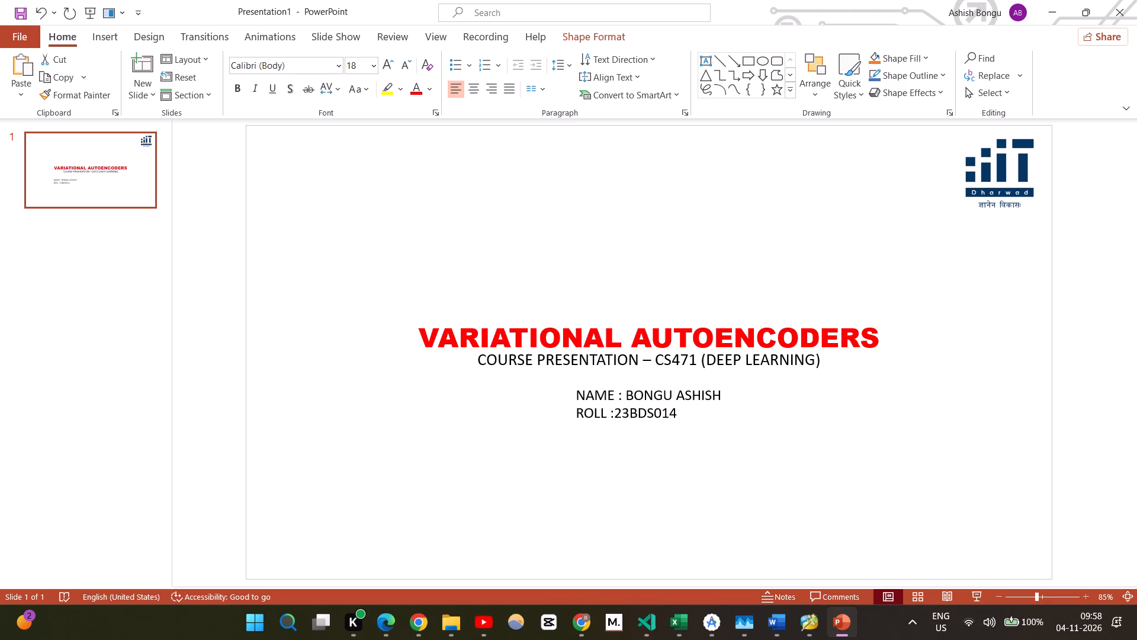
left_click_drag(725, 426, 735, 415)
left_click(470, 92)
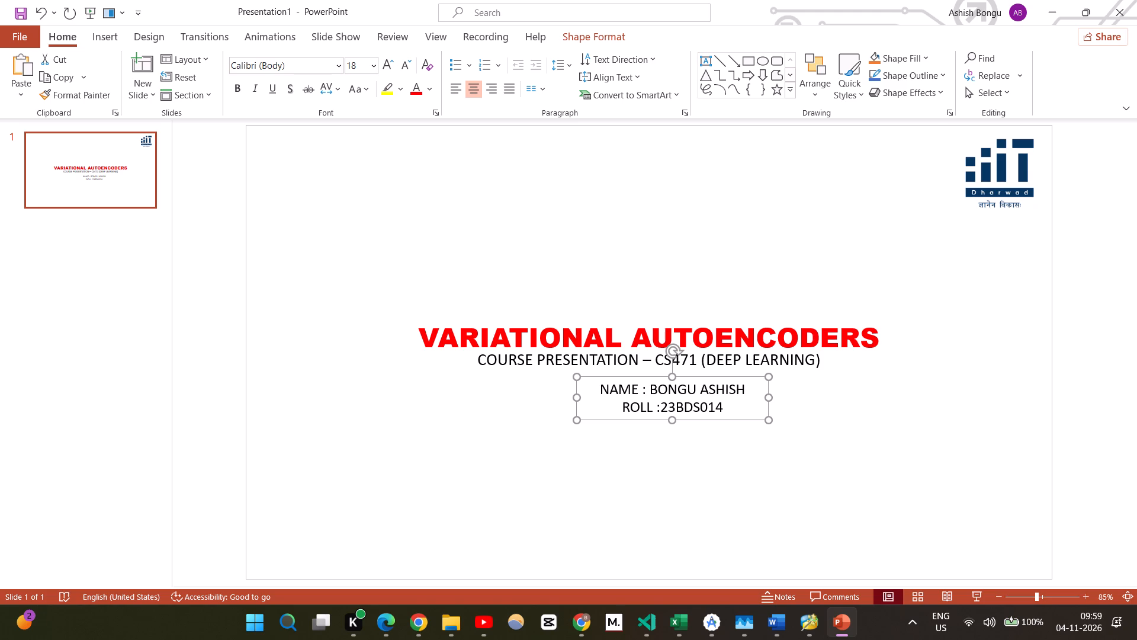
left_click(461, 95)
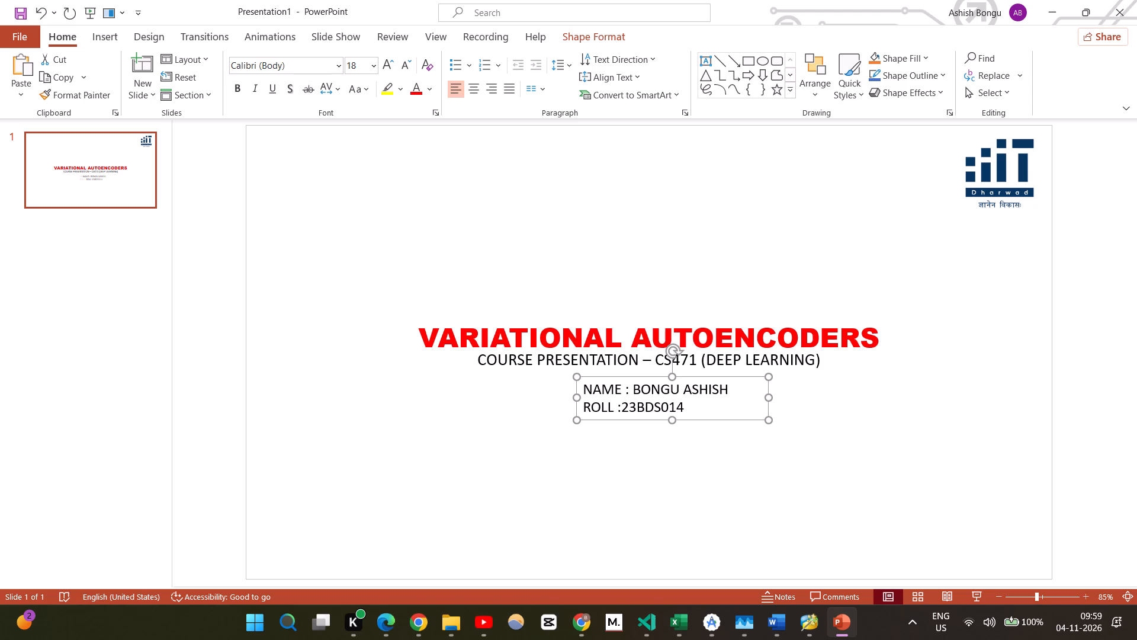
Widen the presenter text box so its details fit on one line, and insert a "|" separator before "ROLL".
left_click_drag(770, 396, 908, 396)
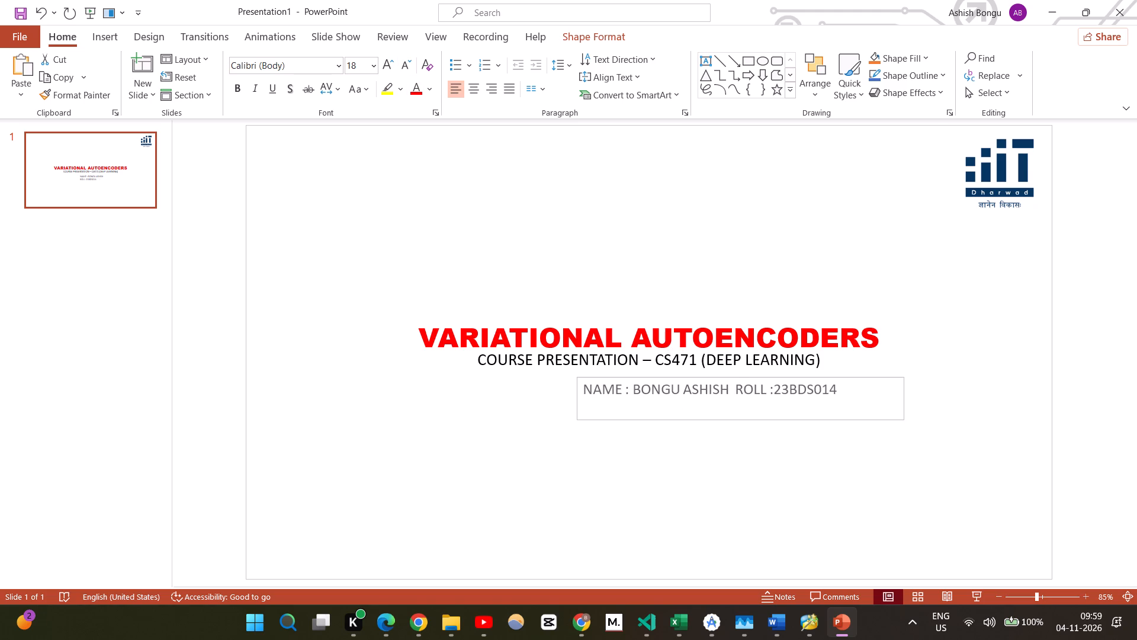
left_click_drag(908, 396, 910, 396)
left_click(737, 391)
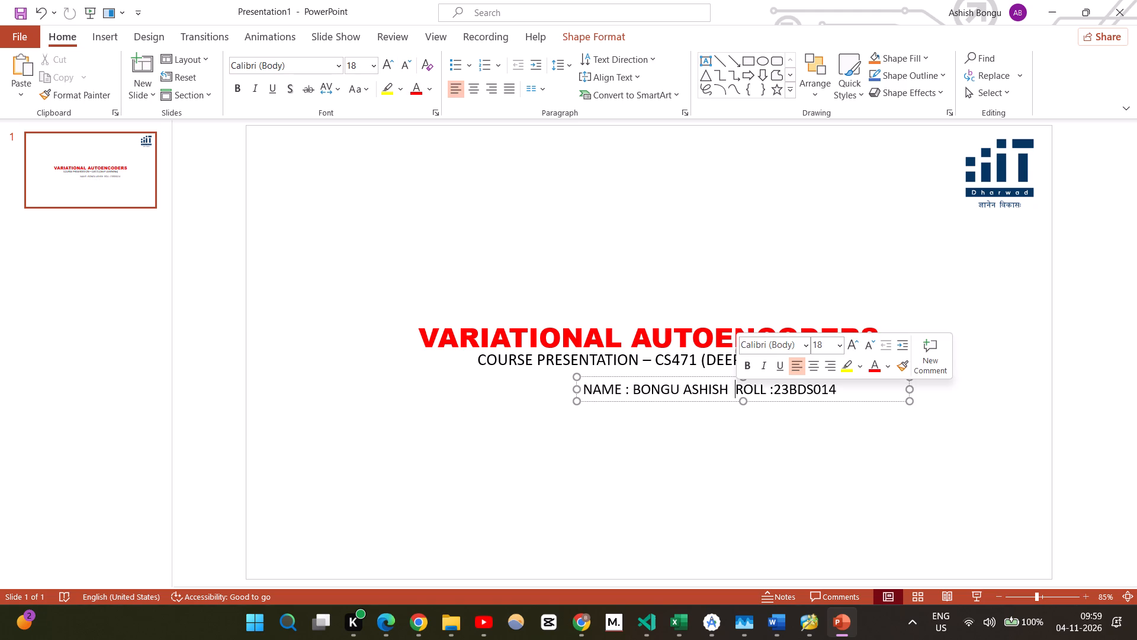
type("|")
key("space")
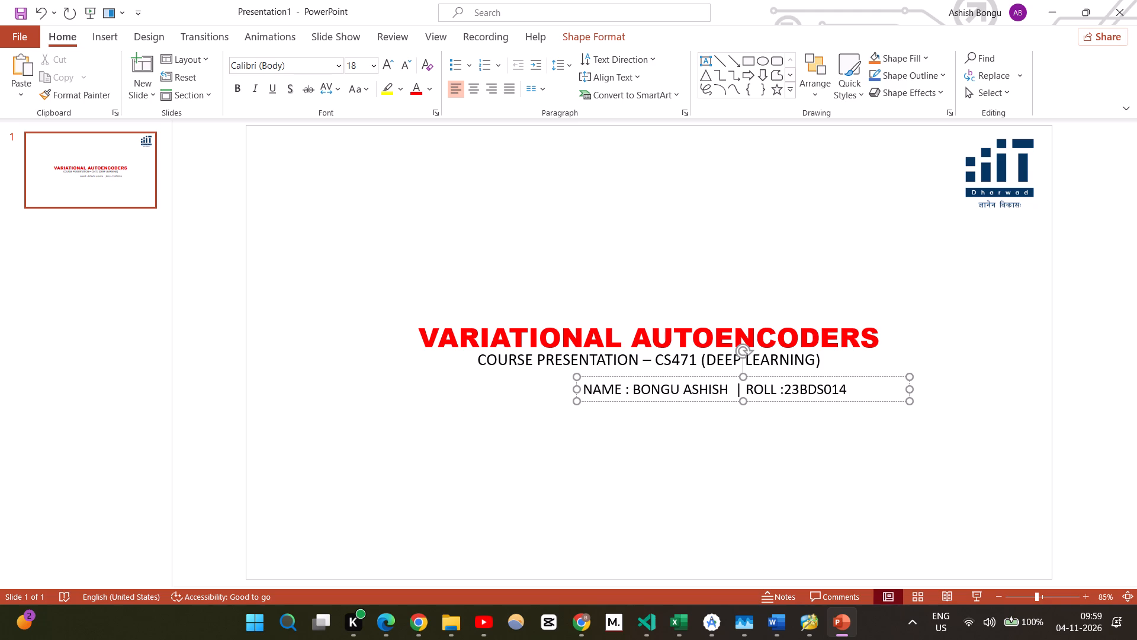
Centre the presenter text box horizontally on the slide, directly beneath the course subtitle.
left_click_drag(705, 402, 598, 402)
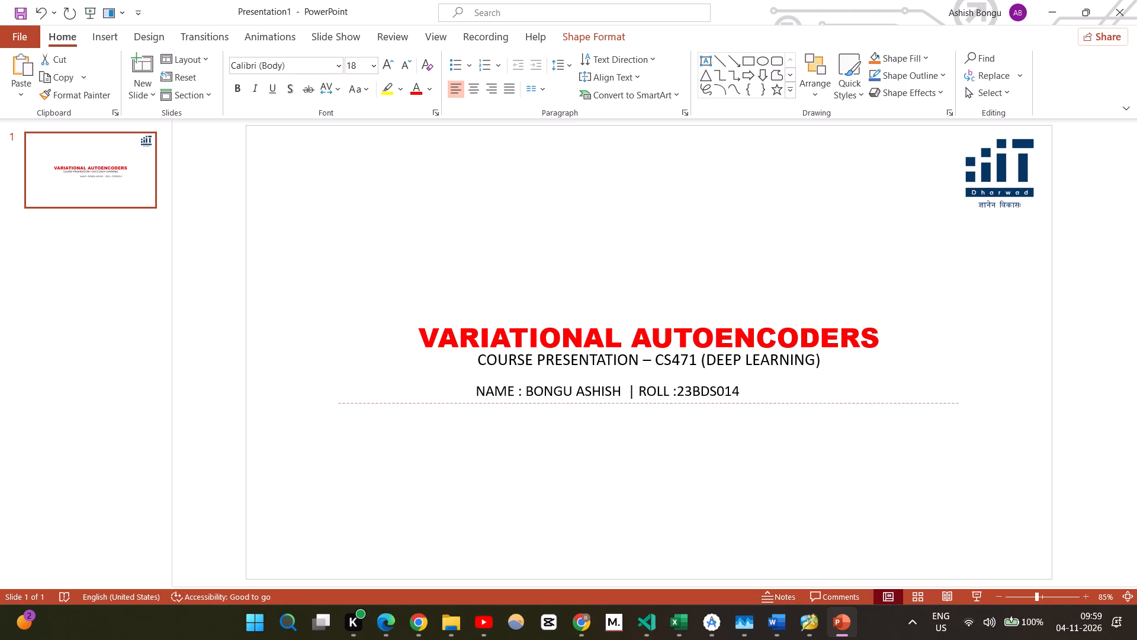
left_click_drag(598, 402, 609, 397)
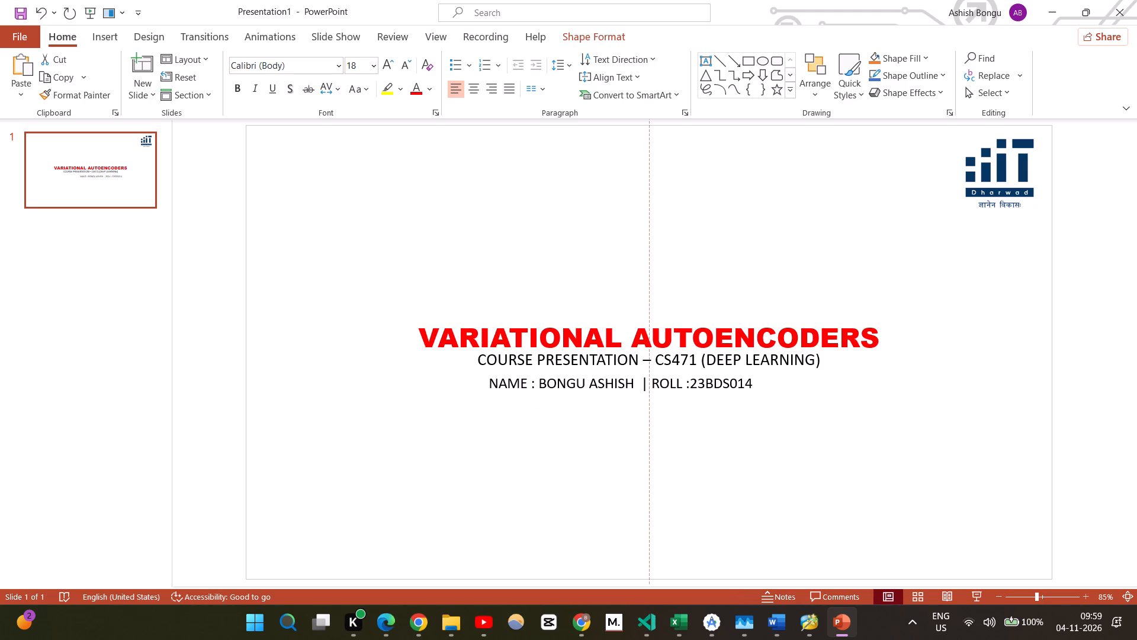
left_click_drag(609, 397, 615, 392)
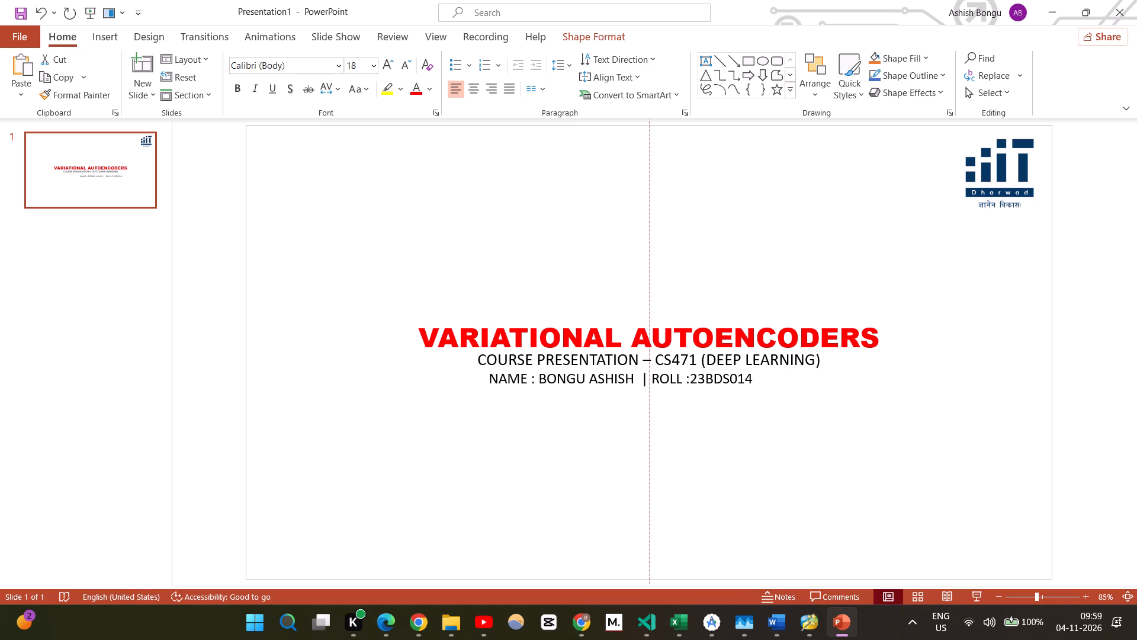
left_click_drag(615, 392, 611, 389)
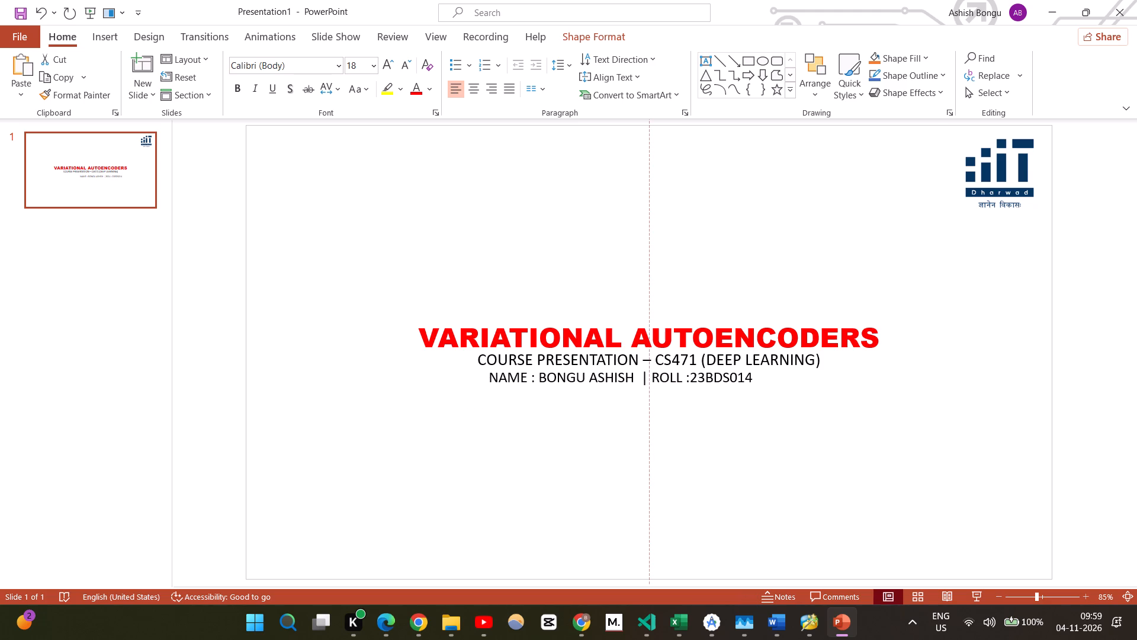
left_click_drag(611, 389, 614, 391)
left_click(686, 360)
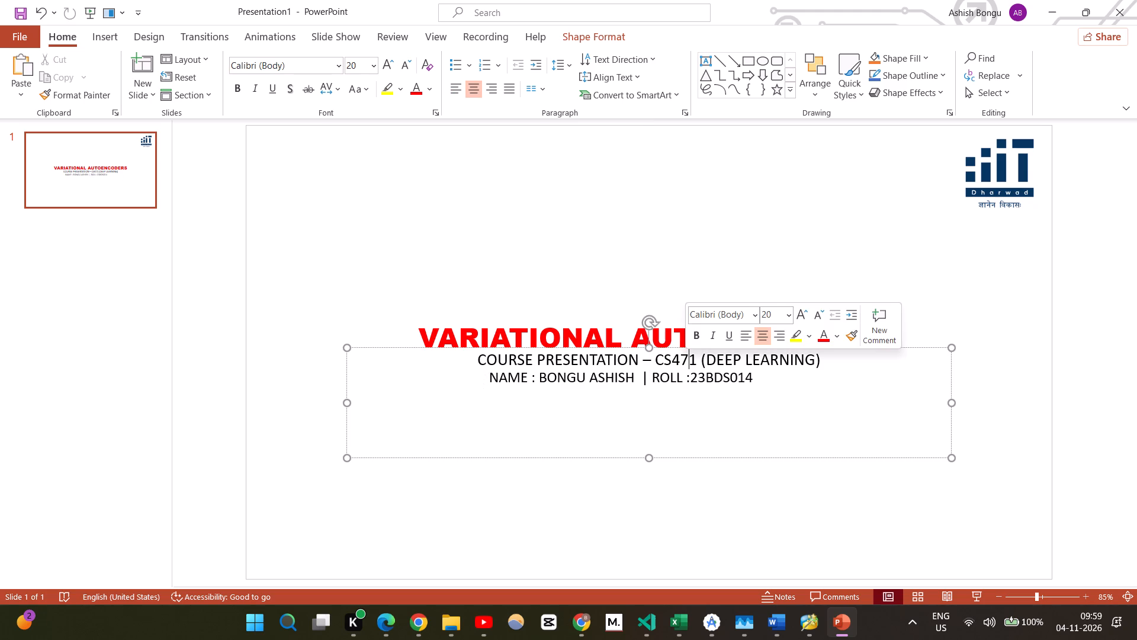
left_click(792, 458)
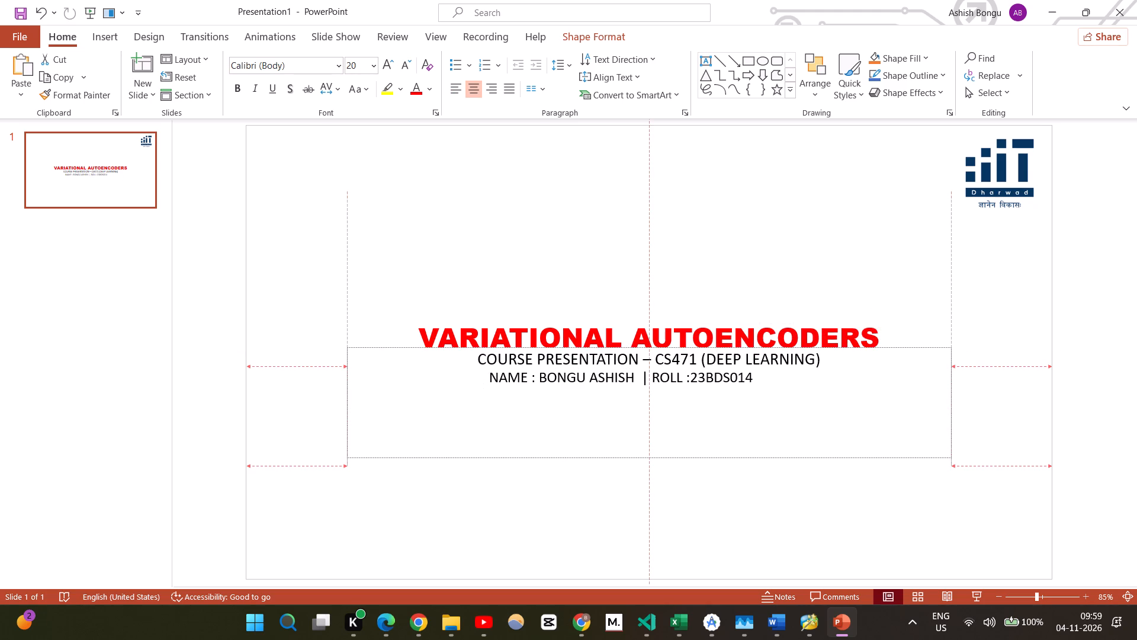
Make the presenter's name and roll number bold, leaving the "NAME" and "ROLL" labels in regular weight.
triple_click(603, 382)
left_click(547, 375)
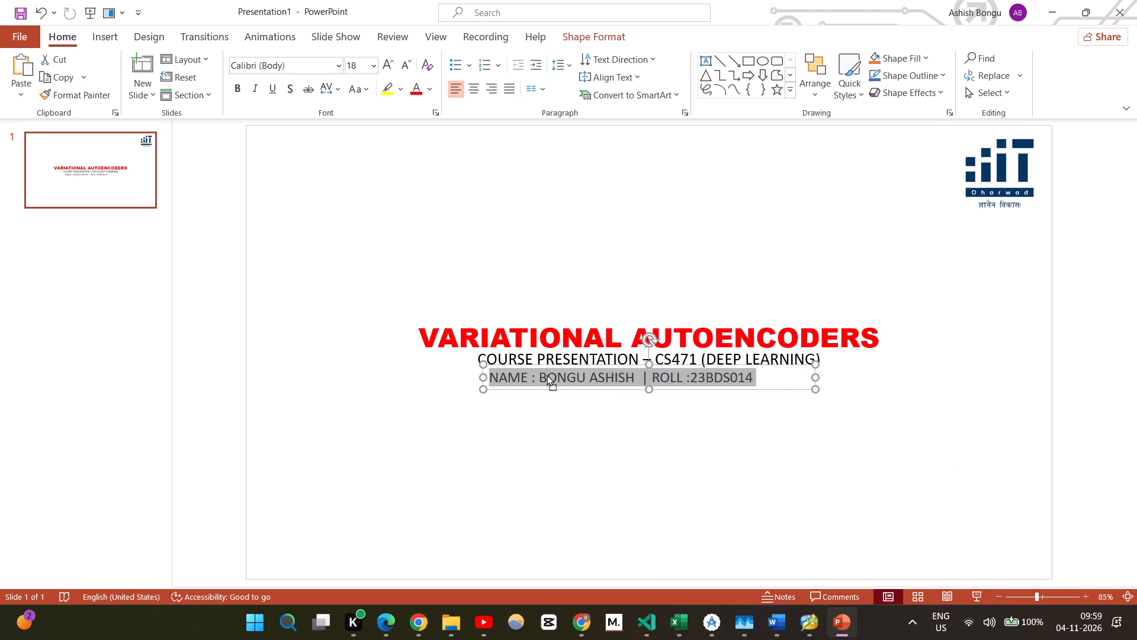
left_click_drag(540, 377, 629, 376)
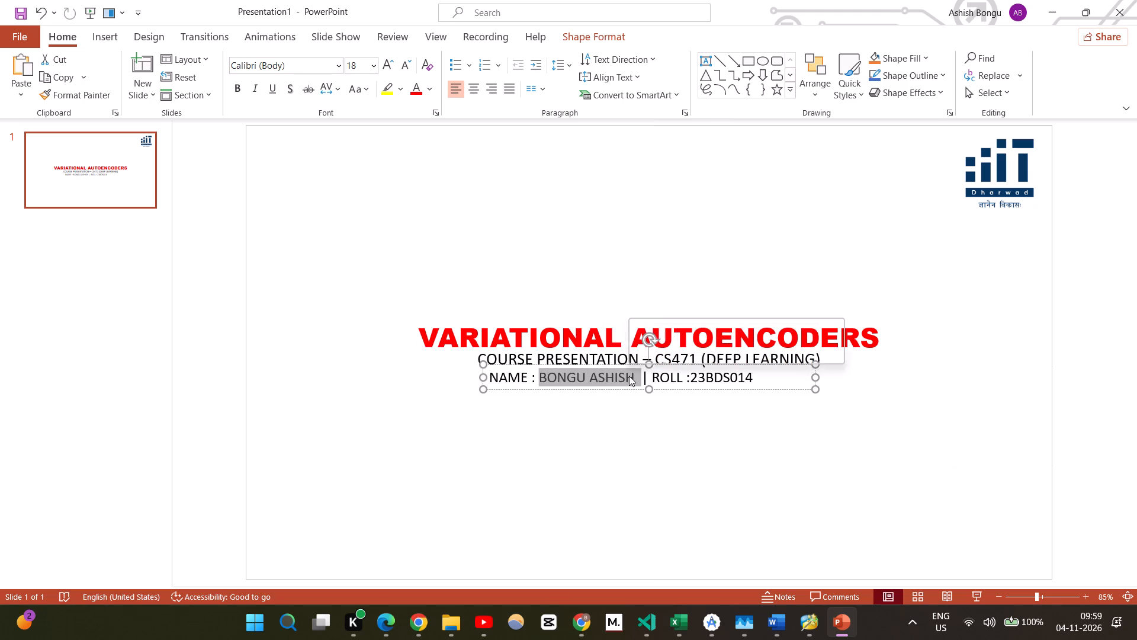
left_click(245, 85)
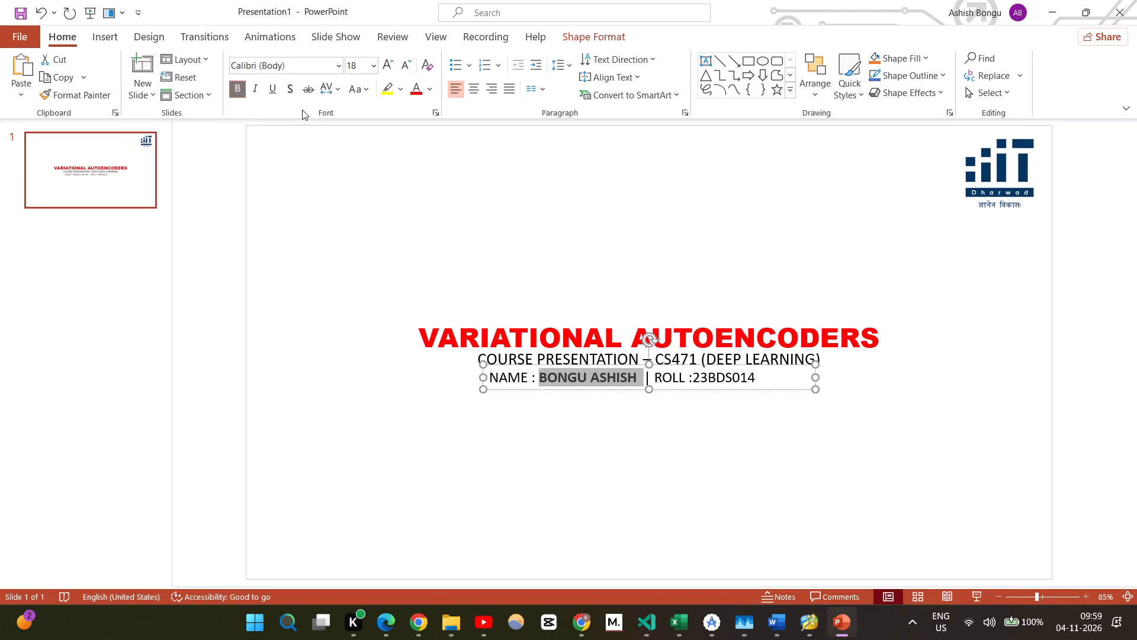
left_click_drag(696, 380, 762, 376)
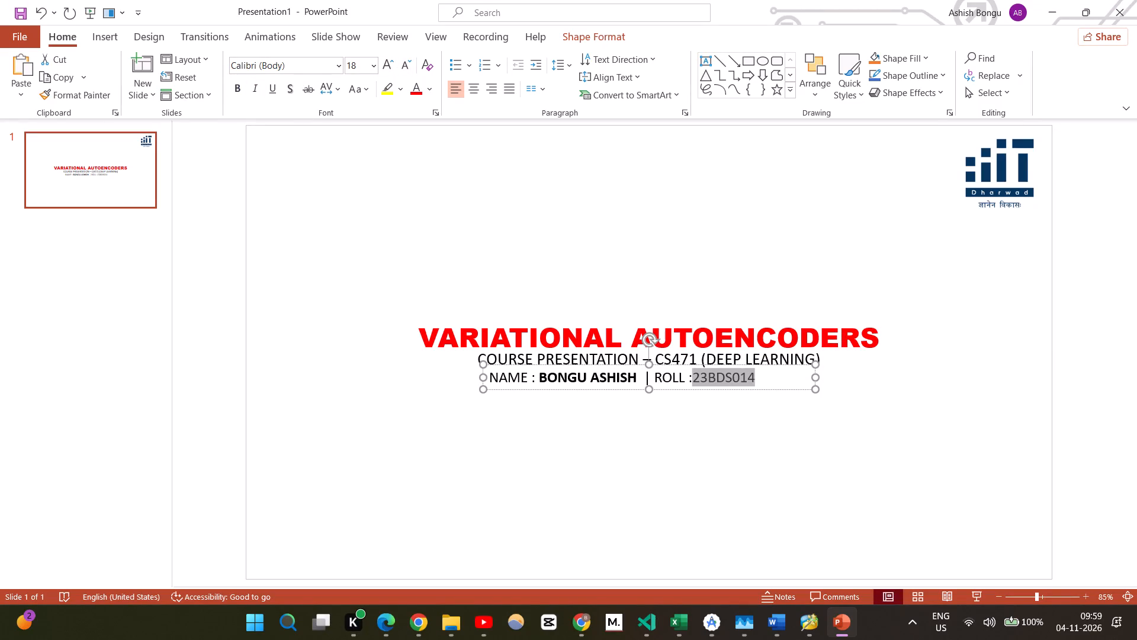
left_click_drag(762, 376, 778, 376)
left_click(235, 92)
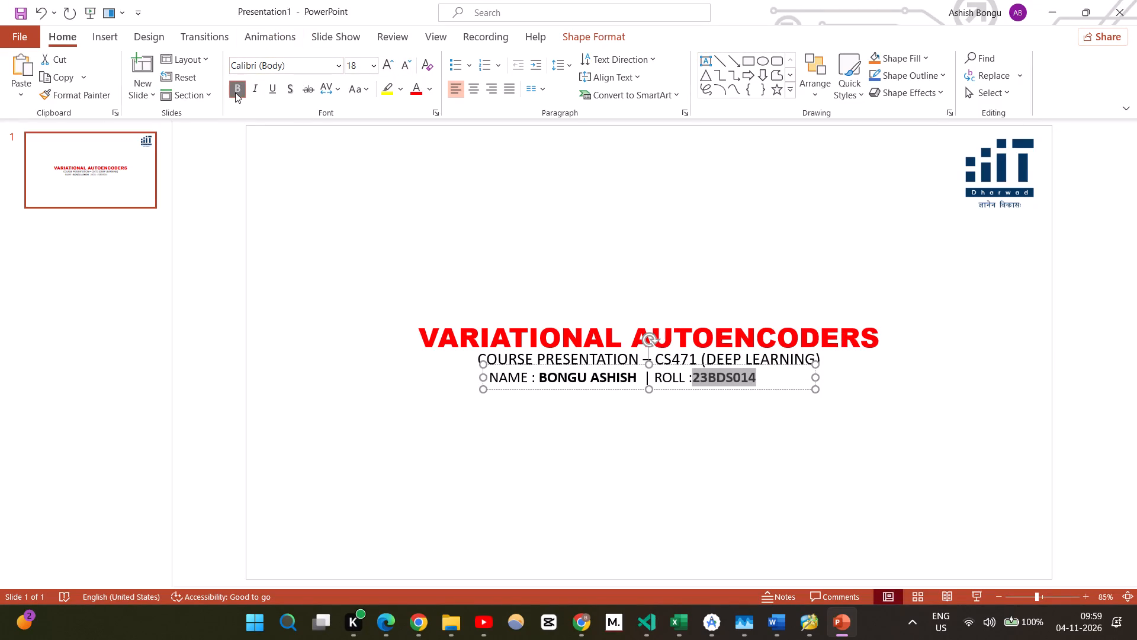
Move the presenter details line down to leave a clear gap below the subtitle, keeping its box centred on the slide.
left_click_drag(537, 389, 537, 444)
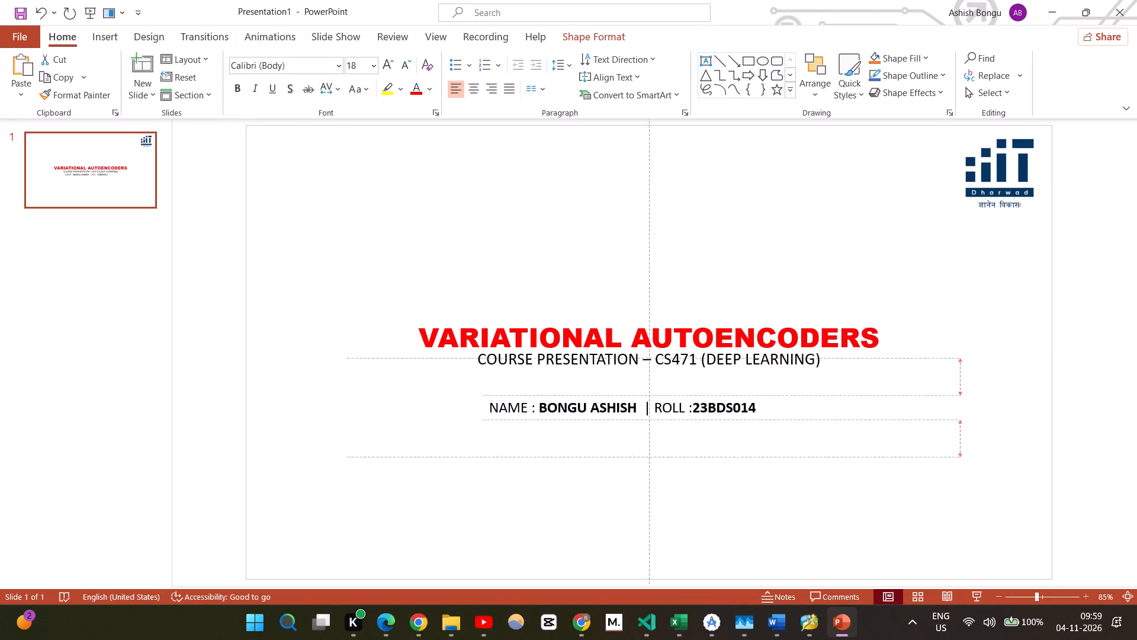
left_click_drag(537, 444, 531, 548)
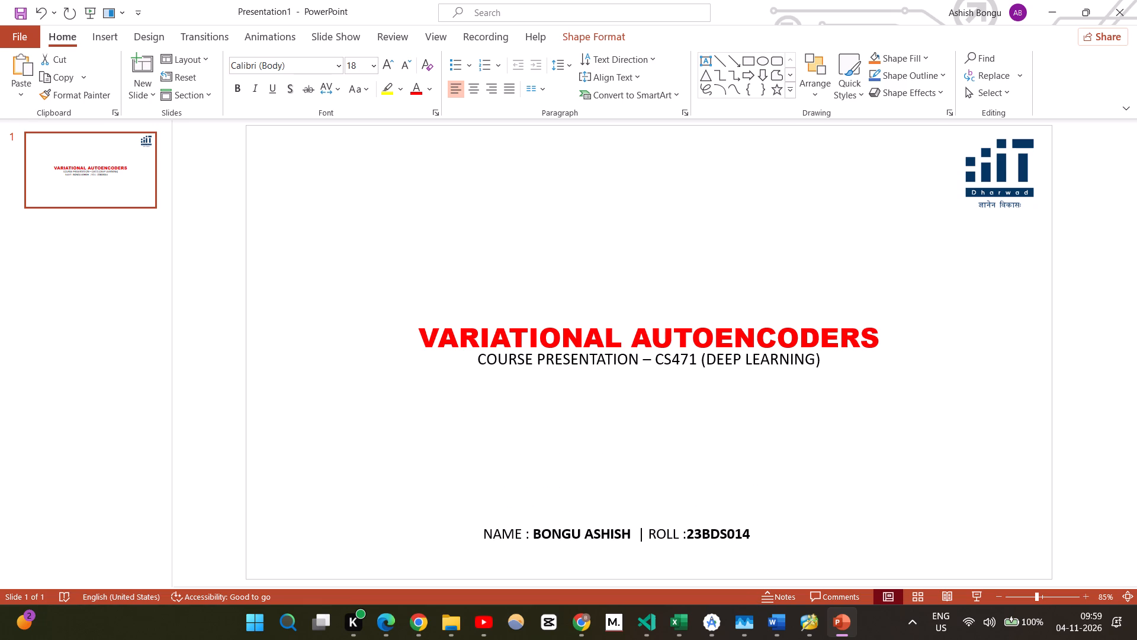
left_click_drag(531, 548, 545, 462)
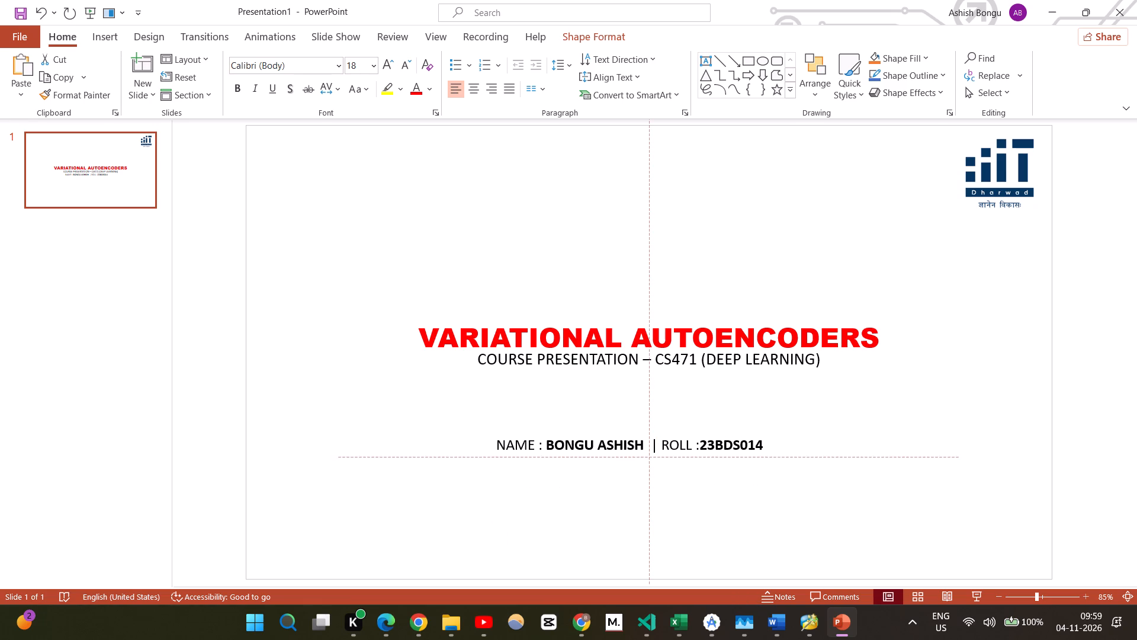
left_click_drag(545, 462, 536, 452)
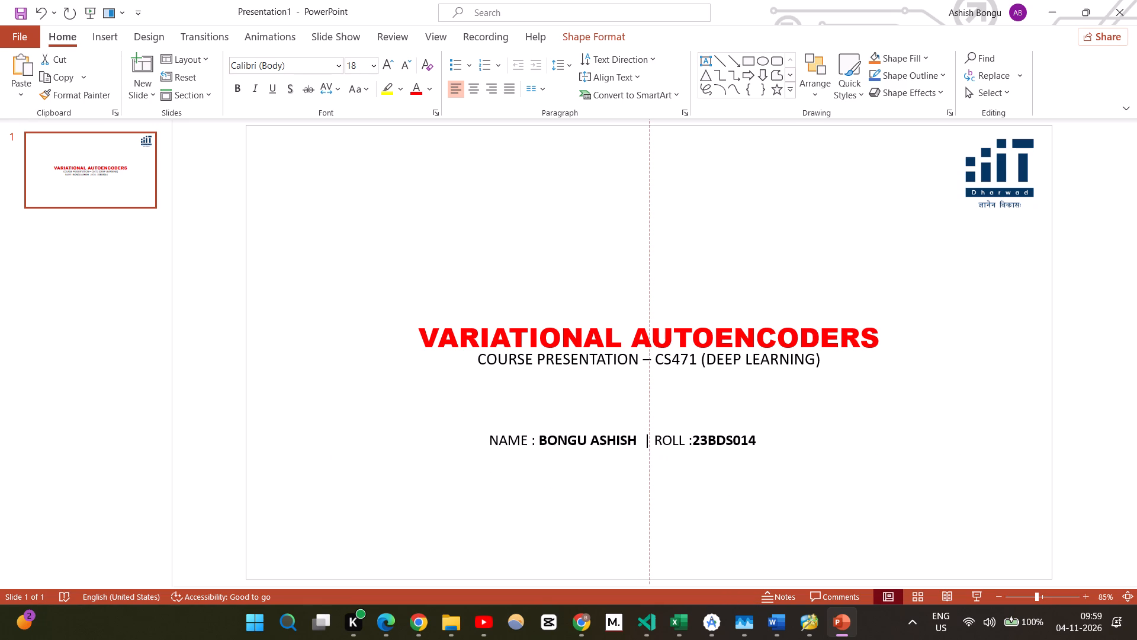
left_click_drag(536, 452, 532, 435)
Move the course subtitle slightly down to add space below the main title, keeping it horizontally centred.
left_click(561, 361)
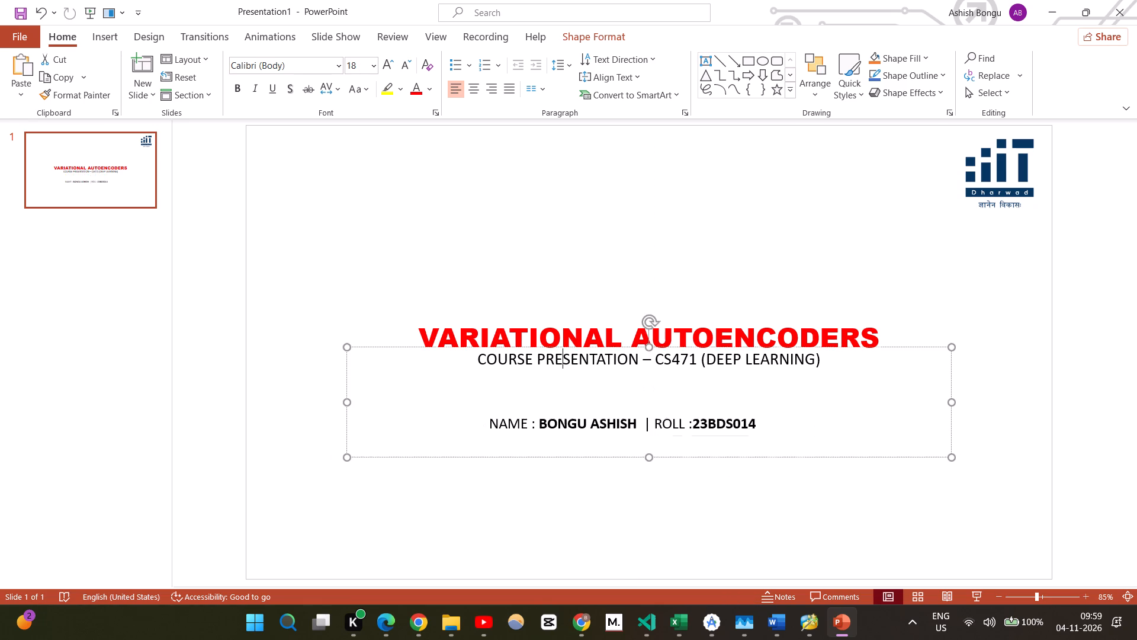
left_click_drag(576, 458, 574, 473)
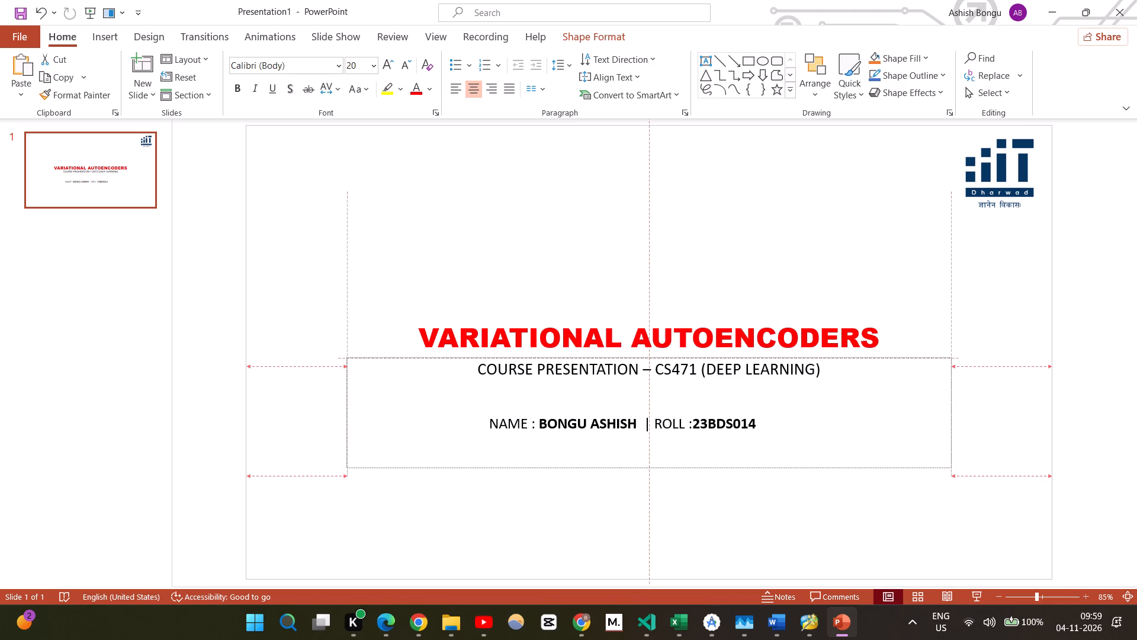
left_click_drag(574, 473, 573, 471)
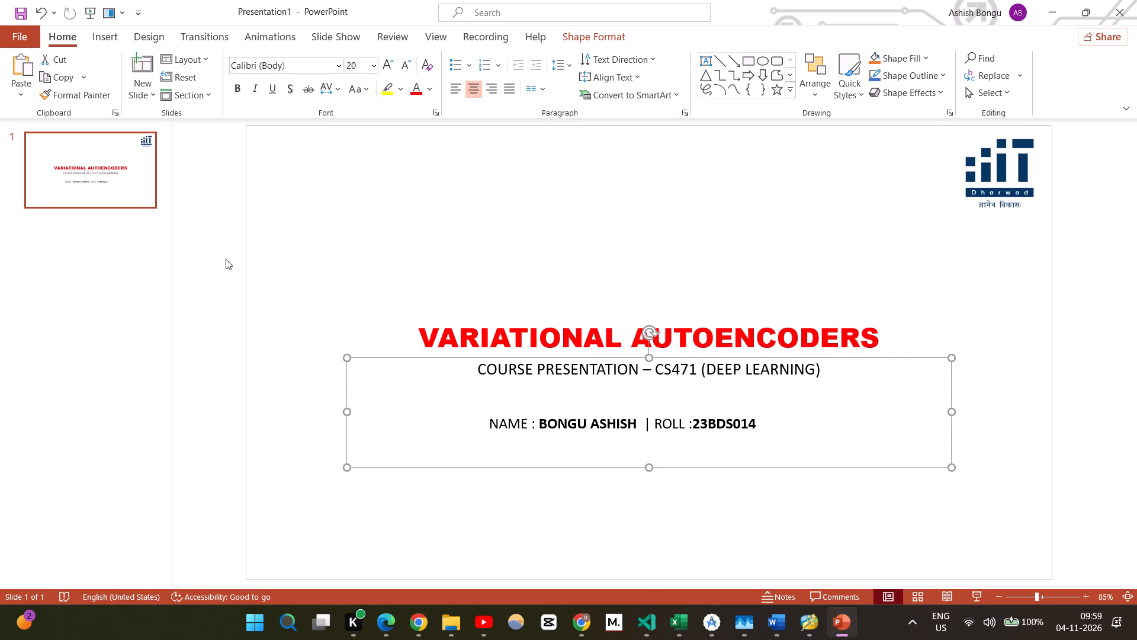
left_click(216, 277)
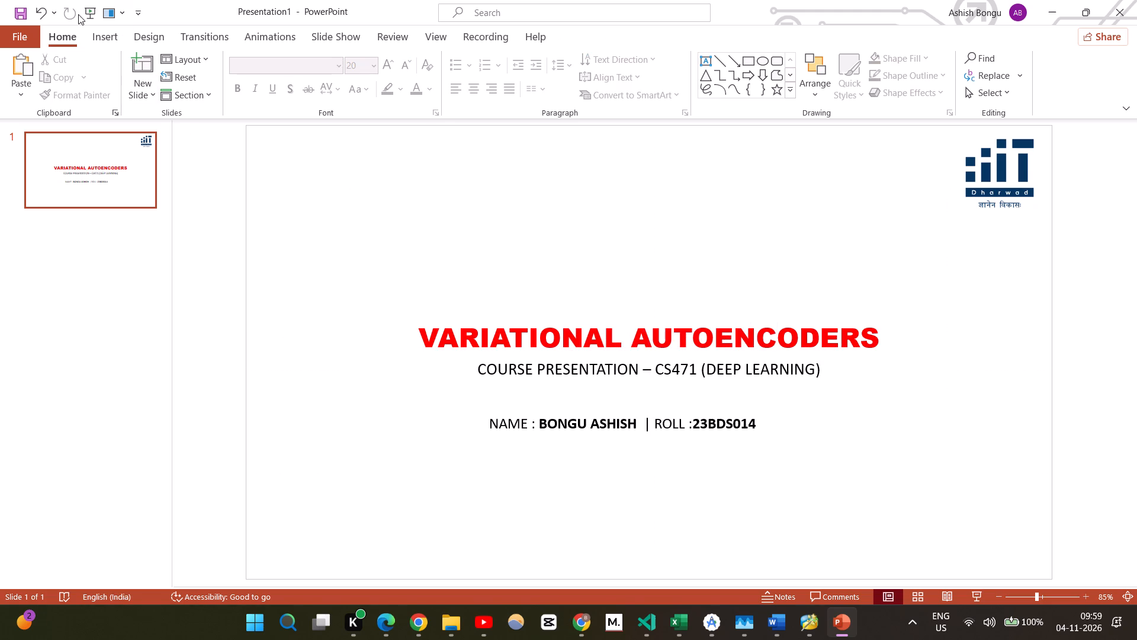
Preview the title slide as a full-screen slide show, and return to editing.
left_click(78, 14)
left_click(86, 13)
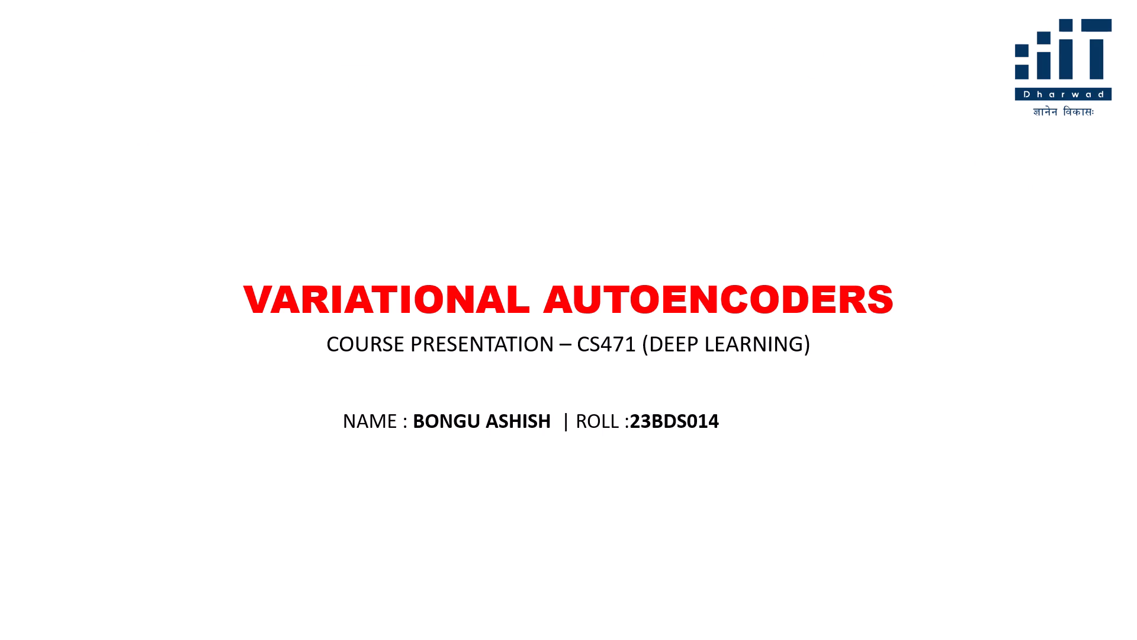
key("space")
key("Escape")
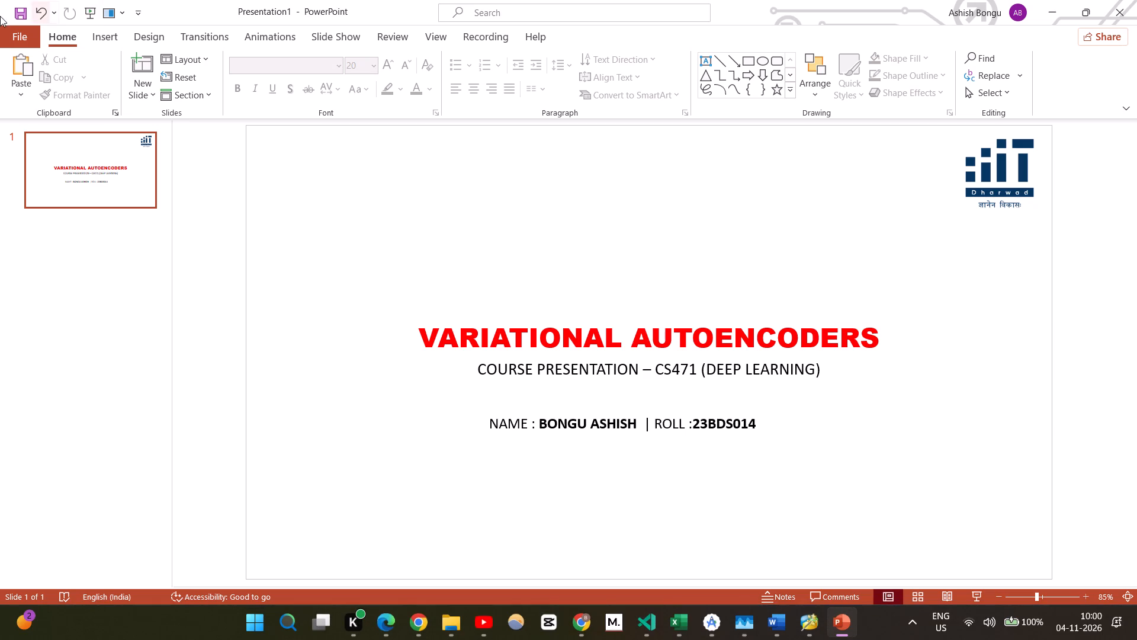
Add a second slide with title and content placeholders after the title slide.
left_click(134, 69)
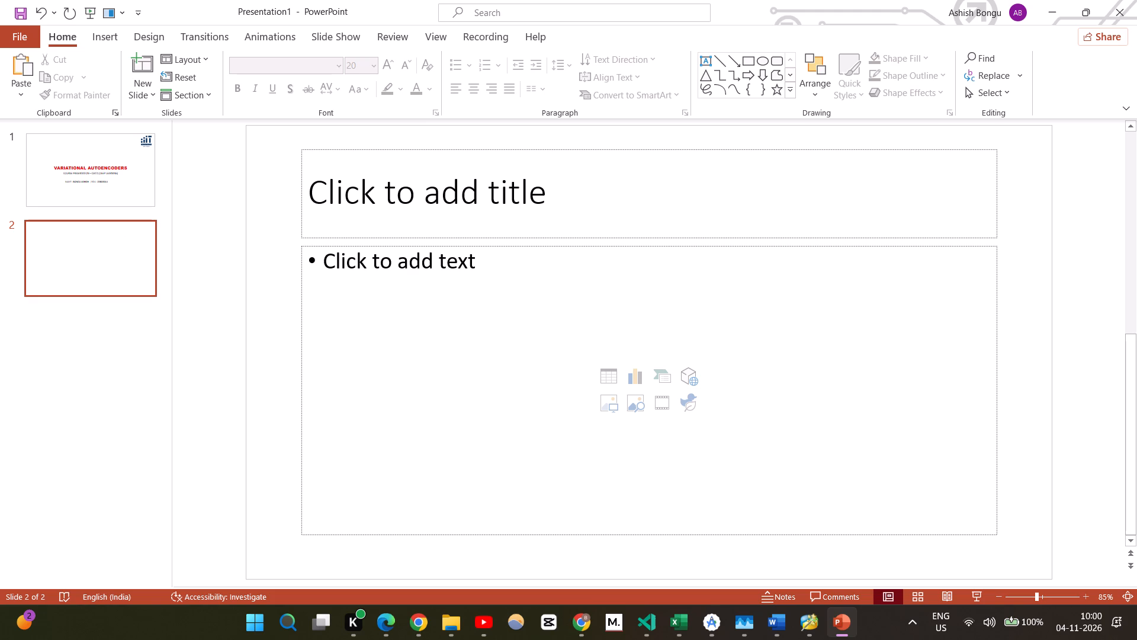
Switch to Chrome and search Google Images for "GENERATIVE MODELS", replacing the existing institute image search.
left_click(417, 625)
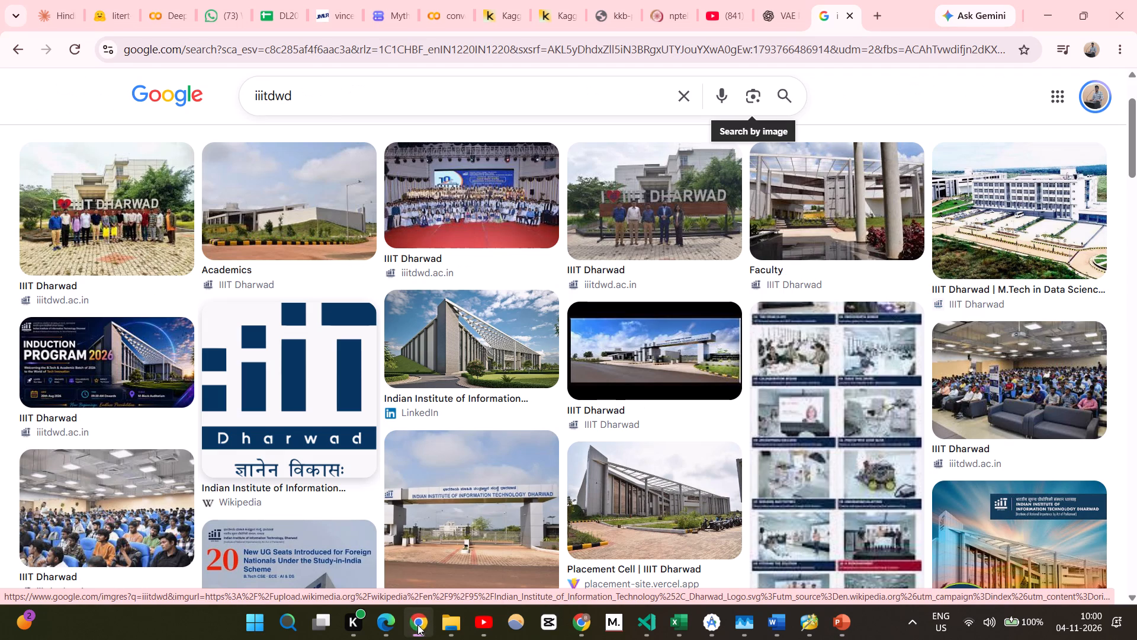
double_click(304, 52)
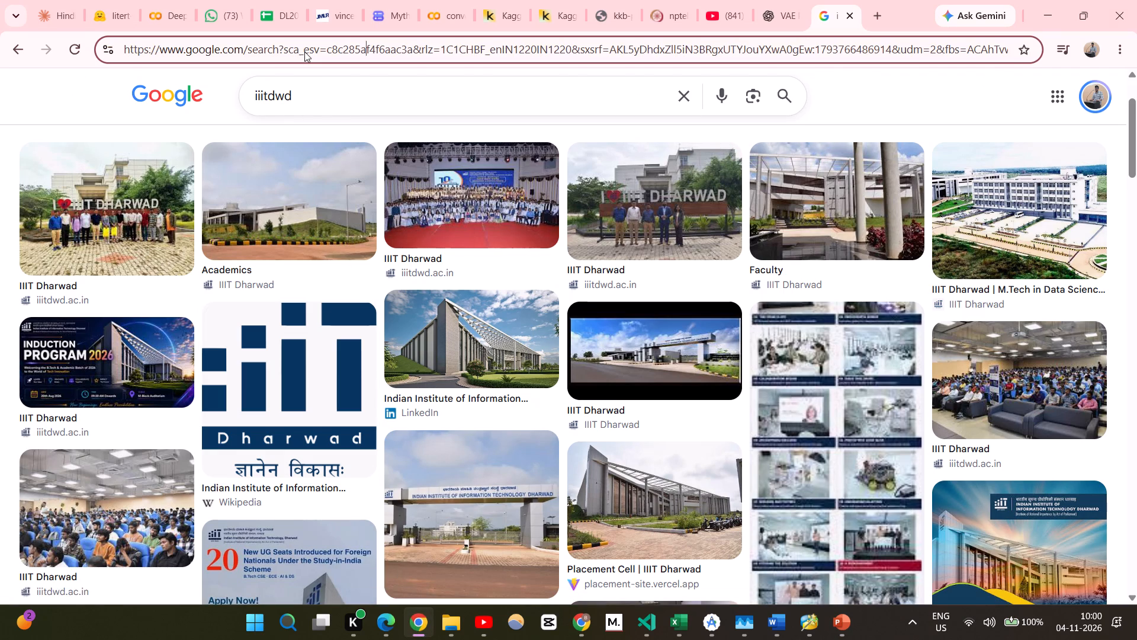
key("ctrl+a")
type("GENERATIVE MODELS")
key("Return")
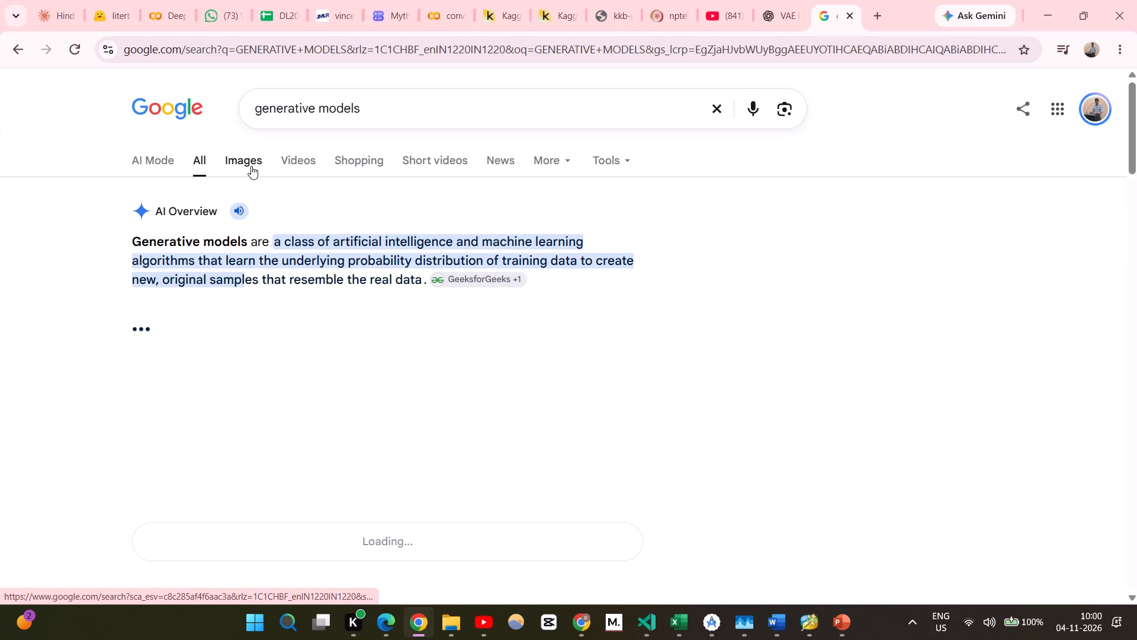
left_click(251, 166)
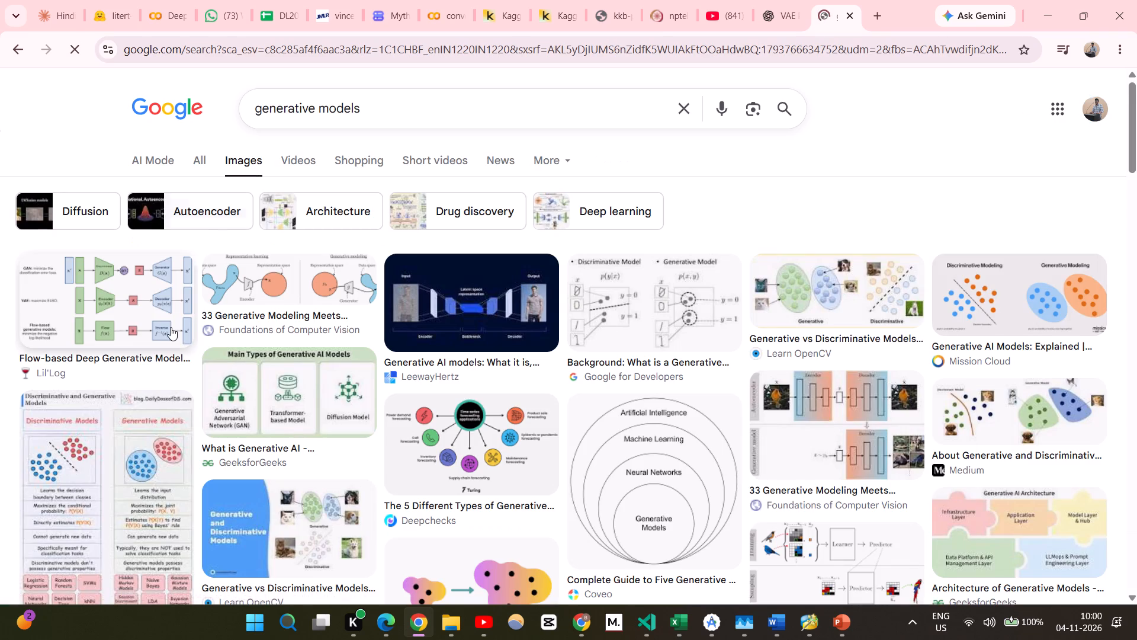
Browse the generative model images and open the Lil'Log diagram comparing GAN, VAE and flow-based models.
scroll(171, 327, "down", 1)
scroll(171, 327, "right", 2)
scroll(171, 327, "up", 1)
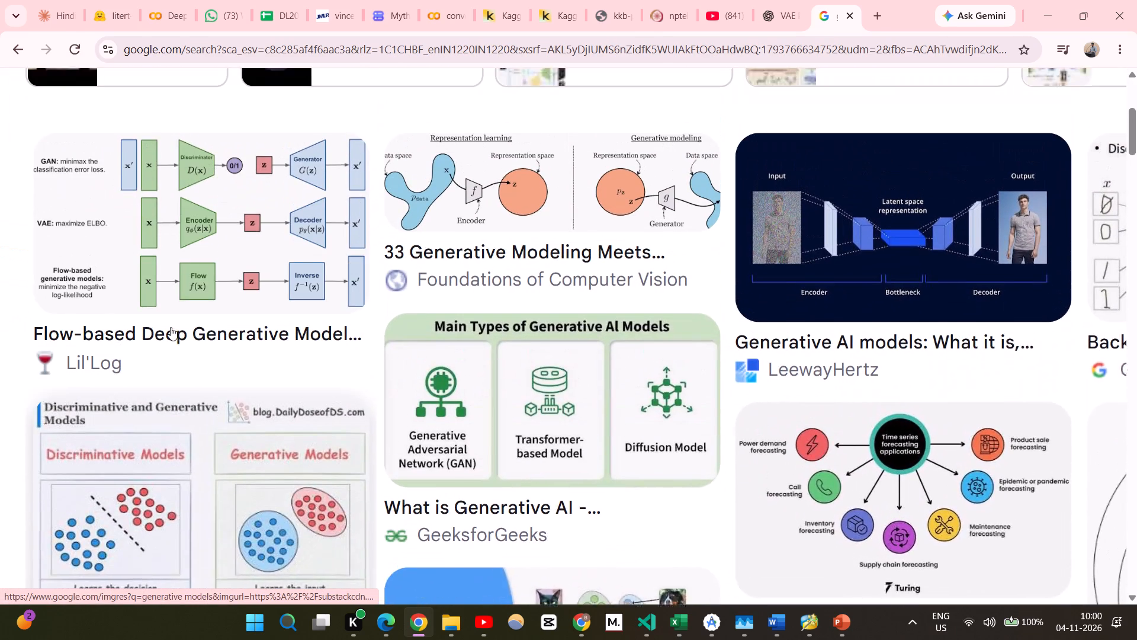
scroll(171, 327, "up", 1)
left_click(146, 260)
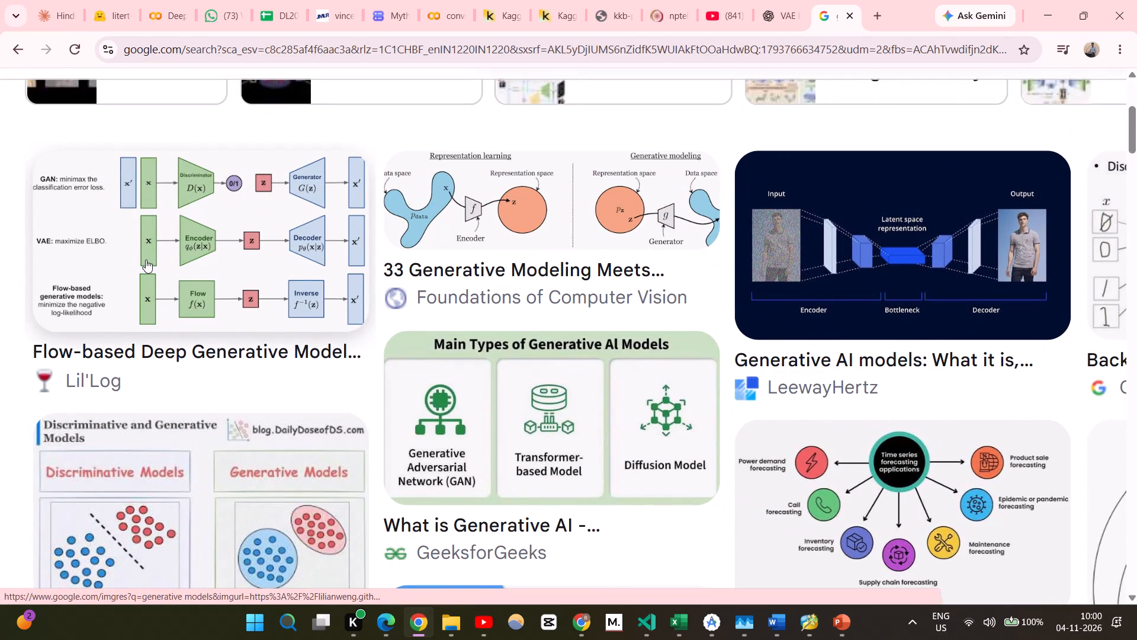
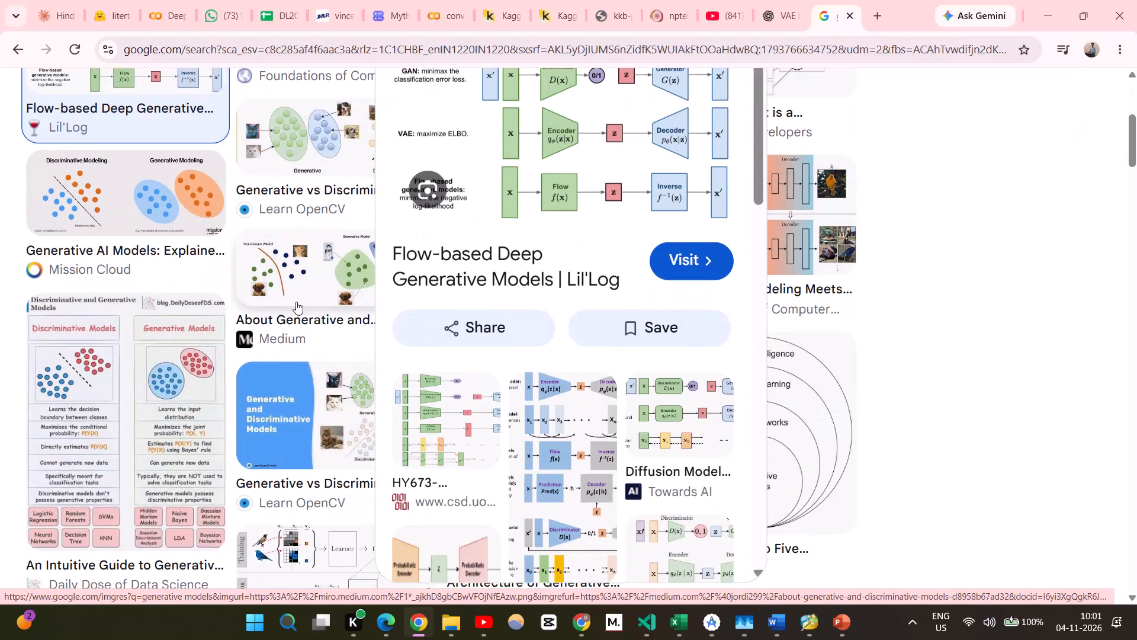
Compare the generative model images from Learn OpenCV, LeewayHertz and Lil'Log as candidates for the slide illustration.
left_click(251, 443)
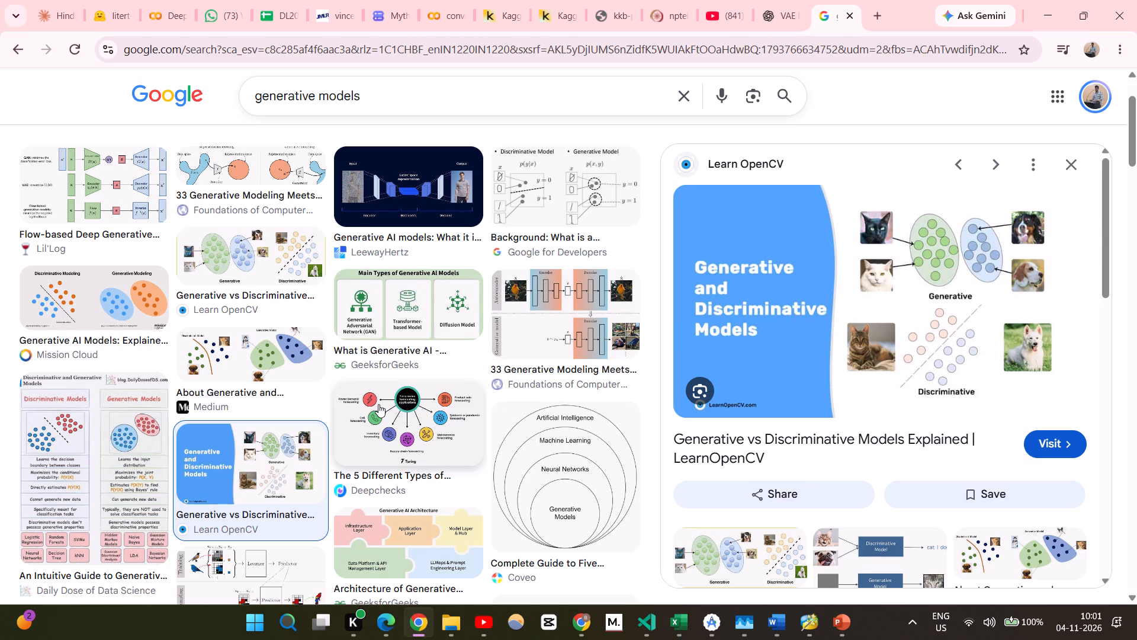
left_click(396, 175)
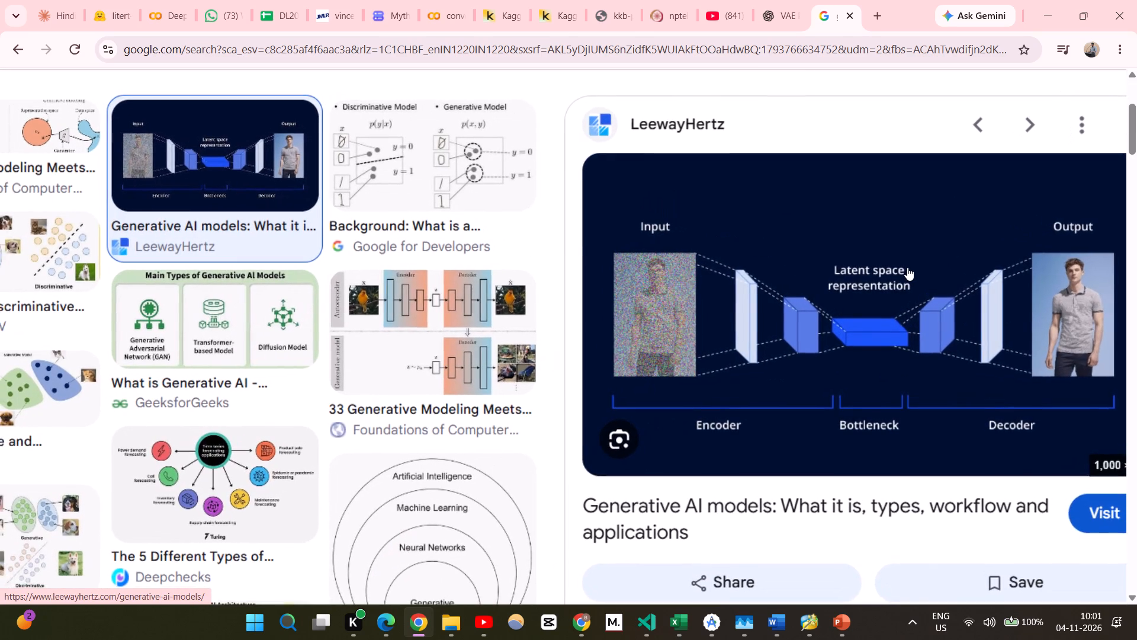
scroll(907, 267, "left", 1)
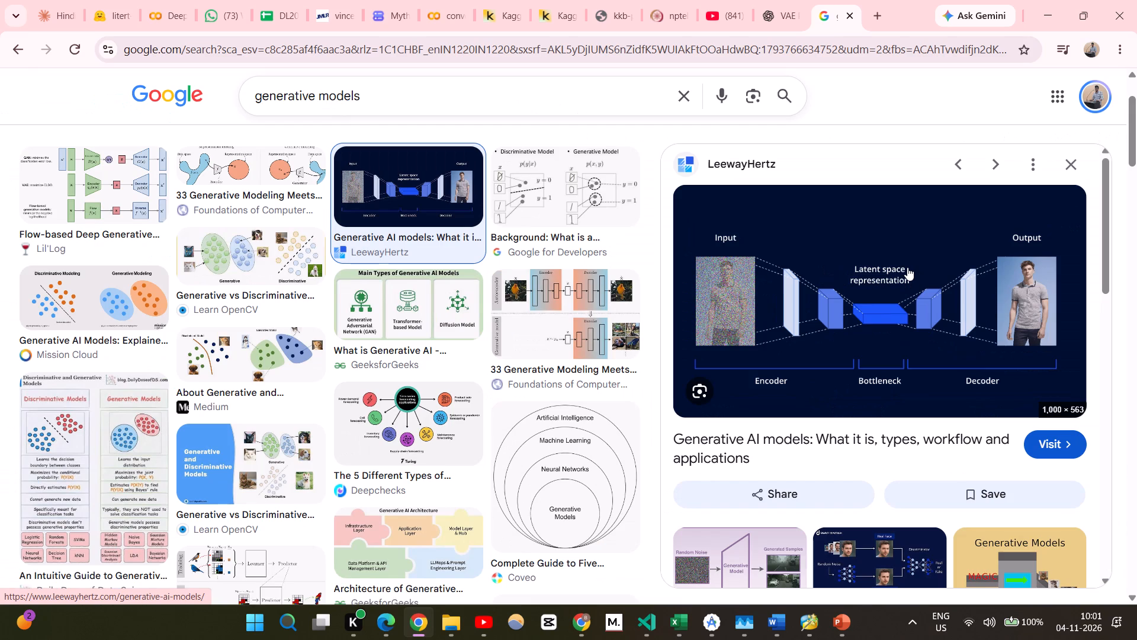
scroll(490, 334, "up", 5)
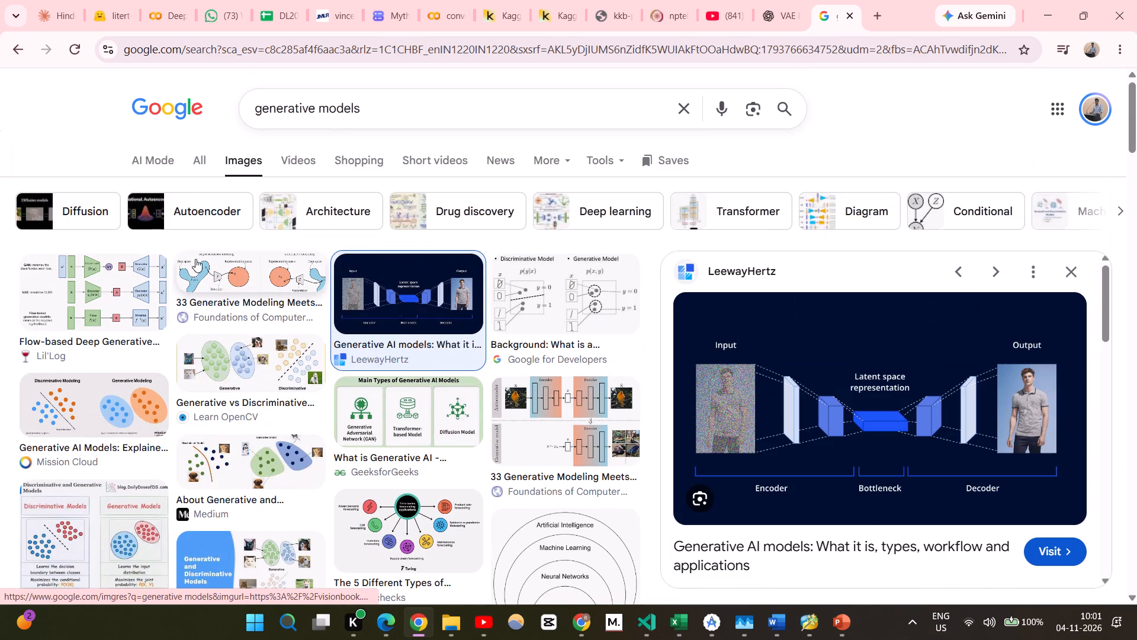
left_click(107, 299)
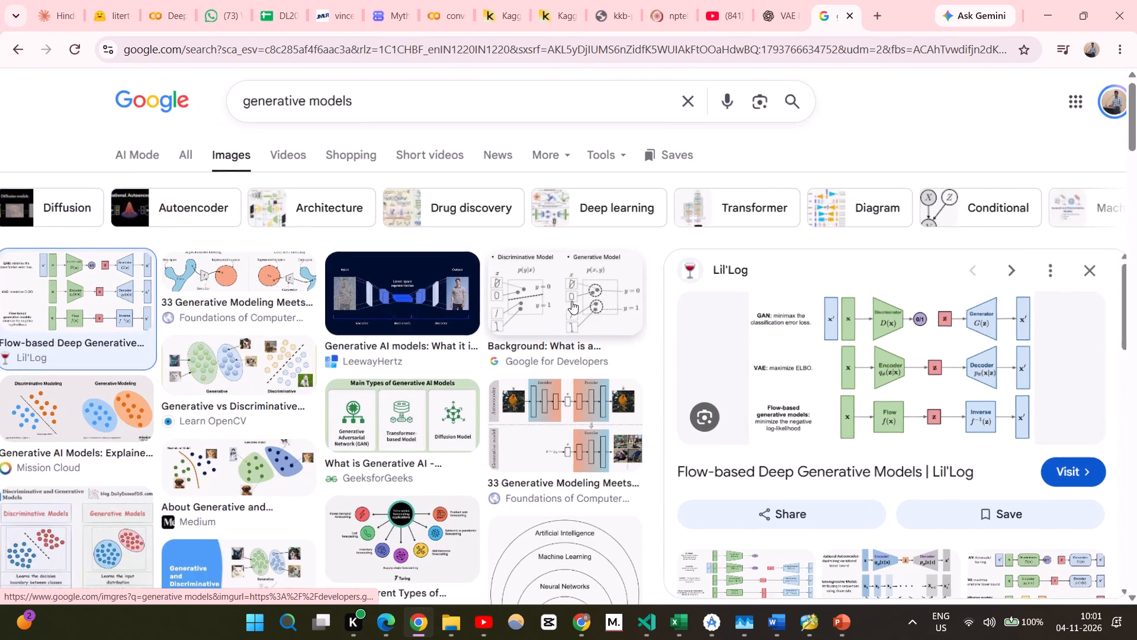
scroll(571, 301, "down", 7)
Search the images for "generative model" and examine the Foundations of Computer Vision diagram on representation learning and generative modeling.
scroll(571, 301, "up", 1)
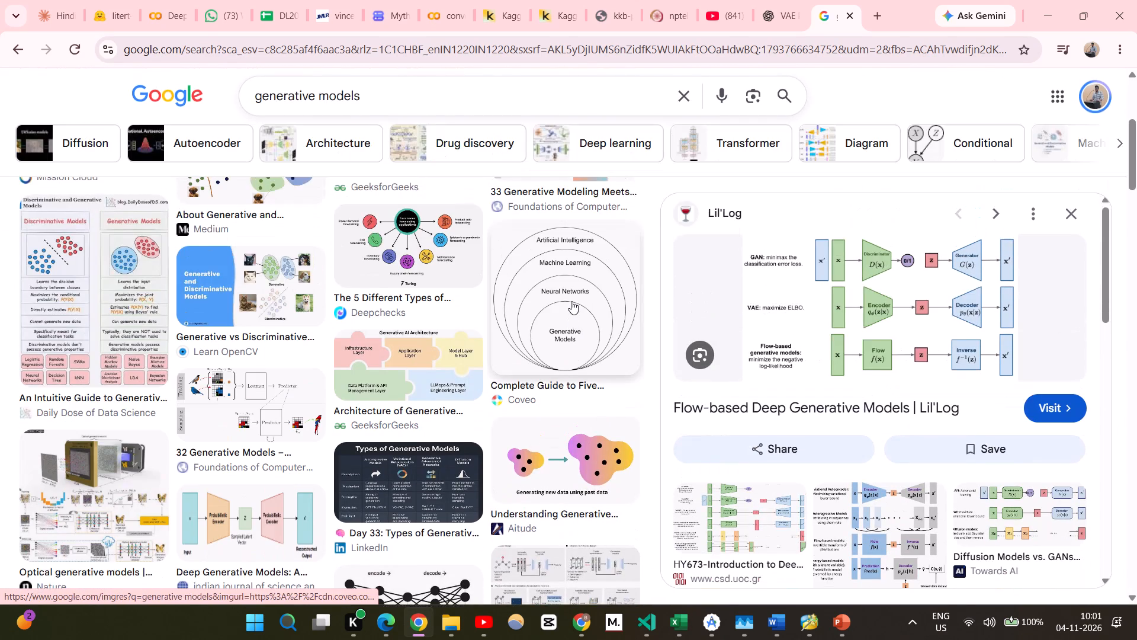
scroll(571, 301, "up", 1)
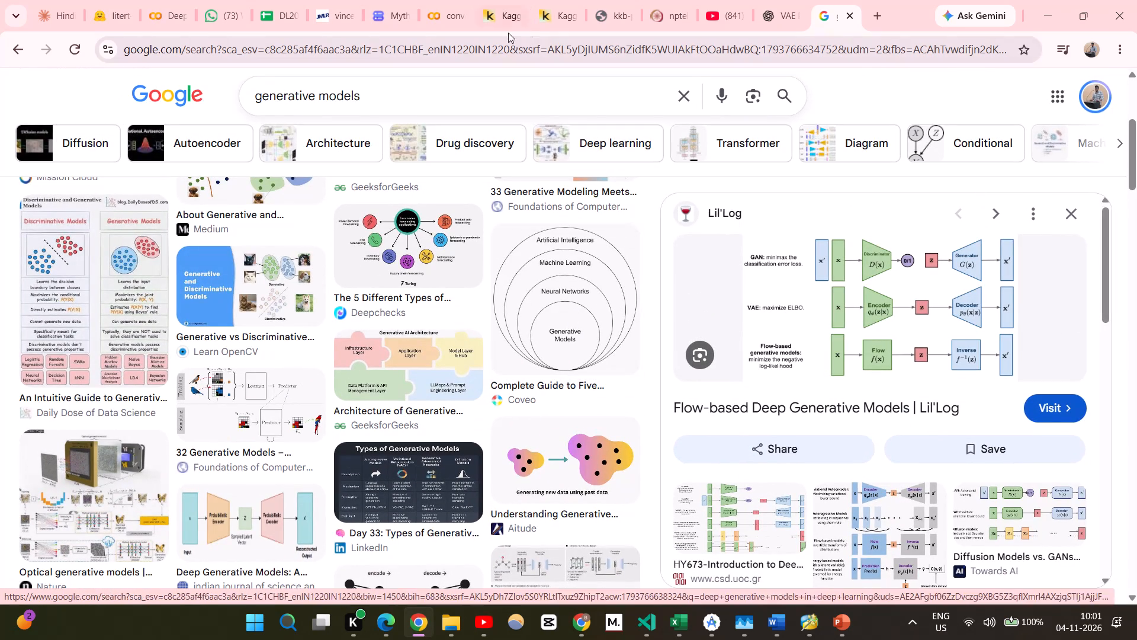
left_click(417, 91)
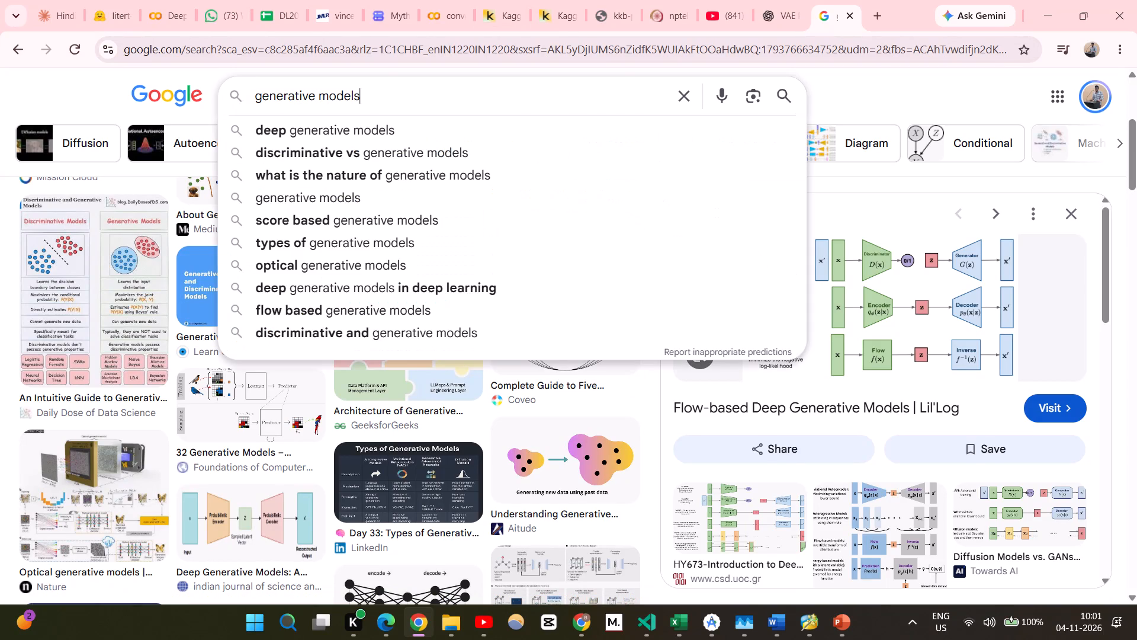
key("BackSpace")
key("Return")
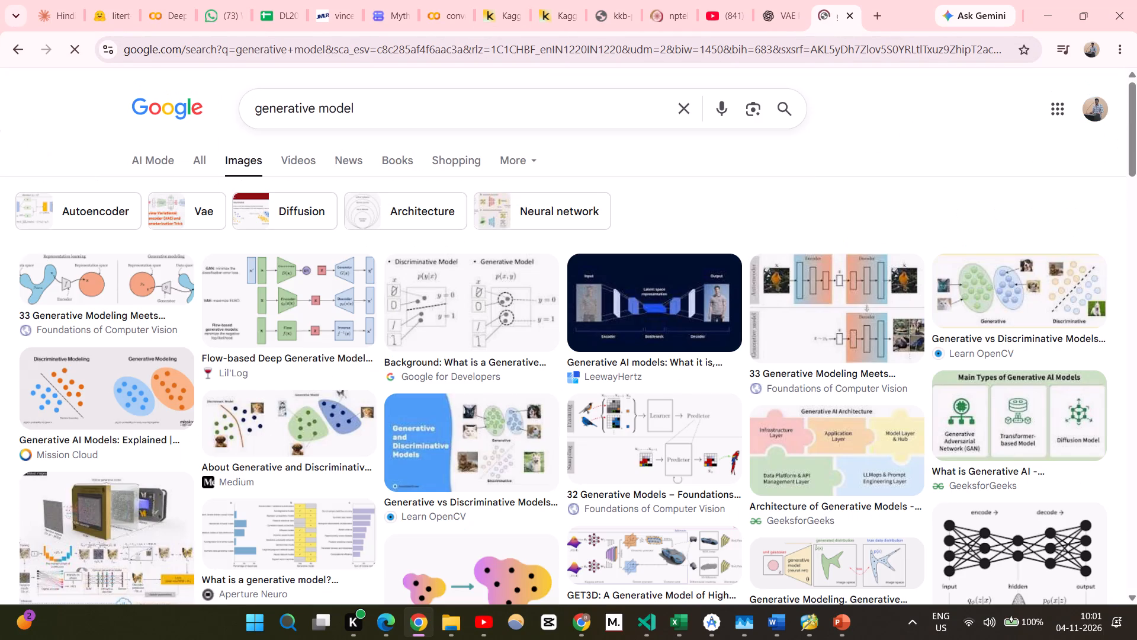
left_click(133, 279)
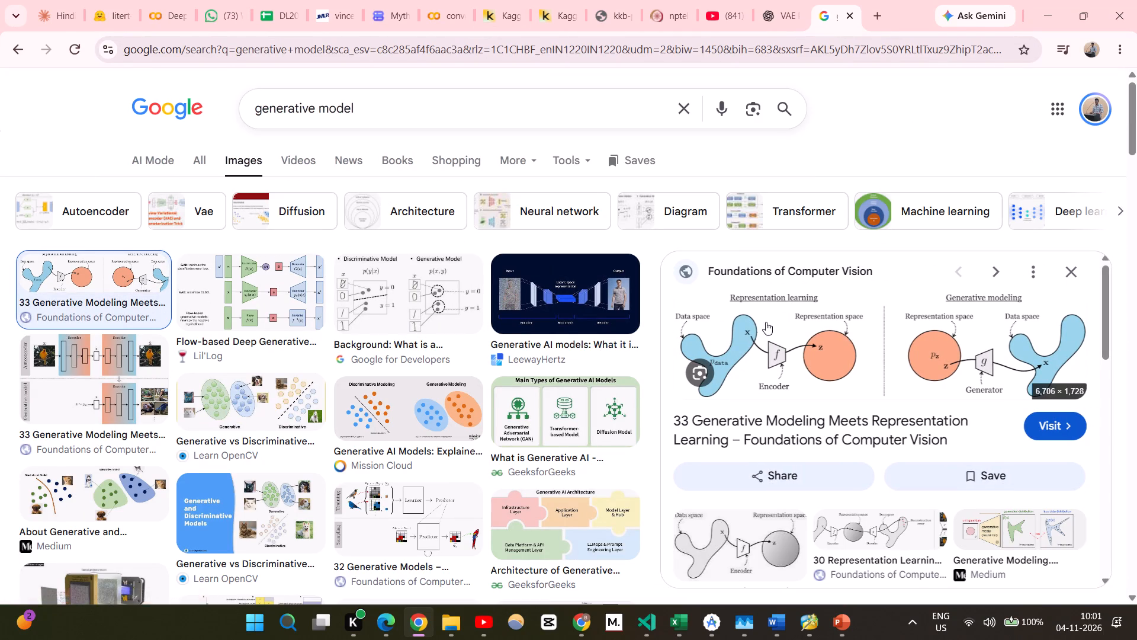
scroll(770, 321, "left", 2)
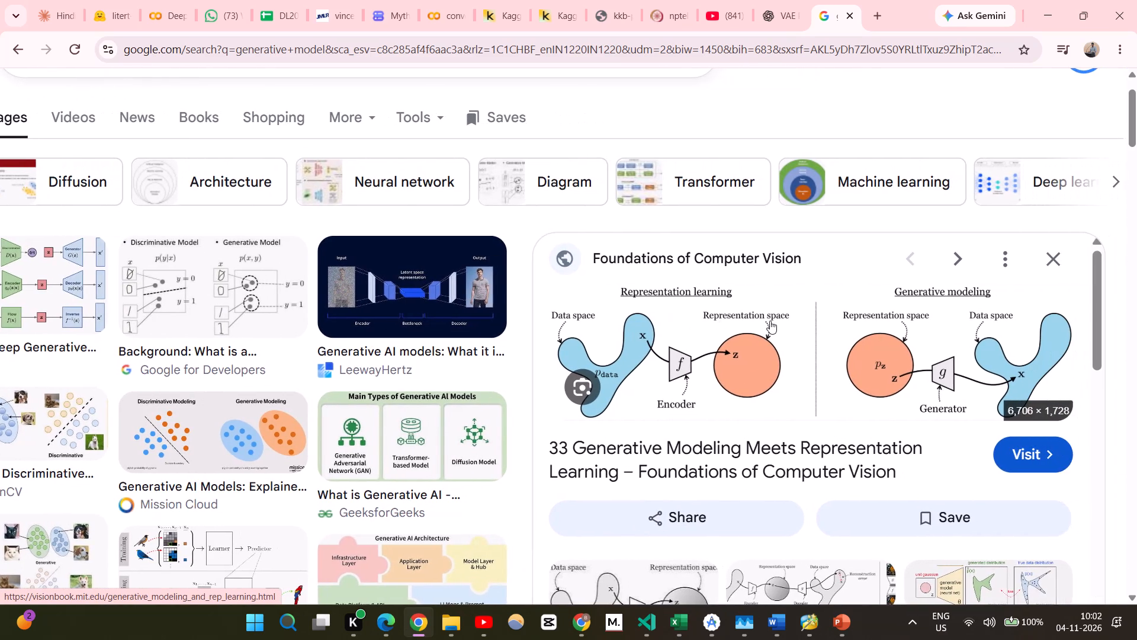
scroll(770, 321, "left", 2)
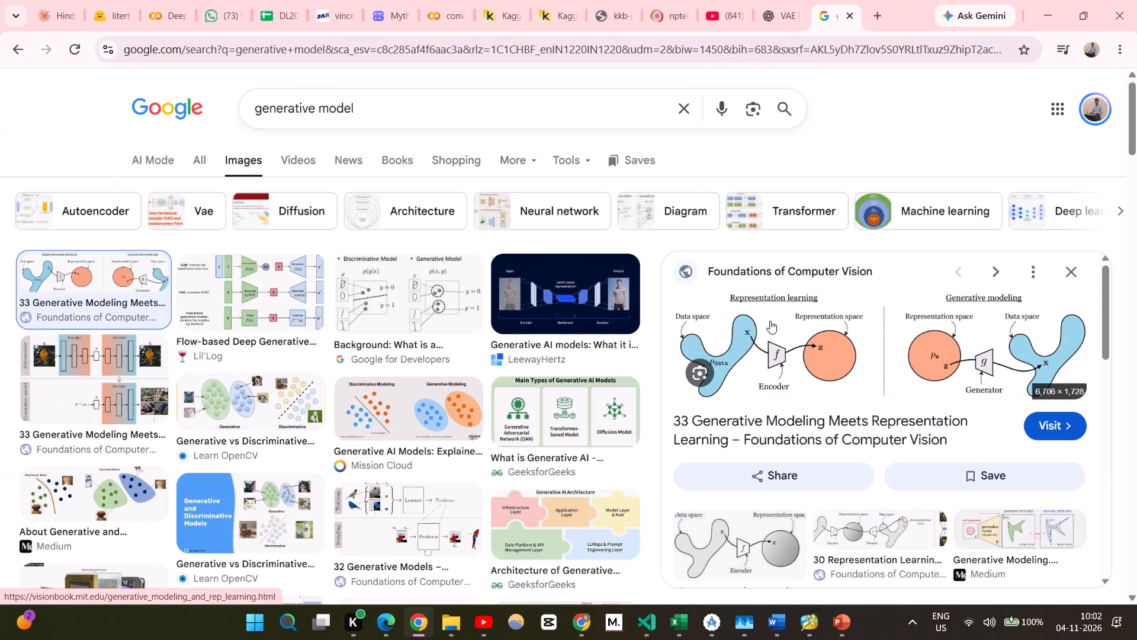
Browse further generative model images, previewing the text-machine-lab illustration, the ResearchGate flow chart and the GeeksforGeeks foundation models diagram.
scroll(529, 410, "down", 1)
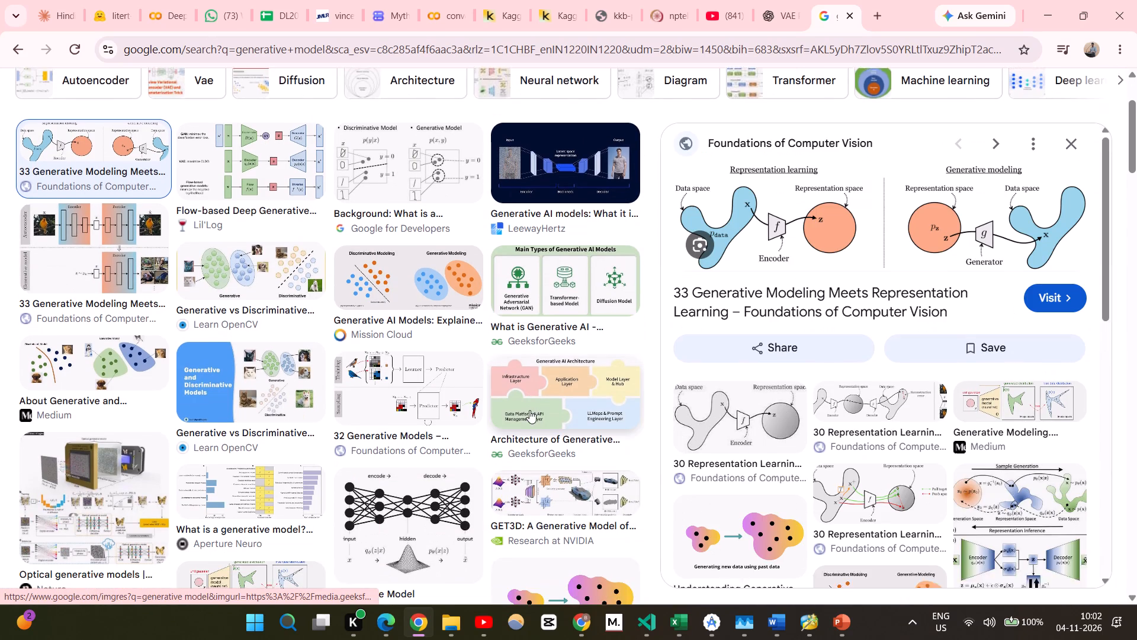
scroll(529, 410, "down", 4)
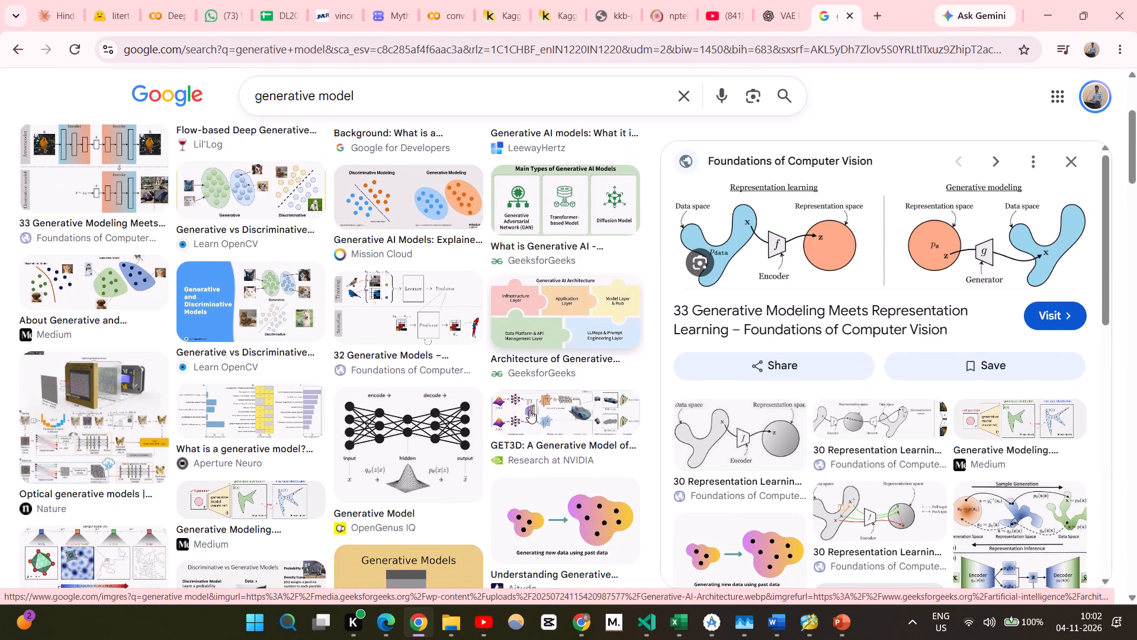
scroll(529, 410, "down", 4)
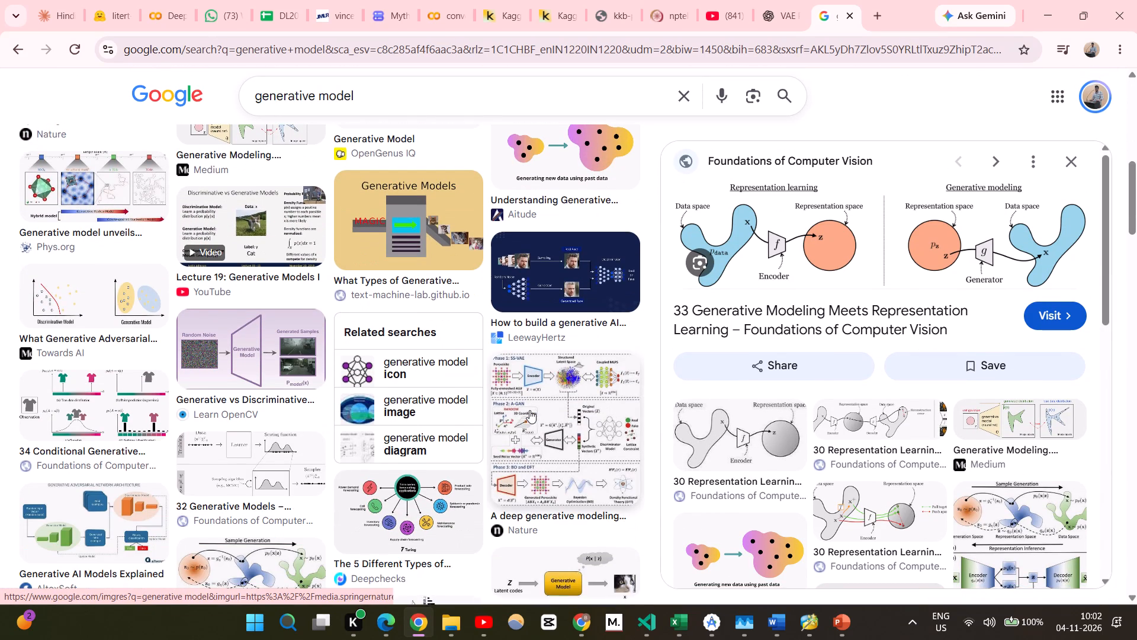
scroll(529, 410, "down", 2)
left_click(438, 207)
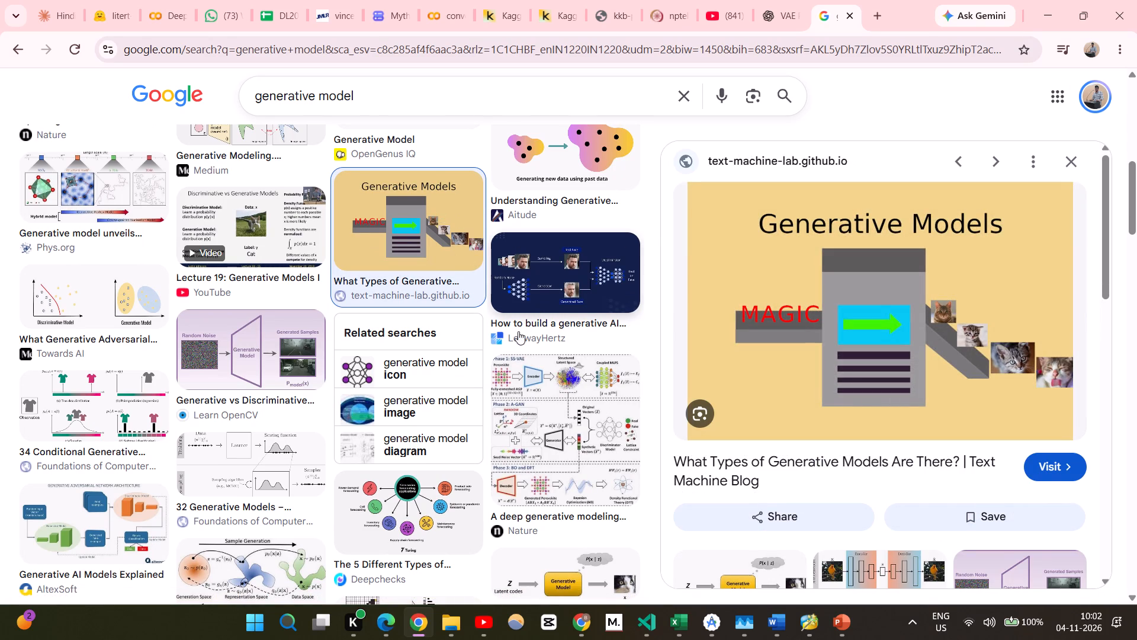
scroll(513, 334, "down", 5)
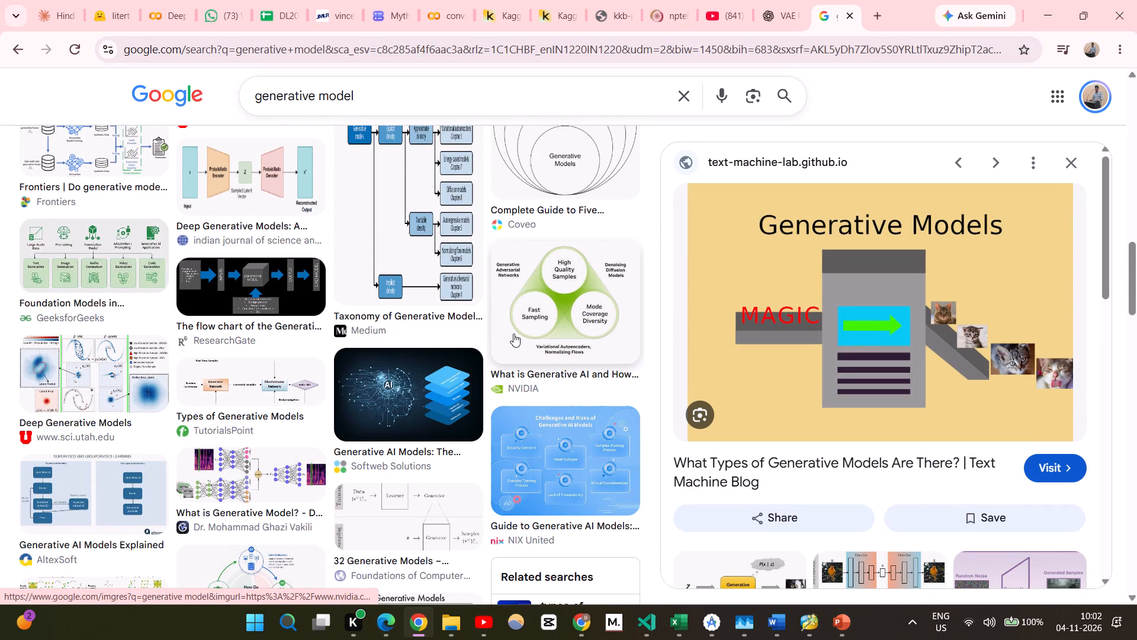
scroll(513, 334, "up", 1)
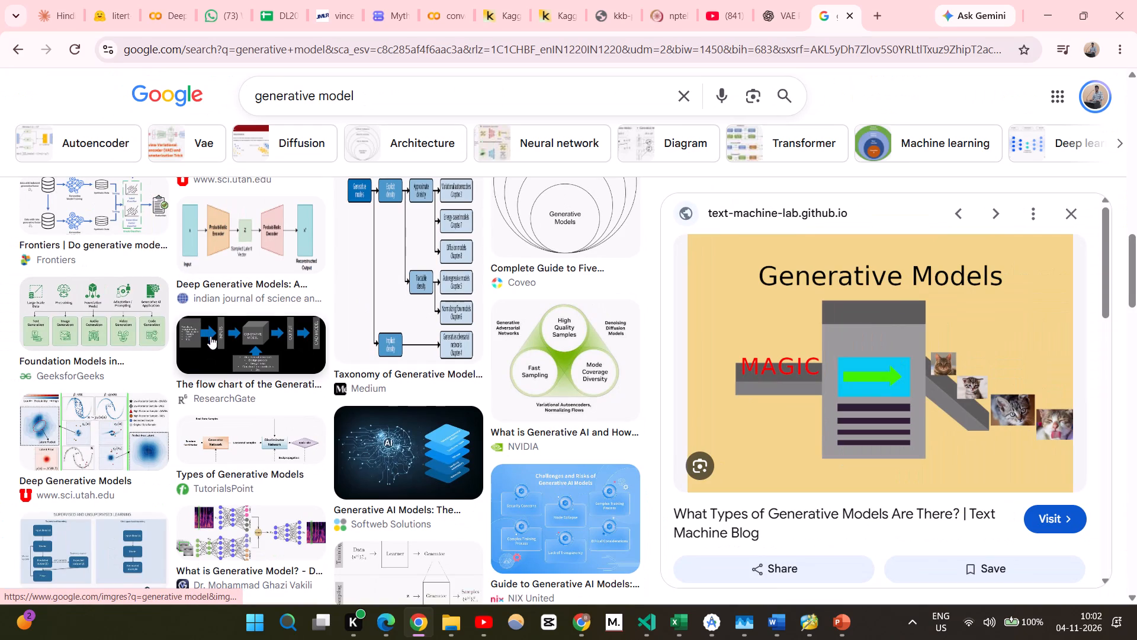
left_click(213, 341)
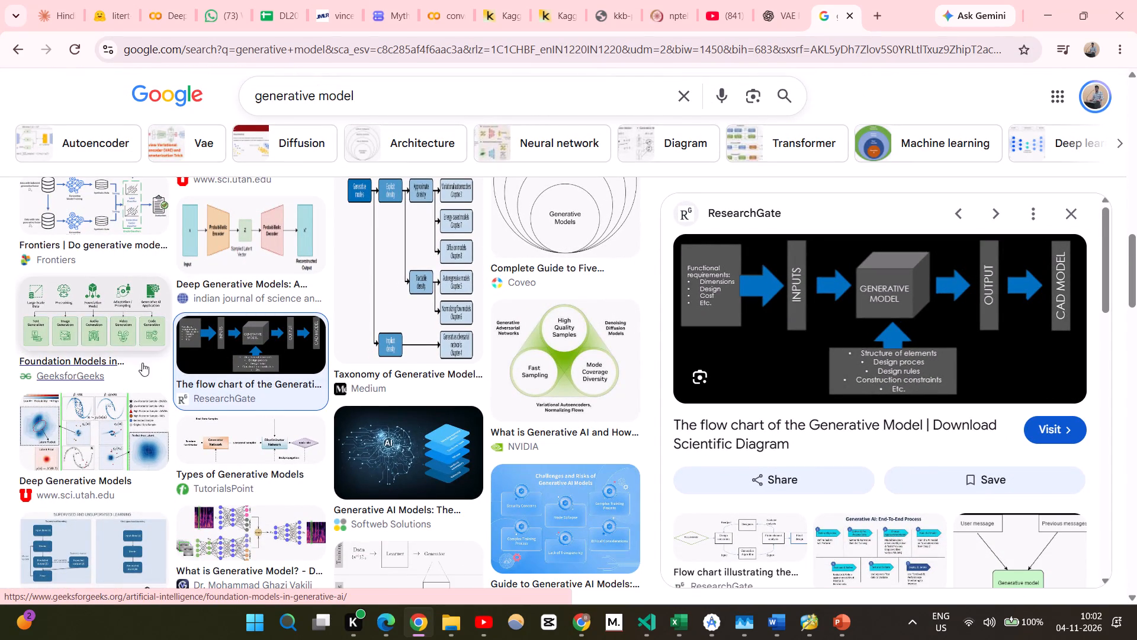
left_click(68, 308)
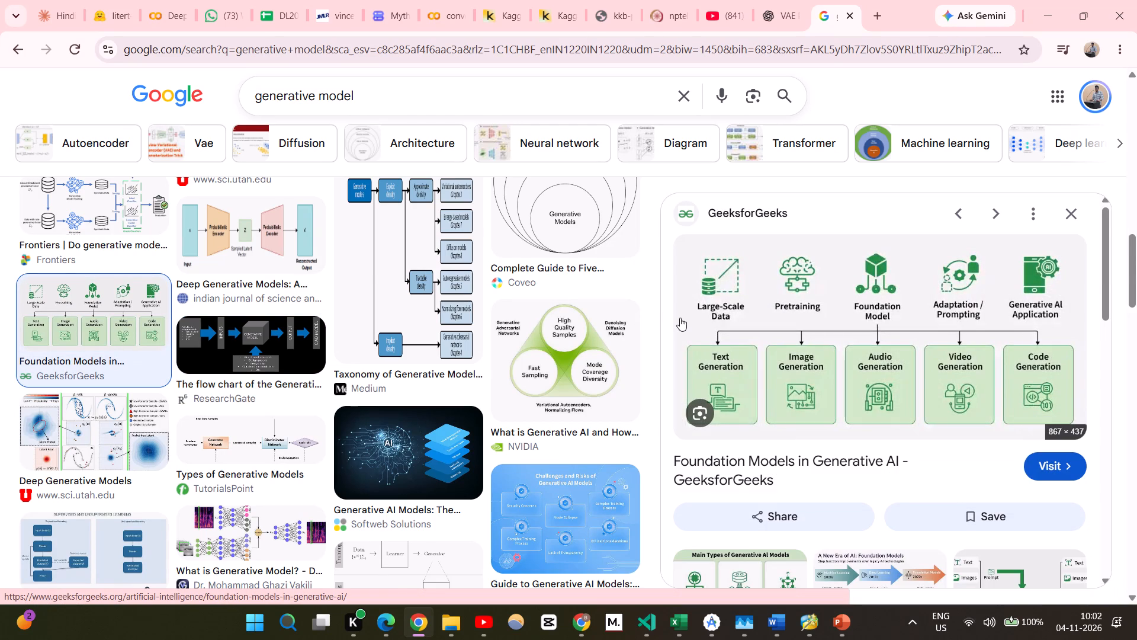
scroll(182, 466, "down", 5)
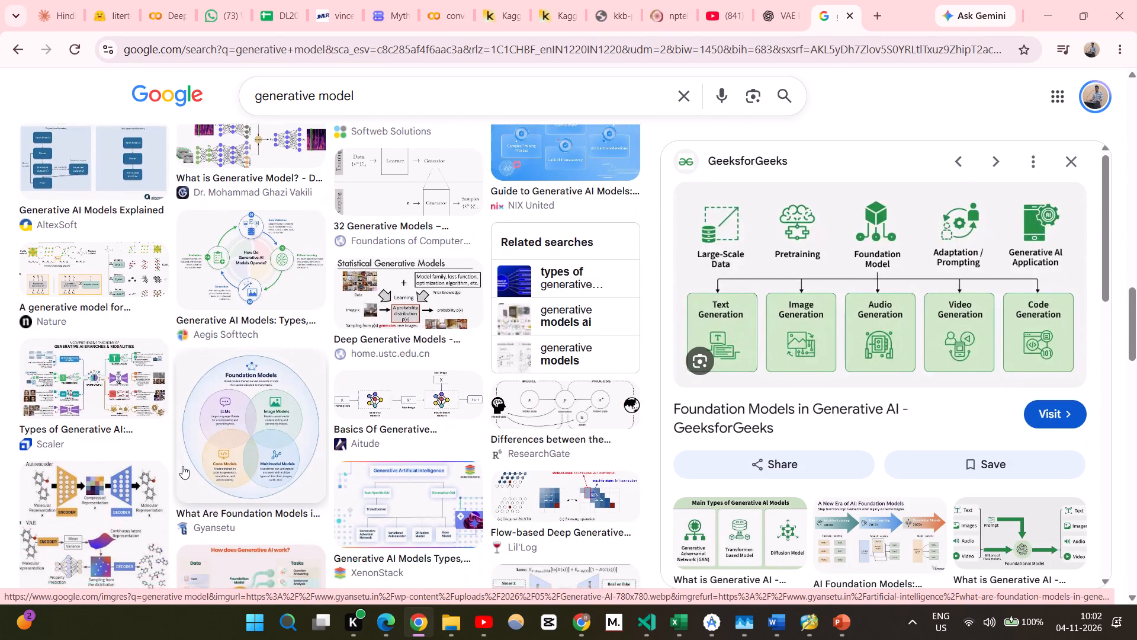
Search the images for "generative model in machine learning" and preview the Foundations of Computer Vision conditional generative models figure.
scroll(182, 466, "up", 9)
left_click(409, 100)
key("space")
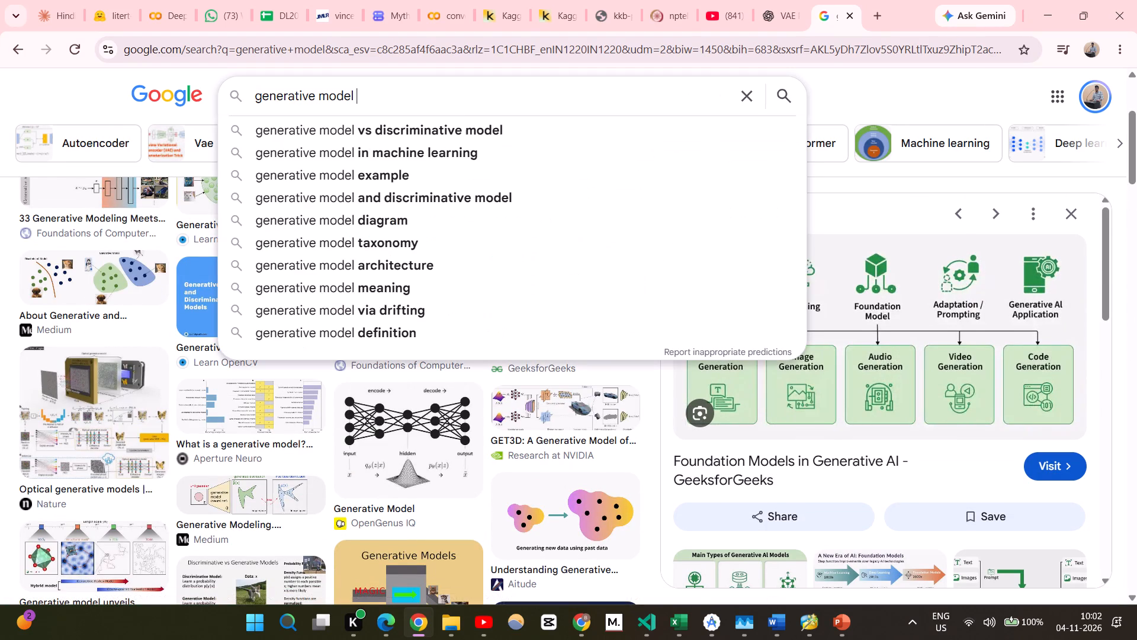
left_click(403, 157)
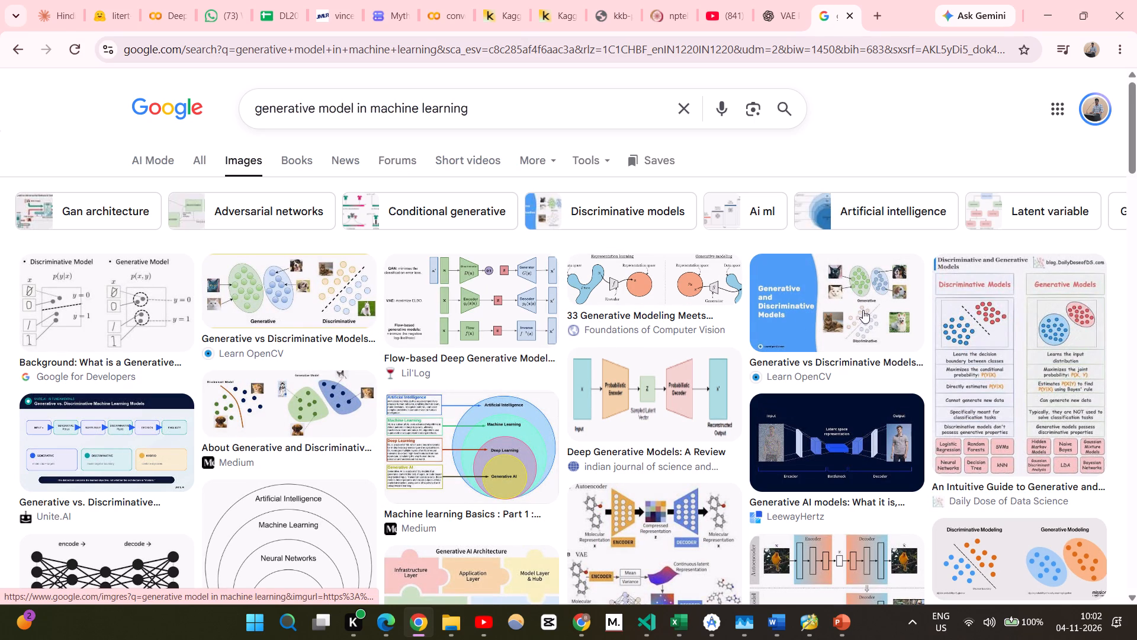
scroll(846, 465, "down", 6)
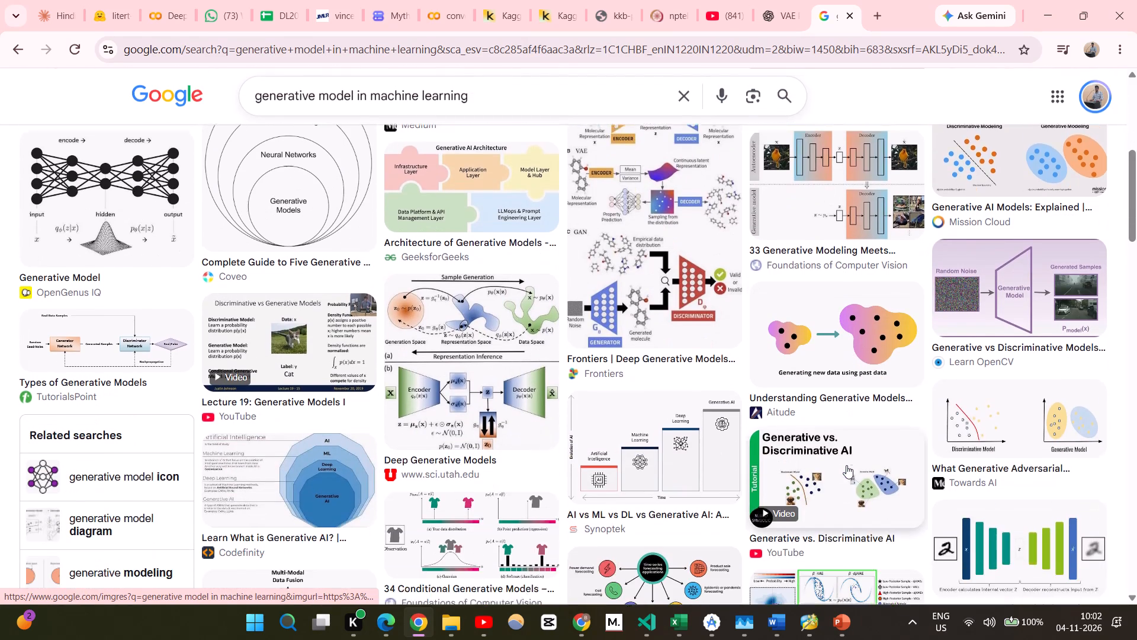
scroll(846, 465, "down", 2)
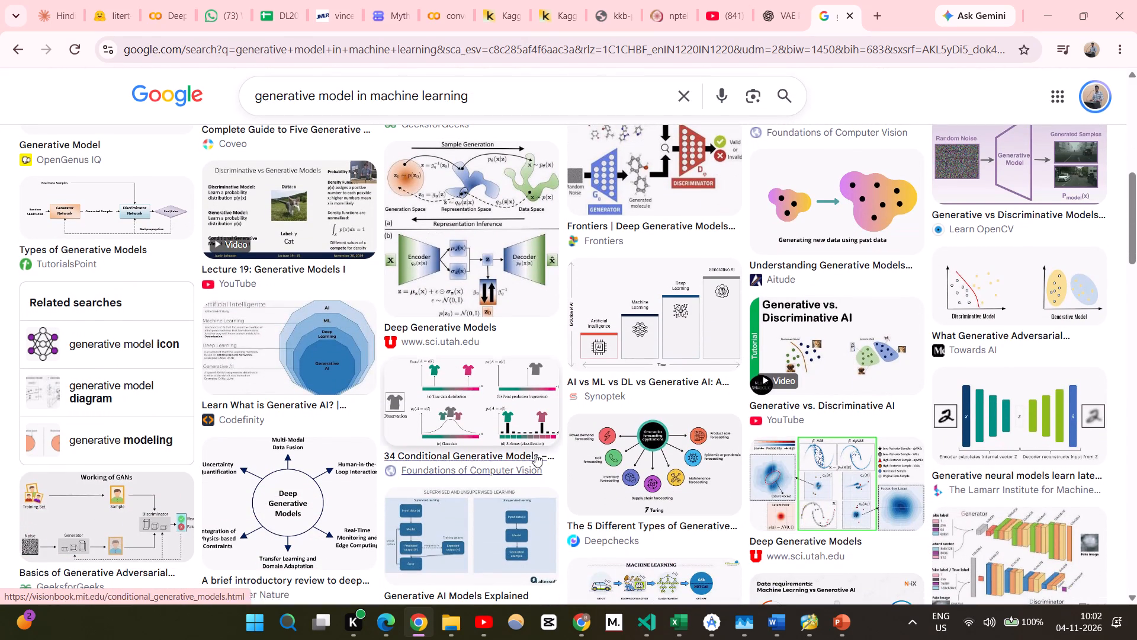
left_click(495, 399)
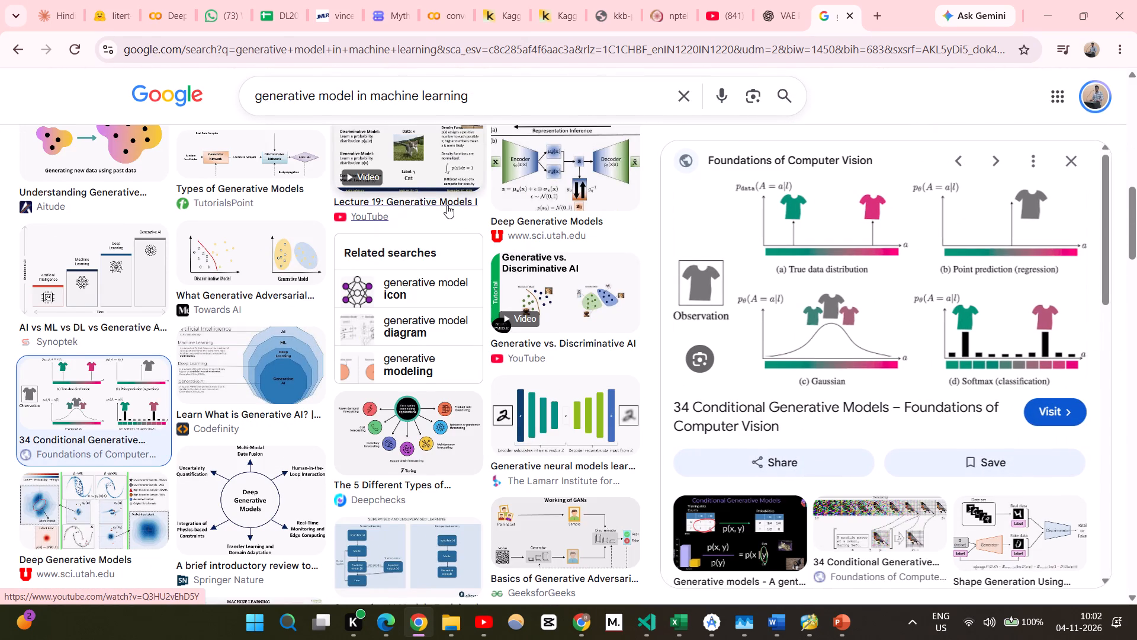
Extend the image search to "generative model in machine learning EXAMPLE" and examine the Google for Developers discriminative and generative model diagram.
scroll(447, 205, "up", 11)
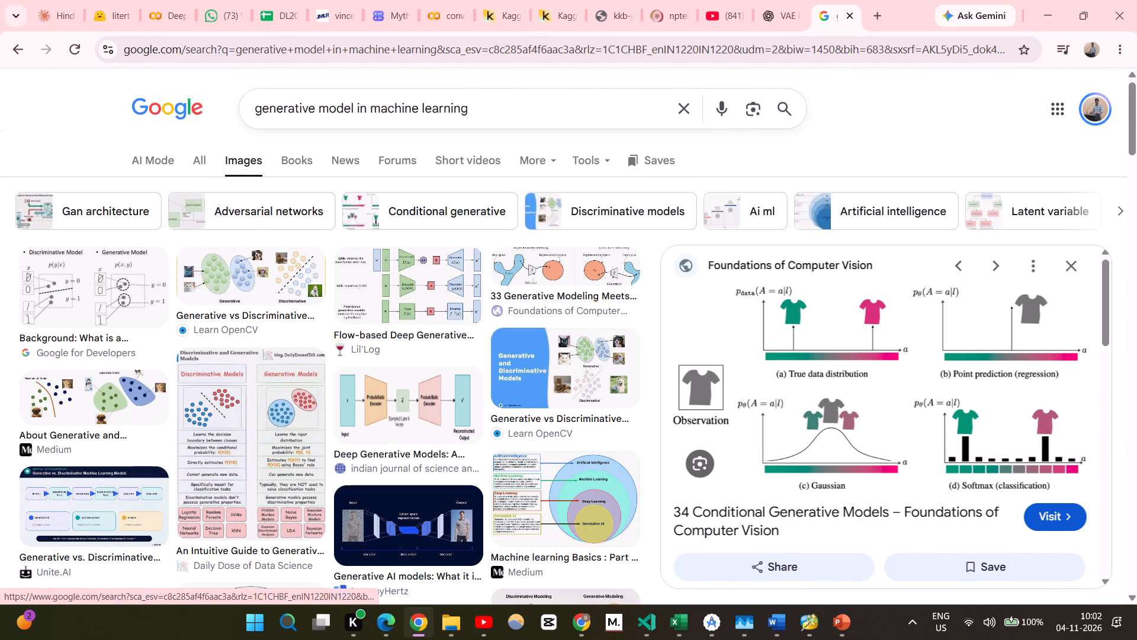
left_click(499, 104)
key("space")
type("EXA")
type("MPLE")
key("Return")
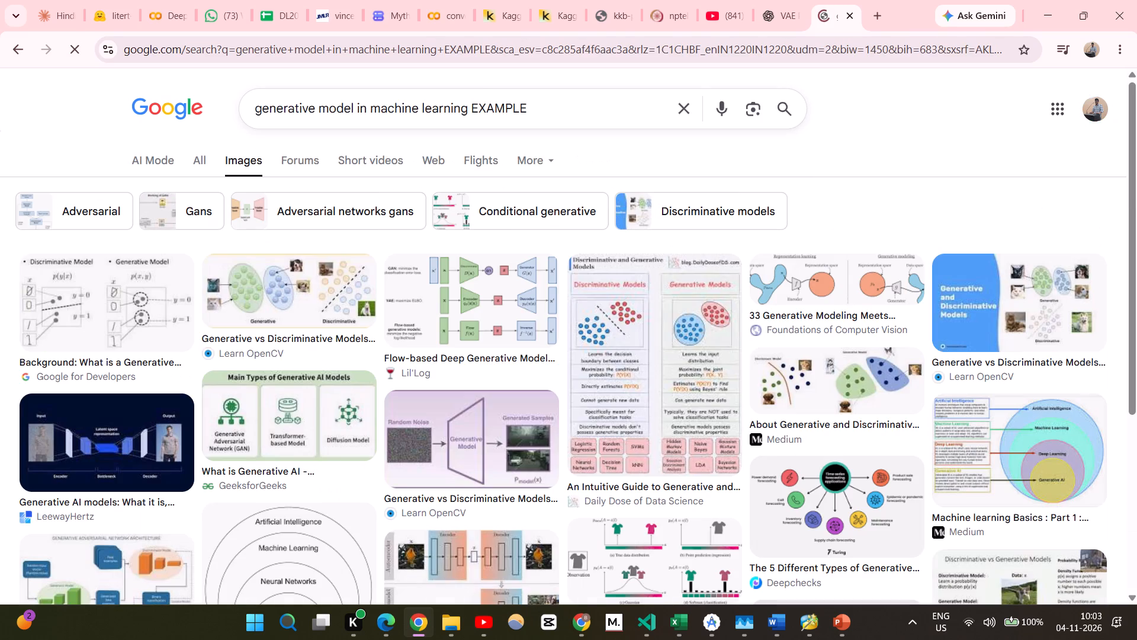
left_click(148, 289)
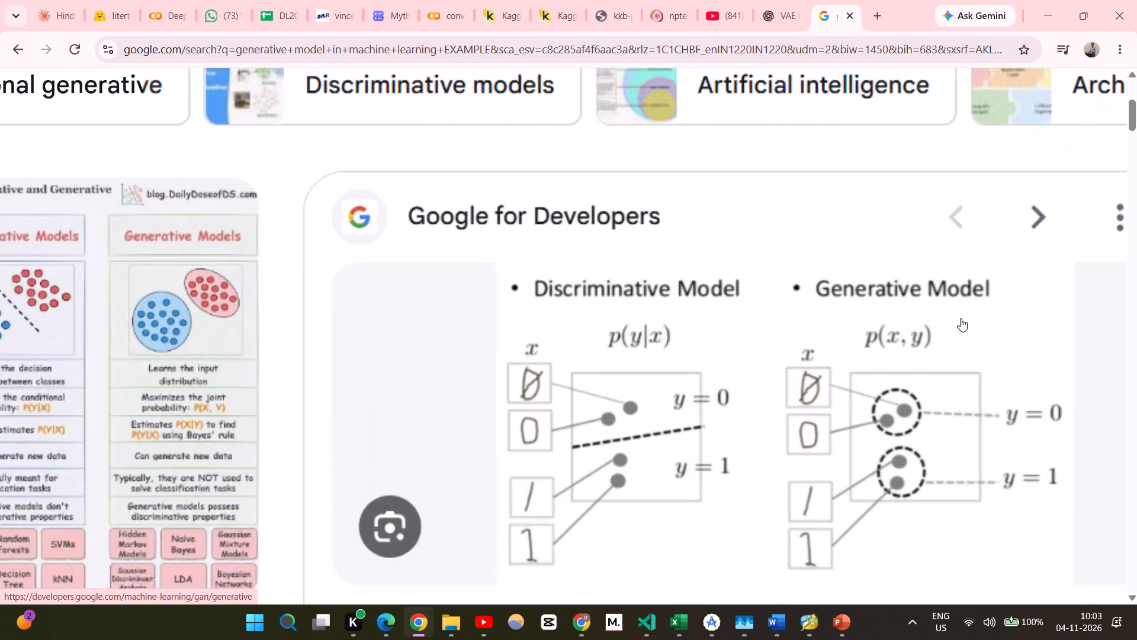
scroll(961, 318, "down", 2)
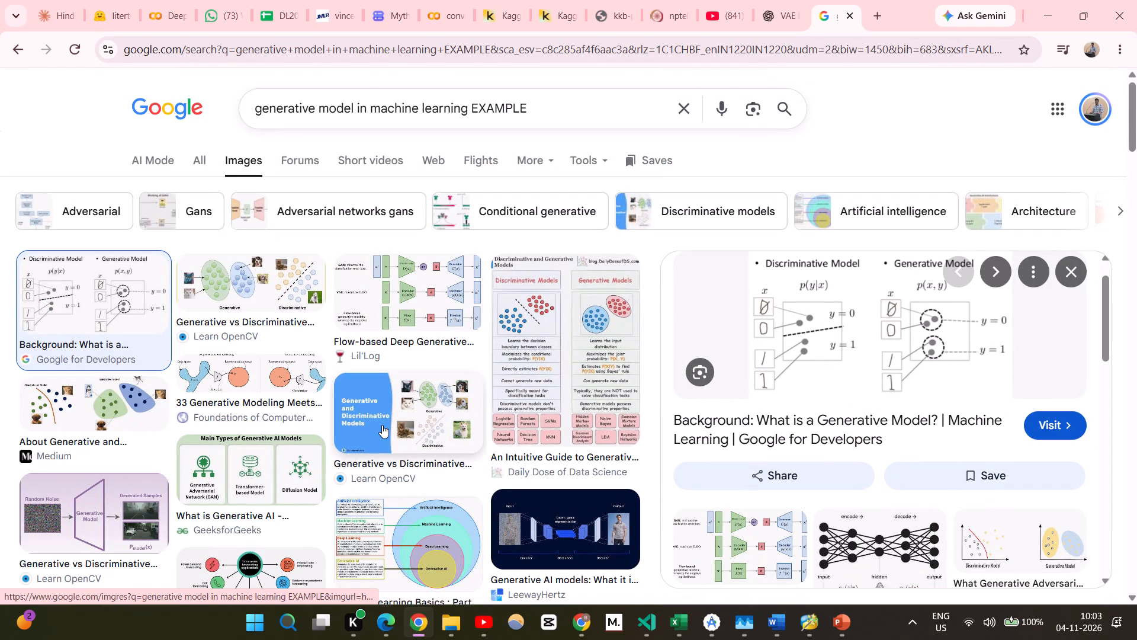
Browse the example images, previewing TutorialsPoint's Types of Generative Models diagram and the GeeksforGeeks Working of GANs diagram.
scroll(384, 422, "down", 5)
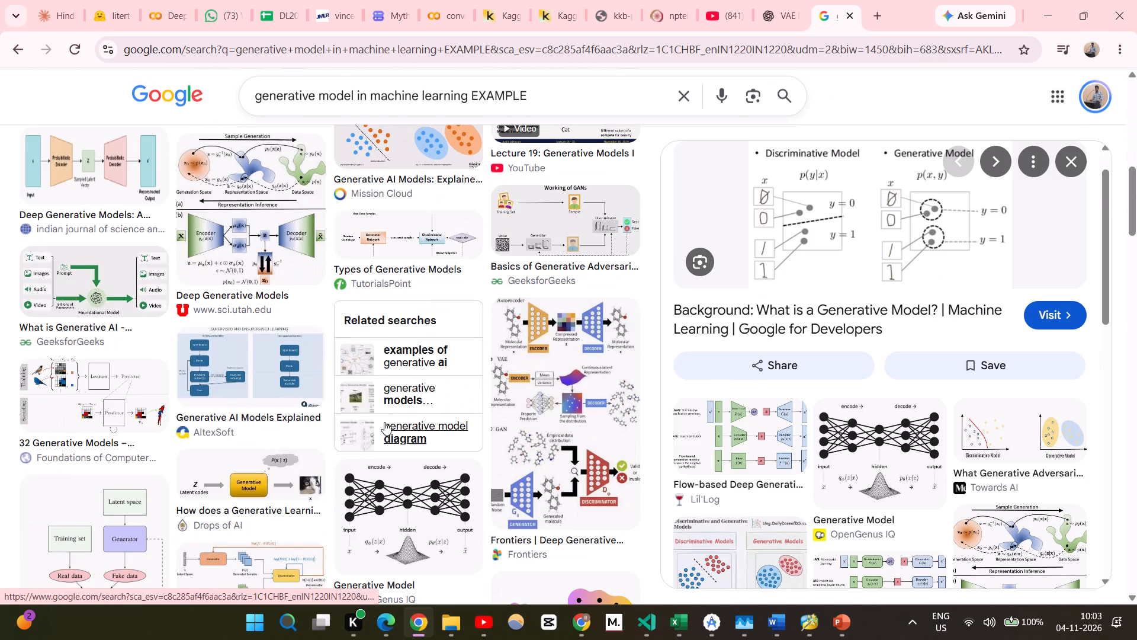
scroll(384, 422, "up", 2)
left_click(384, 422)
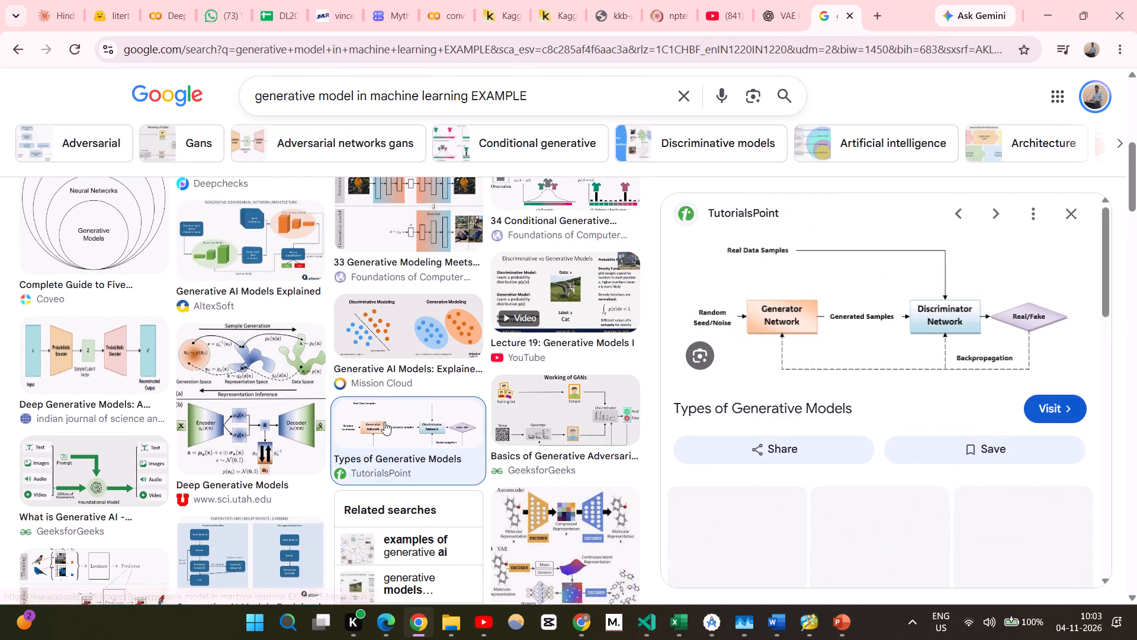
left_click(547, 418)
Search the images for "autoencoders in deep learning".
scroll(547, 418, "up", 5)
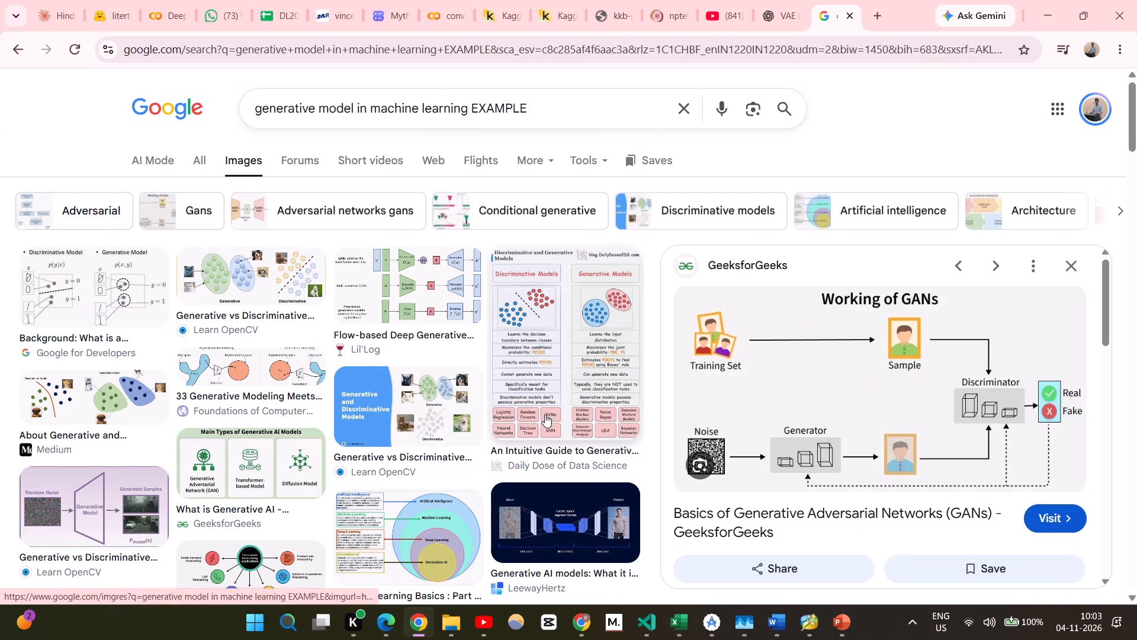
left_click(694, 116)
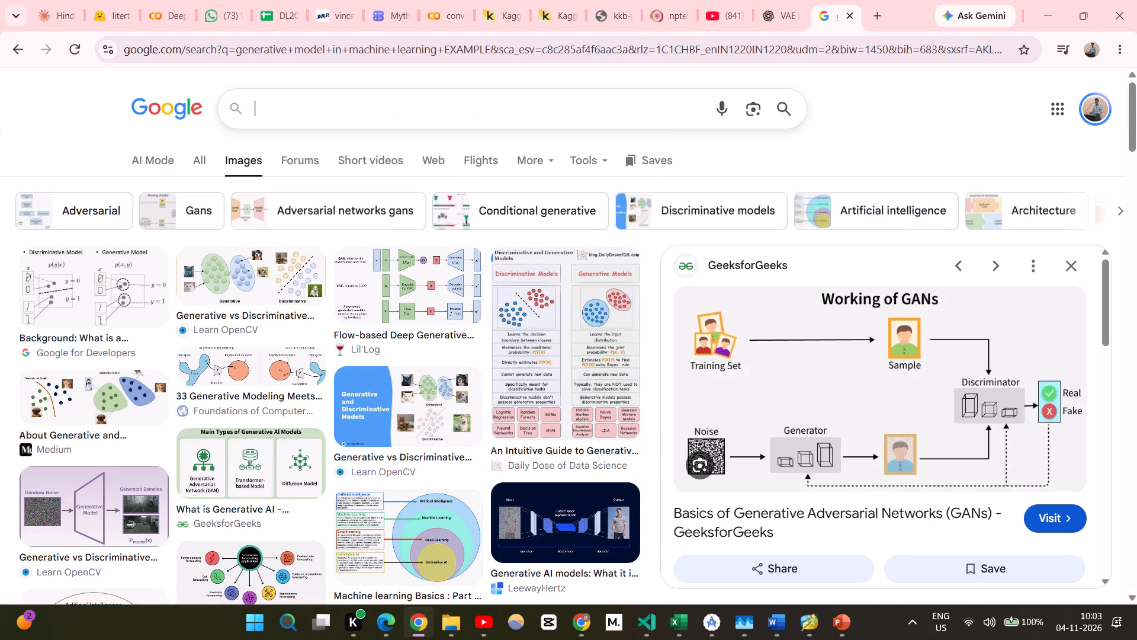
type("AUTO")
key("space")
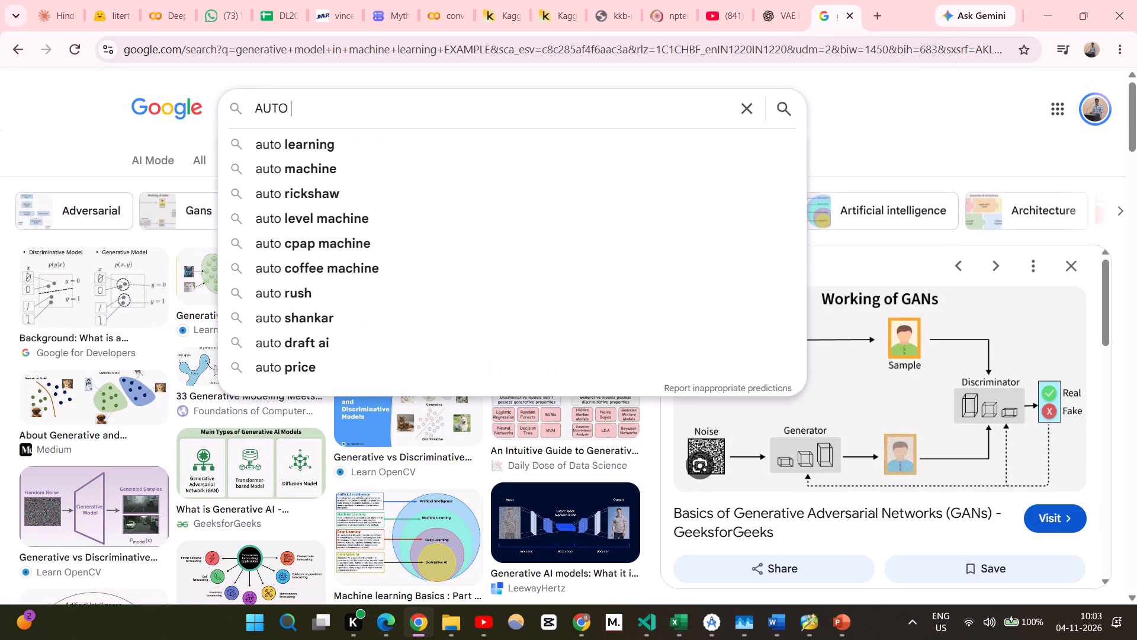
key("BackSpace")
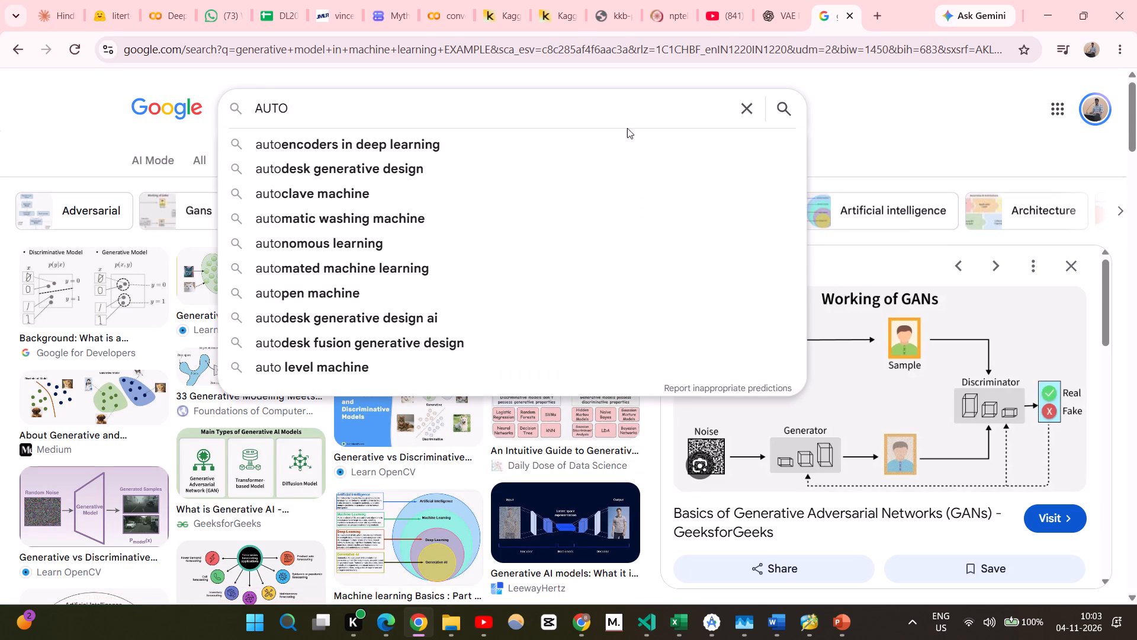
left_click(547, 152)
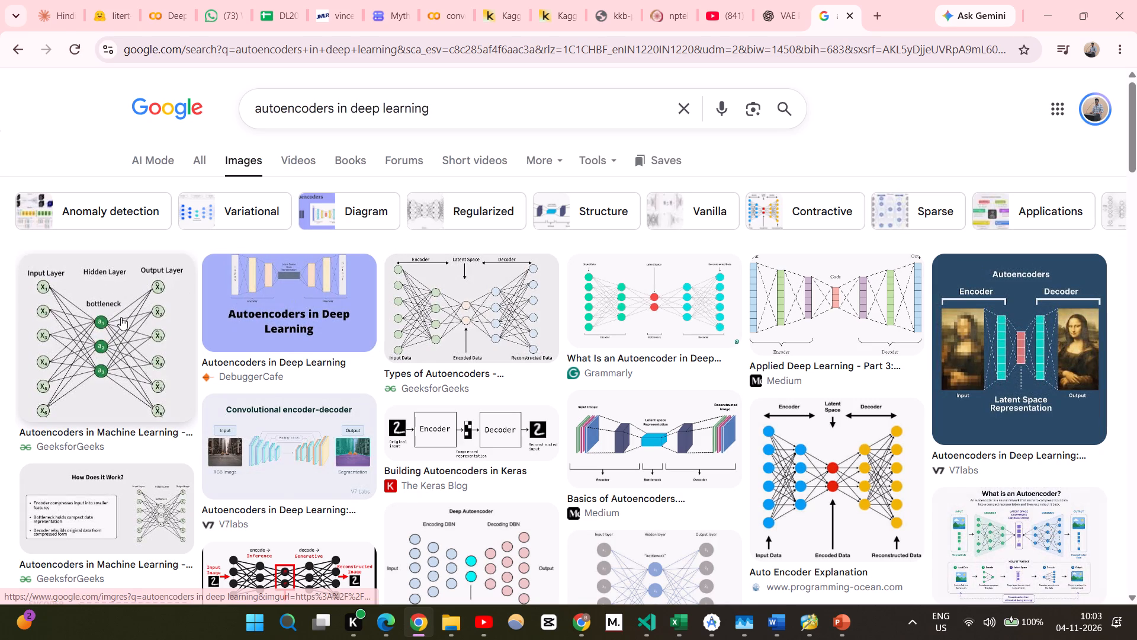
Browse the autoencoder images and examine the Deep Learning Wizard diagram of feedforward classification and autoencoder networks.
scroll(554, 317, "down", 1)
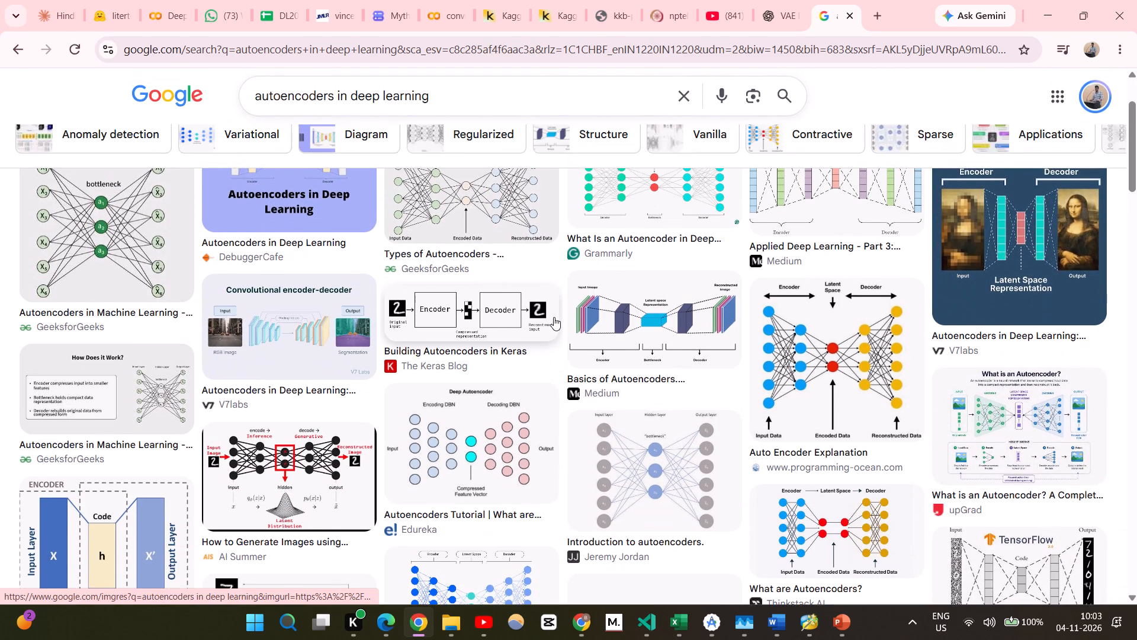
scroll(554, 317, "down", 1)
scroll(1024, 280, "down", 2)
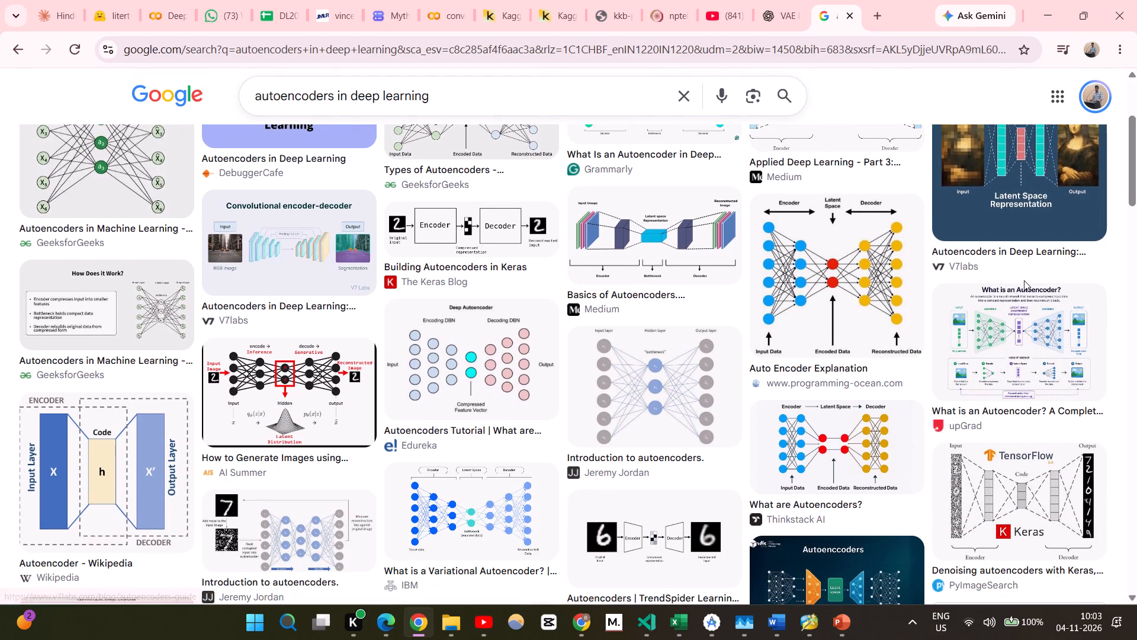
scroll(1024, 280, "down", 2)
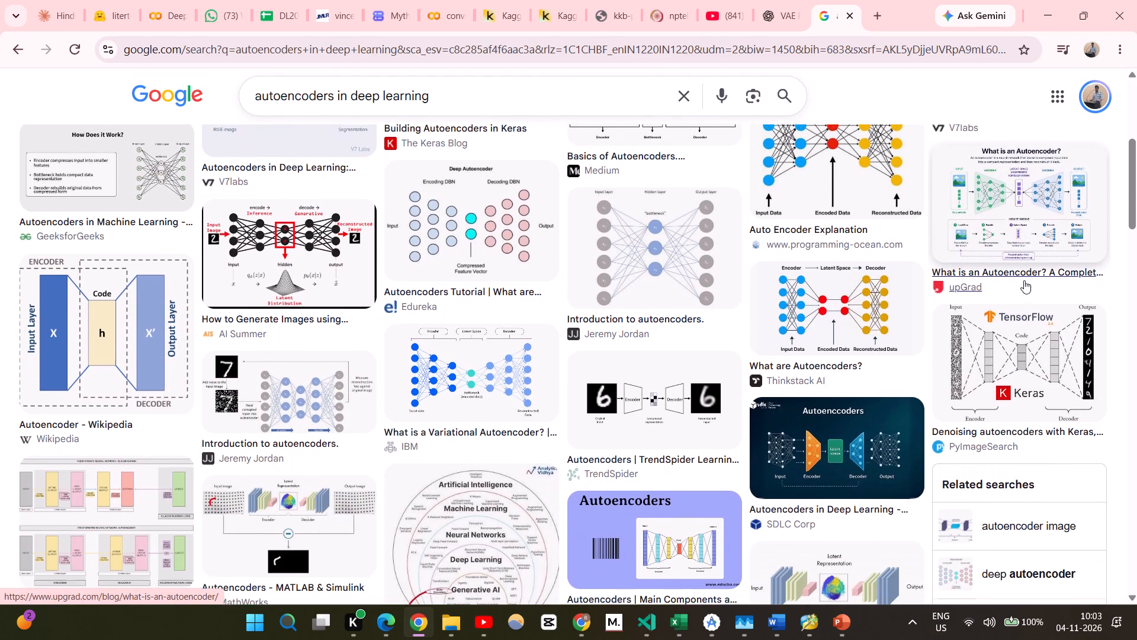
scroll(1024, 280, "down", 2)
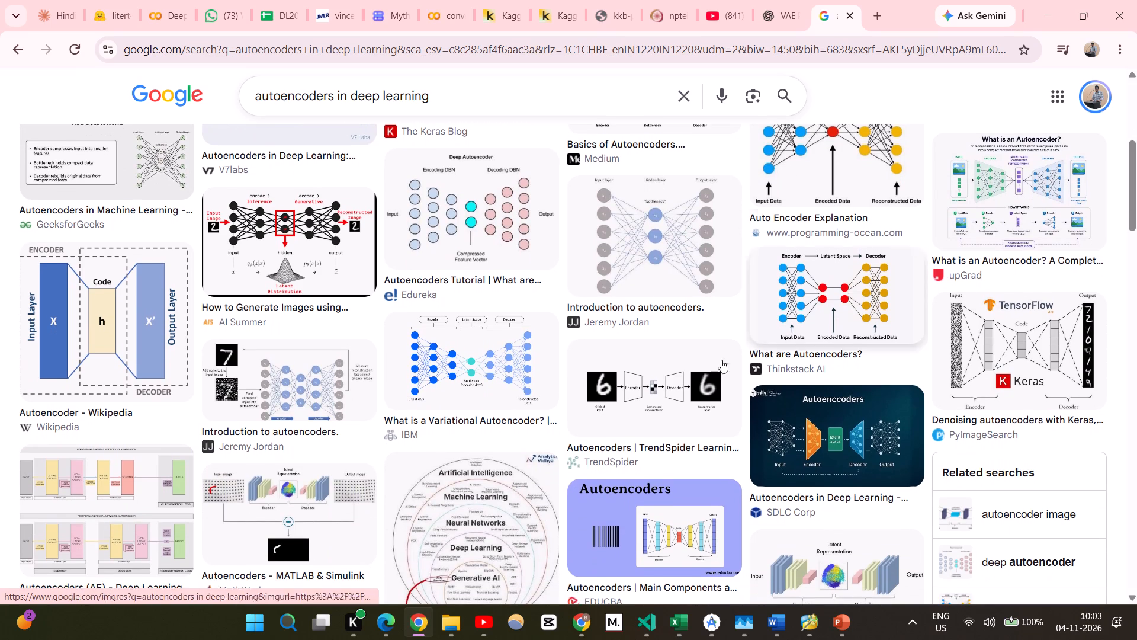
left_click(88, 520)
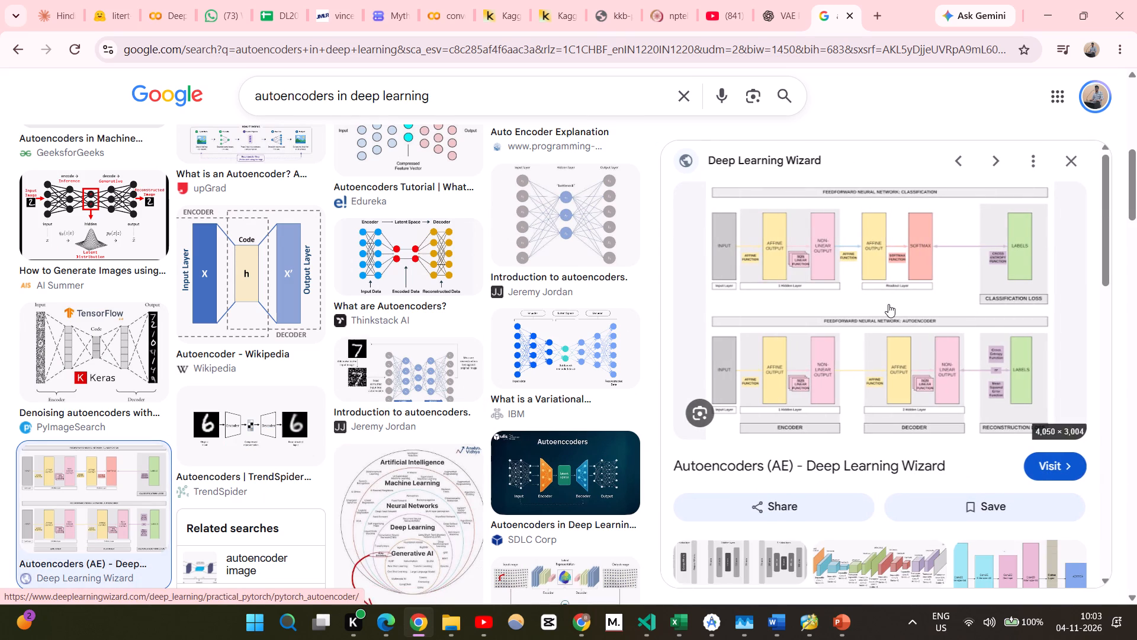
scroll(888, 304, "left", 1)
scroll(888, 304, "up", 3)
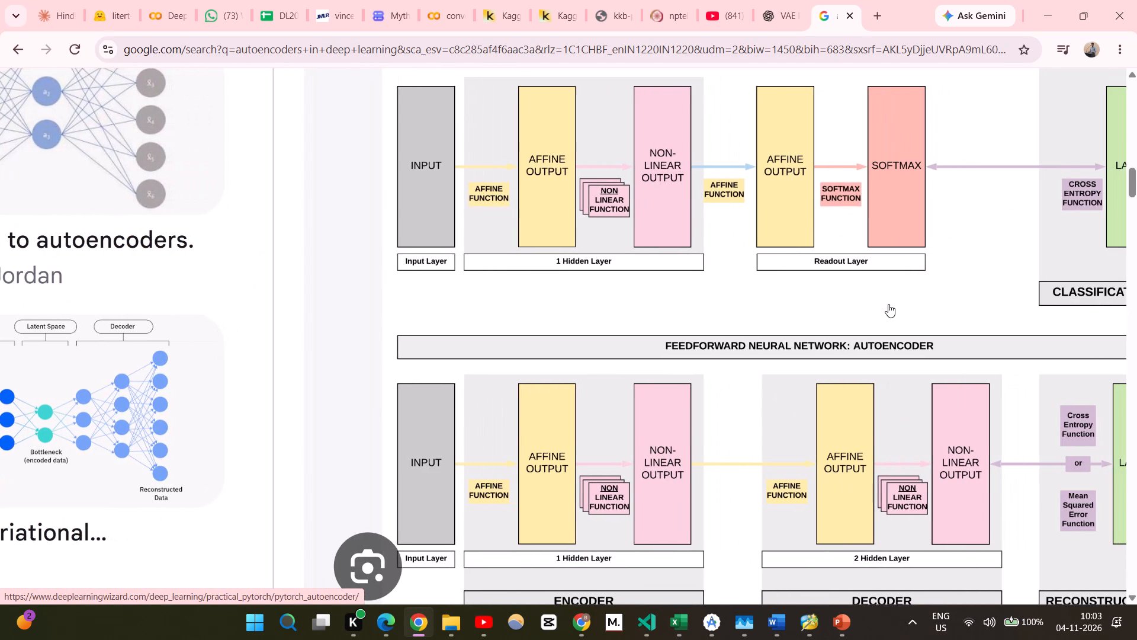
scroll(461, 357, "down", 3)
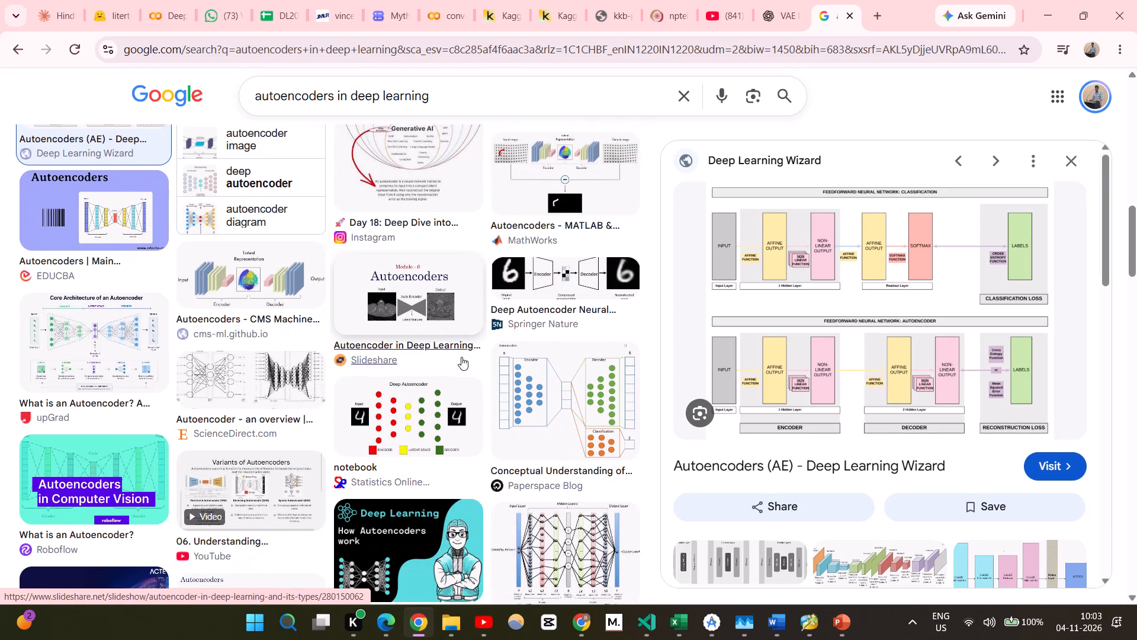
scroll(461, 357, "down", 1)
scroll(461, 357, "up", 1)
scroll(449, 279, "up", 8)
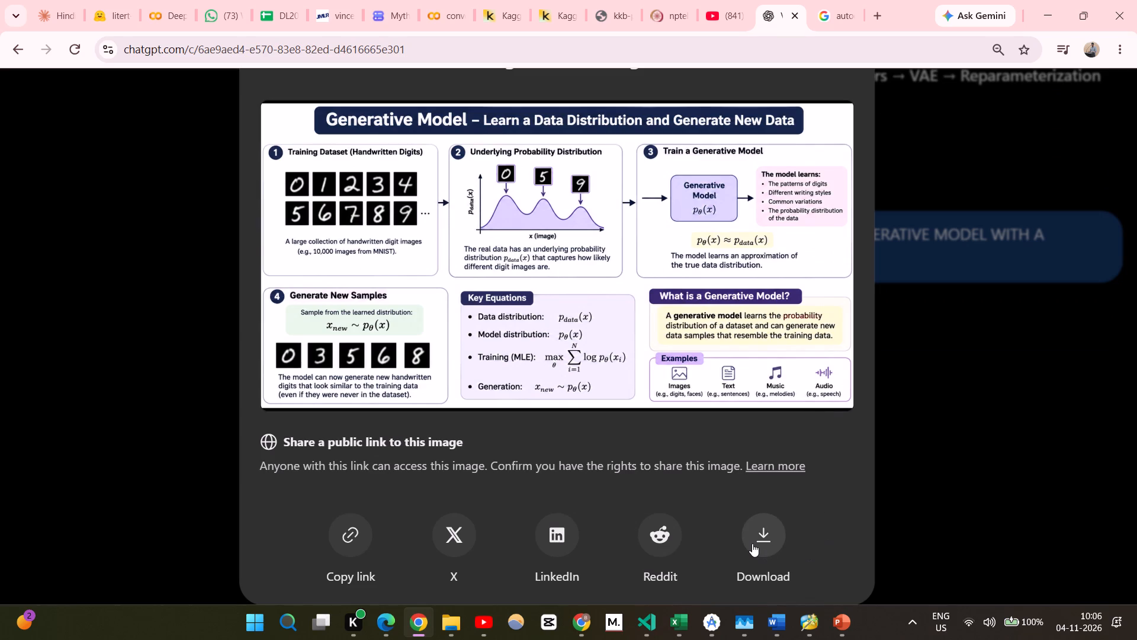
right_click(749, 322)
left_click(717, 313)
left_click(757, 529)
Switch to PowerPoint and insert the downloaded picture "Generative Models_ Learning to Create Digits" into the content area of slide 2.
left_click(845, 625)
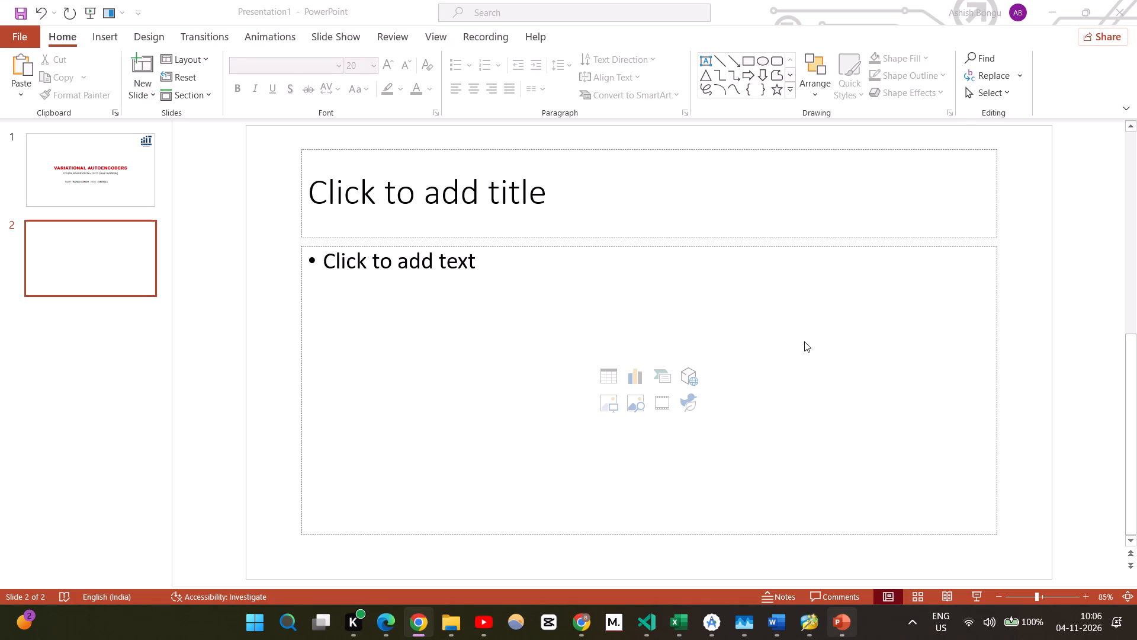
left_click(510, 277)
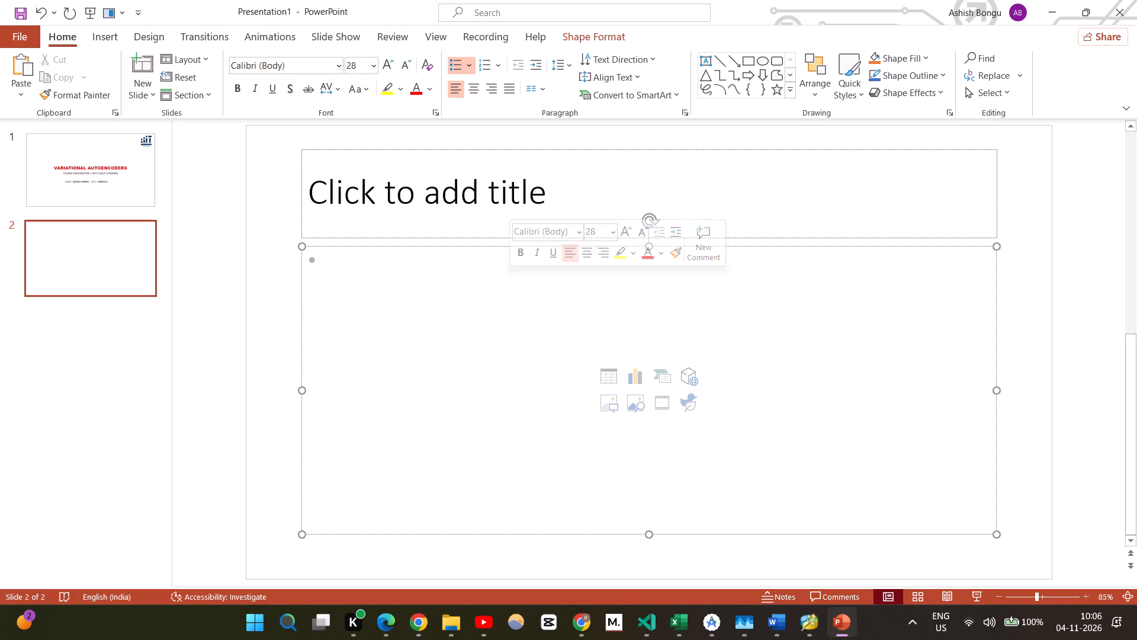
left_click(107, 31)
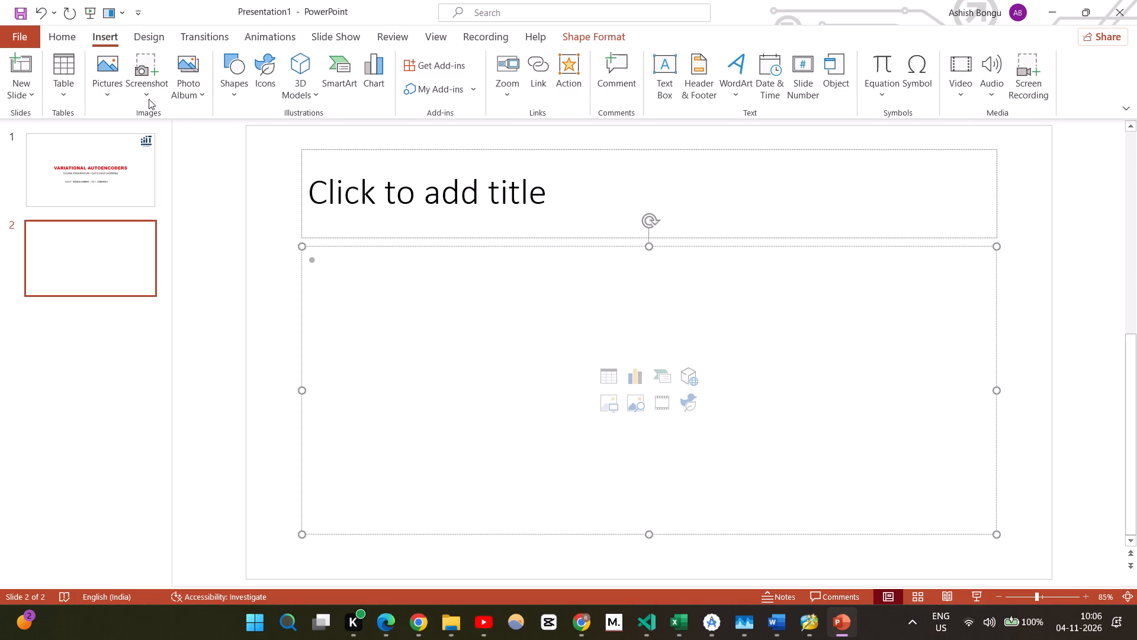
left_click(118, 92)
left_click(139, 130)
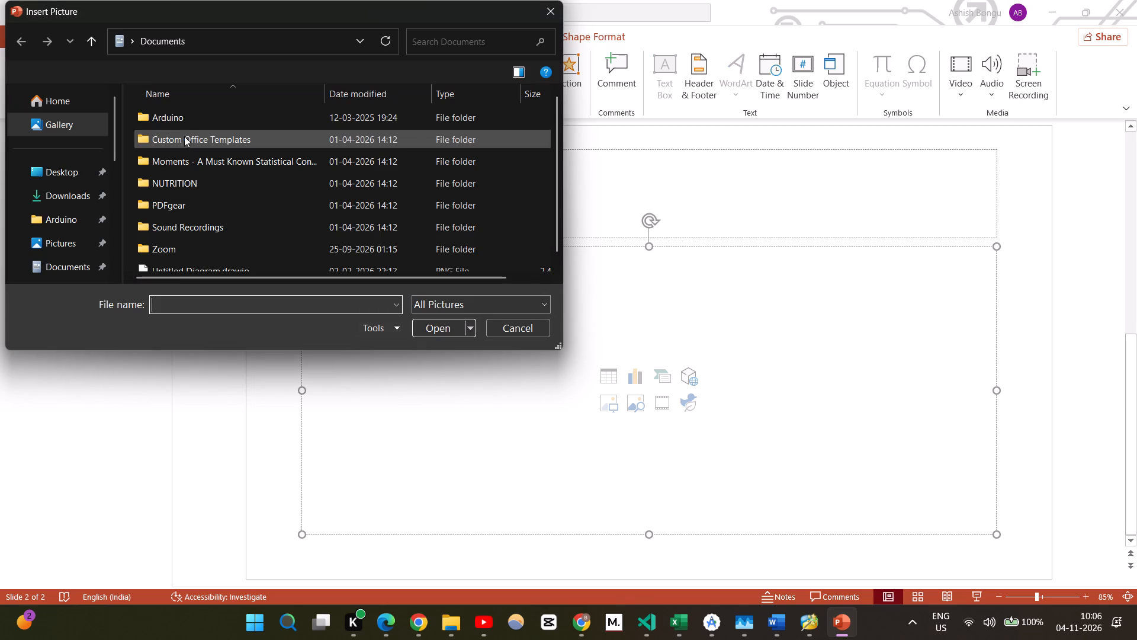
left_click(53, 193)
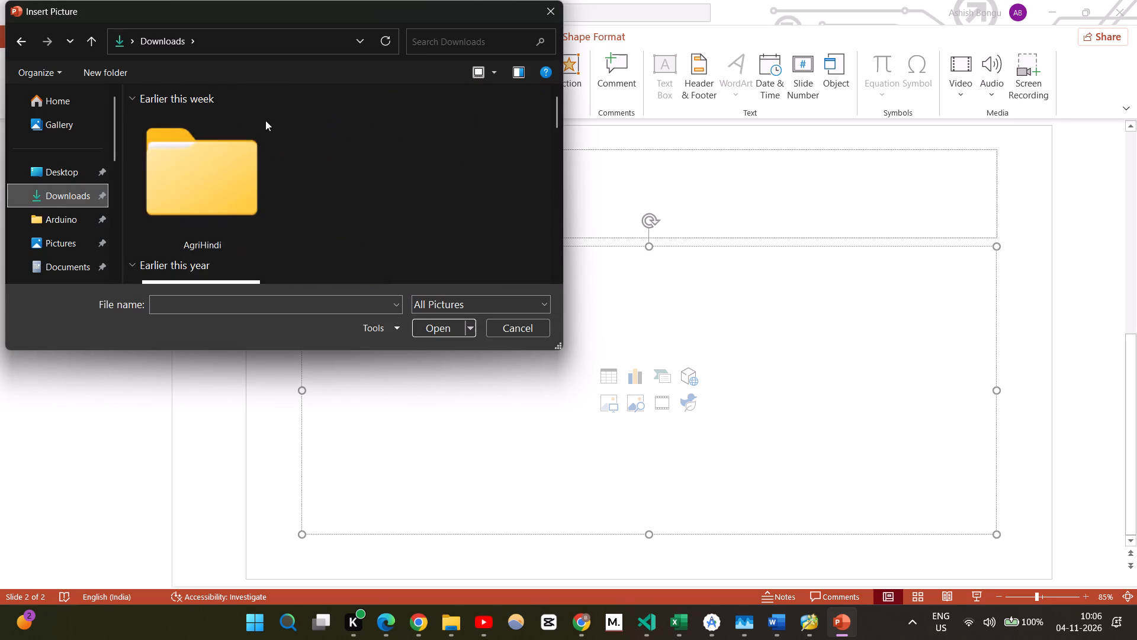
left_click(208, 156)
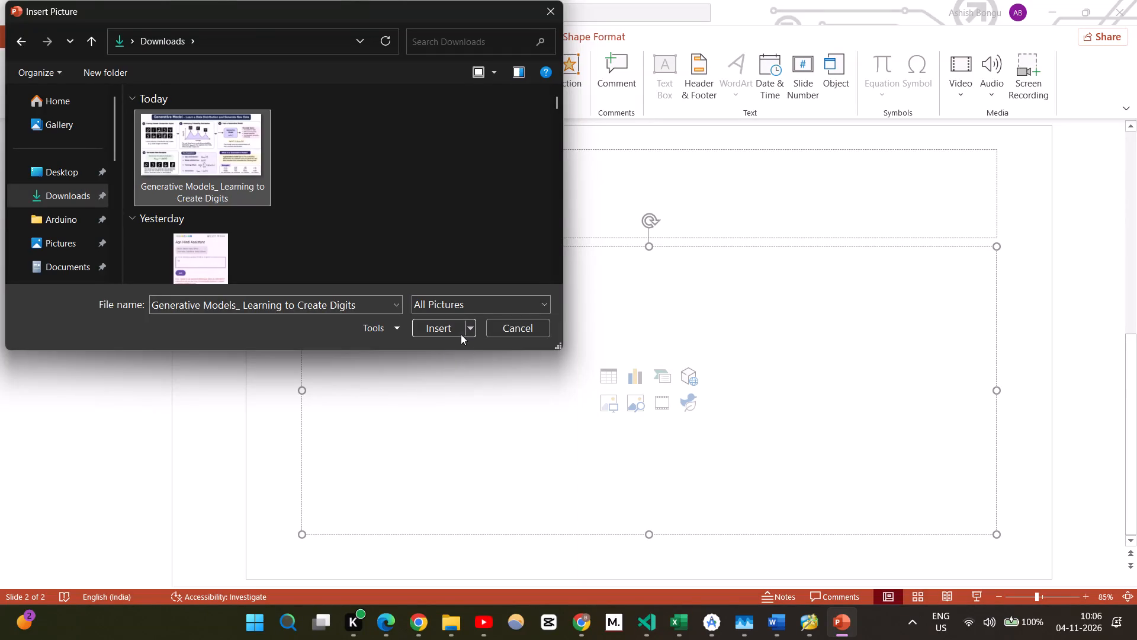
left_click(458, 334)
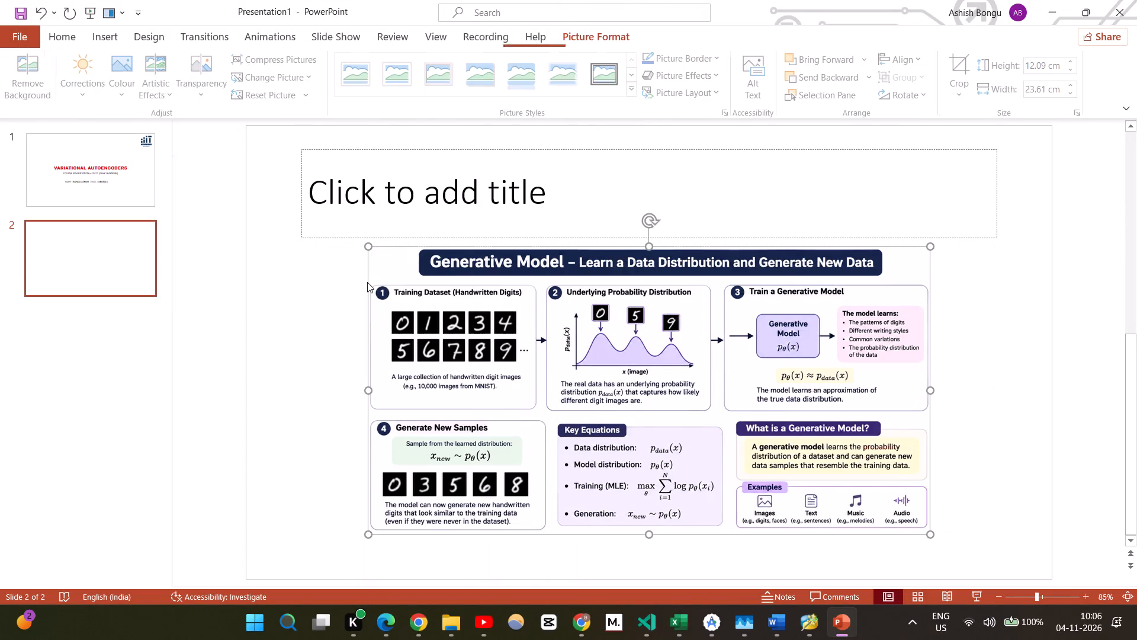
Align the infographic's left edge with the title placeholder and enlarge it proportionally to about 26.09 × 13.36 cm.
left_click_drag(466, 351, 405, 351)
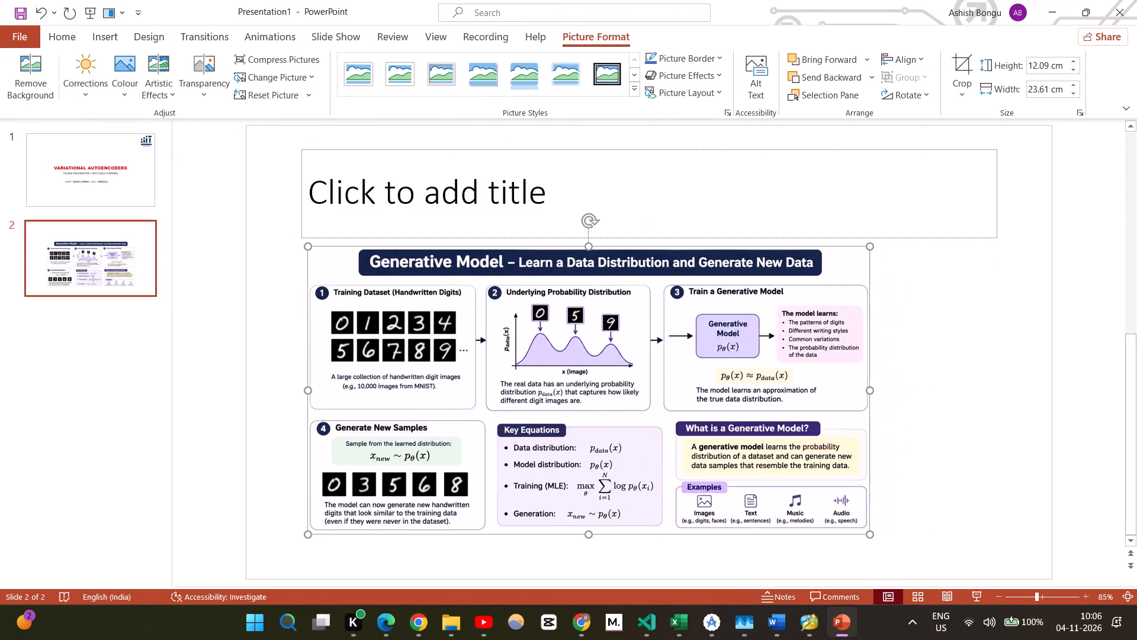
left_click_drag(405, 351, 398, 351)
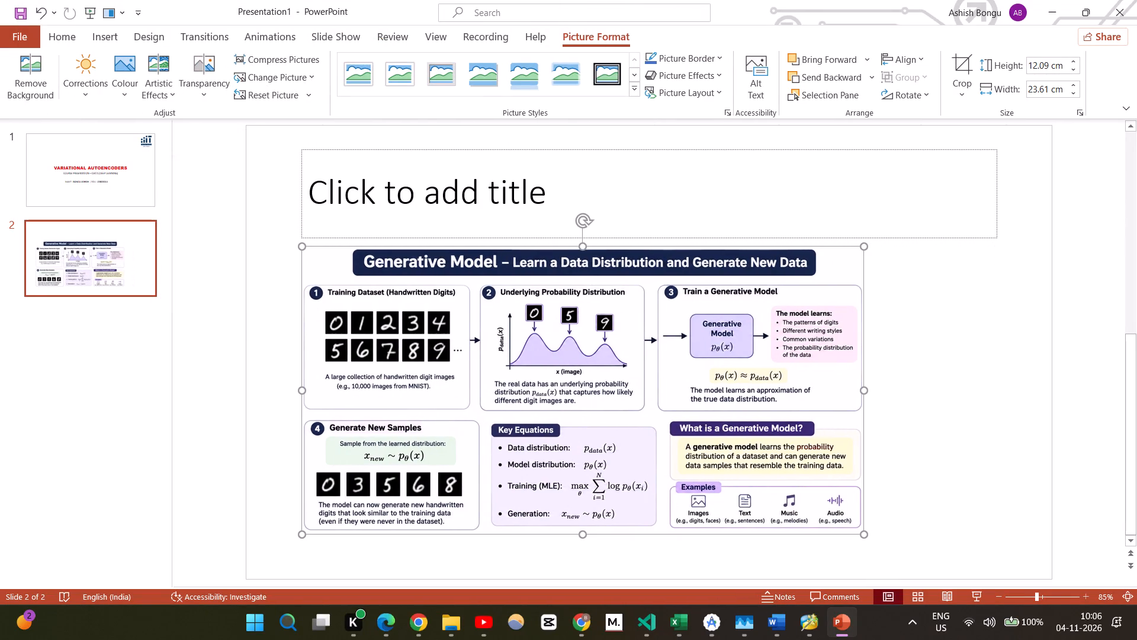
scroll(866, 537, "down", 1)
left_click_drag(866, 536, 928, 530)
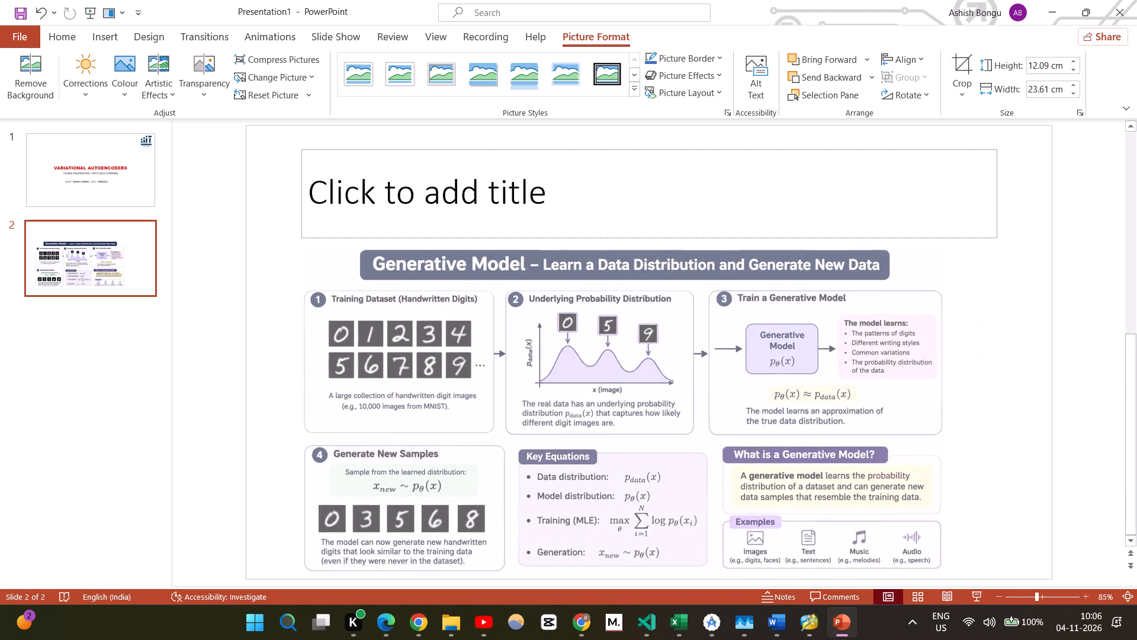
left_click_drag(928, 530, 921, 526)
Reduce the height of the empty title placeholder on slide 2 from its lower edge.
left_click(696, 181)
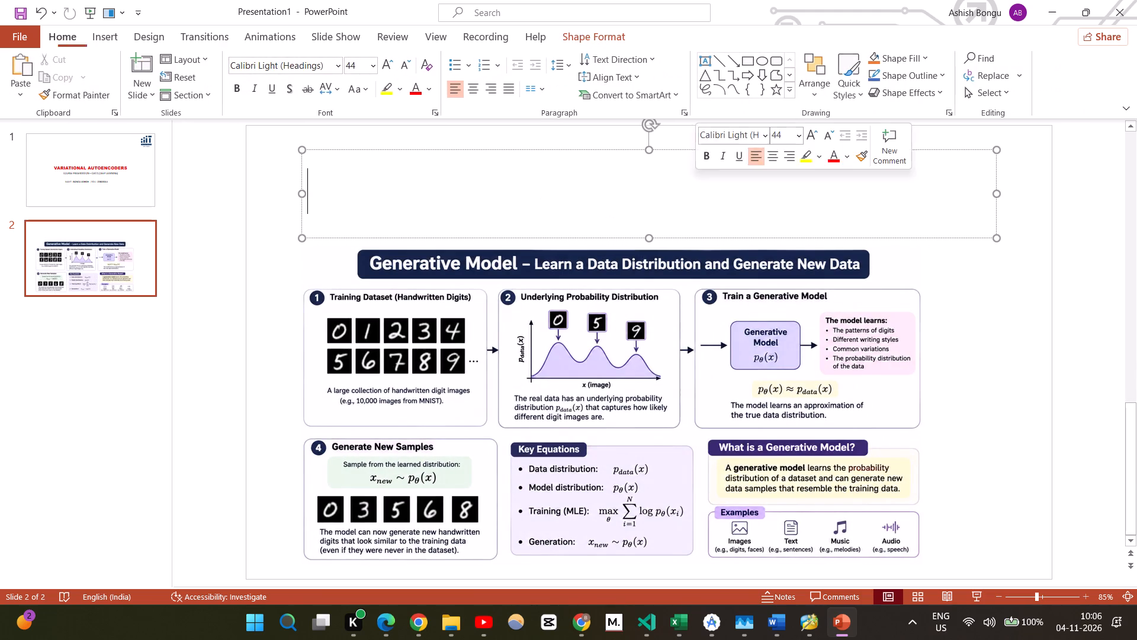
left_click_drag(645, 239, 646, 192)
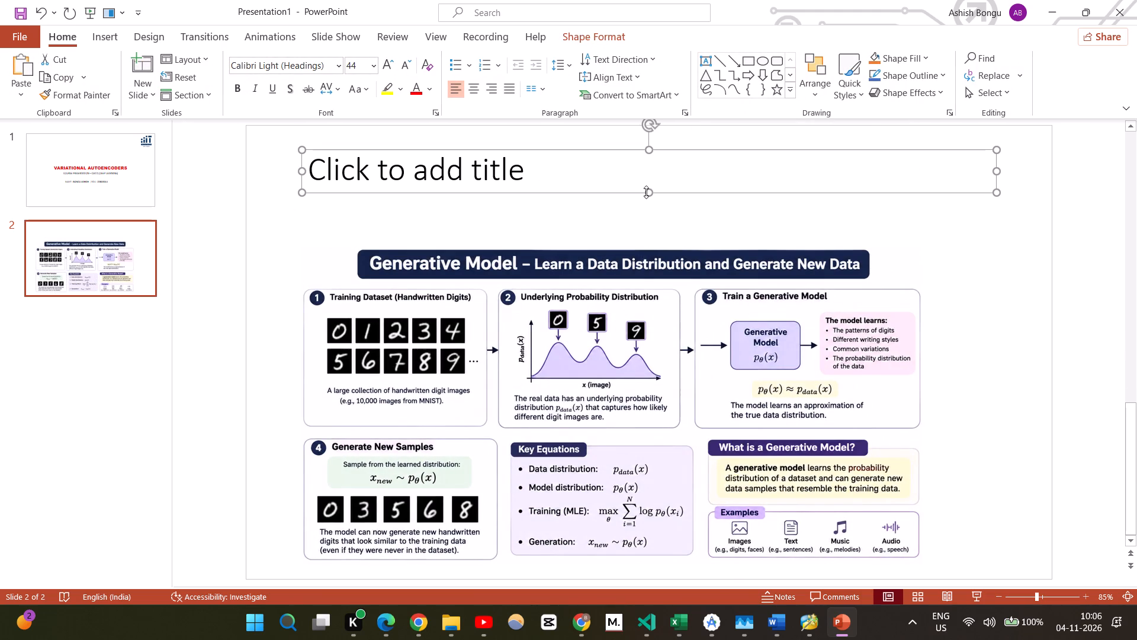
Move the infographic up directly beneath the title placeholder and enlarge it to the placeholder's width, about 29.21 × 14.96 cm.
left_click(520, 356)
left_click_drag(520, 356, 516, 308)
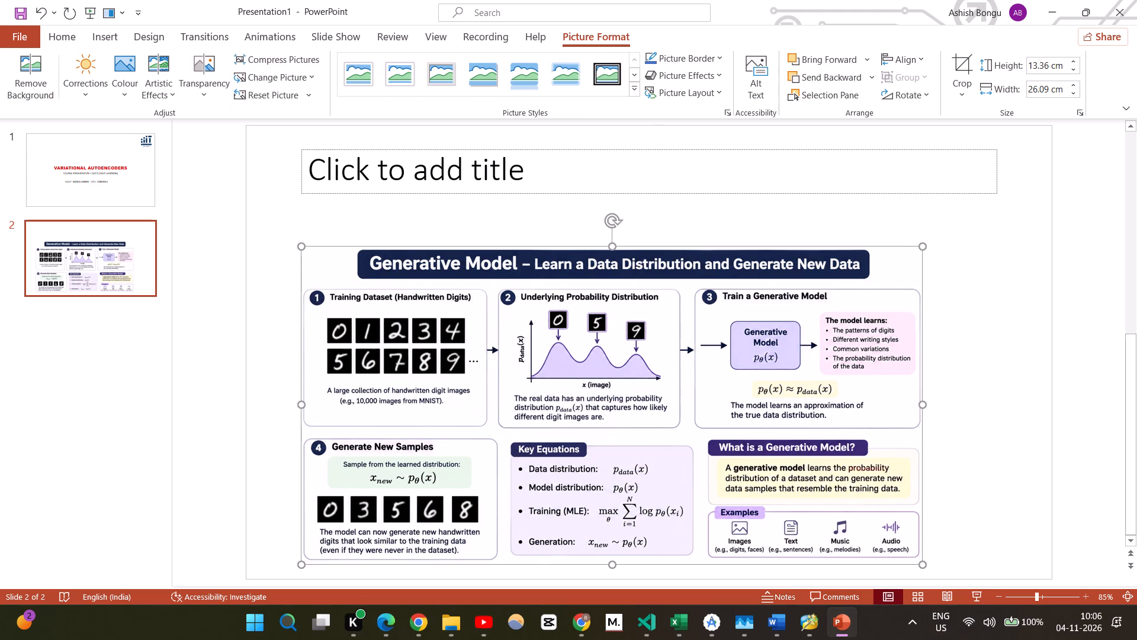
left_click_drag(516, 308, 512, 262)
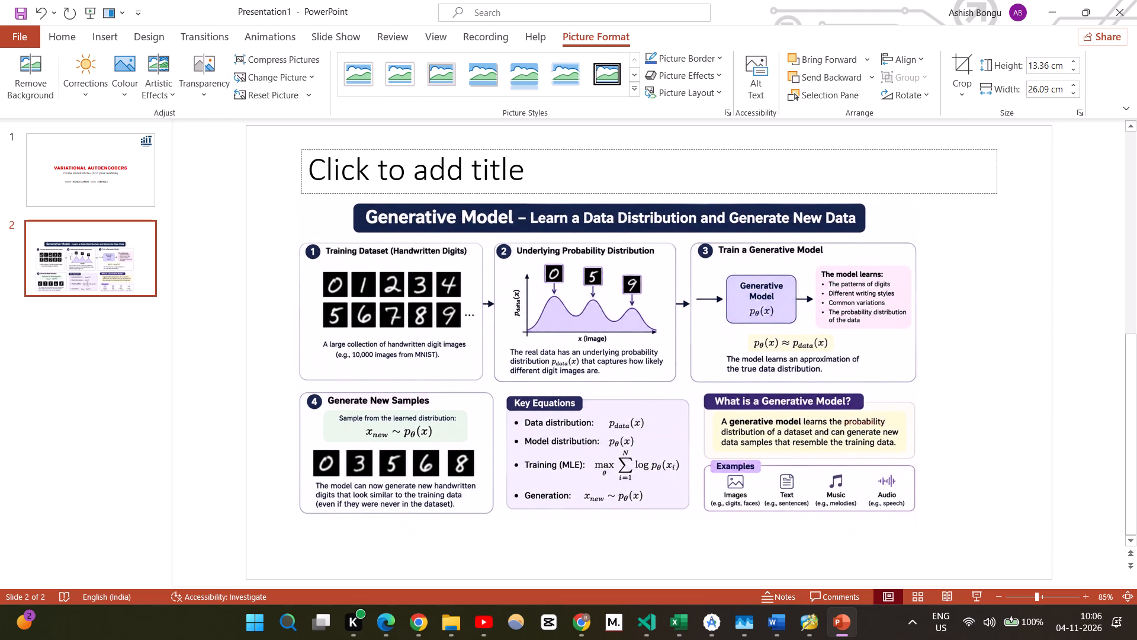
left_click_drag(512, 262, 516, 261)
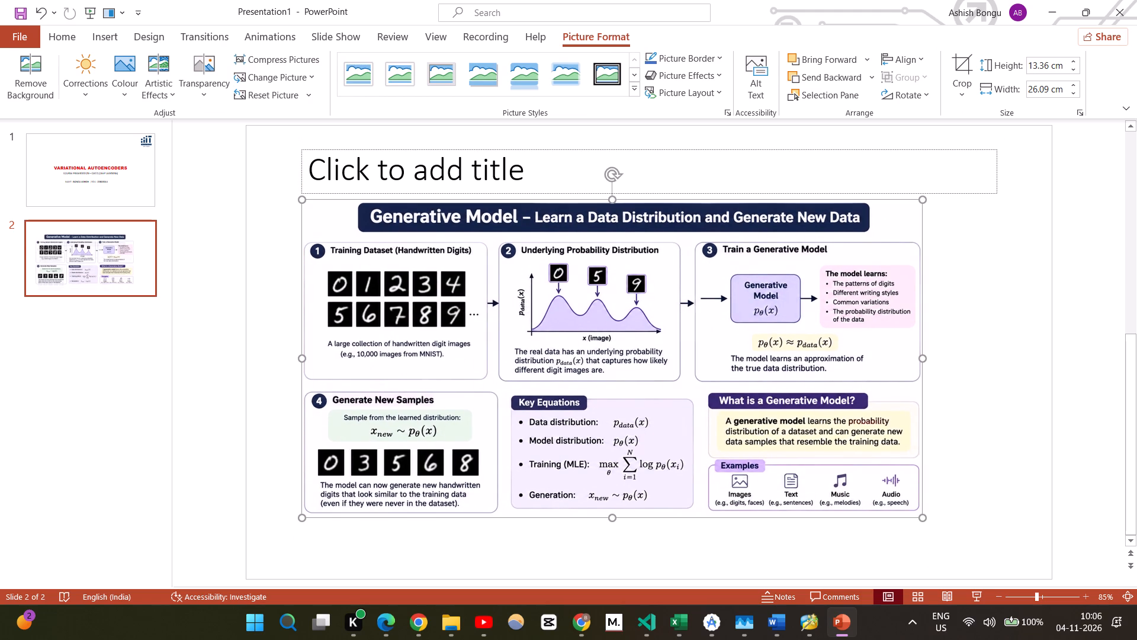
left_click_drag(923, 520, 1017, 548)
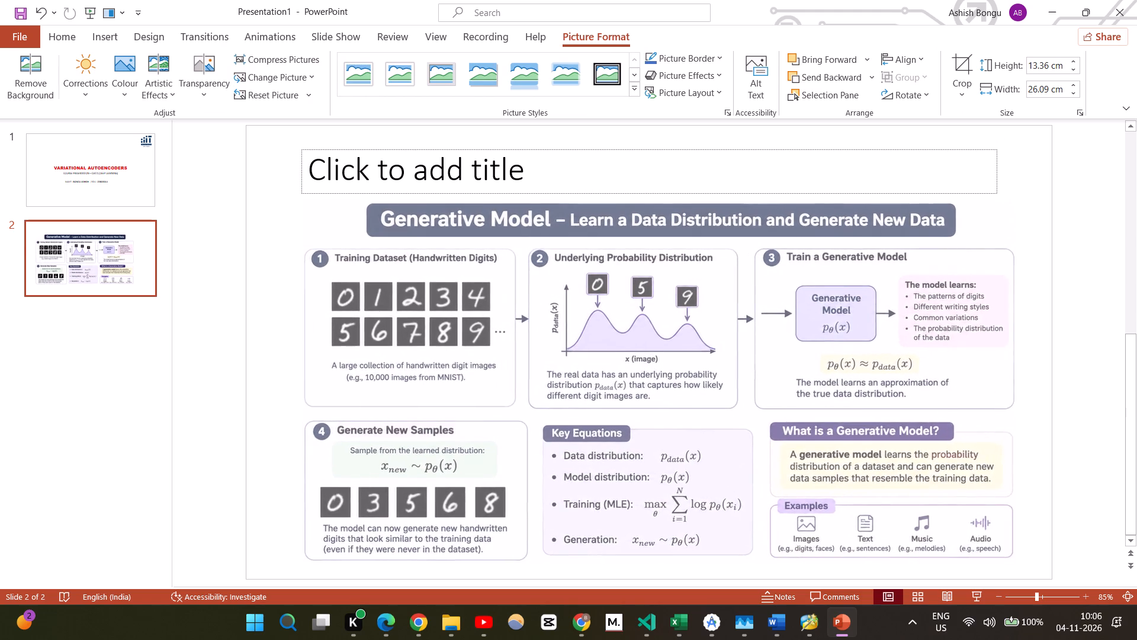
left_click_drag(1017, 548, 995, 546)
left_click(1126, 416)
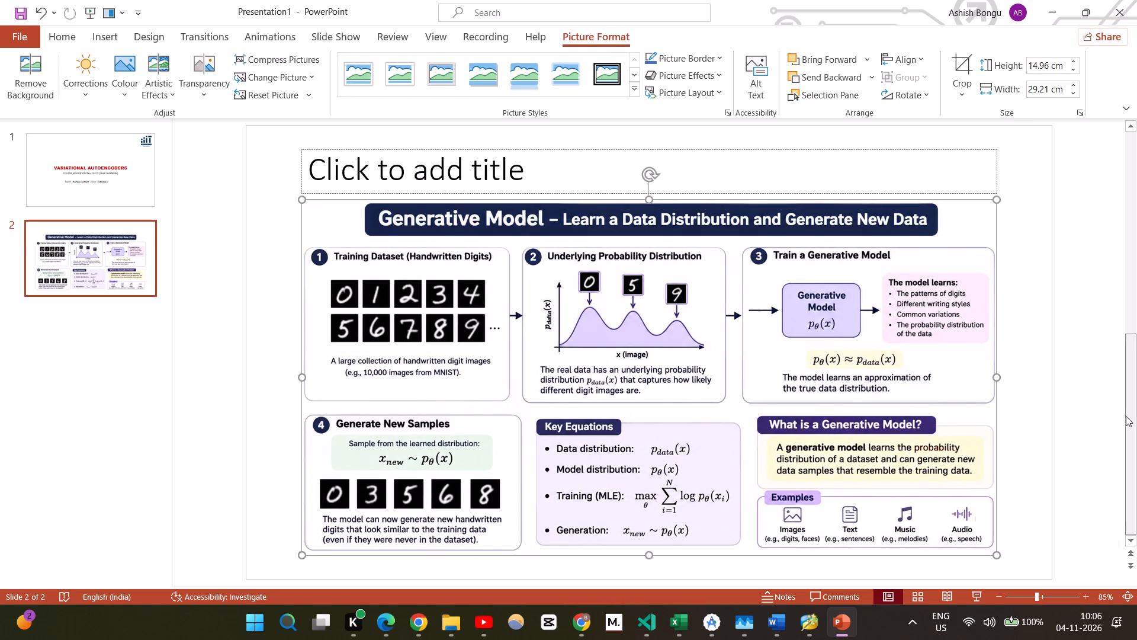
left_click(1096, 417)
scroll(1096, 417, "down", 1)
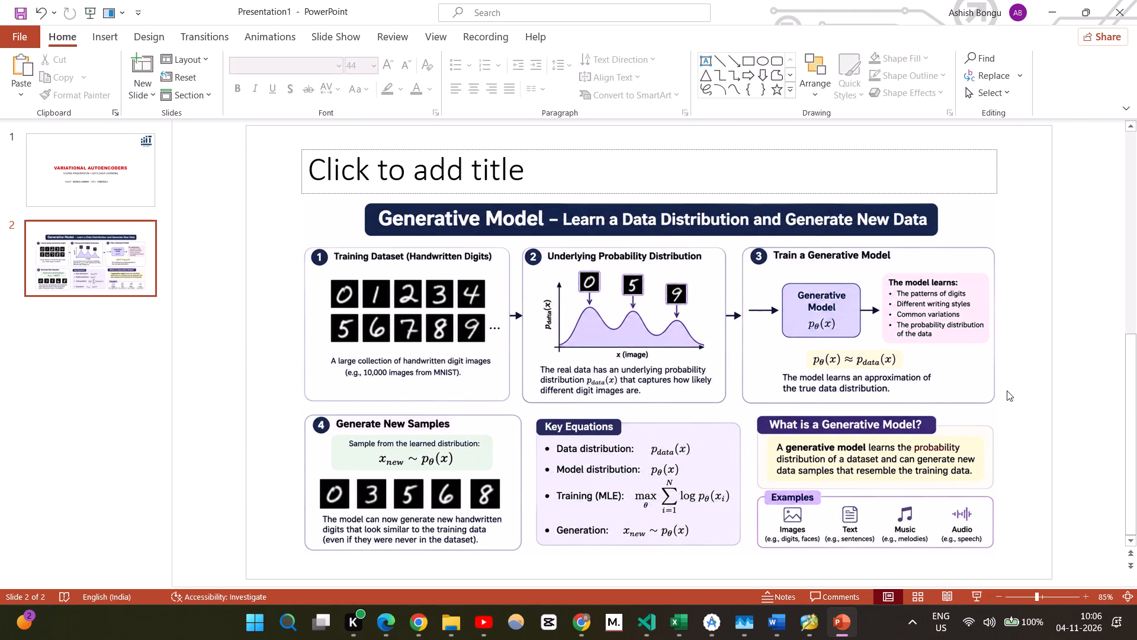
scroll(1007, 391, "down", 1)
Delete the empty title placeholder from slide 2.
left_click(593, 160)
left_click(576, 193)
key("Delete")
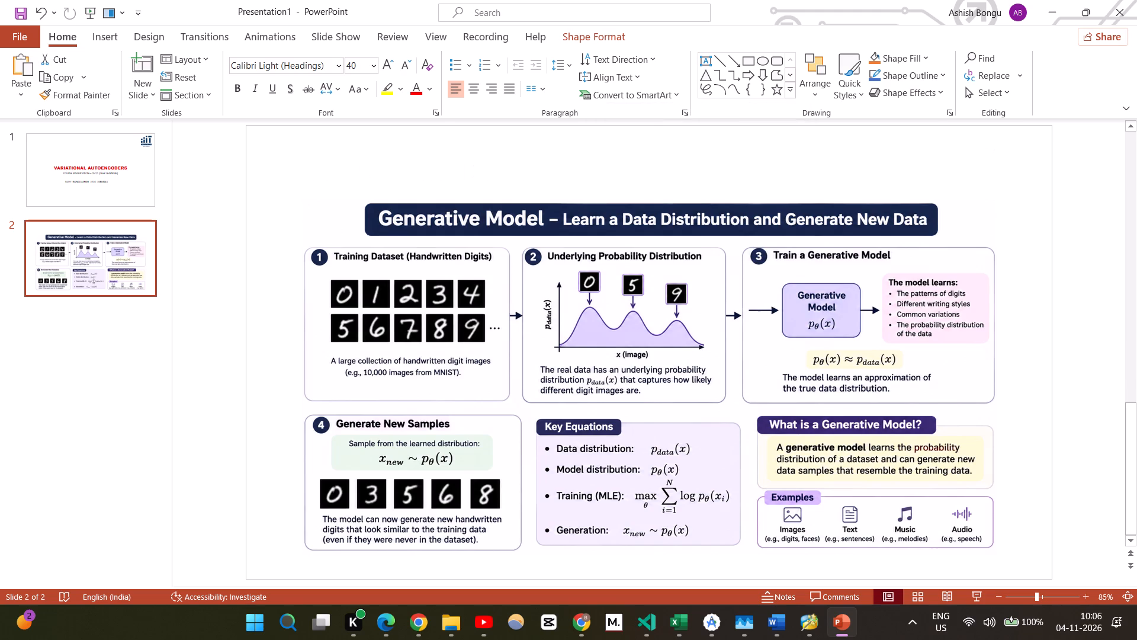
Enlarge the infographic to nearly the full slide width and move it up so it is centred on slide 2.
left_click(571, 274)
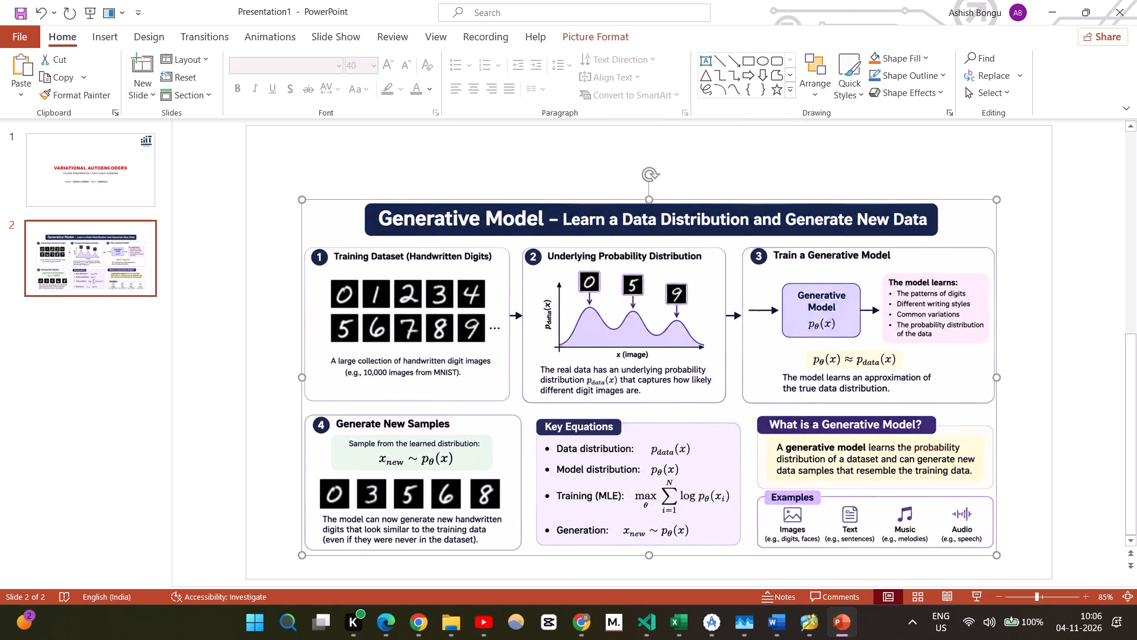
key("shift+Up")
key("shift+Down")
key("shift+Up")
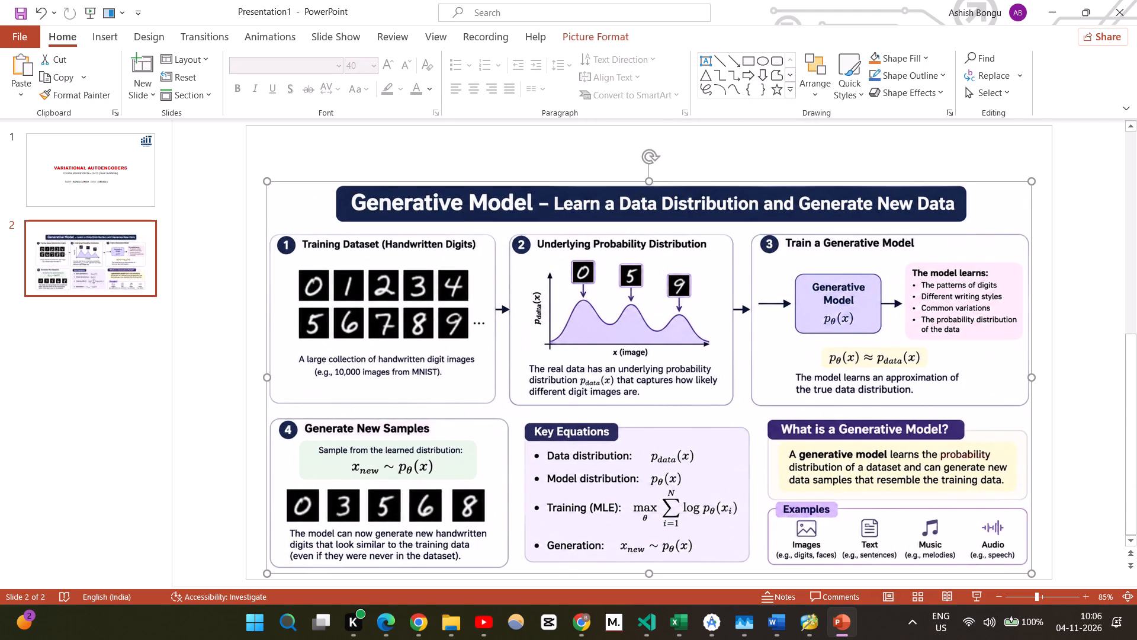
left_click_drag(535, 366, 532, 338)
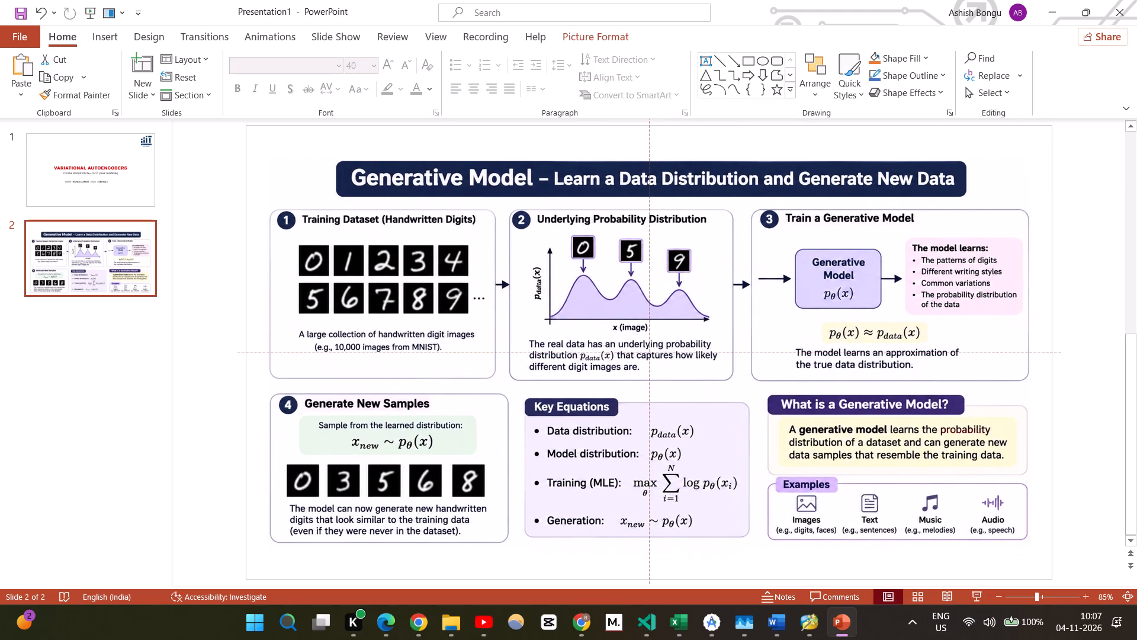
left_click_drag(532, 338, 532, 345)
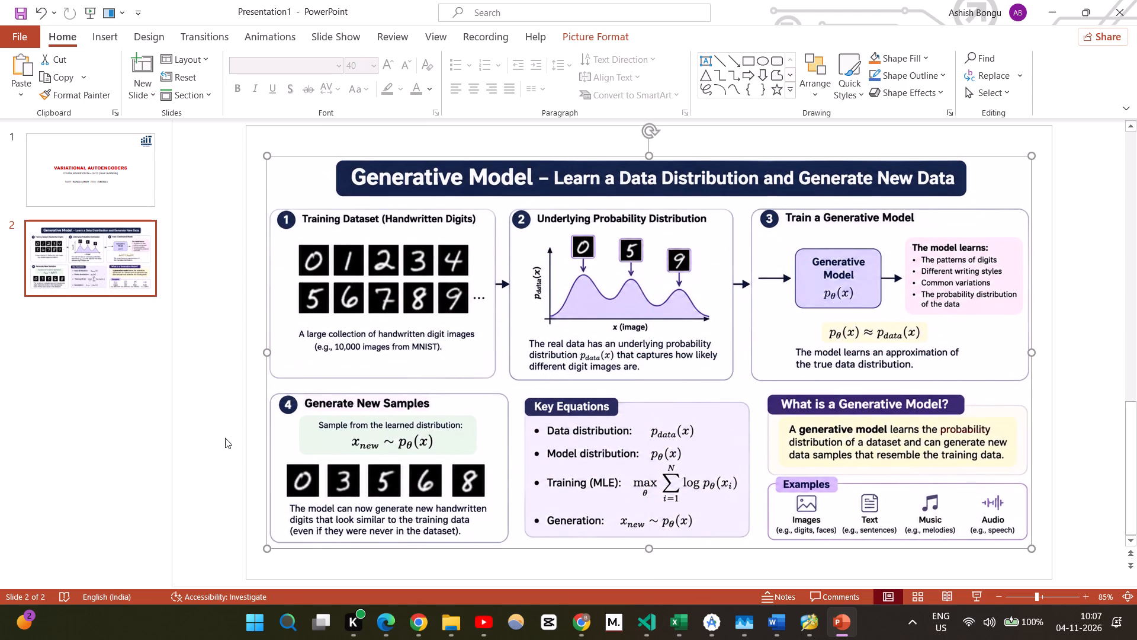
left_click(225, 438)
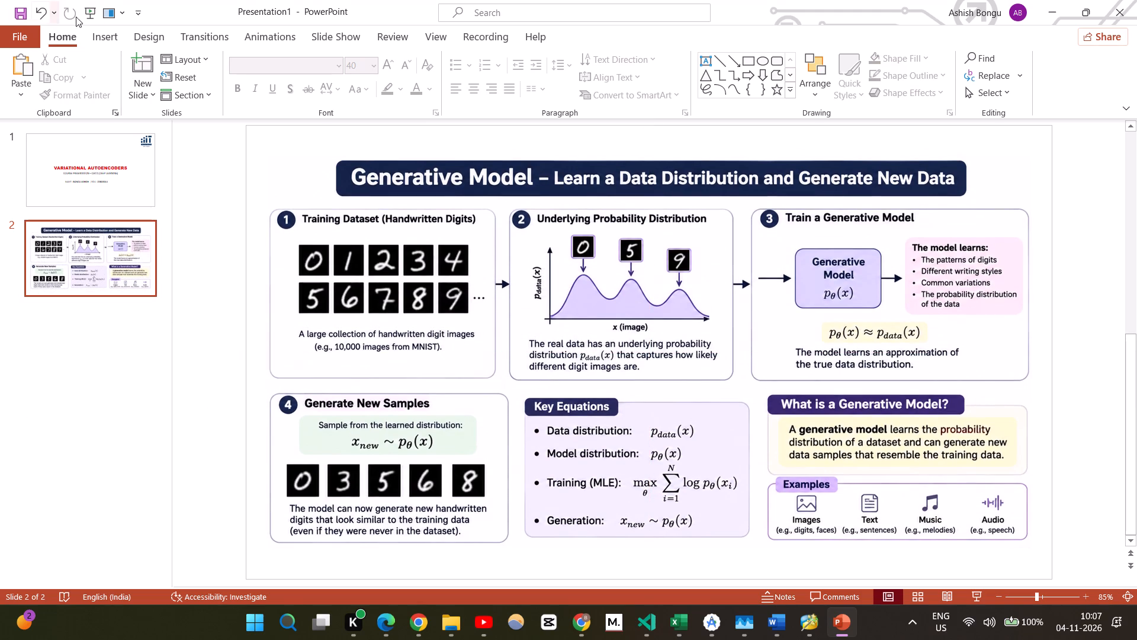
Preview the presentation as a slide show through the infographic slide, and return to editing.
left_click(96, 12)
key("Right")
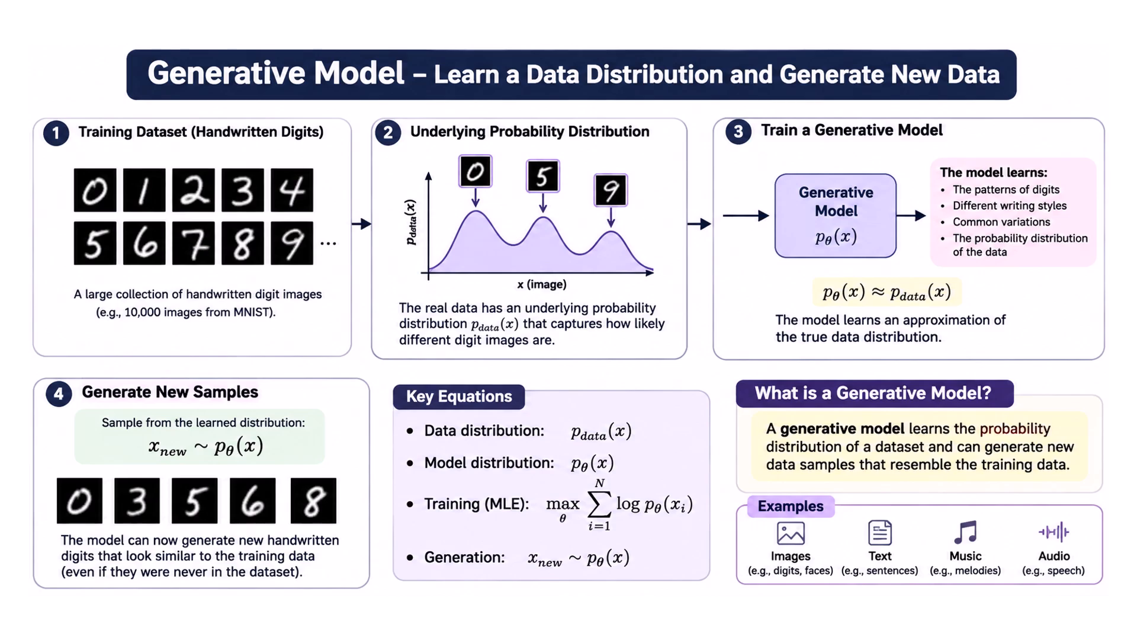
key("Escape")
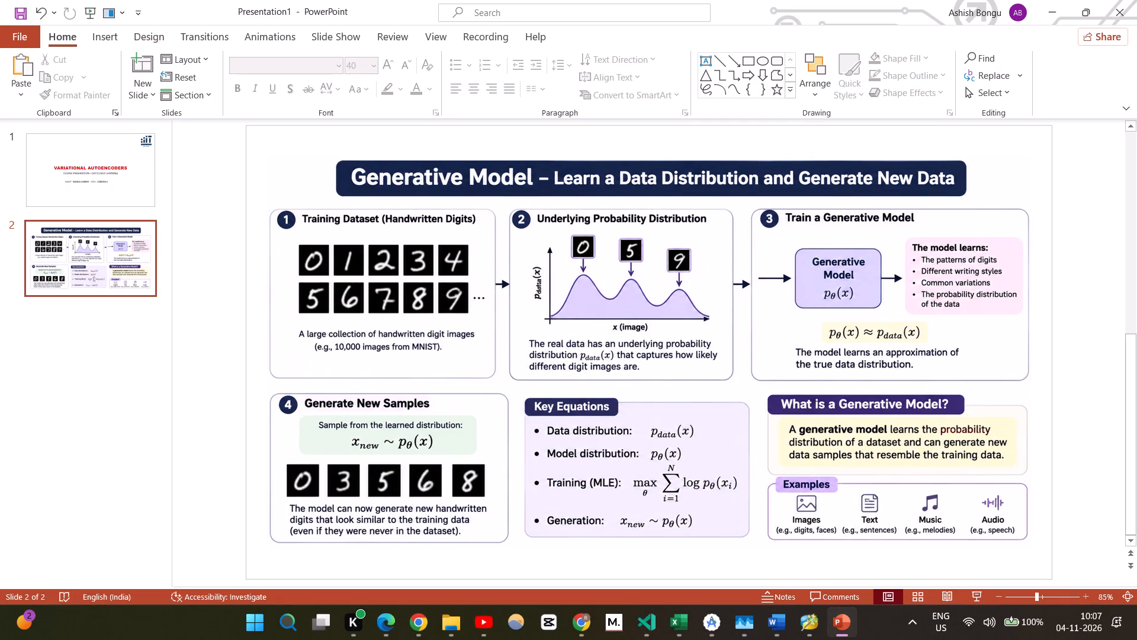
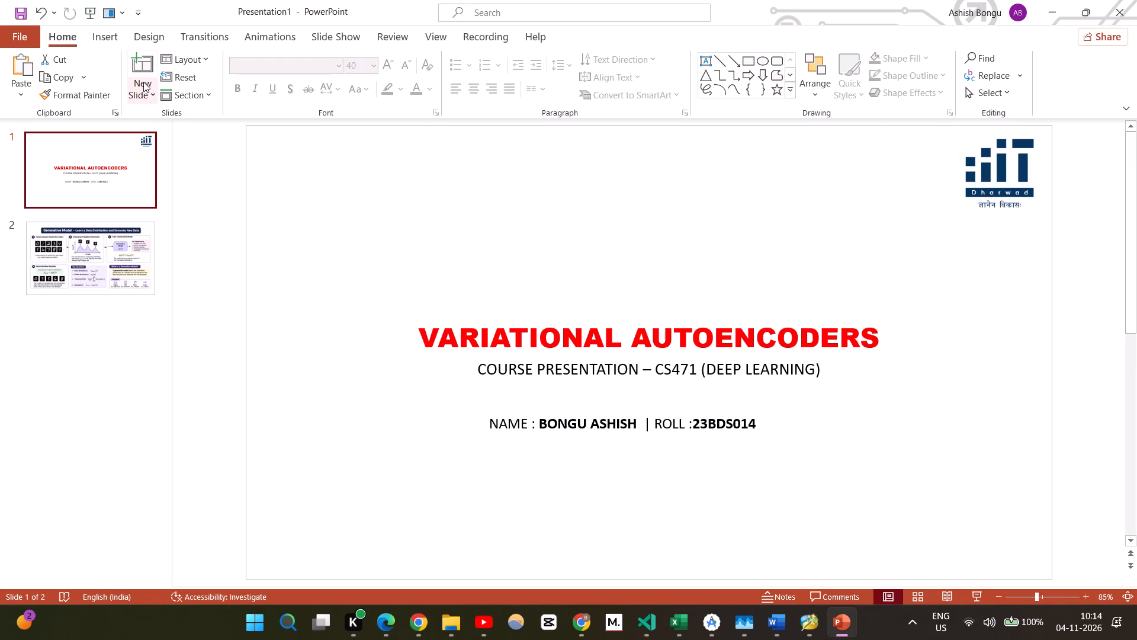
left_click(143, 70)
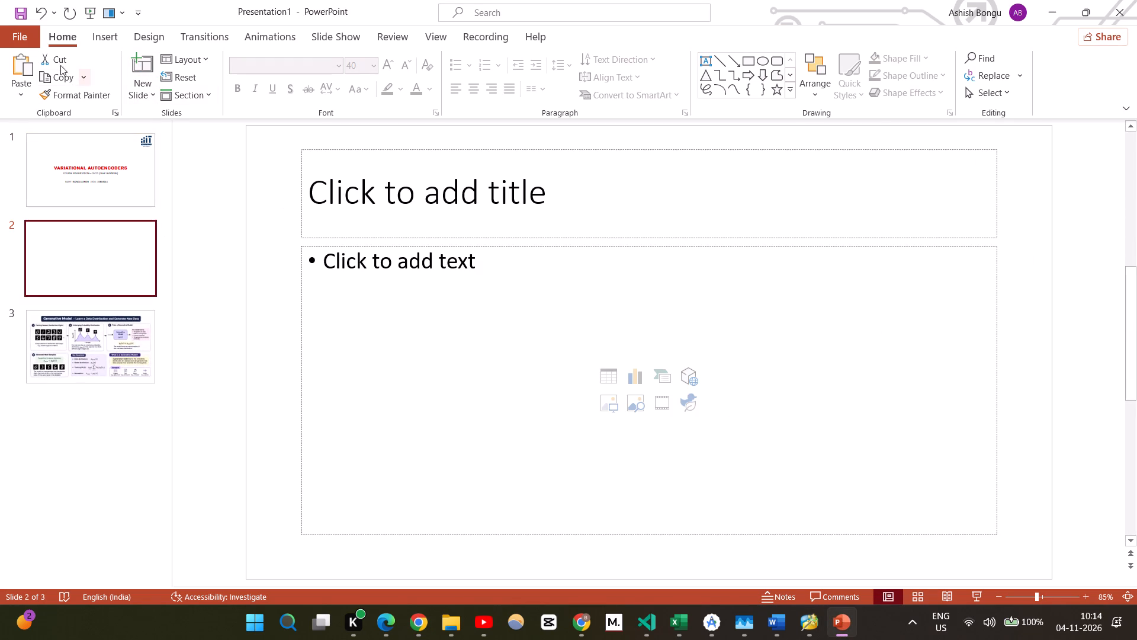
Insert the pictures Original vs Generated Handwritten Digits and MNIST Real vs Generated Digits from Downloads into the new slide 2.
left_click(99, 38)
left_click(100, 82)
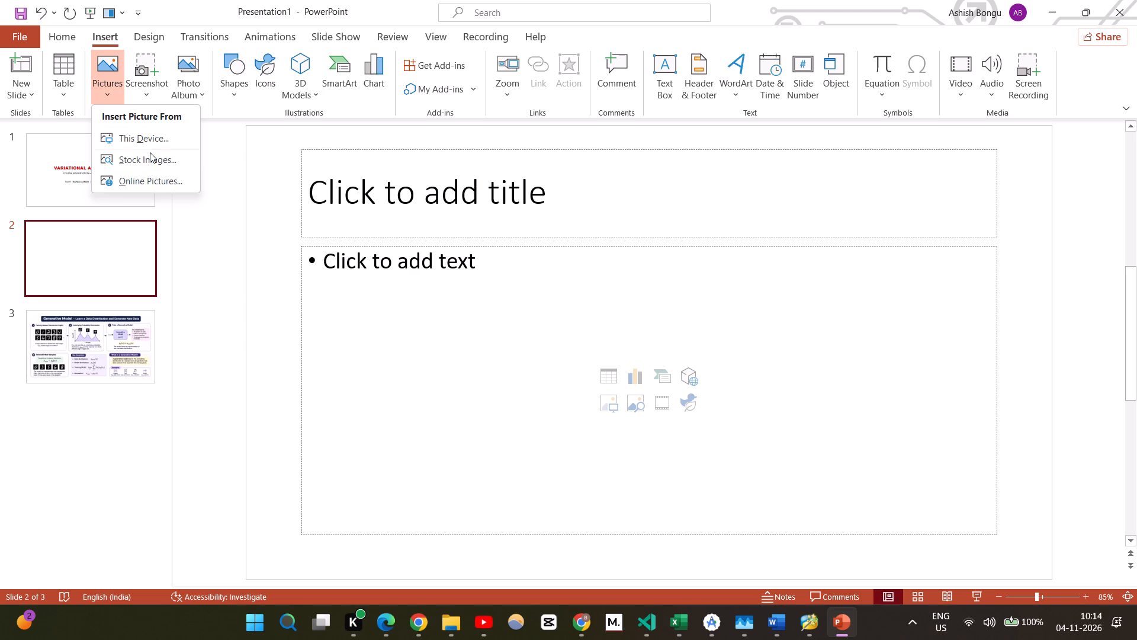
left_click(142, 142)
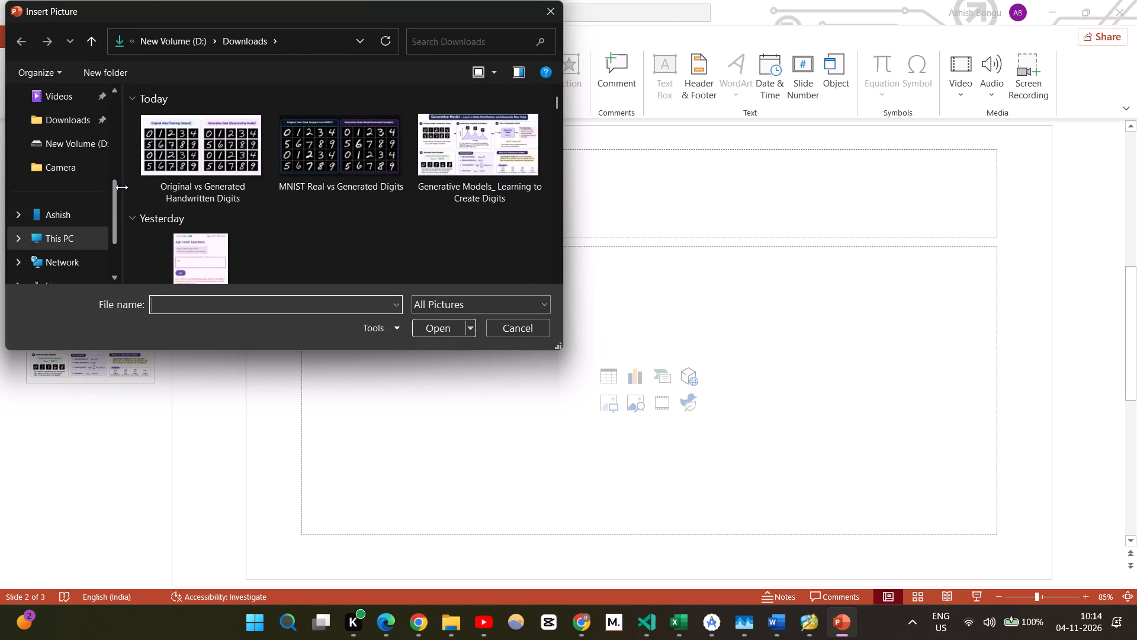
left_click_drag(118, 187, 291, 164)
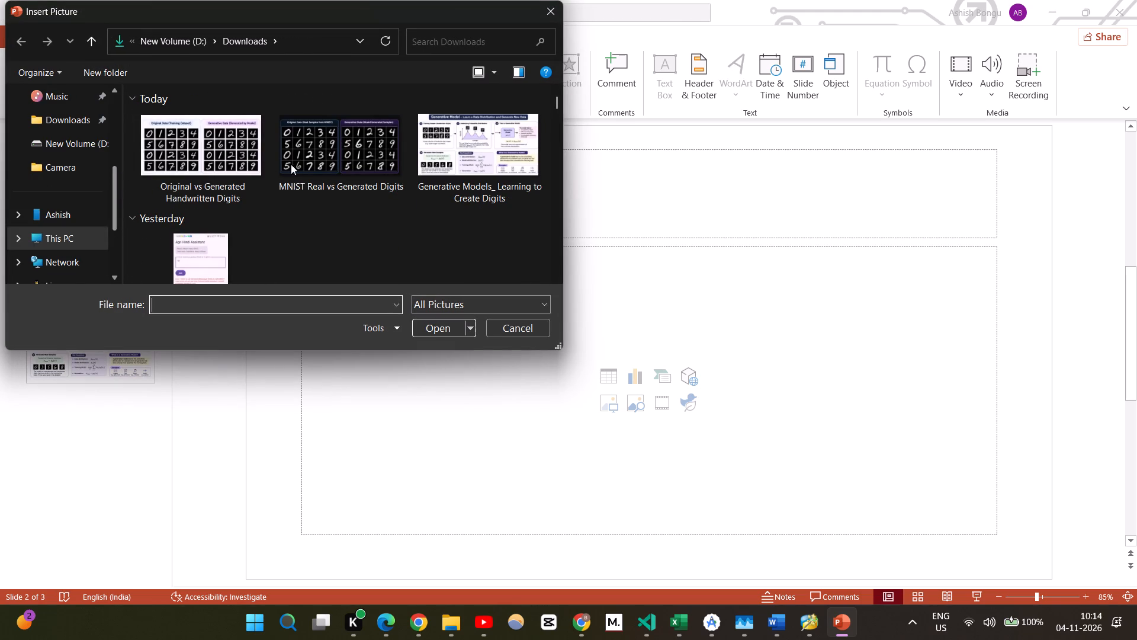
left_click_drag(291, 164, 304, 165)
left_click_drag(131, 115, 205, 137)
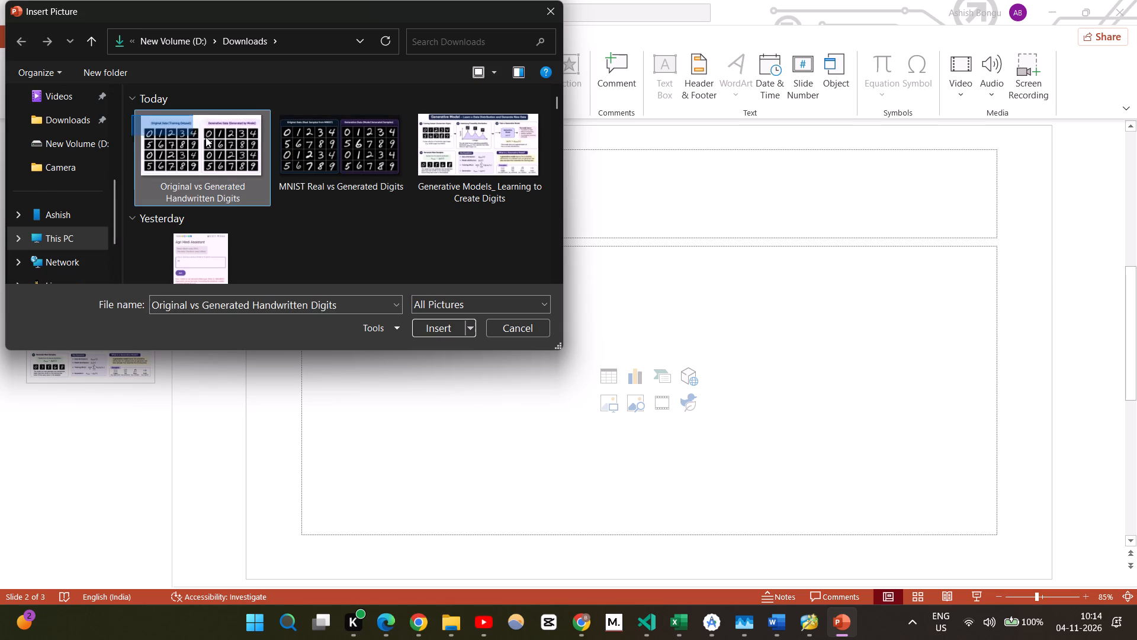
left_click_drag(205, 137, 374, 151)
left_click(439, 327)
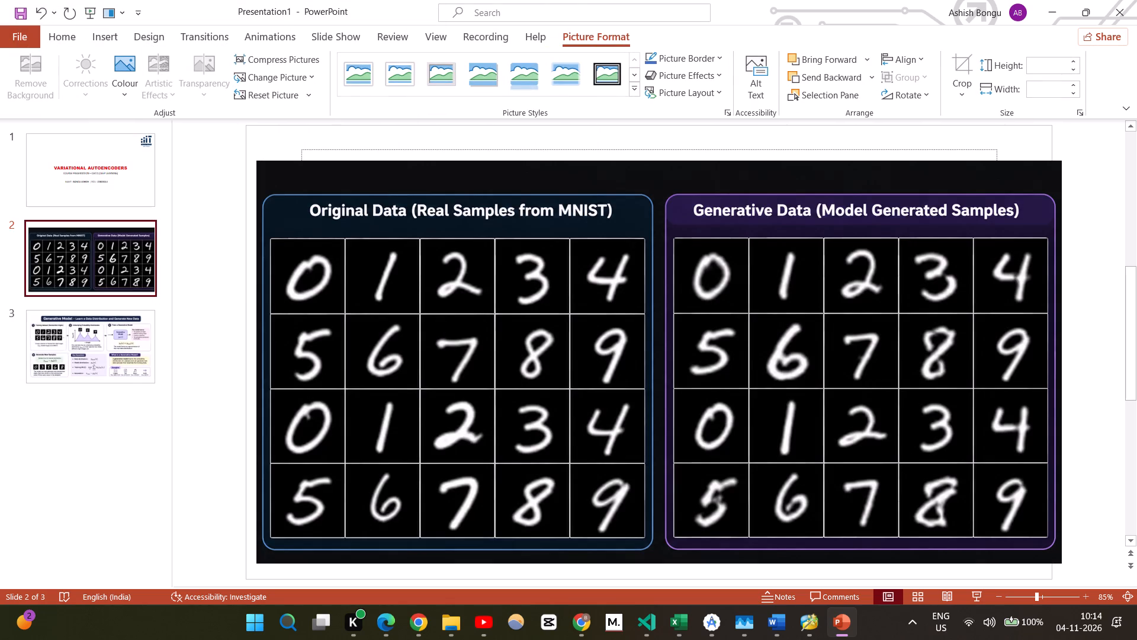
Shrink the dark MNIST picture to about 21.75 cm wide and move the light digits picture toward the slide's left edge.
double_click(263, 578)
left_click(357, 485)
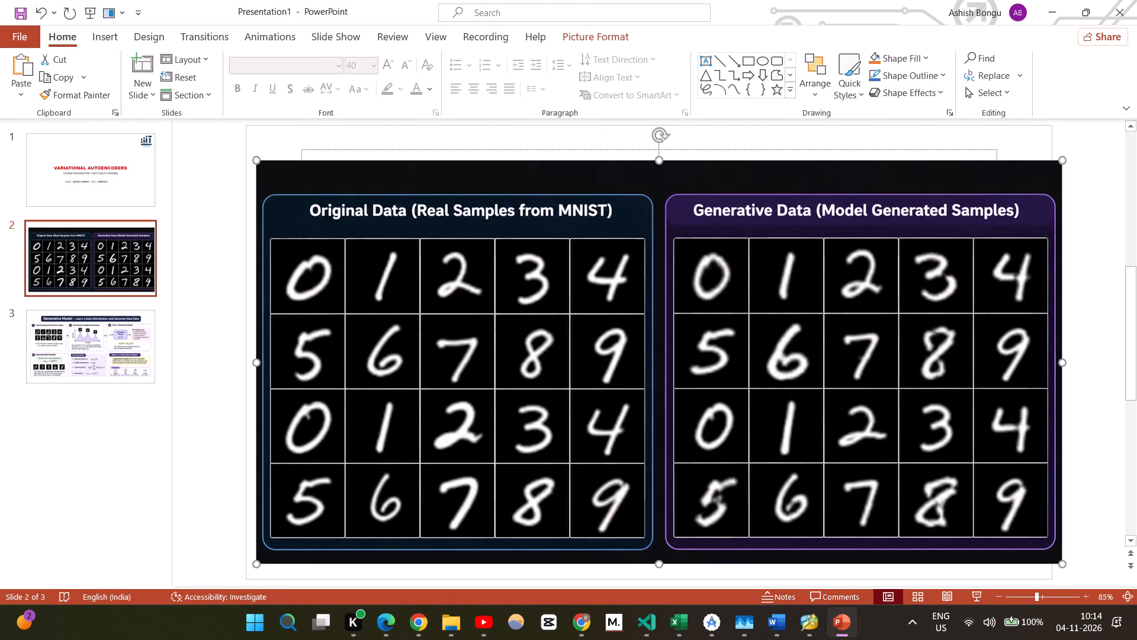
left_click_drag(253, 568, 553, 420)
left_click(438, 456)
left_click_drag(438, 456, 351, 435)
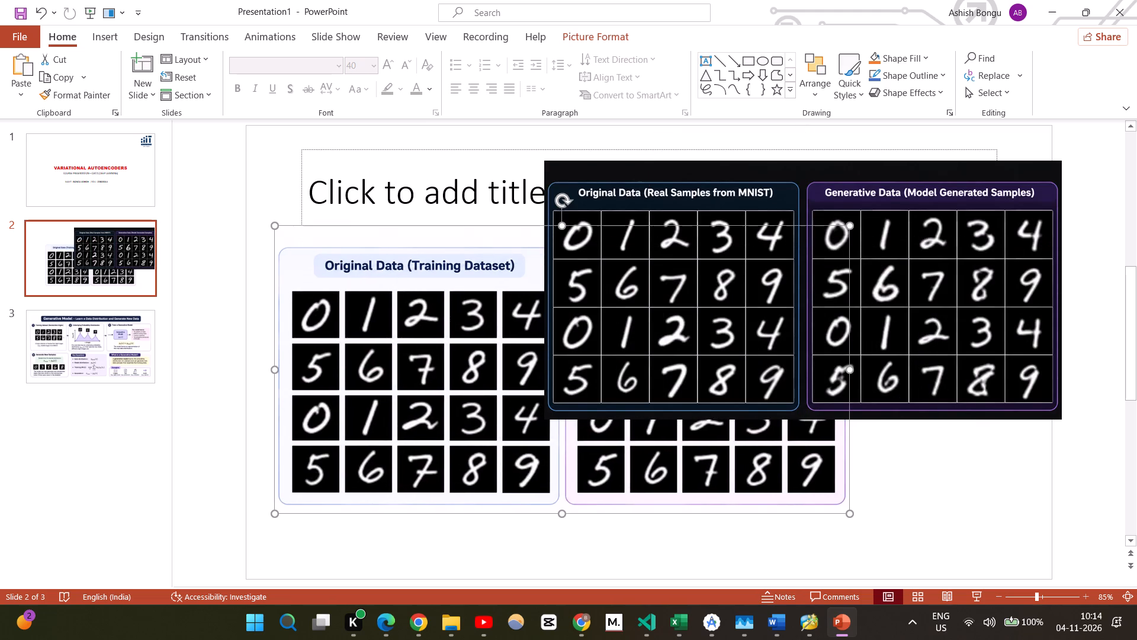
Crop the light digits picture to only its Original Data (Training Dataset) half, about 12.11 cm wide.
double_click(351, 435)
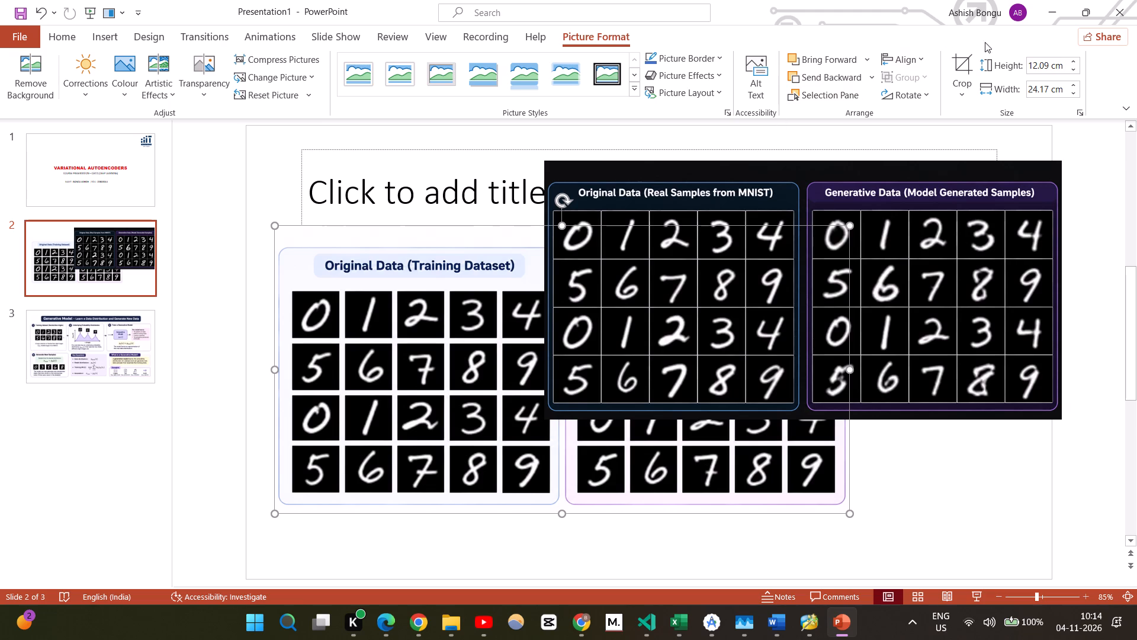
left_click(961, 57)
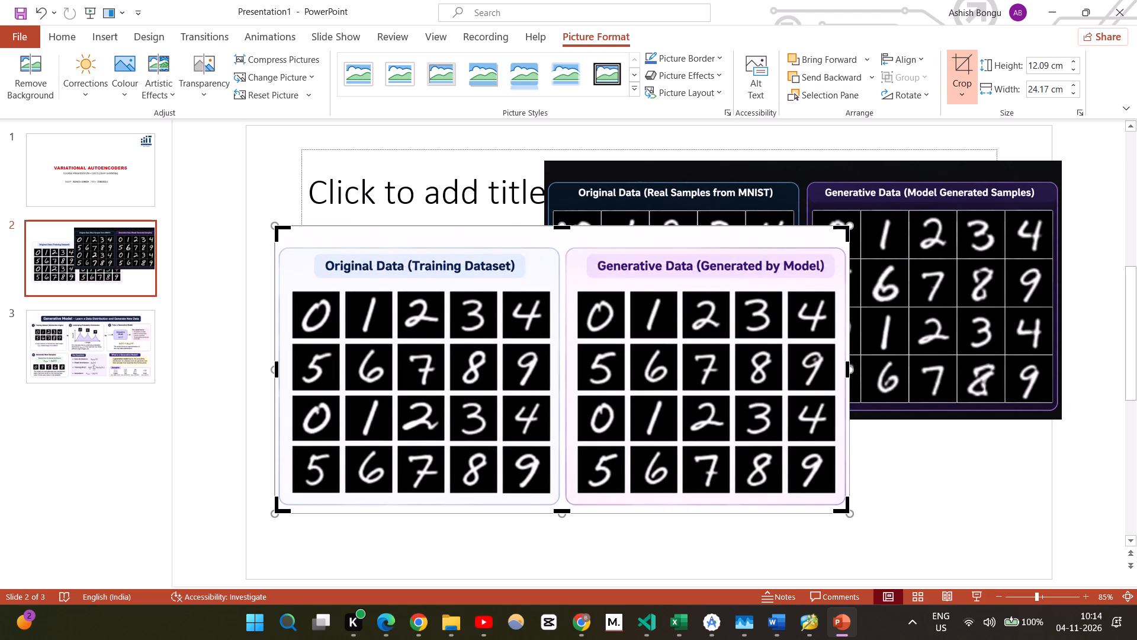
left_click_drag(846, 373, 561, 395)
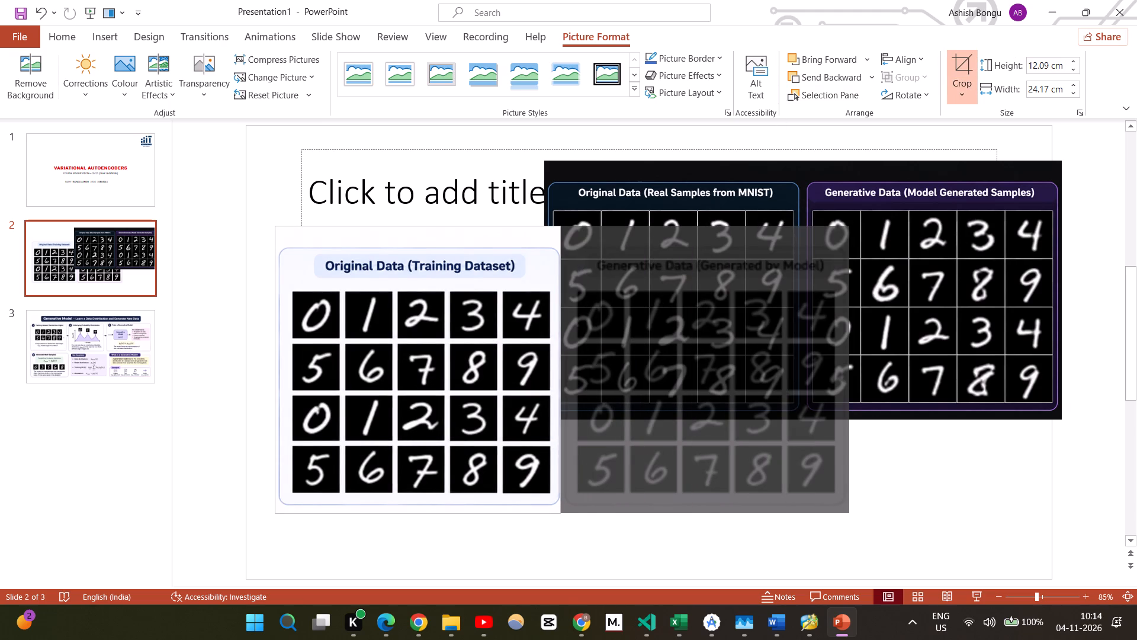
left_click_drag(561, 395, 563, 395)
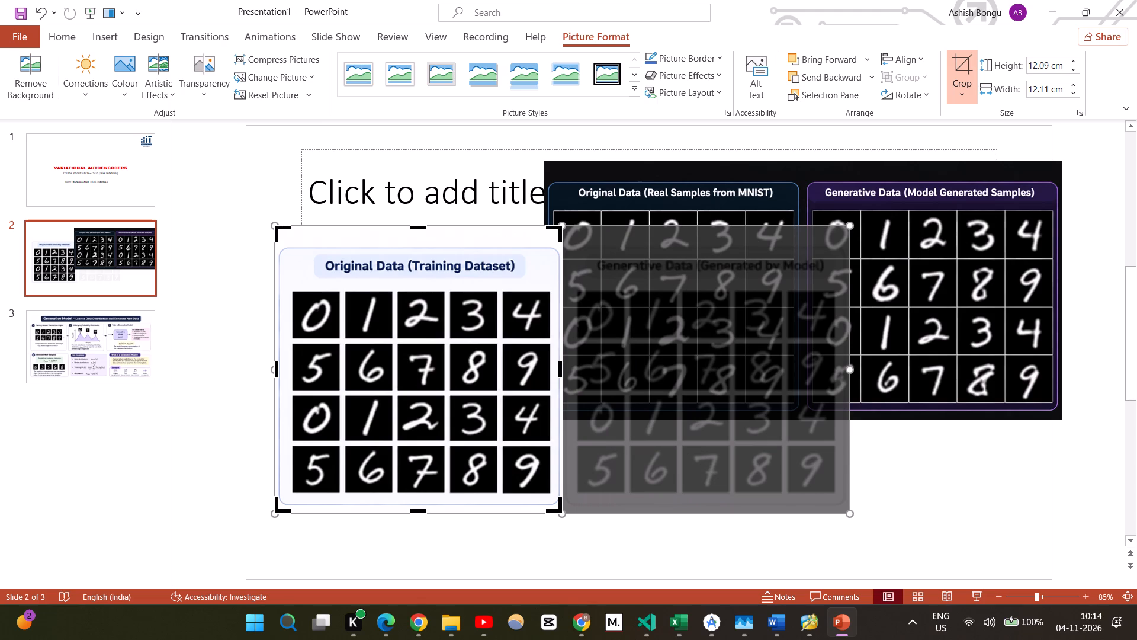
key("Return")
left_click(1079, 327)
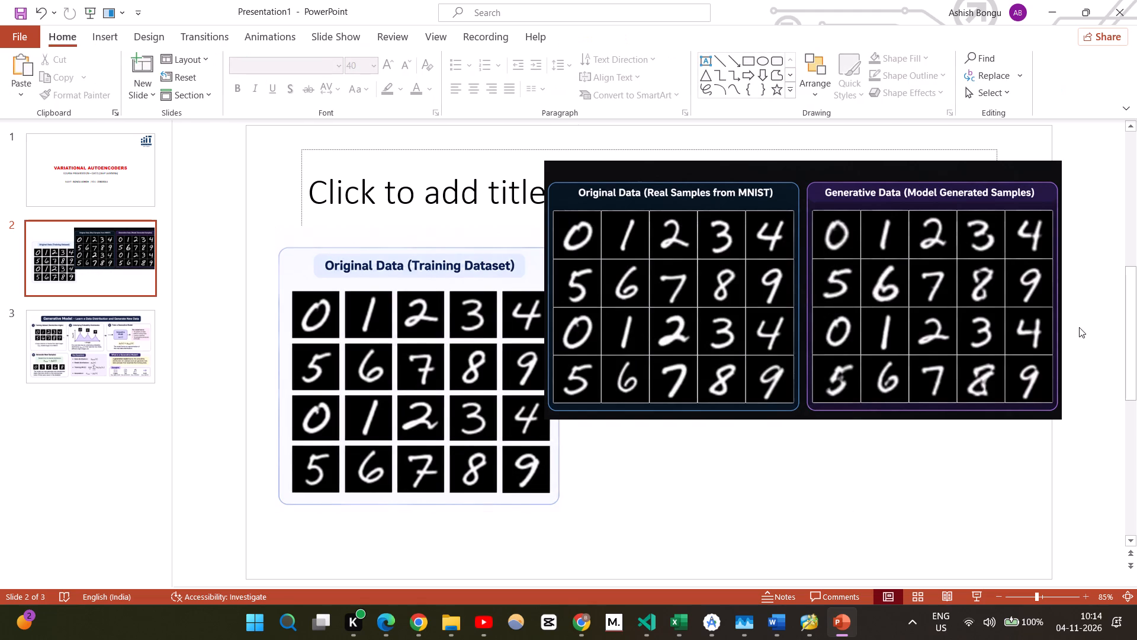
Crop the dark MNIST picture to only its Generative Data (Model Generated Samples) half, about 10.98 cm wide.
left_click(685, 340)
left_click(685, 340)
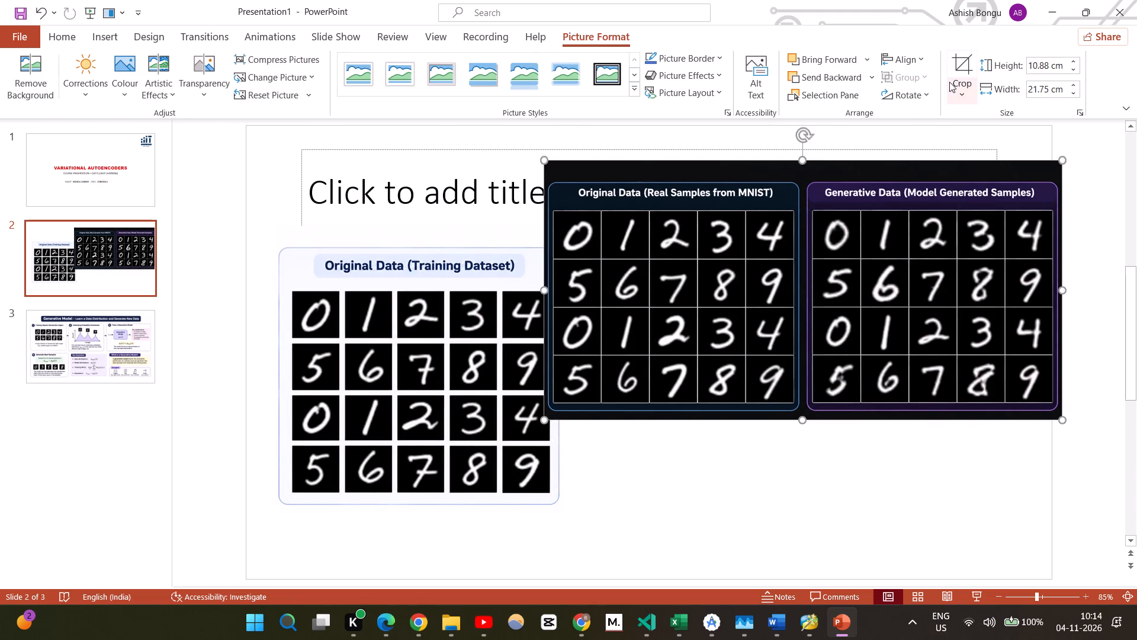
left_click(952, 68)
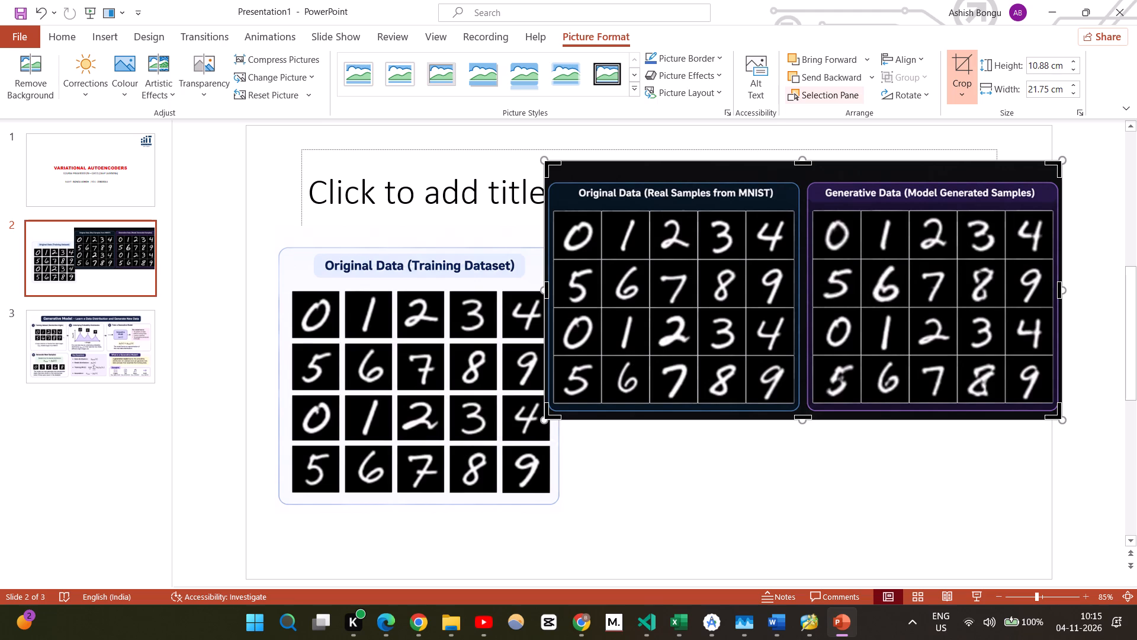
left_click_drag(547, 290, 610, 282)
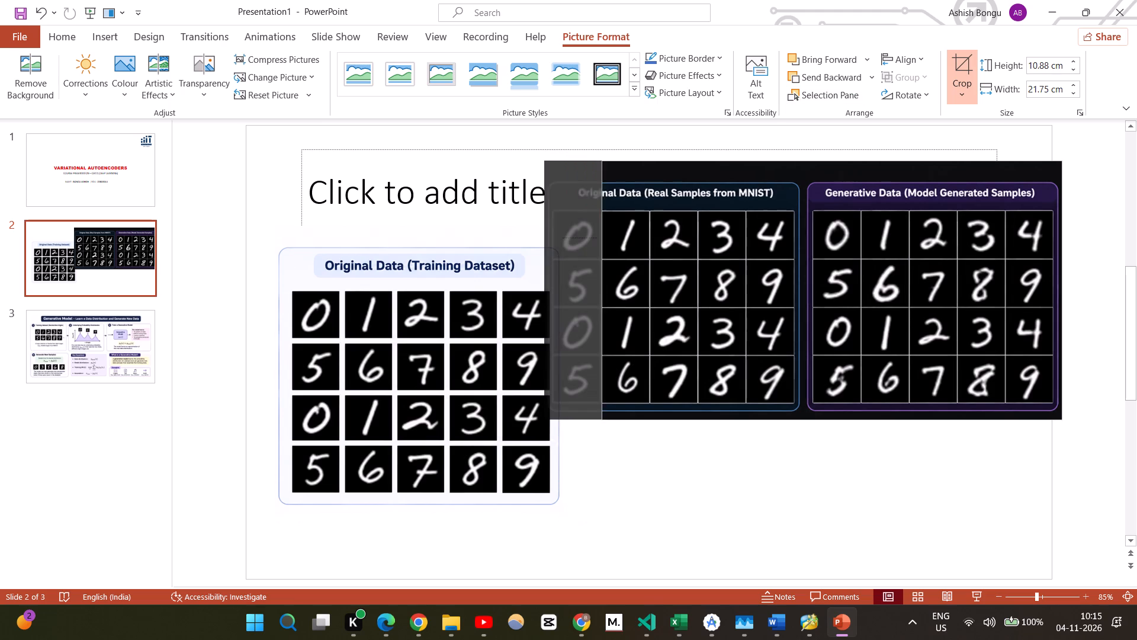
left_click_drag(610, 282, 801, 274)
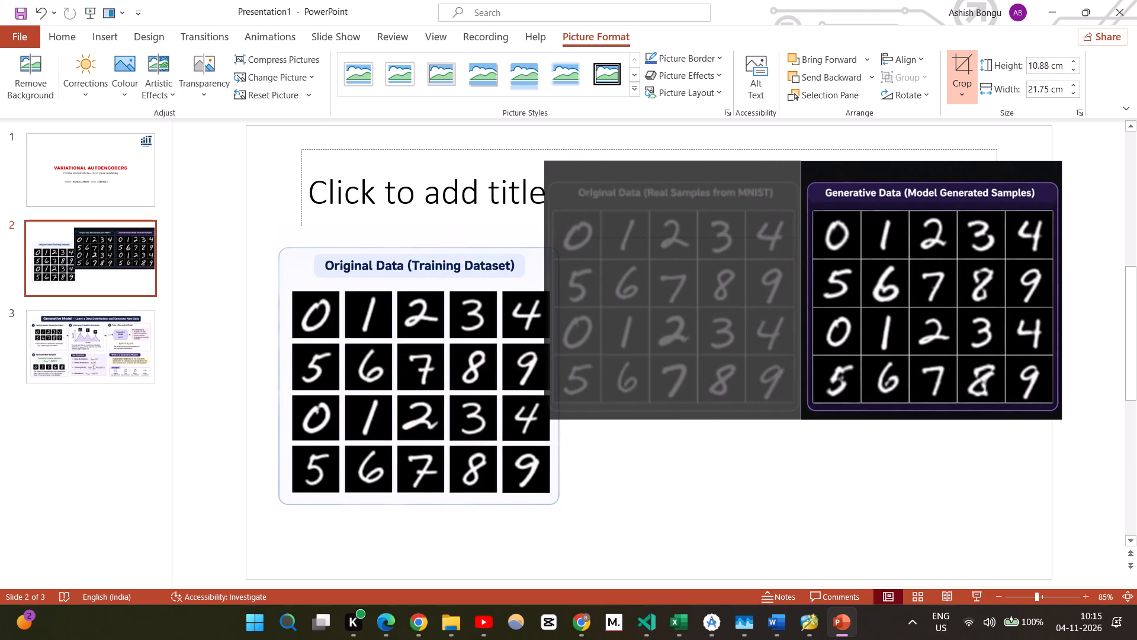
left_click_drag(801, 274, 801, 274)
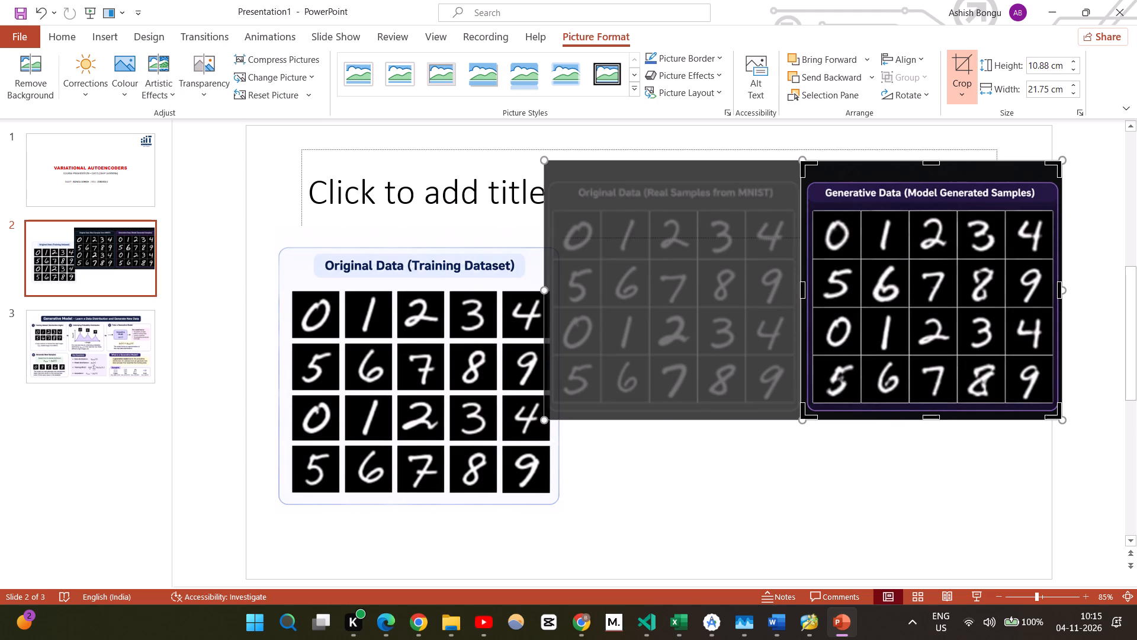
key("Return")
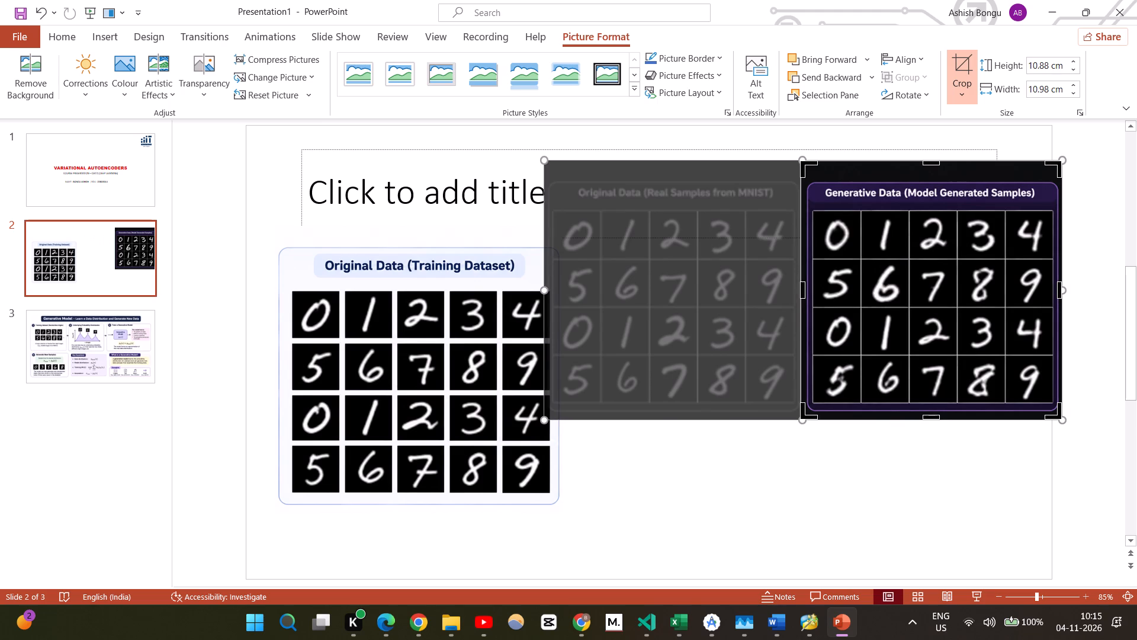
left_click(1054, 508)
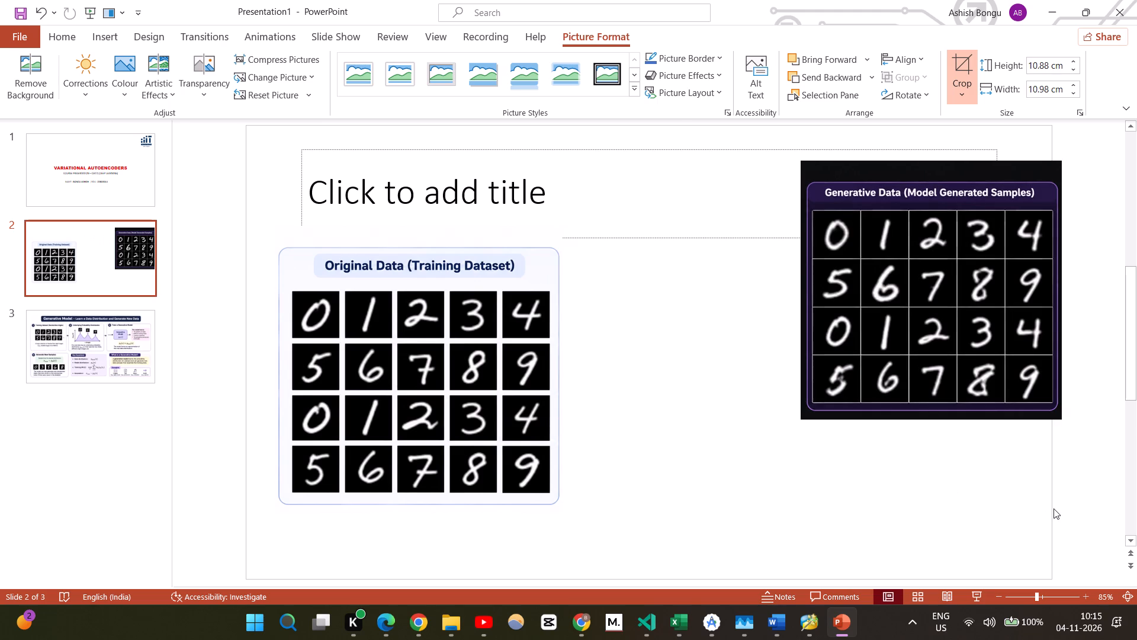
Position the cropped Generative Data and Original Data pictures side by side beneath the title on slide 2, level with each other.
left_click_drag(964, 290, 779, 383)
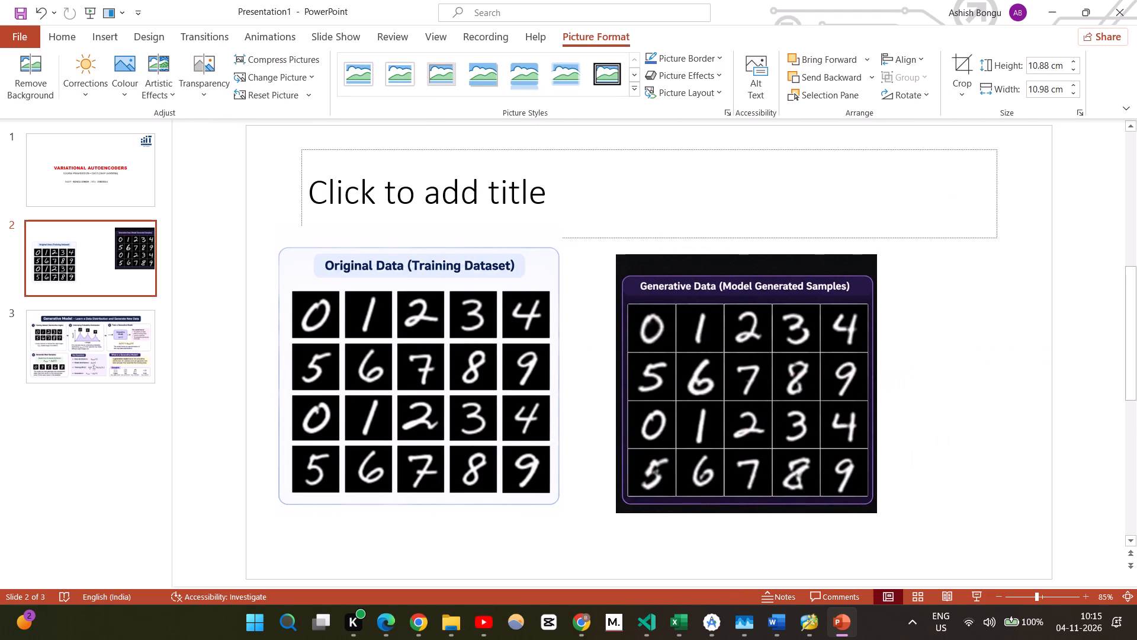
left_click_drag(779, 383, 800, 374)
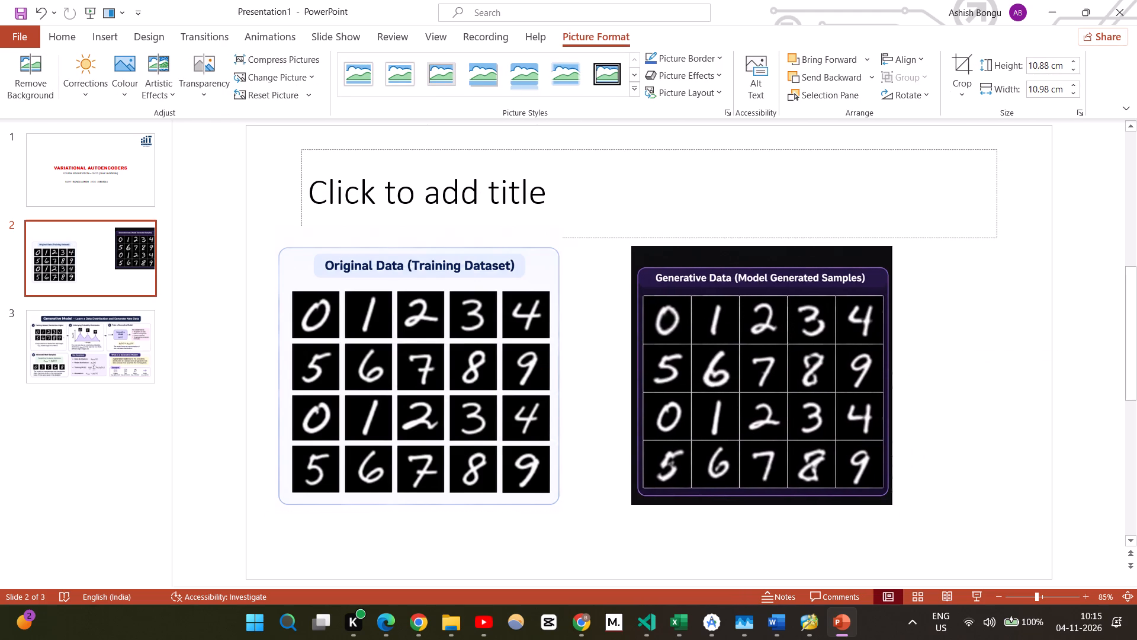
left_click_drag(800, 374, 853, 374)
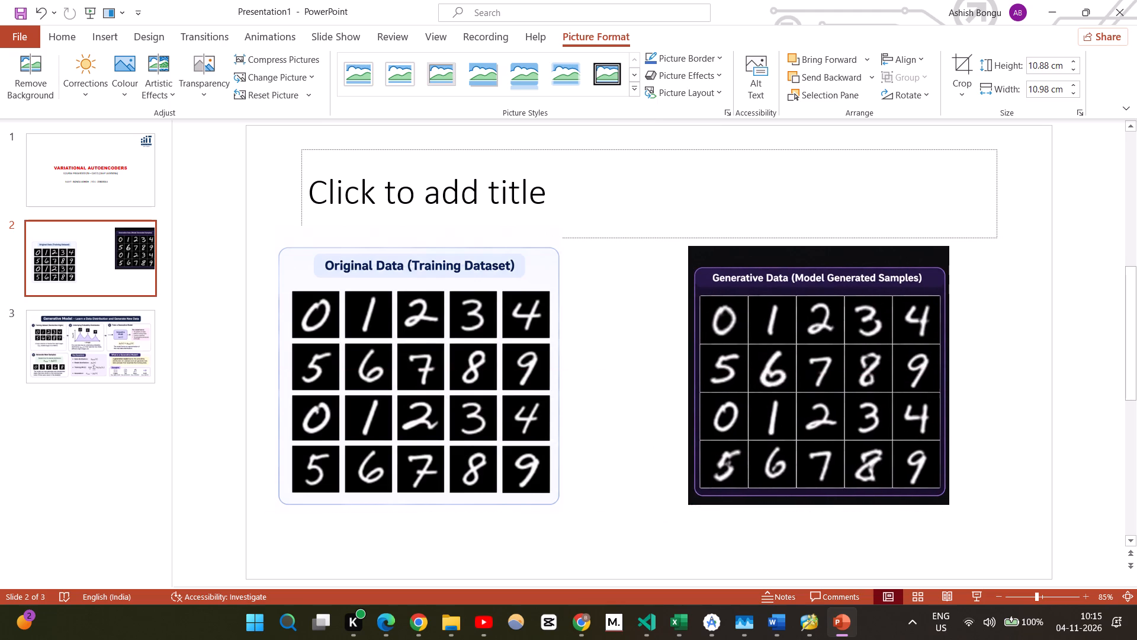
left_click_drag(853, 374, 864, 374)
left_click_drag(428, 370, 486, 387)
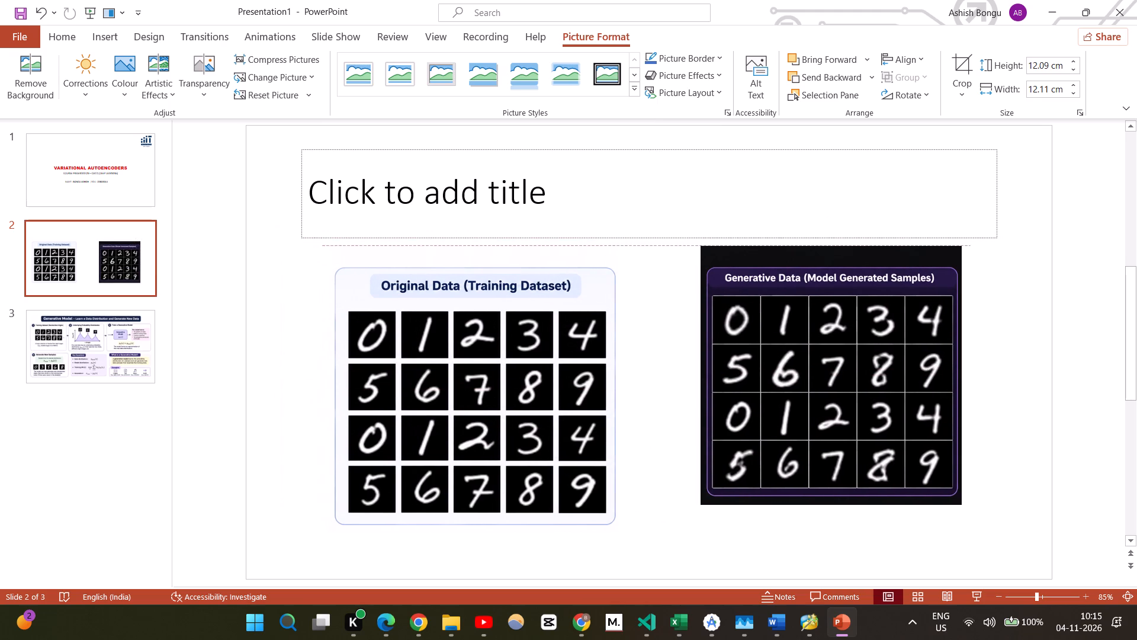
left_click_drag(486, 387, 481, 373)
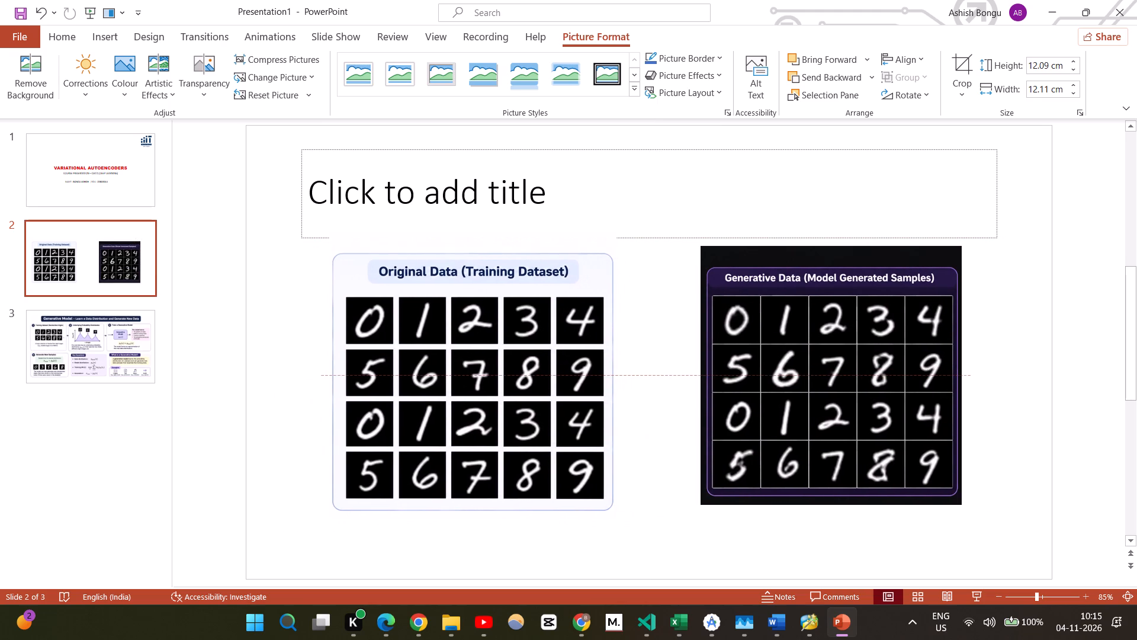
left_click_drag(481, 373, 481, 371)
double_click(383, 217)
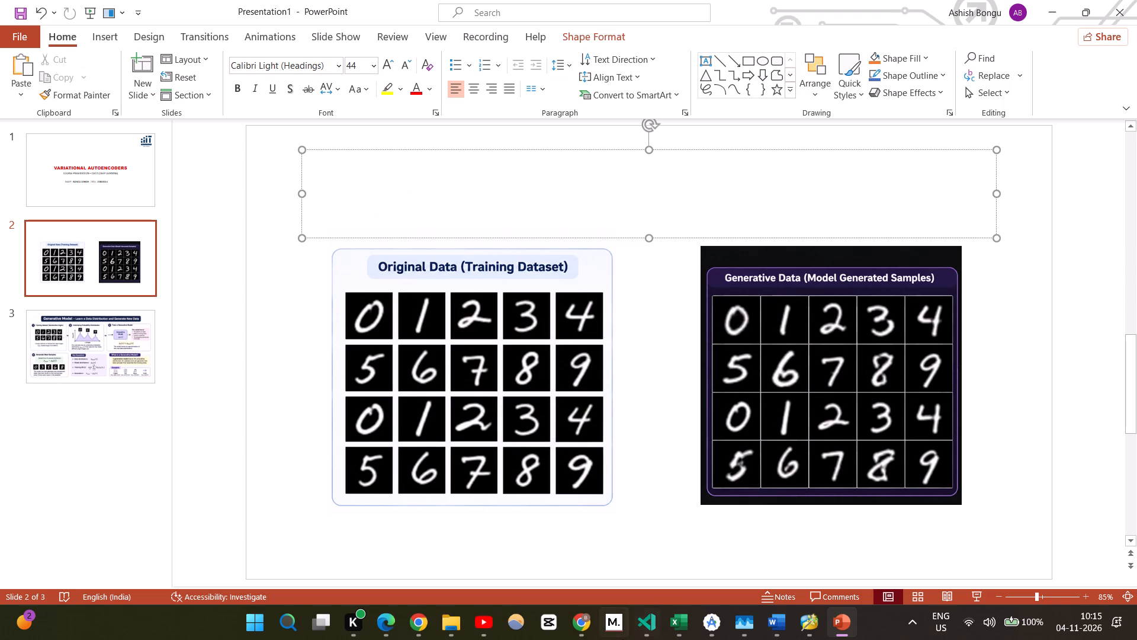
left_click(412, 623)
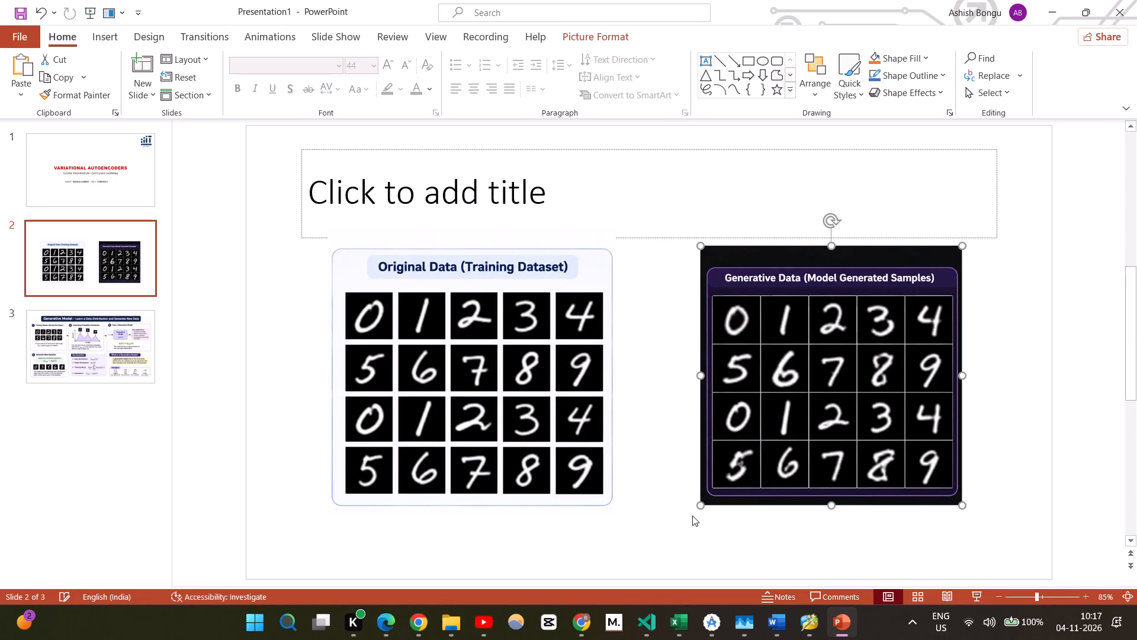
left_click(92, 7)
key("Right")
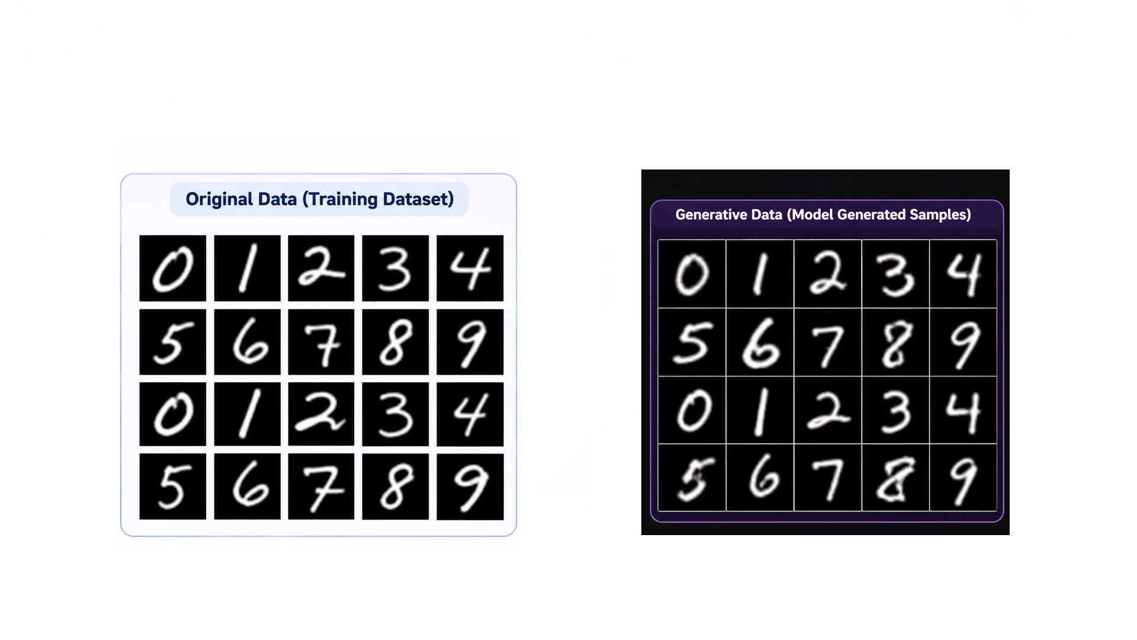
key("Escape")
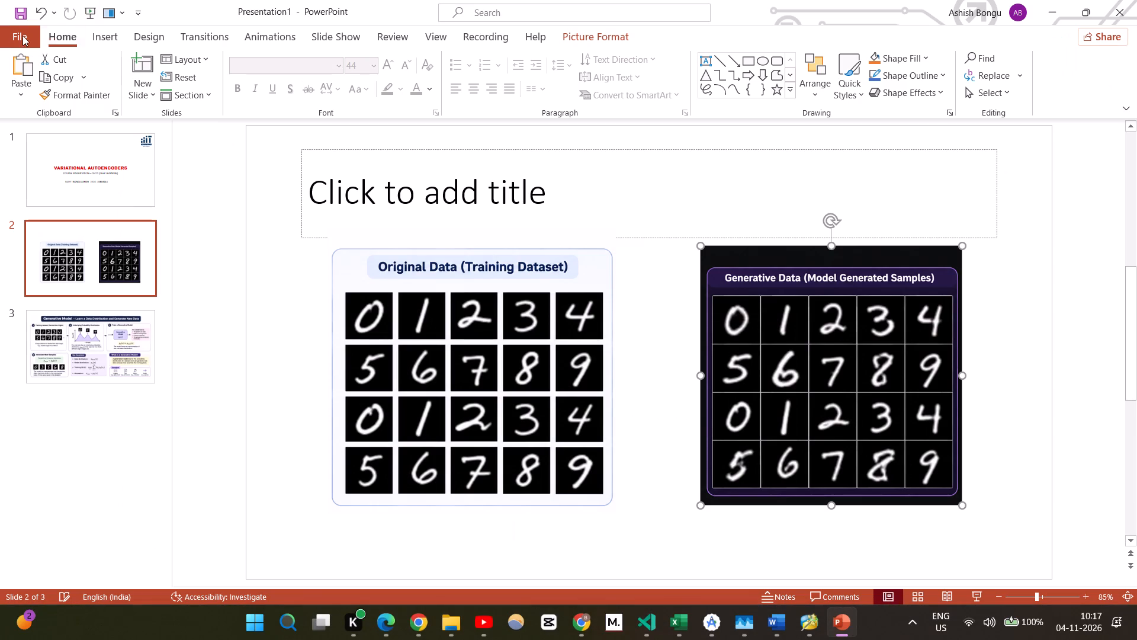
Paste the copied Generative Model definition into slide 2's title placeholder and set its font size to 24.
left_click(326, 177)
key("ctrl+v")
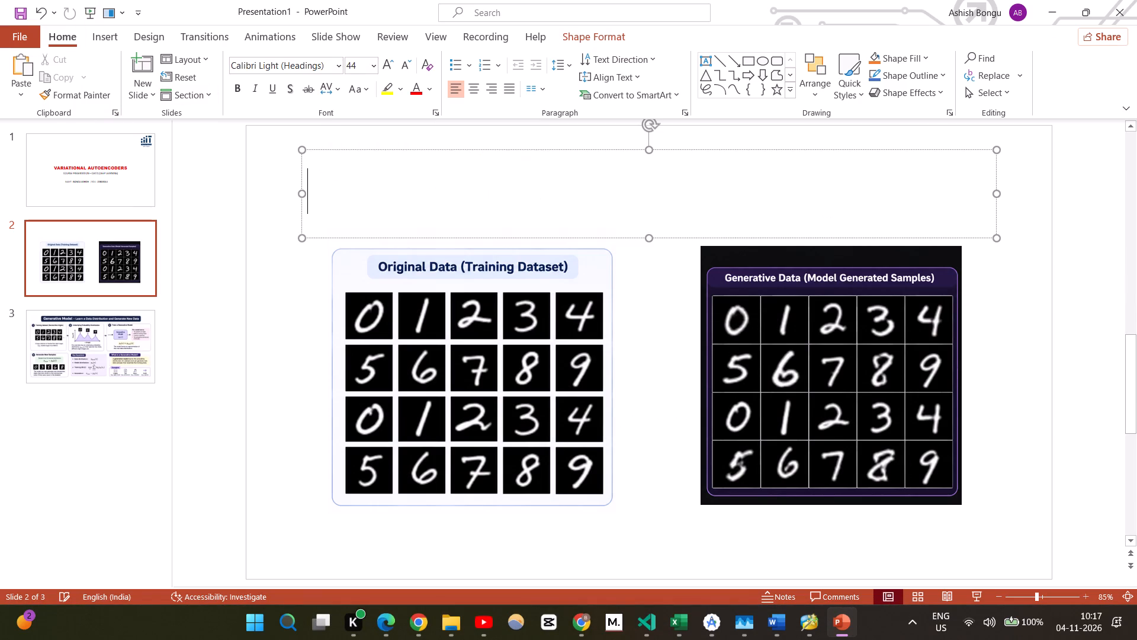
key("ctrl+a")
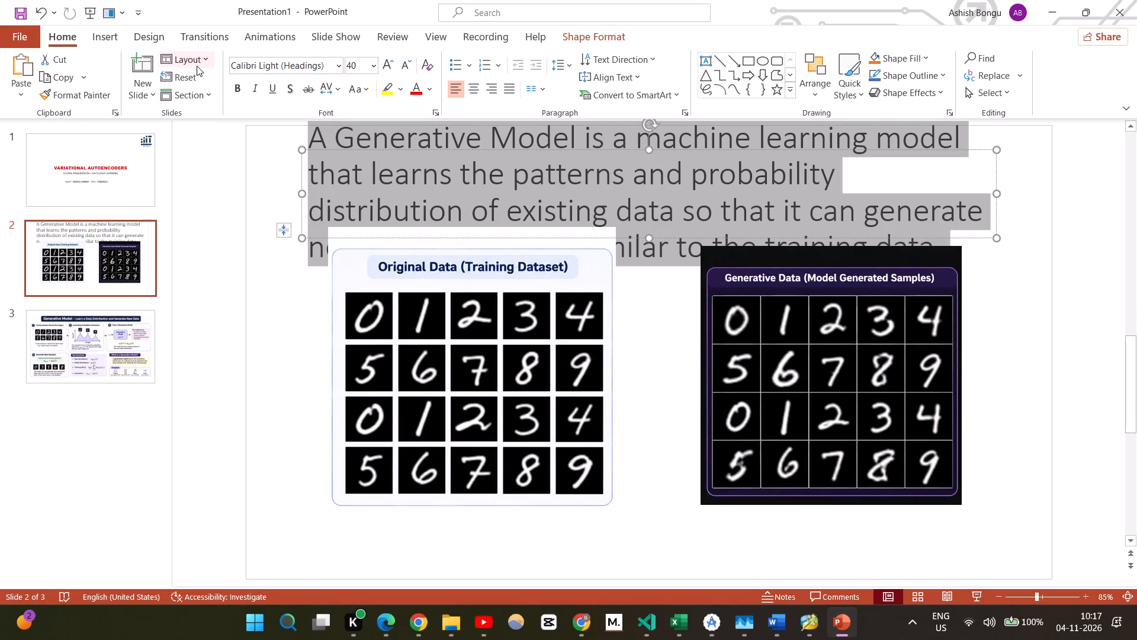
left_click(373, 68)
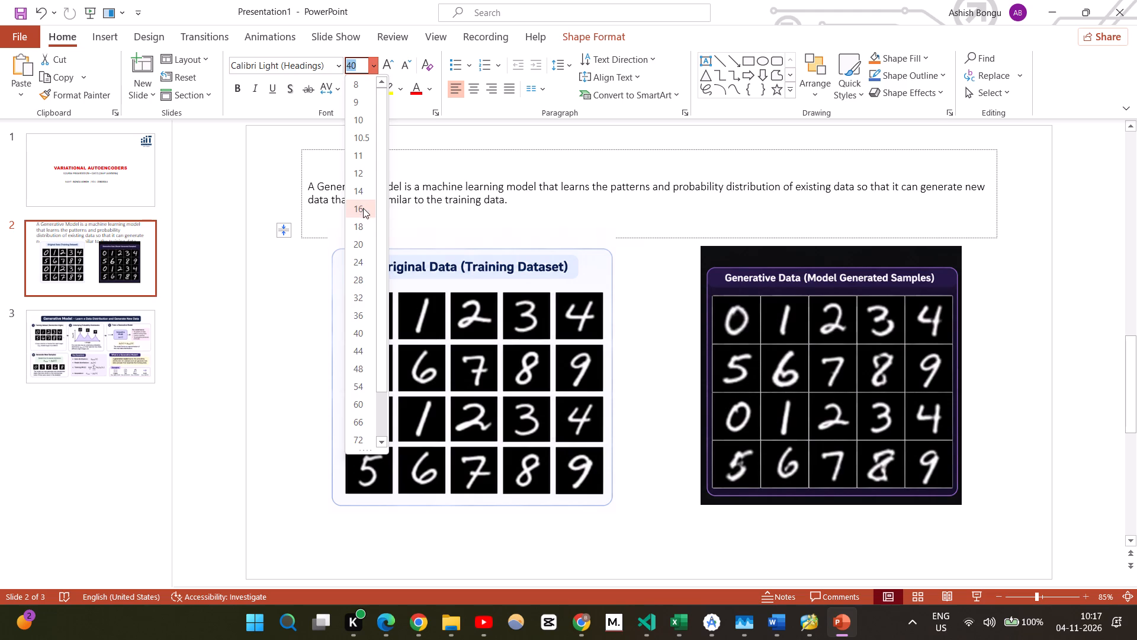
left_click(364, 261)
Move the Original Data (Training Dataset) picture down and left, near the slide's lower-left corner.
left_click(393, 345)
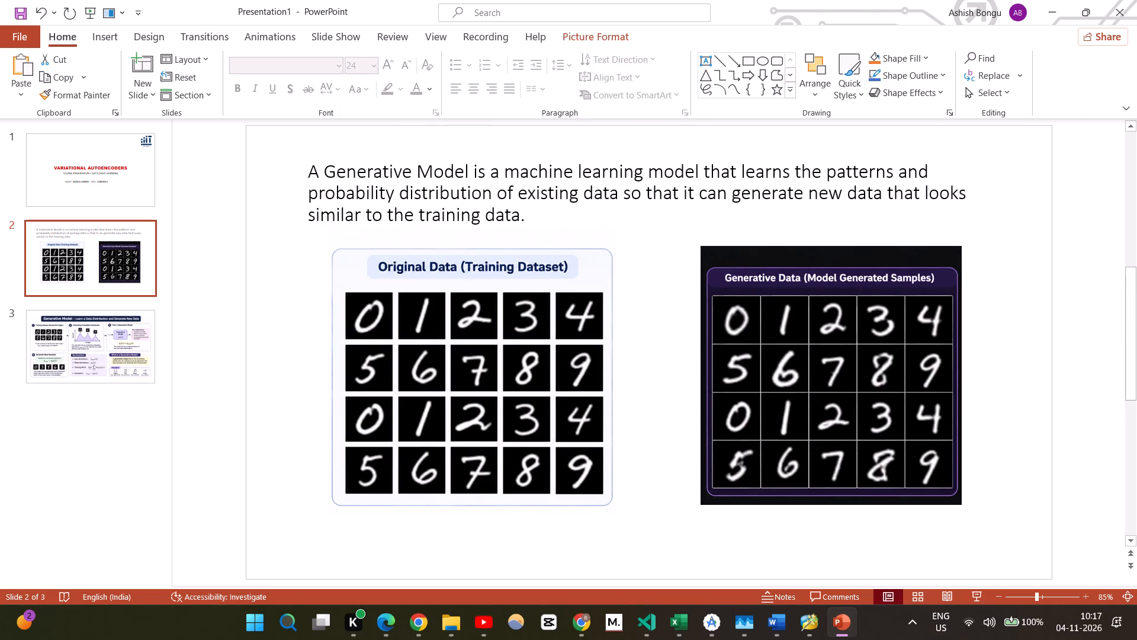
left_click_drag(393, 345, 381, 401)
left_click_drag(381, 401, 357, 431)
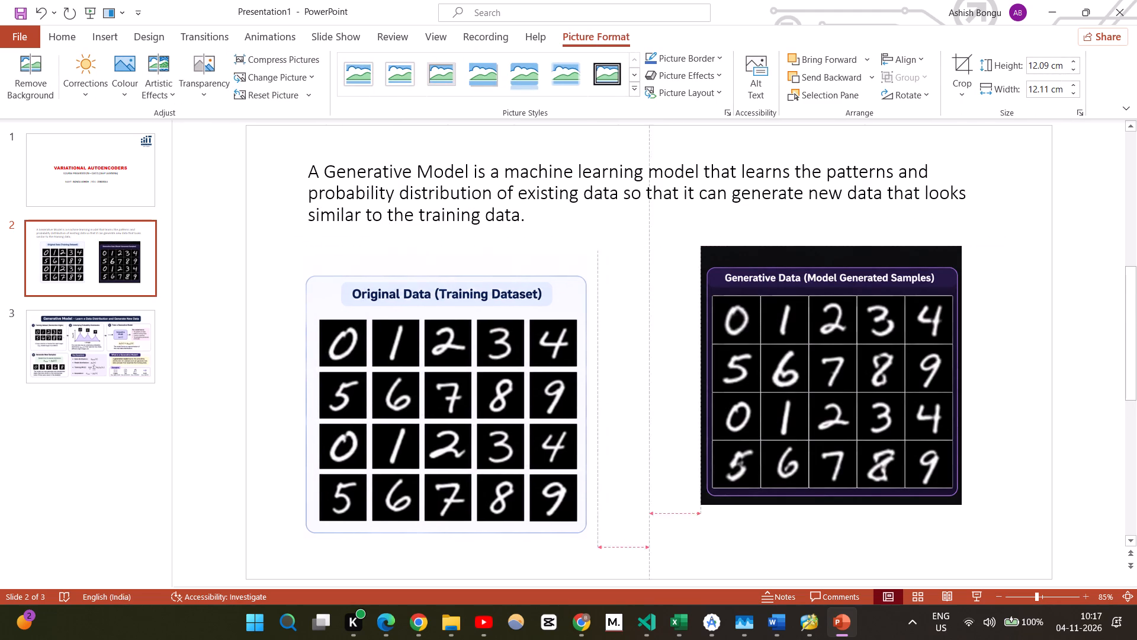
left_click_drag(357, 431, 327, 457)
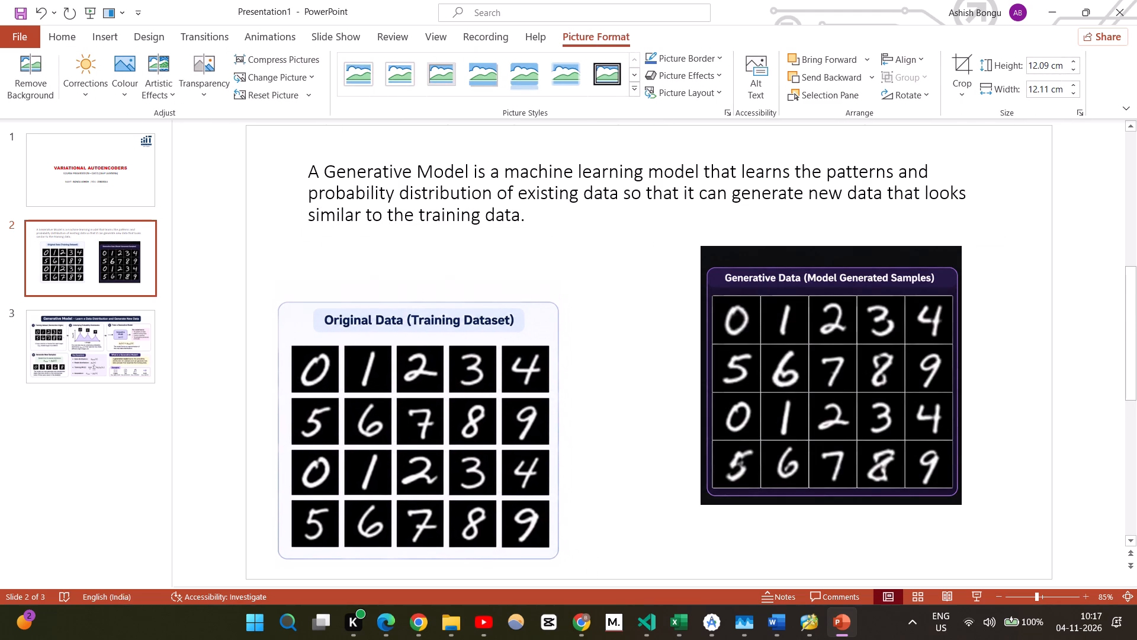
left_click_drag(327, 457, 327, 452)
Move the Generative Data picture toward the slide's lower-right corner, vertically centred with the Original Data picture.
left_click(780, 434)
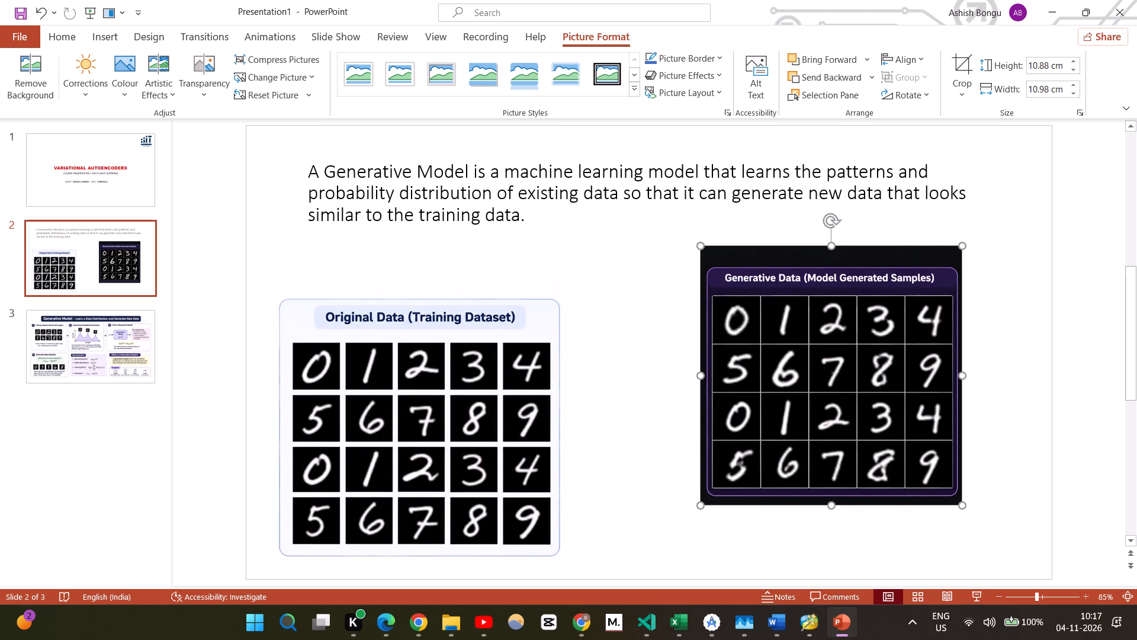
left_click_drag(829, 411, 760, 435)
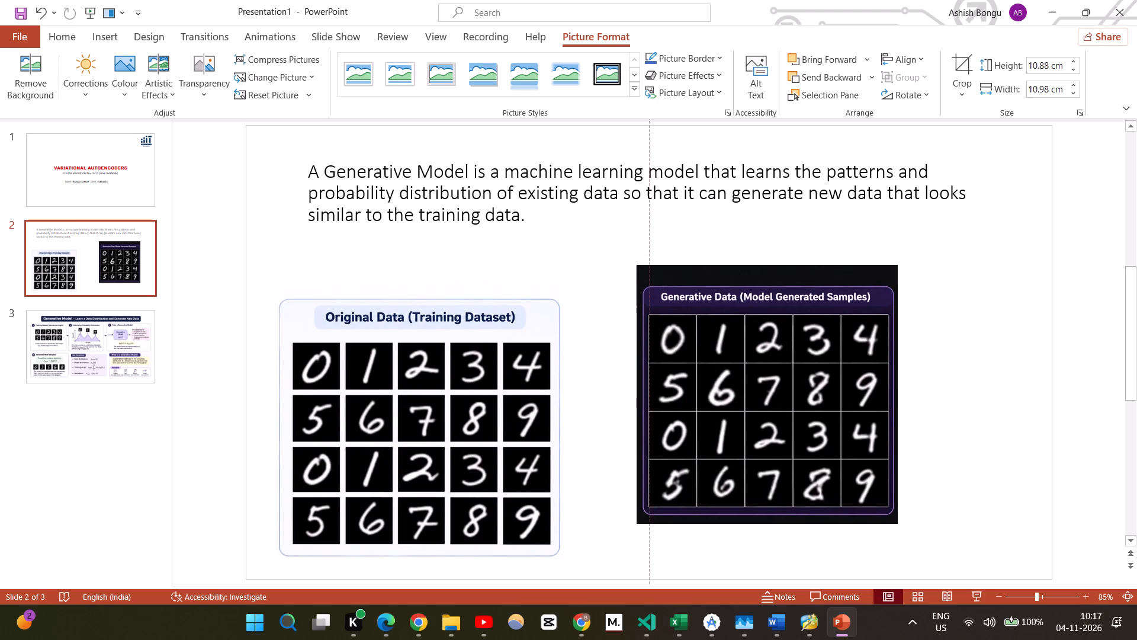
left_click_drag(760, 435, 837, 459)
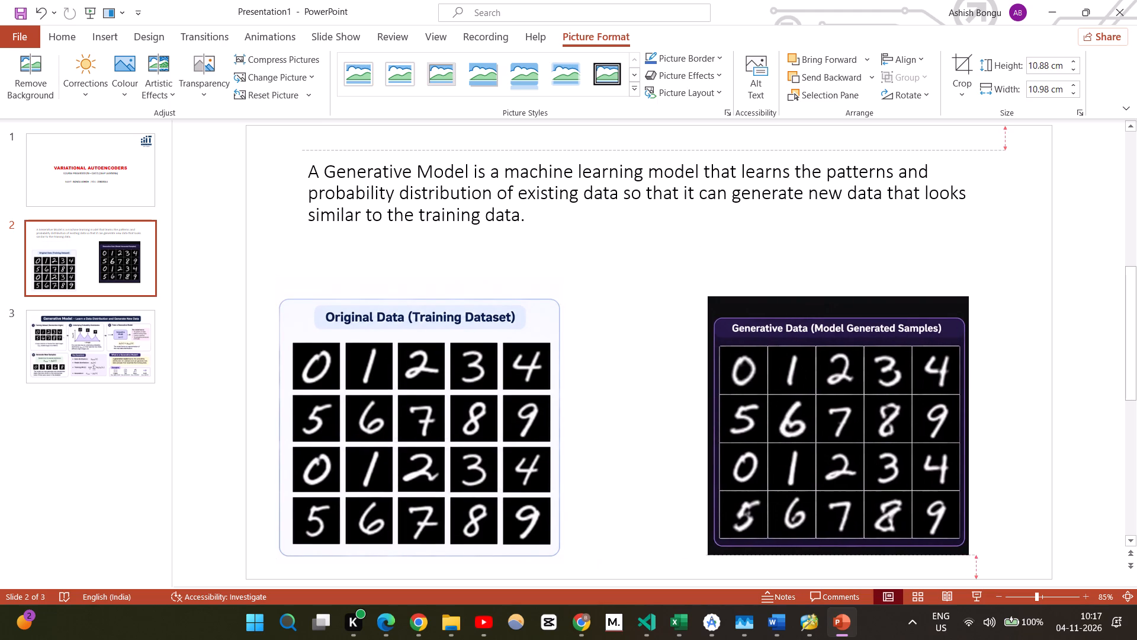
left_click_drag(837, 459, 852, 462)
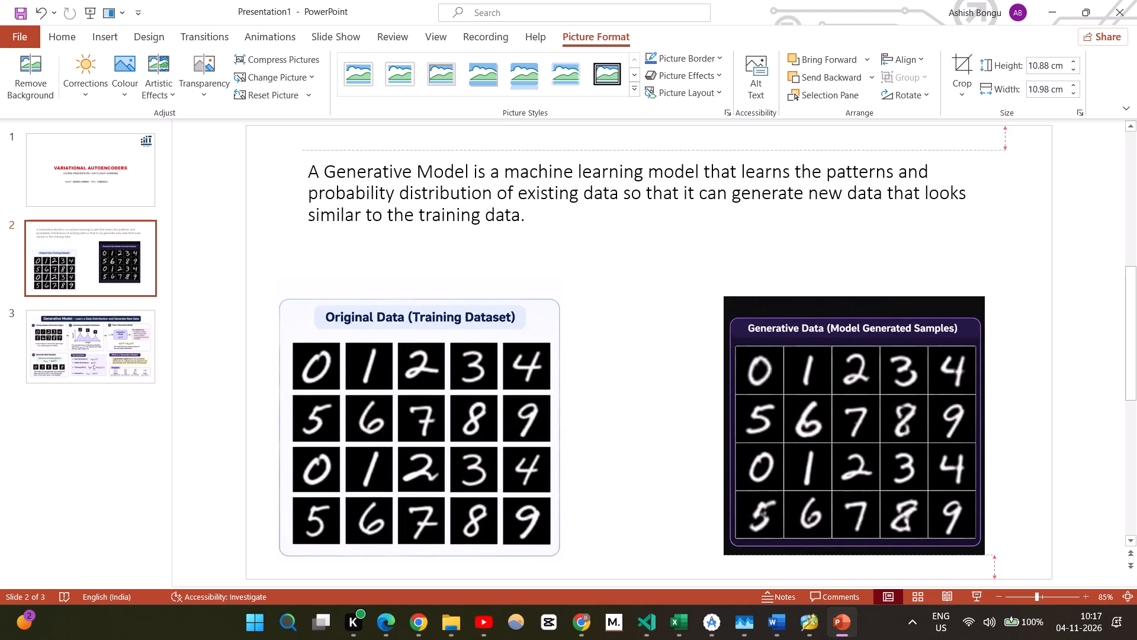
left_click_drag(852, 462, 858, 454)
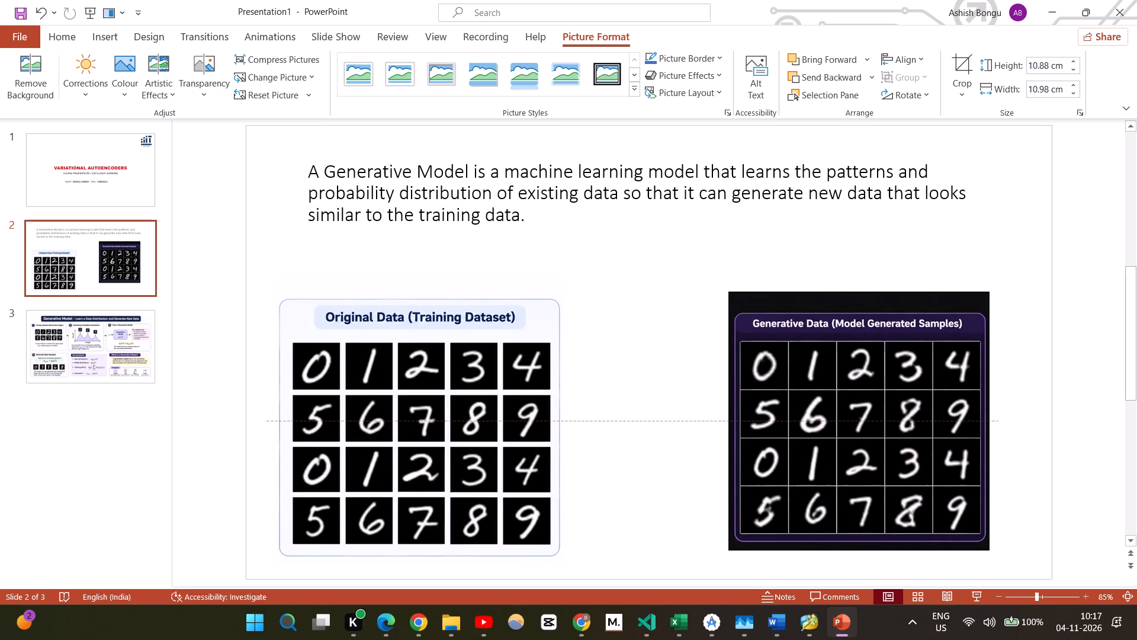
left_click_drag(858, 454, 857, 455)
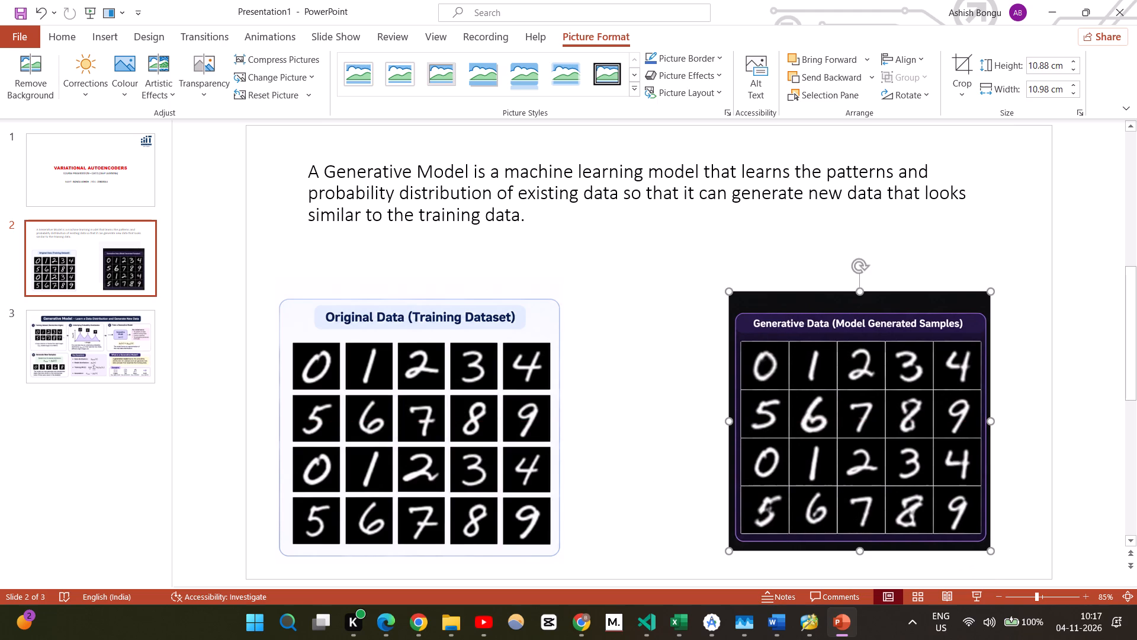
left_click(239, 401)
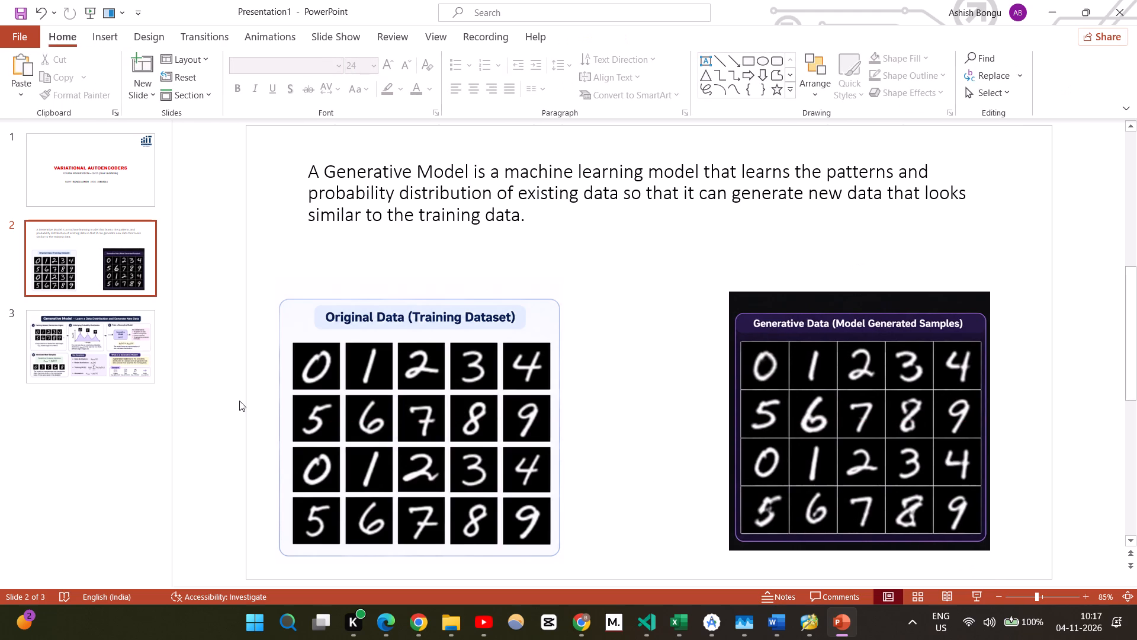
Move the definition text box down to just above the two digit pictures, near the Original Data picture's left edge.
left_click(478, 215)
left_click_drag(518, 238, 510, 251)
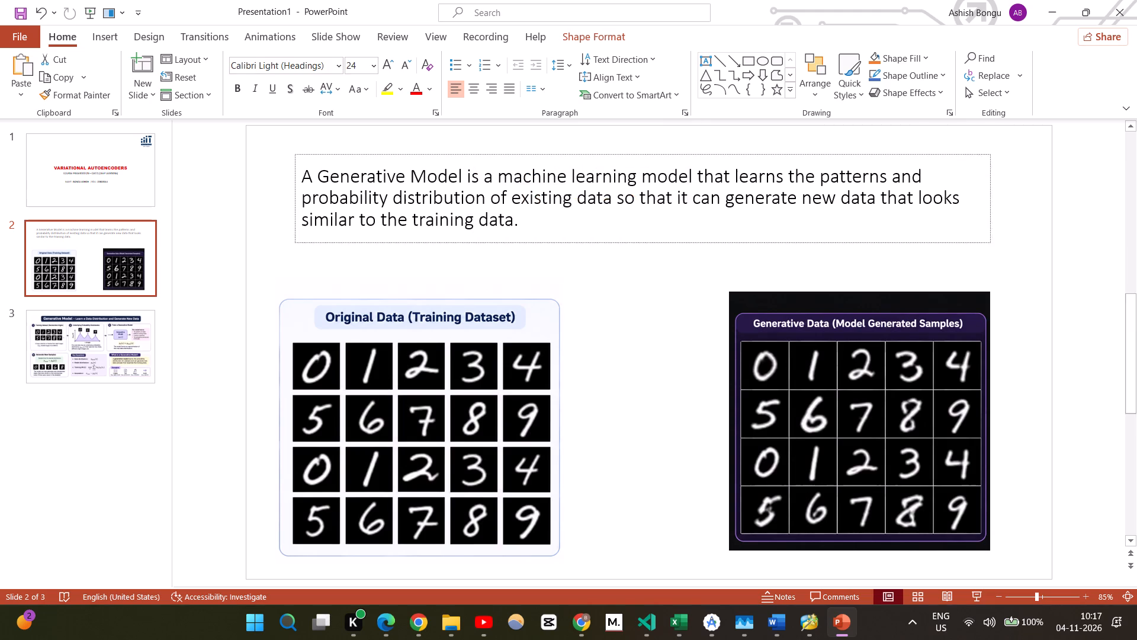
left_click_drag(510, 251, 498, 292)
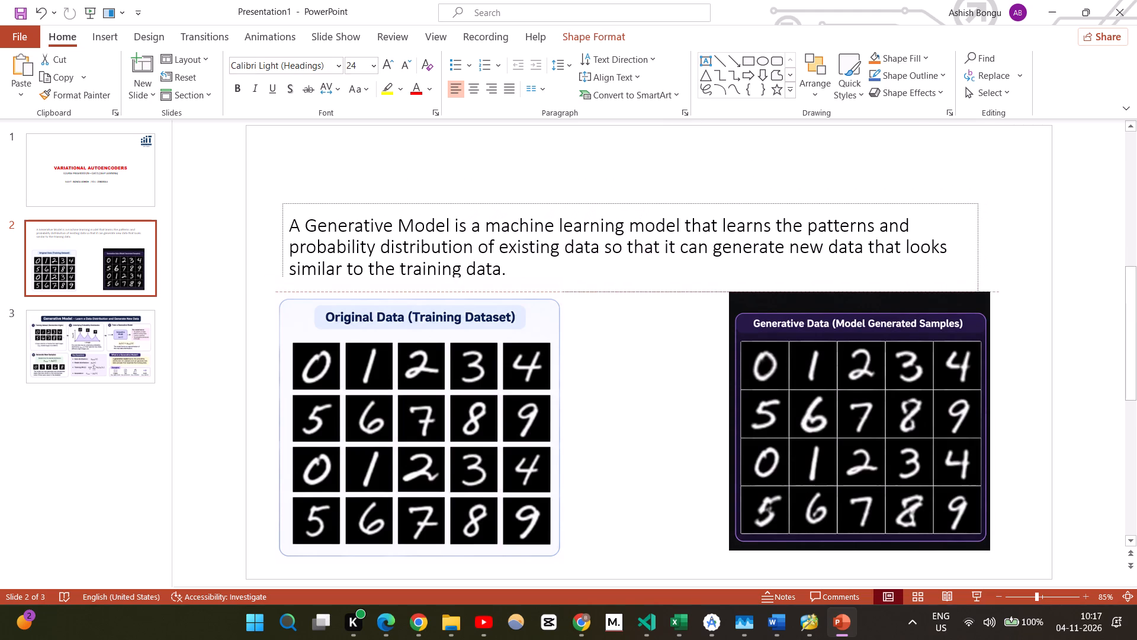
left_click_drag(498, 292, 493, 287)
left_click(209, 367)
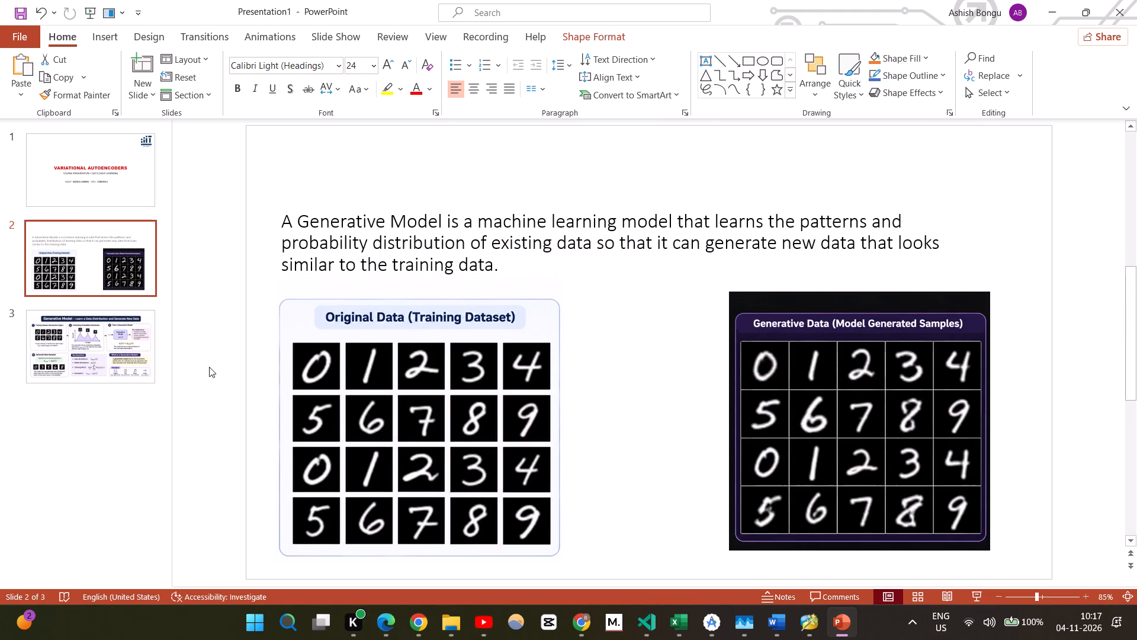
Show slide 3 with the Generative Model overview diagram.
left_click(80, 365)
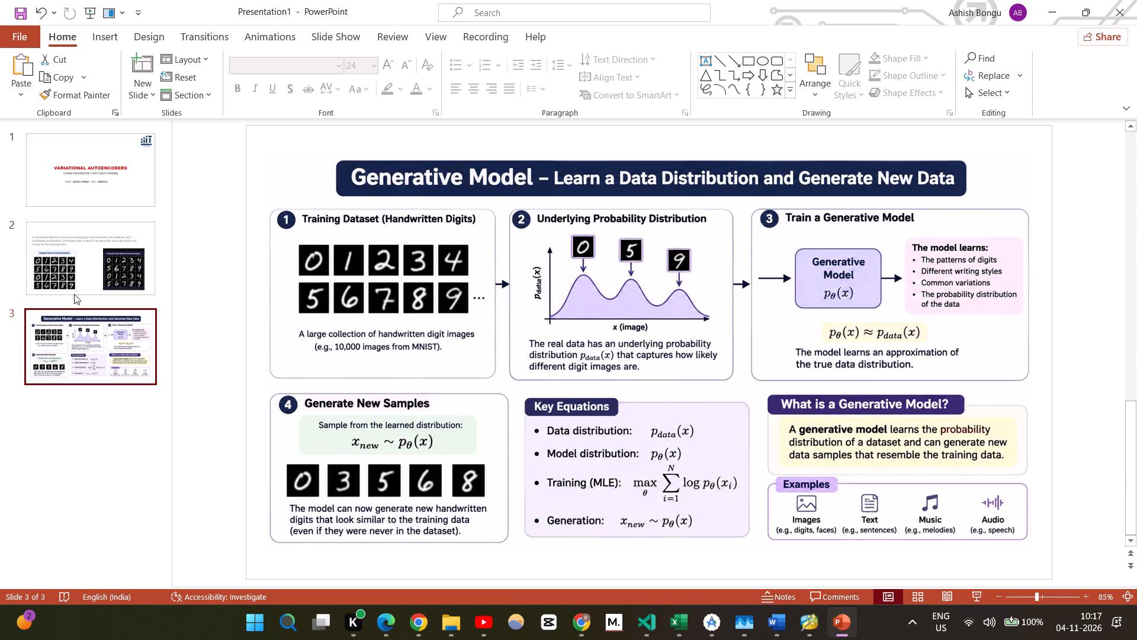
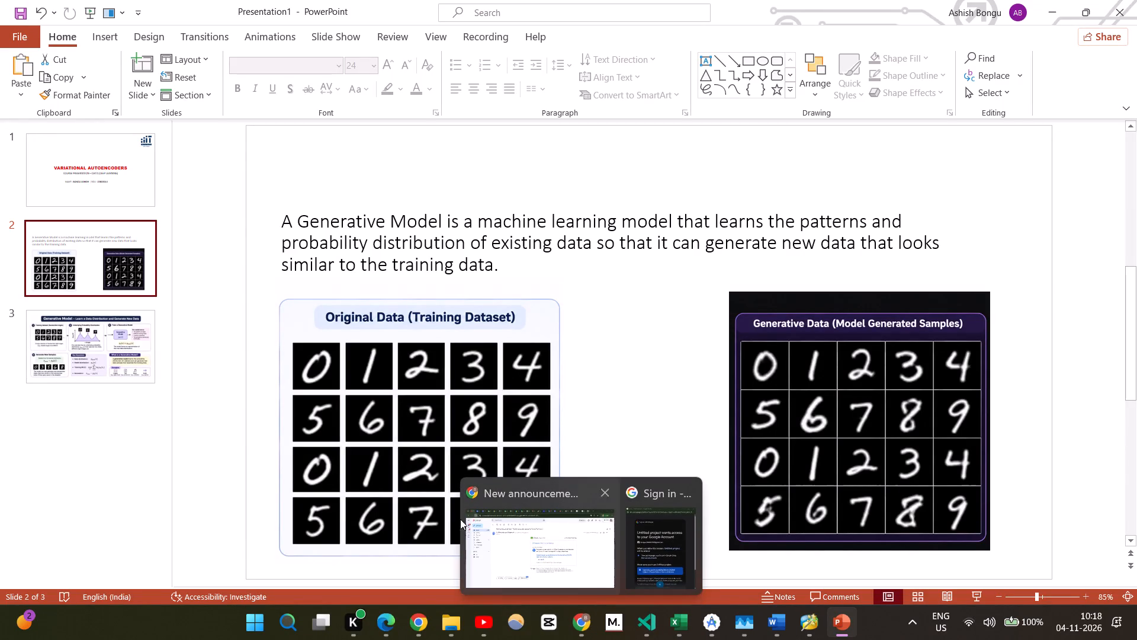
Capture a screen snip of the Generative Model box with its incoming and outgoing arrows from the slide 3 diagram.
left_click(111, 39)
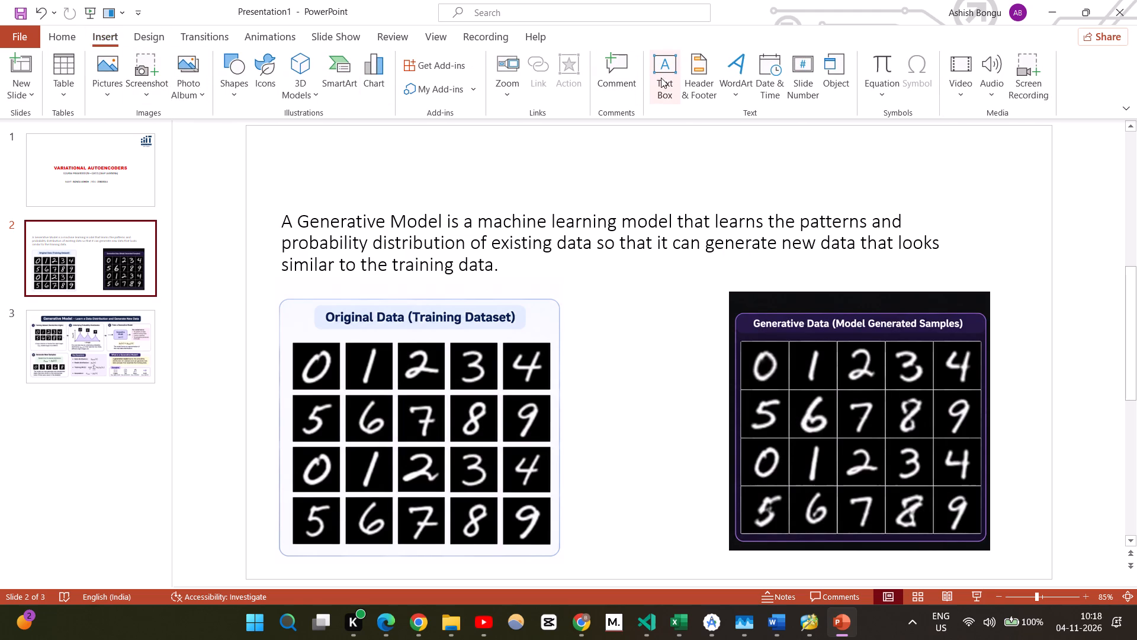
left_click(59, 331)
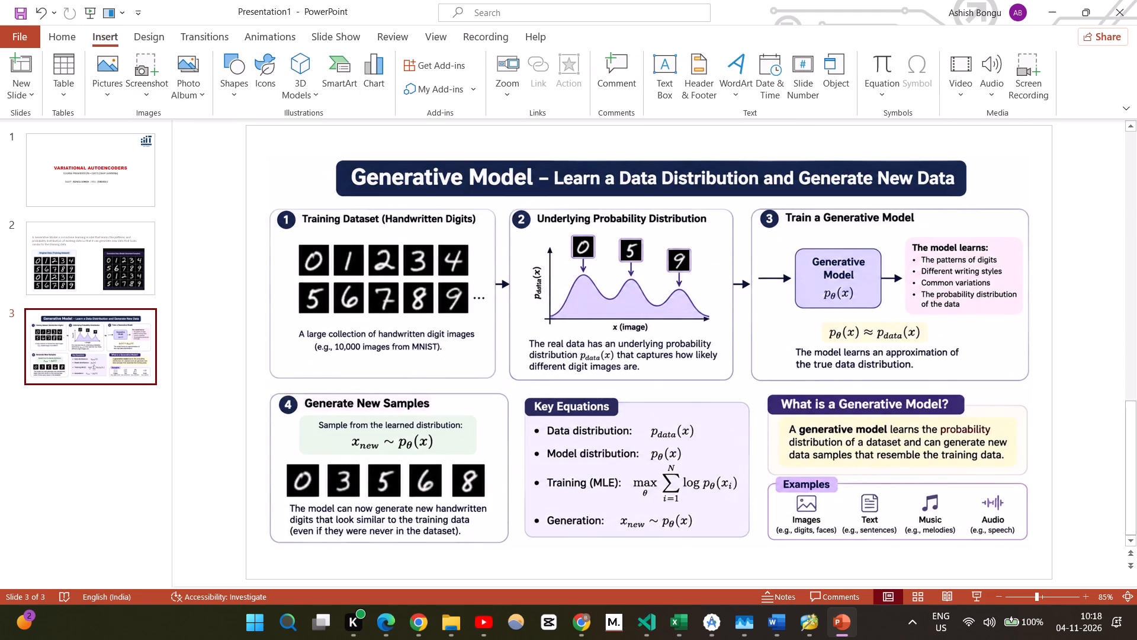
key("shift+super+s")
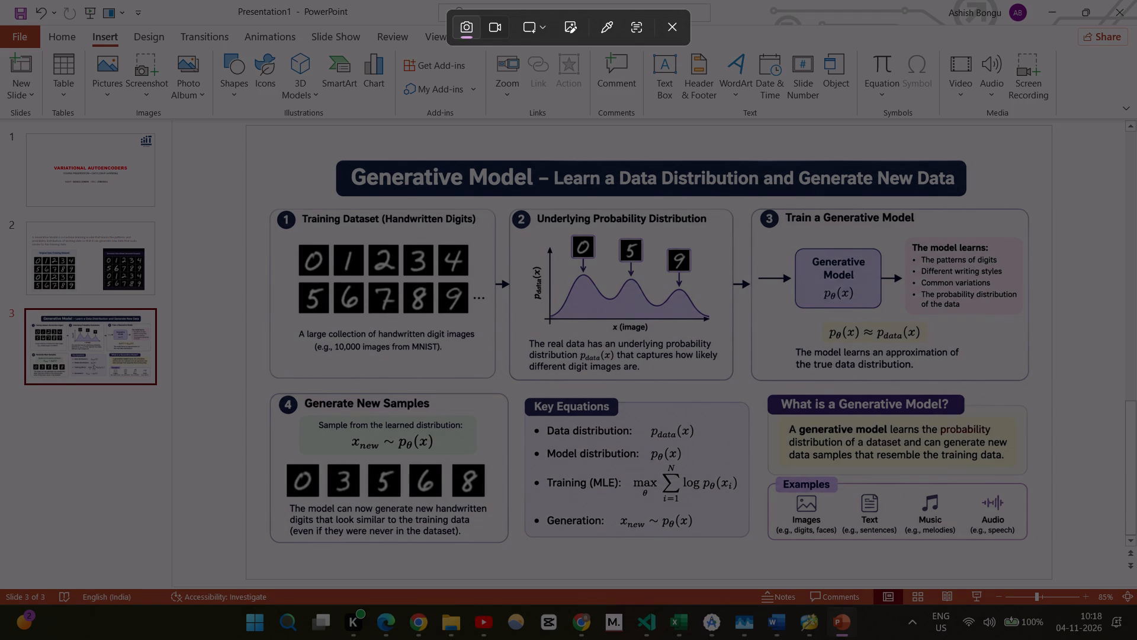
left_click_drag(757, 241, 810, 305)
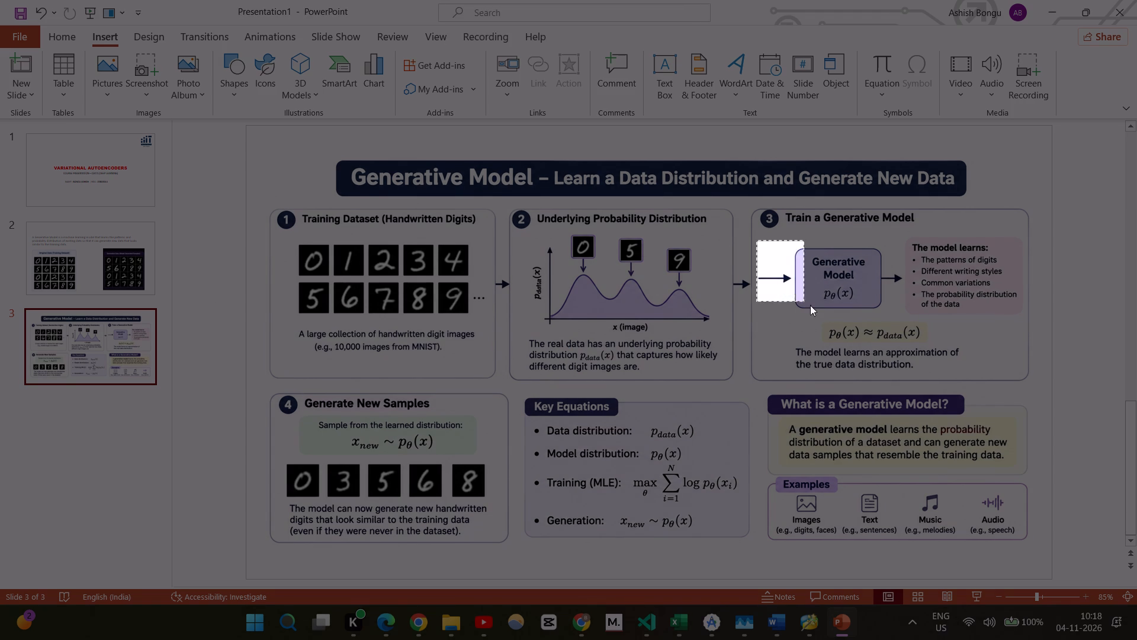
left_click_drag(810, 305, 910, 313)
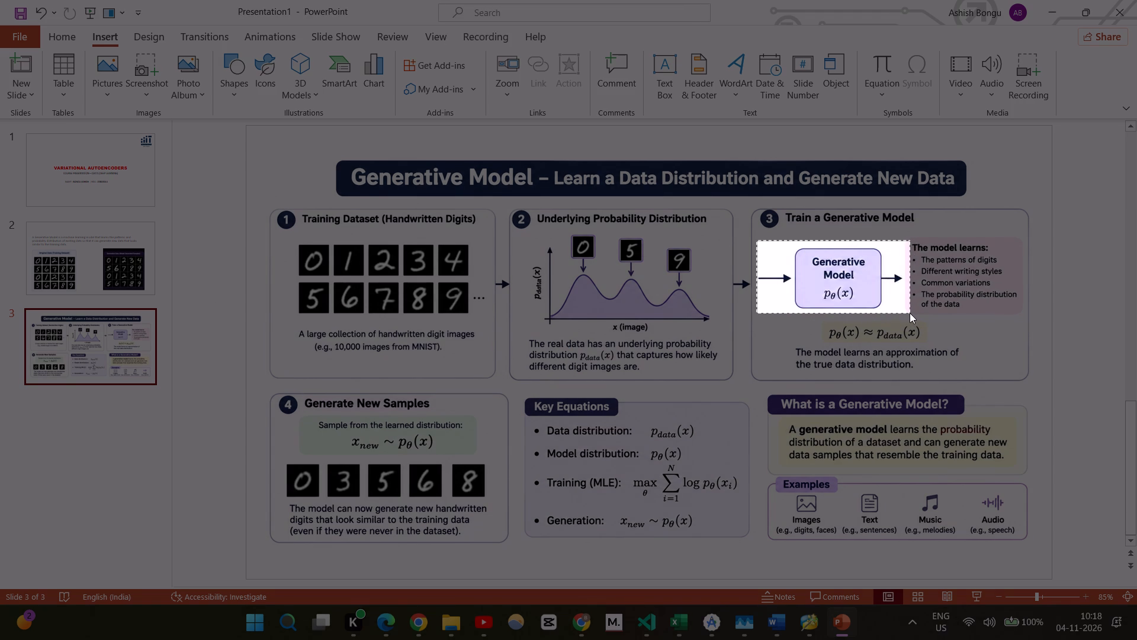
left_click_drag(910, 313, 910, 313)
left_click_drag(910, 313, 909, 313)
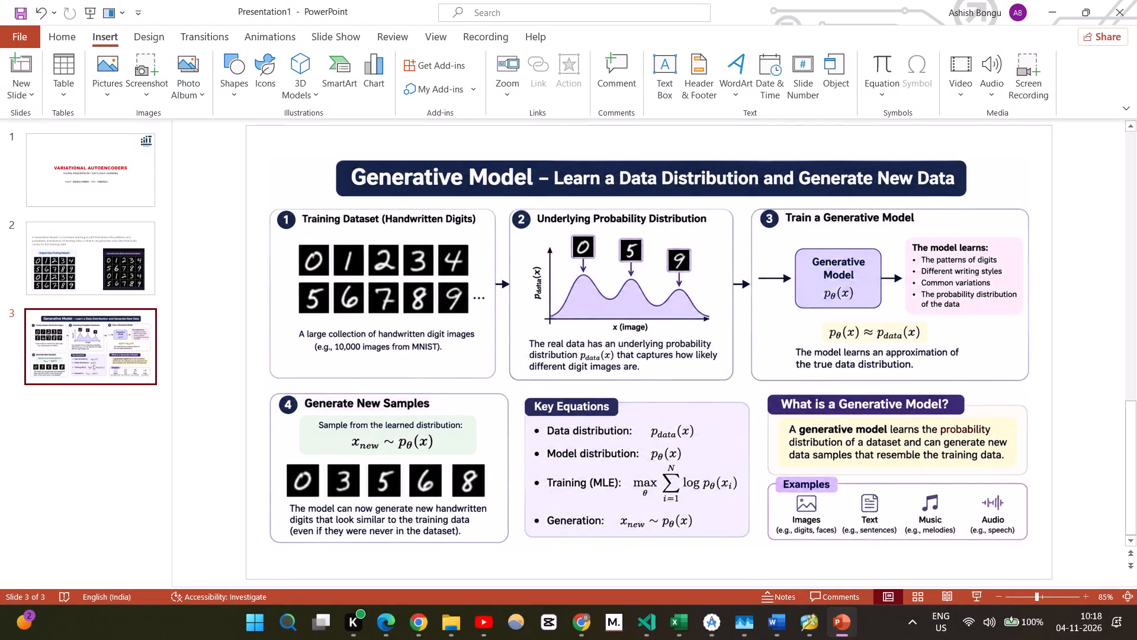
Paste the Generative Model snip onto slide 2 and place it between the Original Data and Generative Data pictures.
left_click(53, 273)
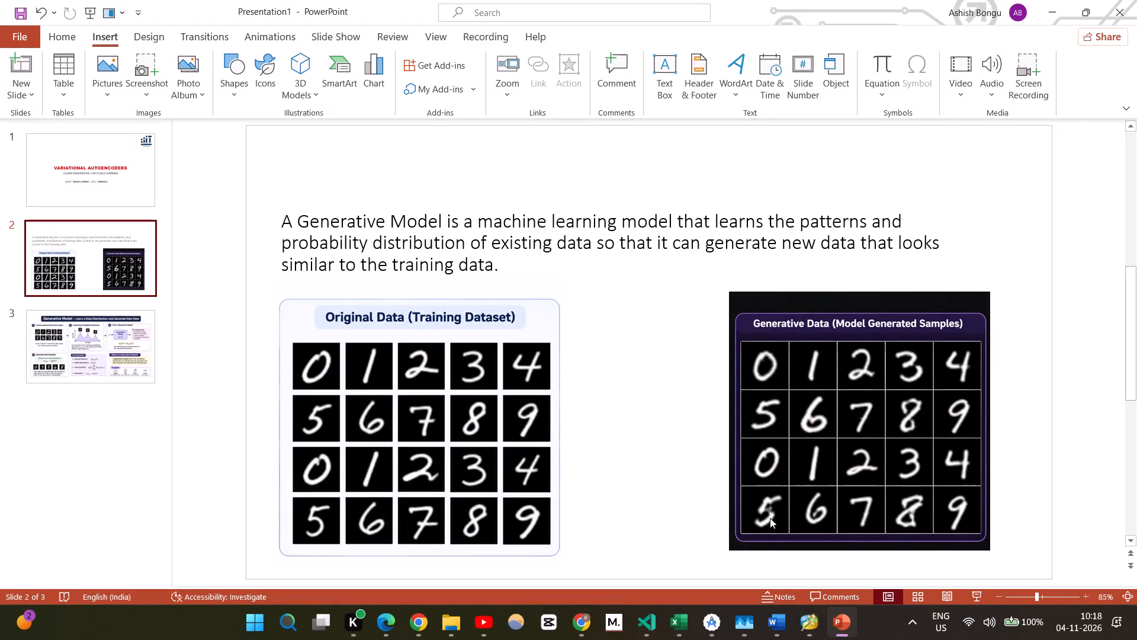
key("ctrl+v")
left_click_drag(675, 364, 673, 444)
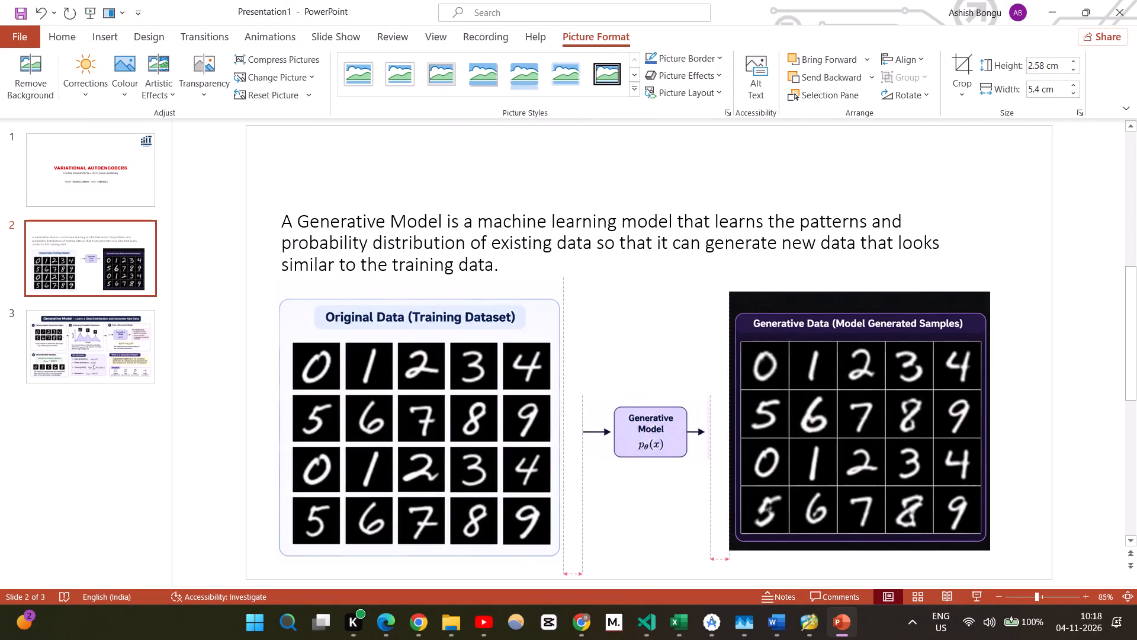
left_click_drag(673, 444, 665, 428)
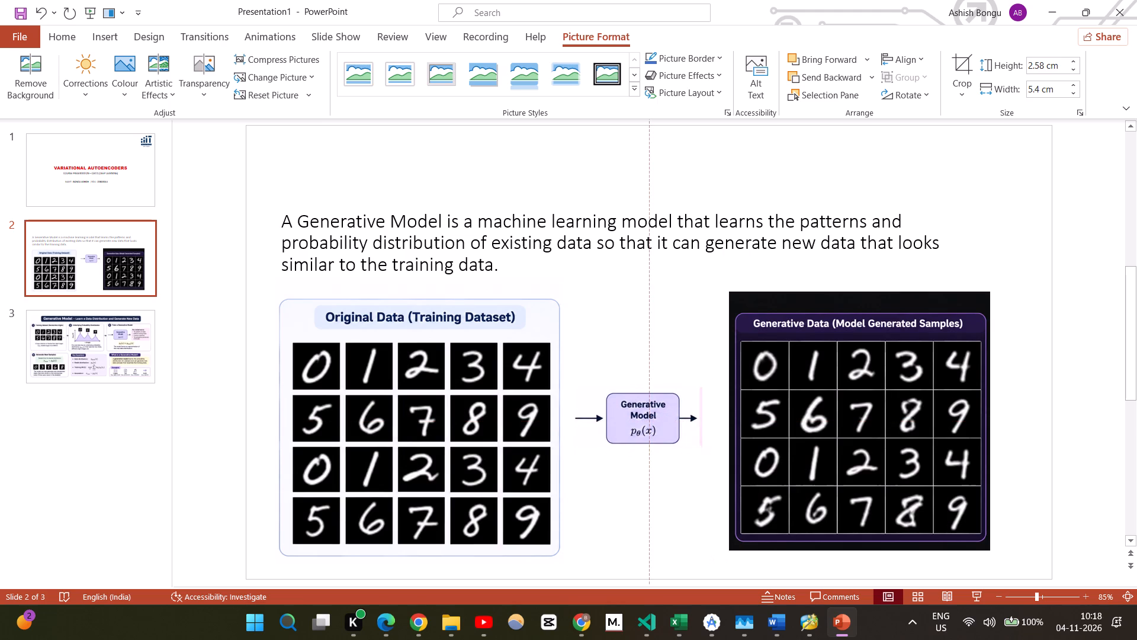
left_click_drag(665, 428, 674, 435)
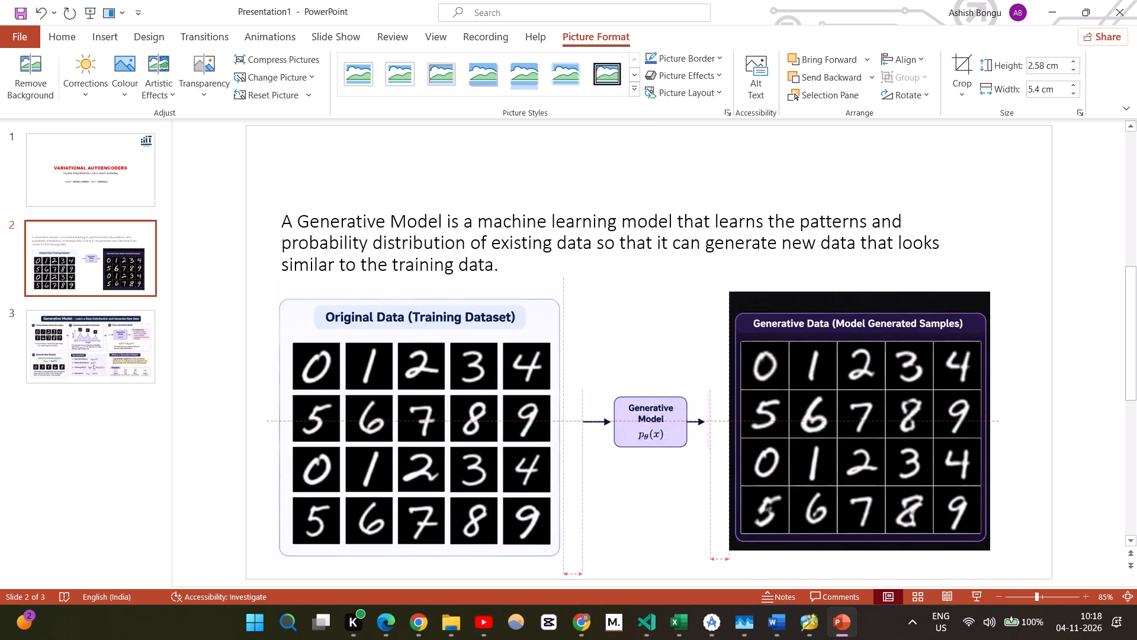
left_click_drag(674, 435, 675, 445)
Enlarge the Generative Model snip to about 3.07 cm high by 6.42 cm wide, filling the gap between the digit pictures.
left_click_drag(587, 463, 577, 470)
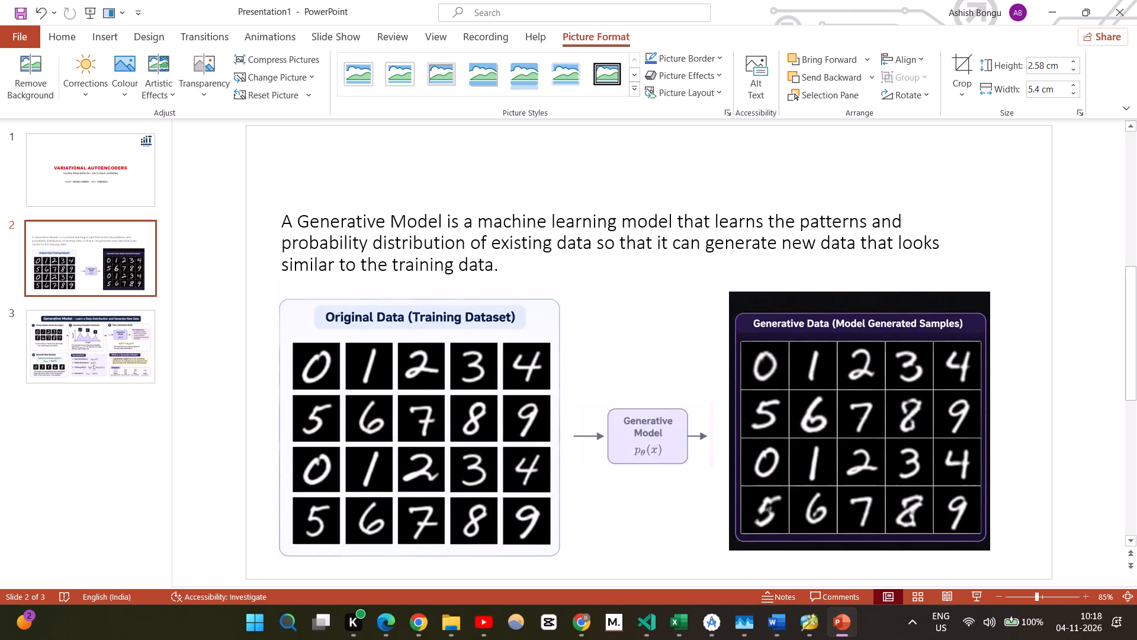
left_click_drag(577, 470, 576, 474)
left_click(643, 433)
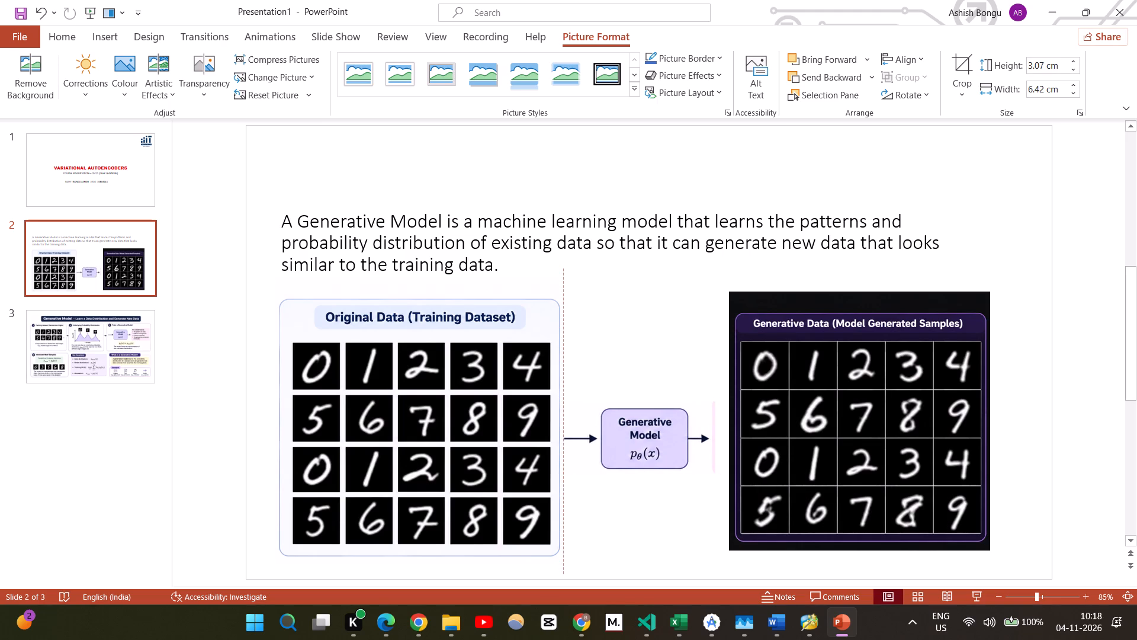
left_click(1054, 386)
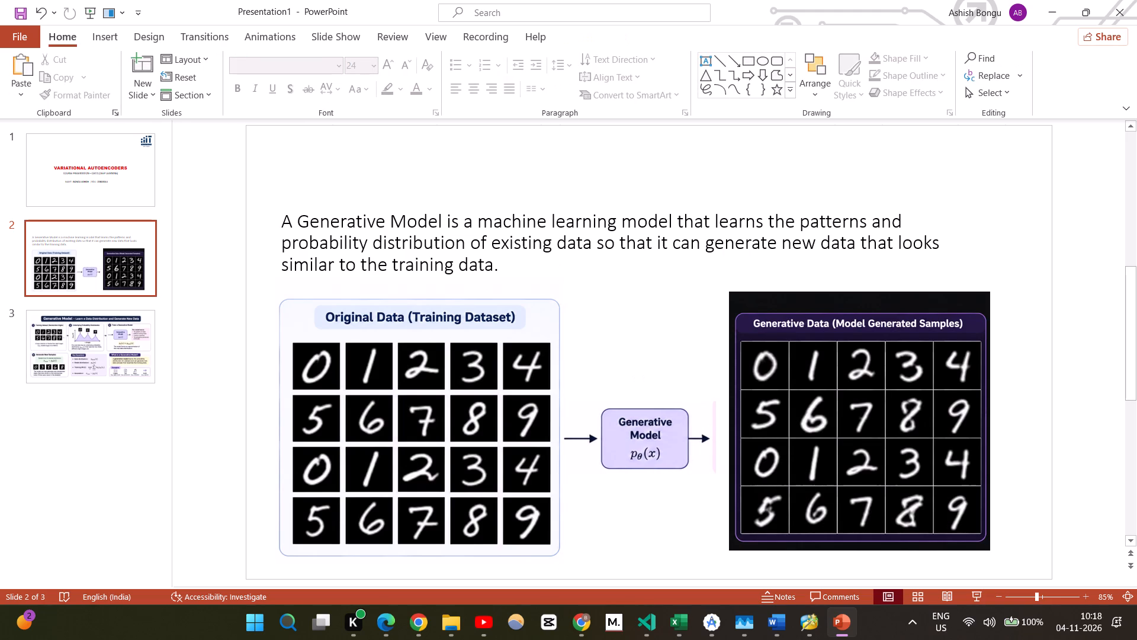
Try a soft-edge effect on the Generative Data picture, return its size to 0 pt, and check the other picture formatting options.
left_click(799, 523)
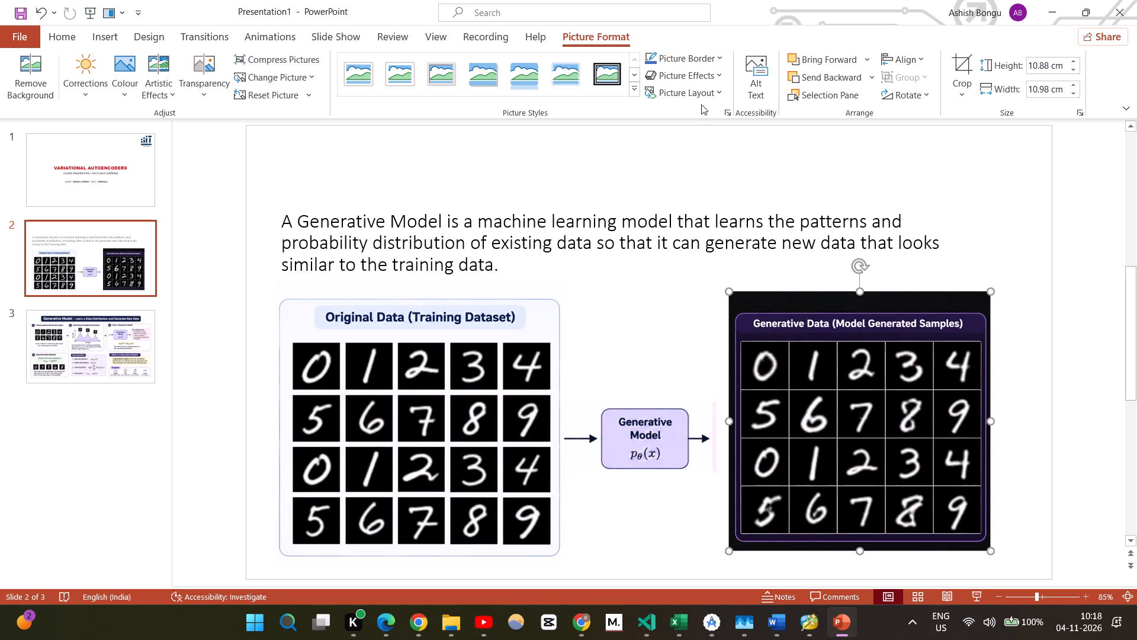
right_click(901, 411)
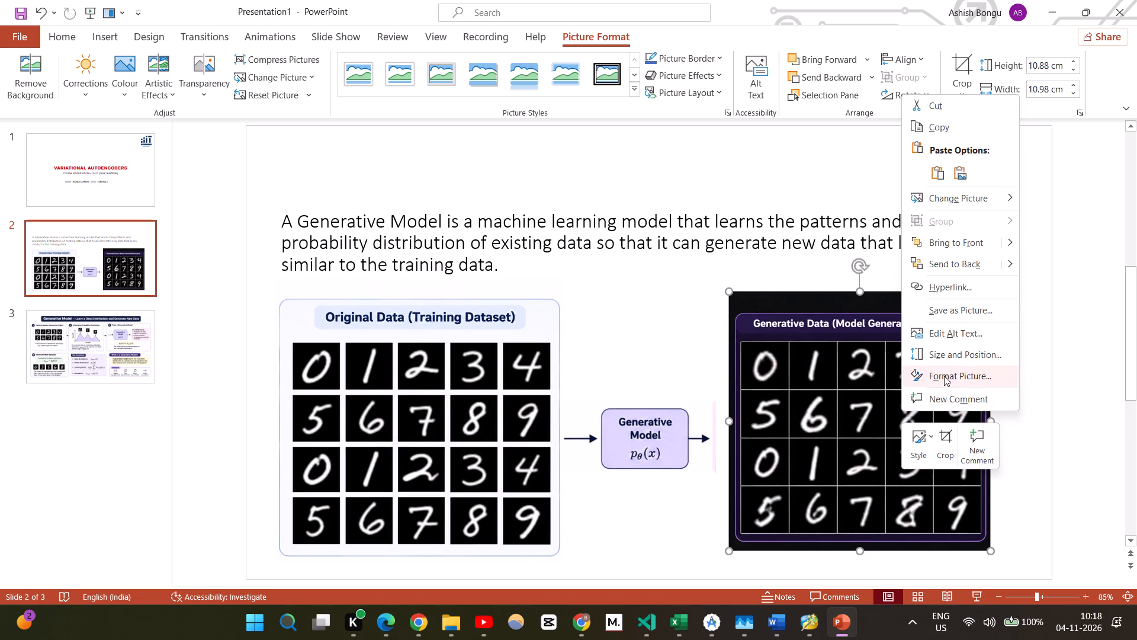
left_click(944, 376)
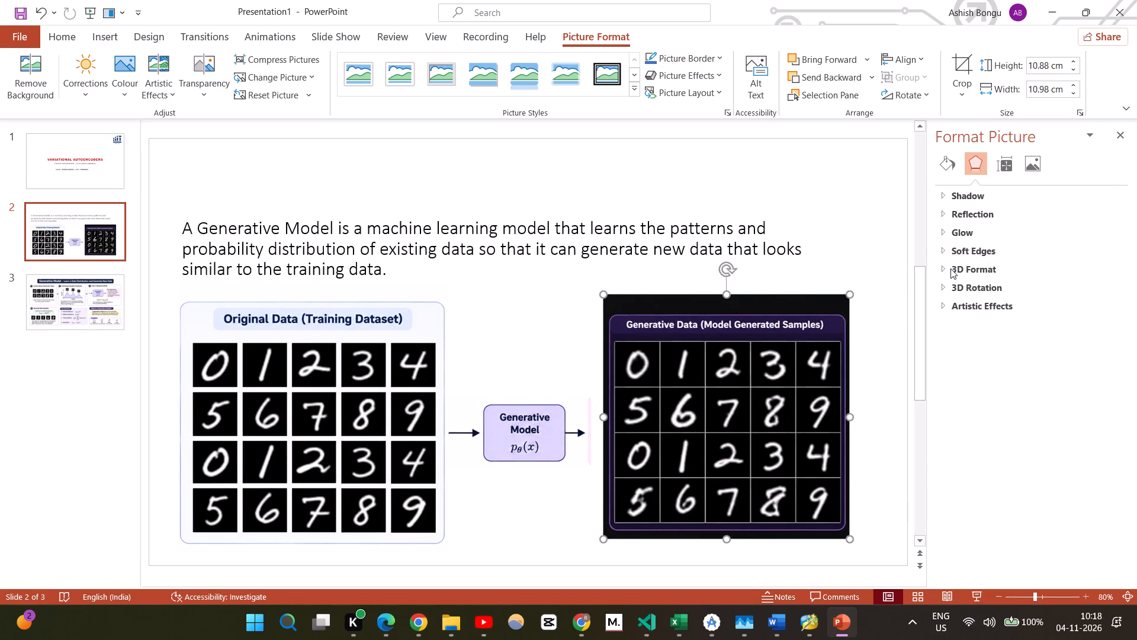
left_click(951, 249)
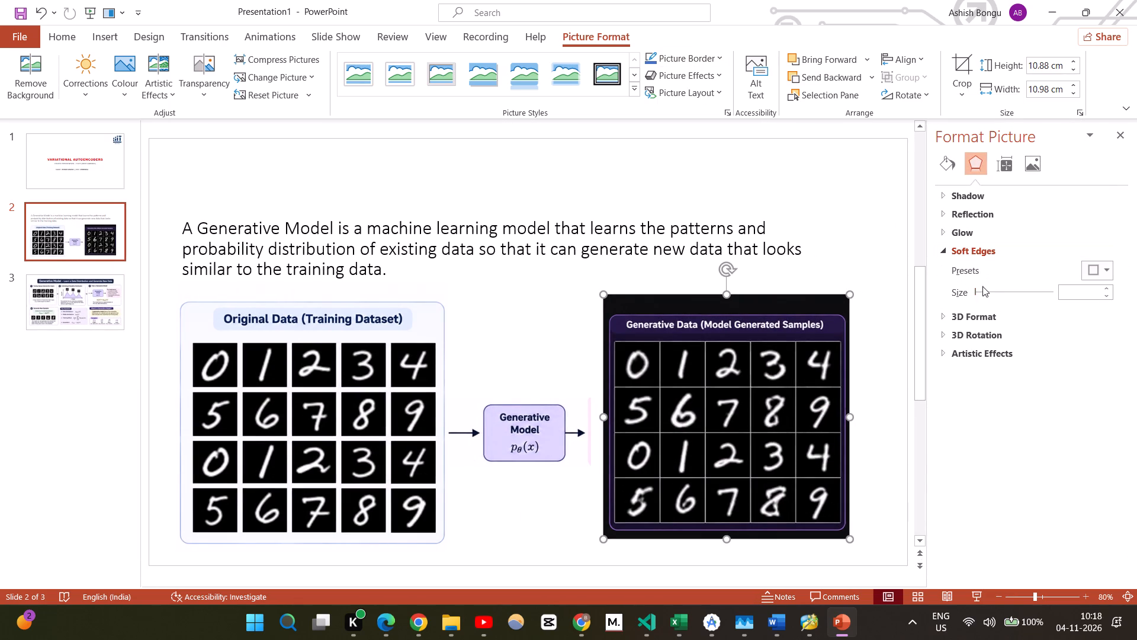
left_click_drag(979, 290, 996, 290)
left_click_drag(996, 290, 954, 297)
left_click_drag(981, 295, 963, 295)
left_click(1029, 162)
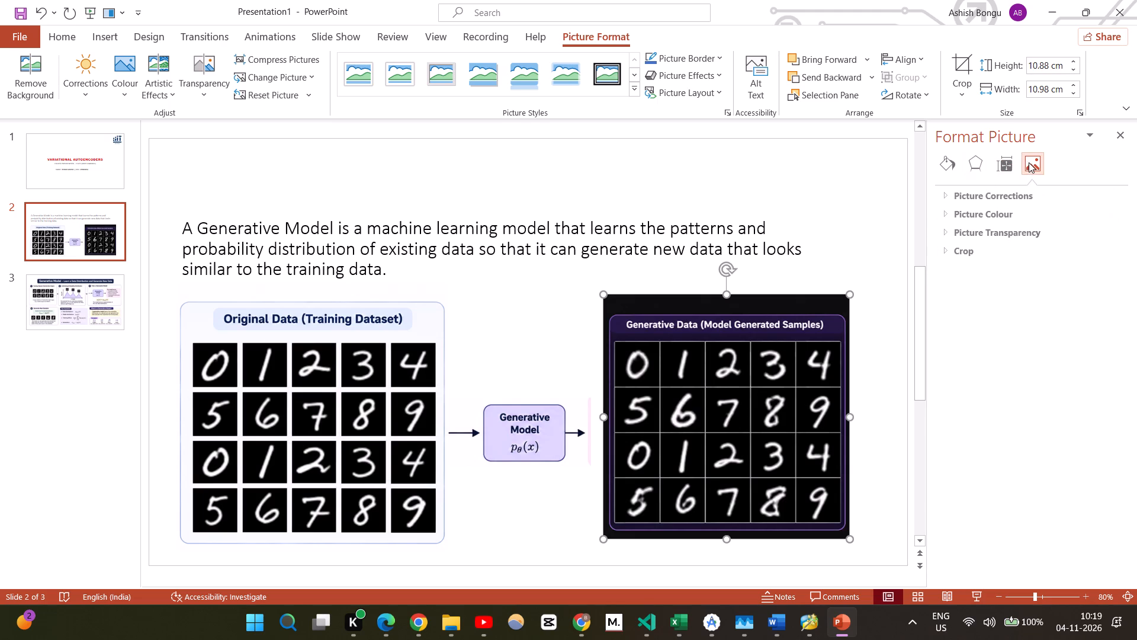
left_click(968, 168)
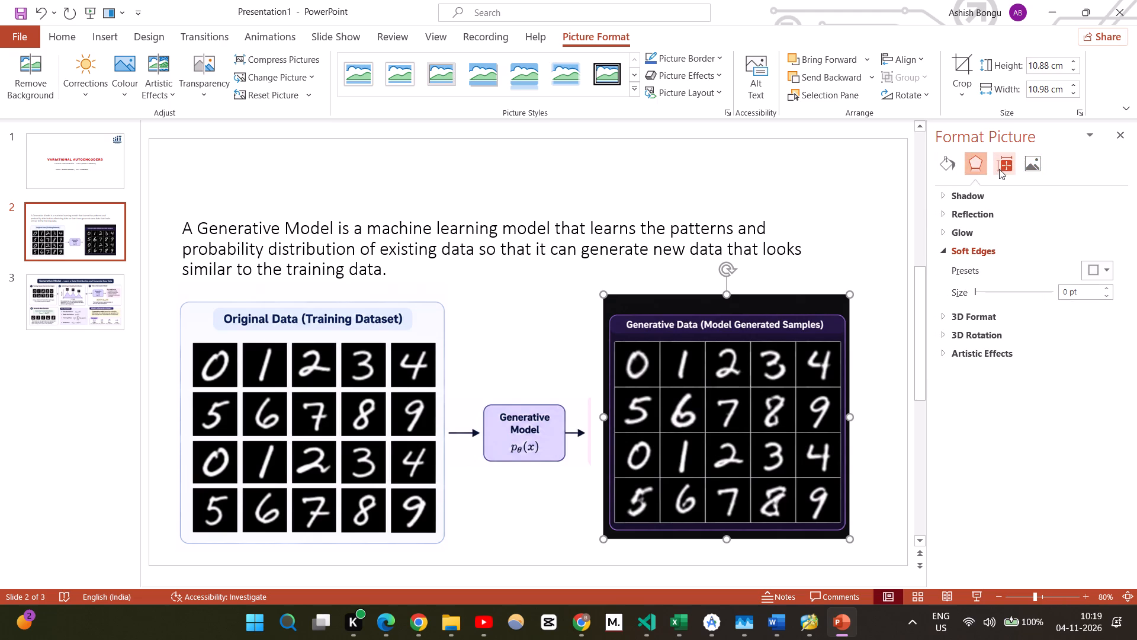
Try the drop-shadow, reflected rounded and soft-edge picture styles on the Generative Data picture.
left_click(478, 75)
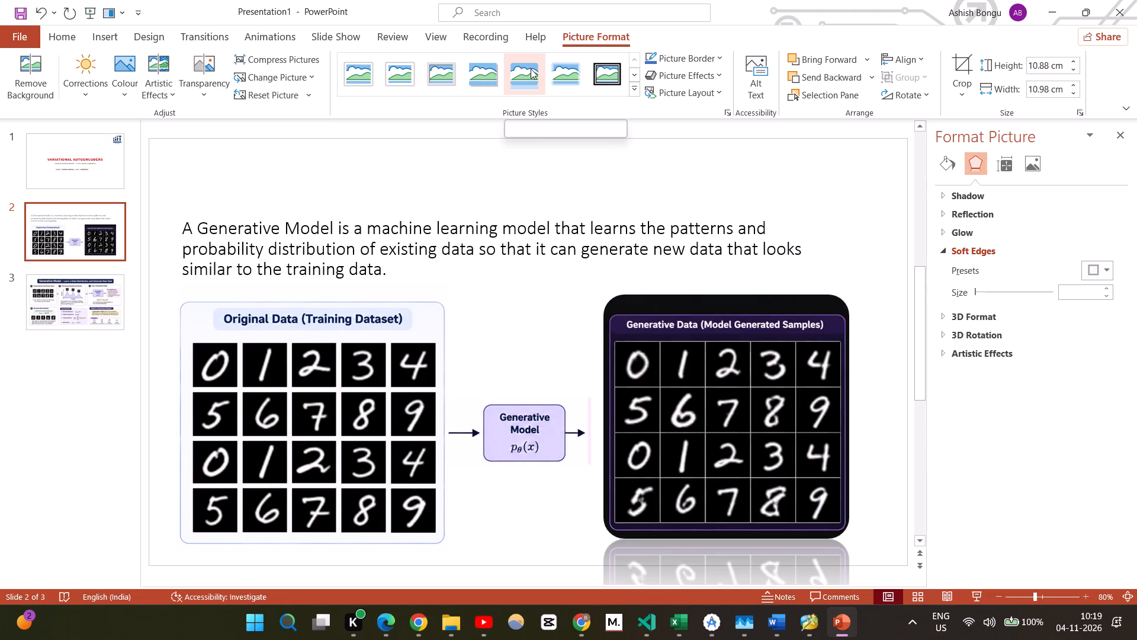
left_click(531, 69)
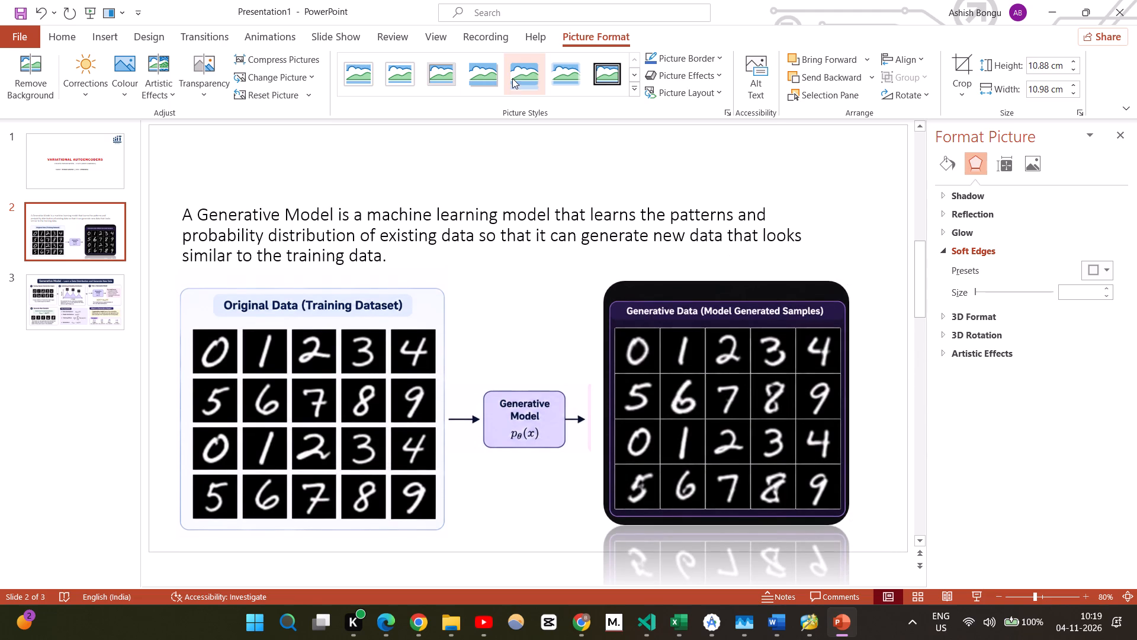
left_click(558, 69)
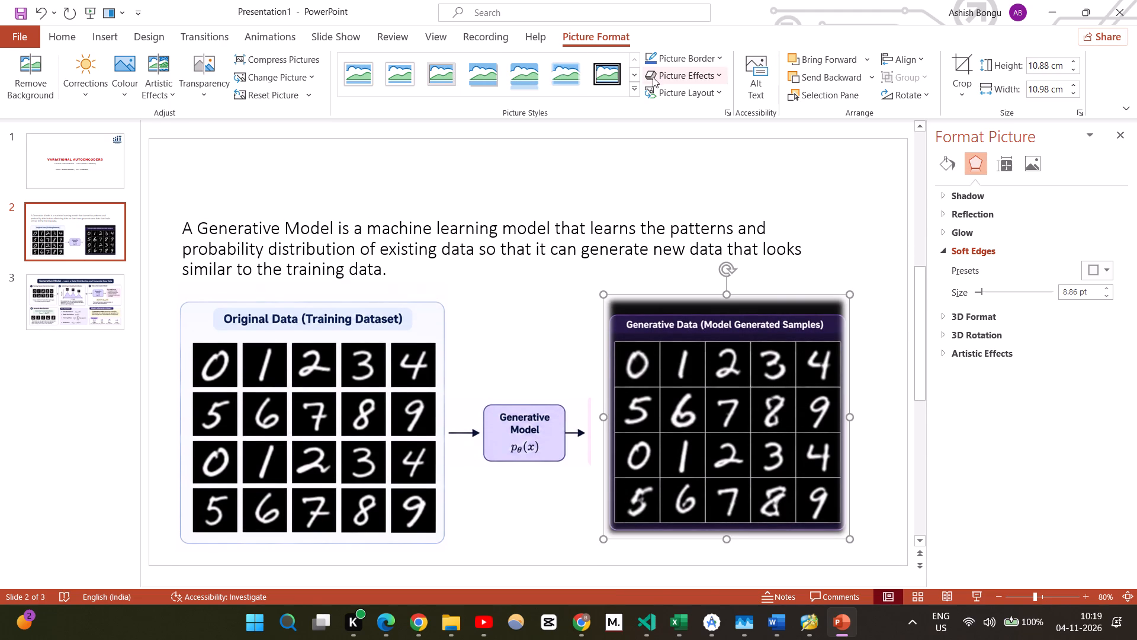
Apply the bevelled picture style with large rounded corners to the Generative Data picture.
left_click(632, 90)
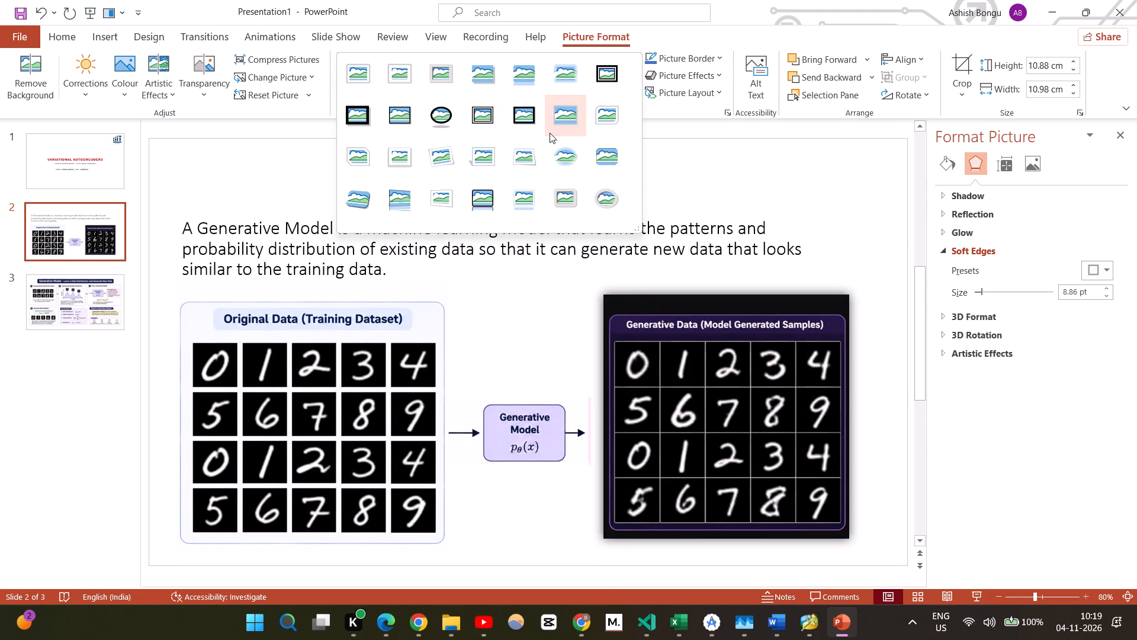
left_click(596, 142)
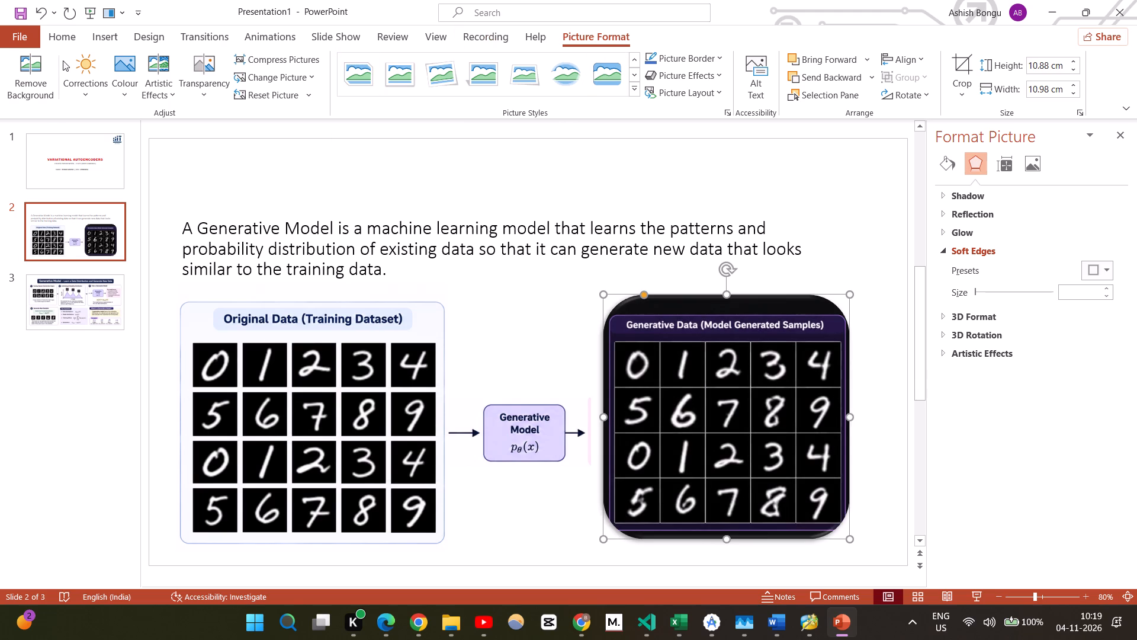
Preview the presentation as a slide show from the title slide to slide 2, and return to editing.
left_click(89, 7)
key("Right")
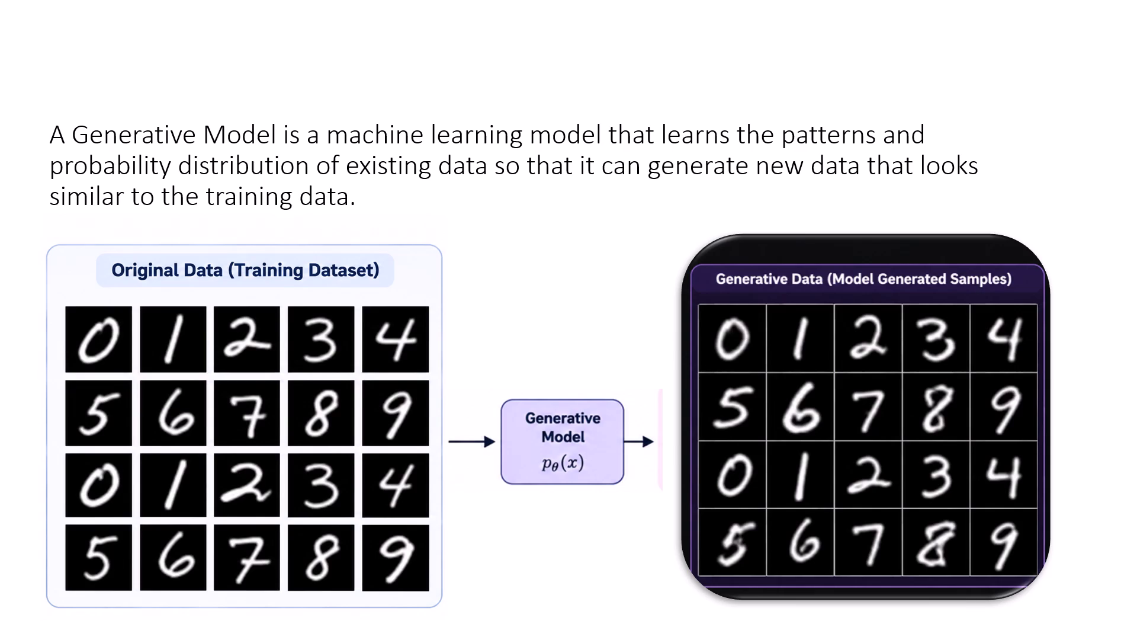
key("Escape")
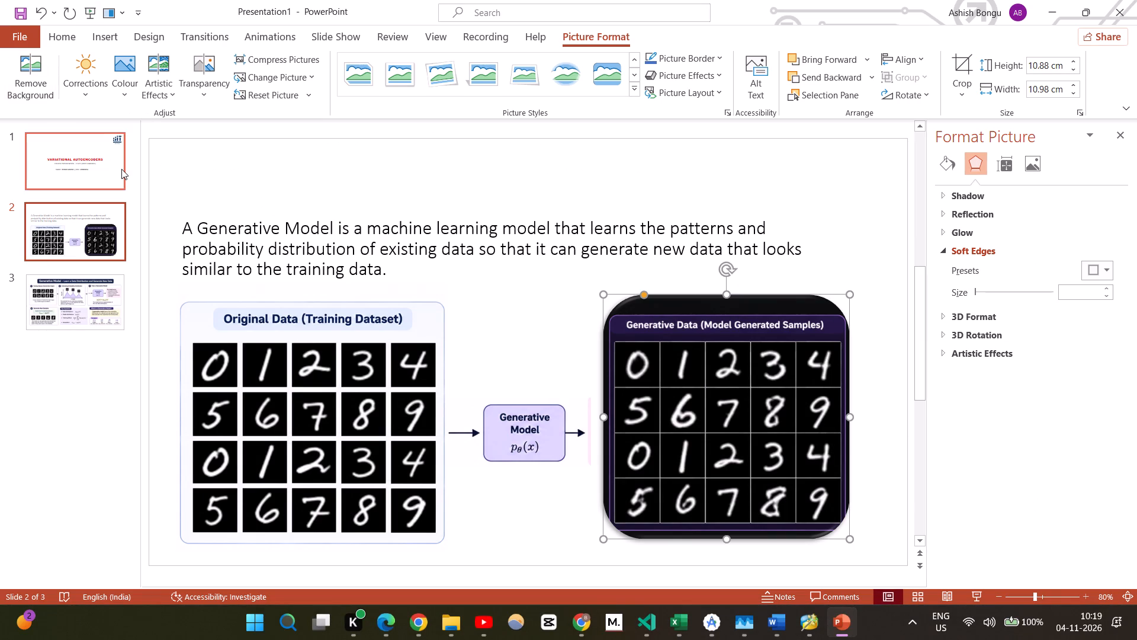
Add a text box above the definition on slide 2 containing the heading "GENERATIVE MODELS".
left_click(56, 40)
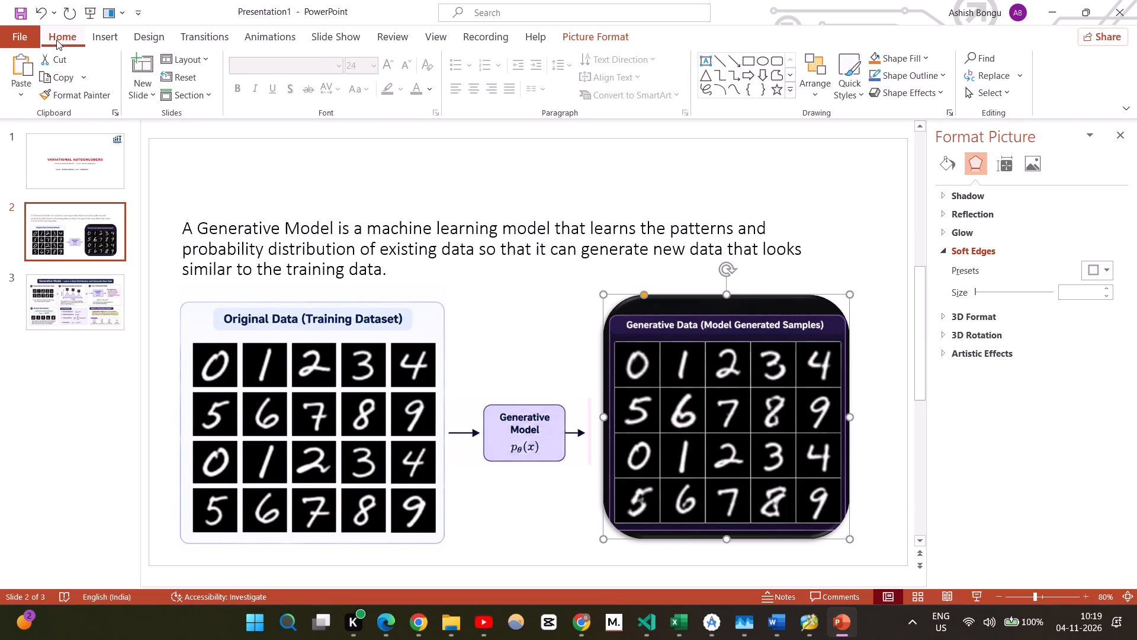
left_click(126, 40)
left_click(113, 40)
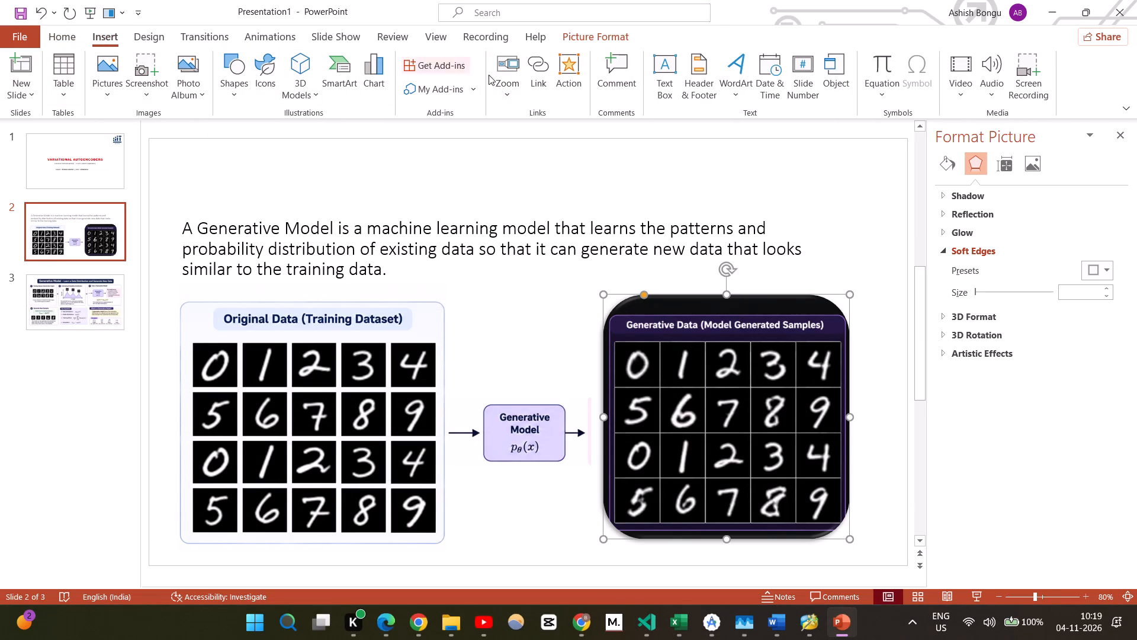
left_click(646, 62)
left_click(679, 71)
left_click_drag(182, 177, 466, 215)
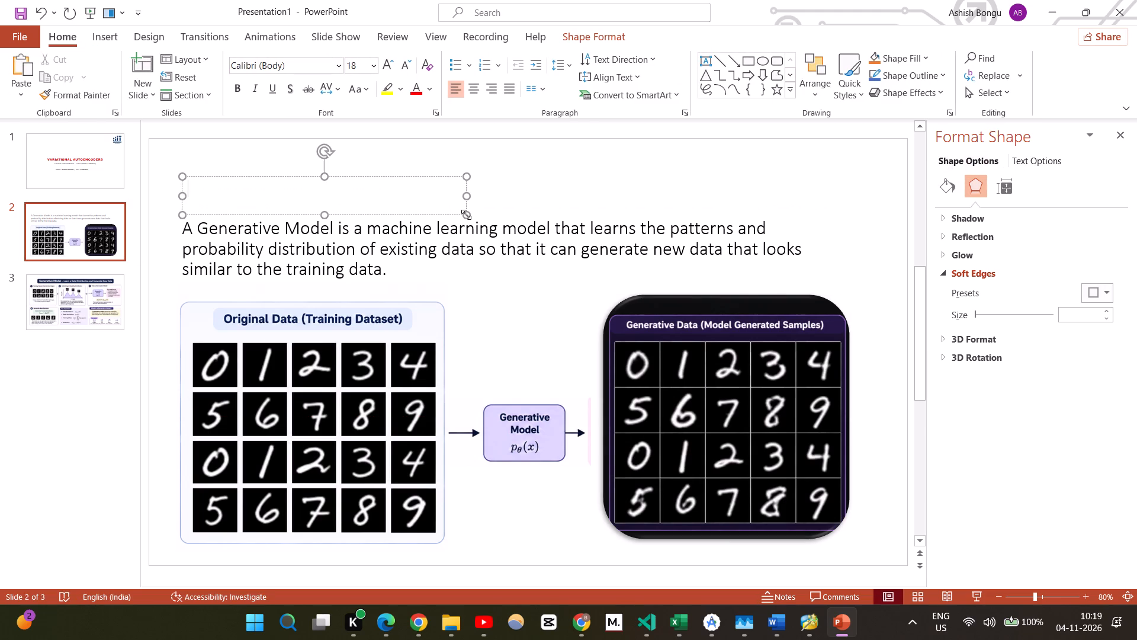
type("GENERAT")
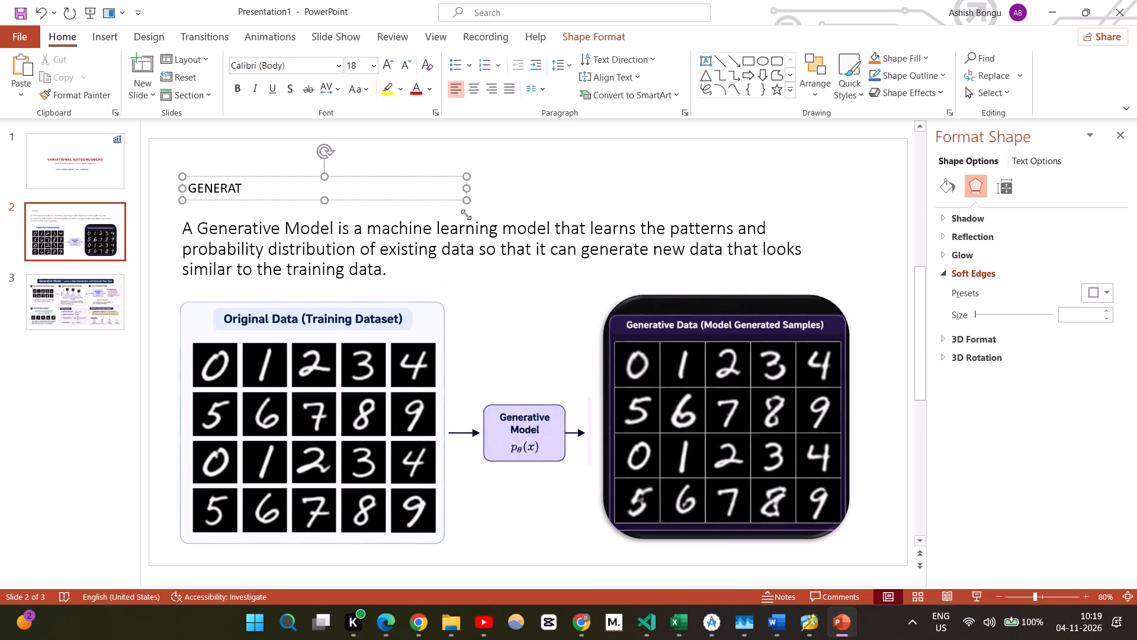
type("IVE MODELS")
key("space")
Make the whole GENERATIVE MODELS heading bold.
key("ctrl+a")
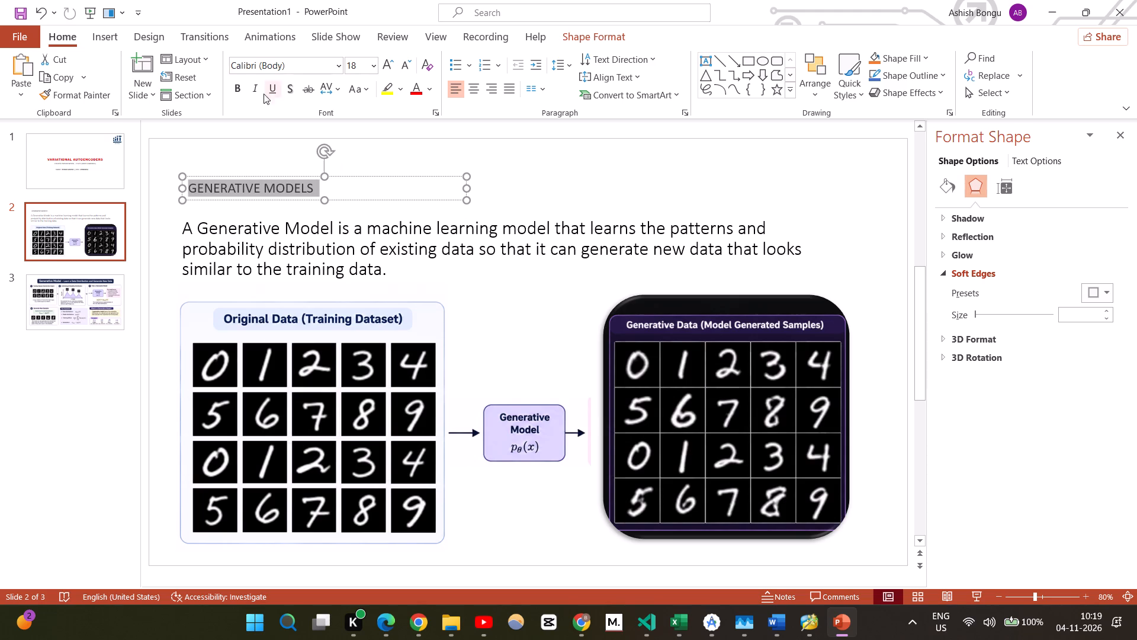
left_click(232, 85)
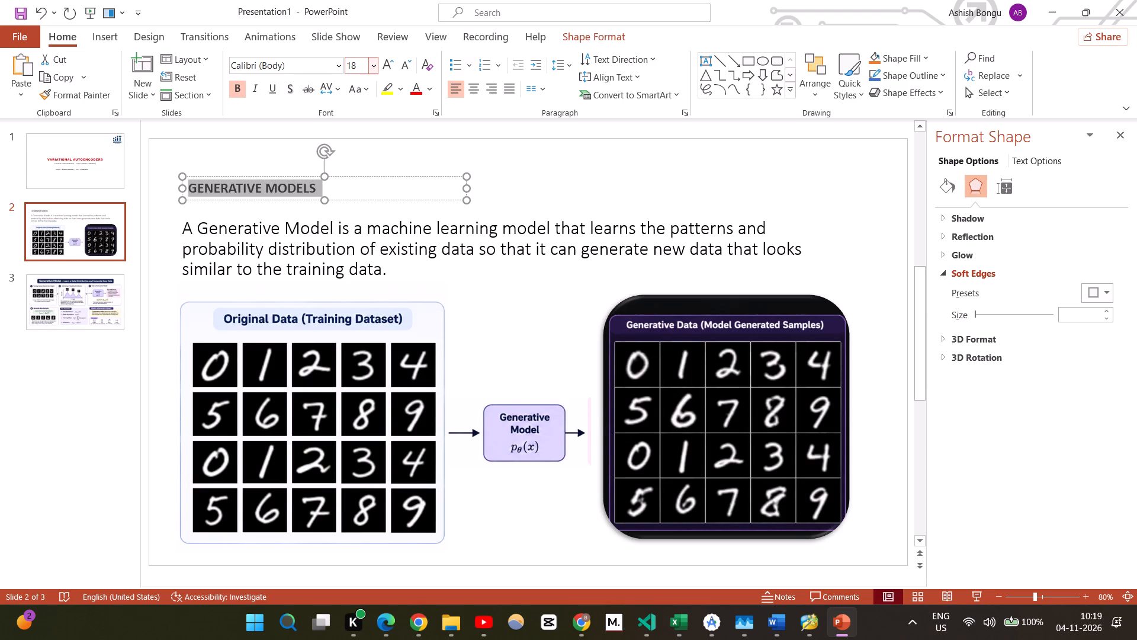
Set the GENERATIVE MODELS heading to 36 pt and colour its text red.
left_click(372, 71)
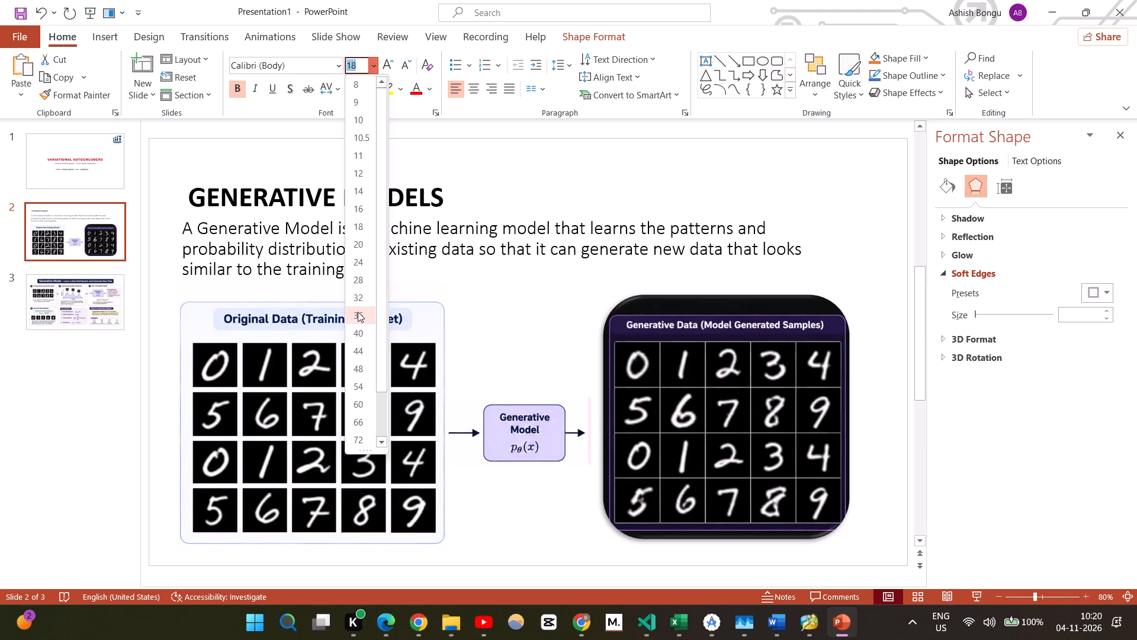
left_click(360, 310)
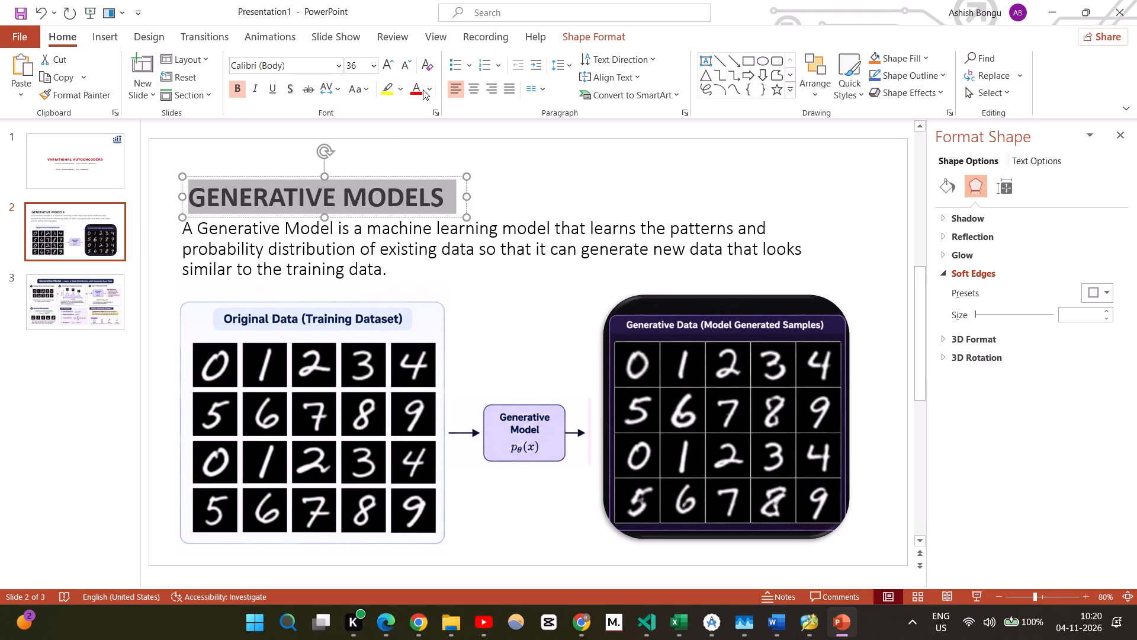
left_click(422, 89)
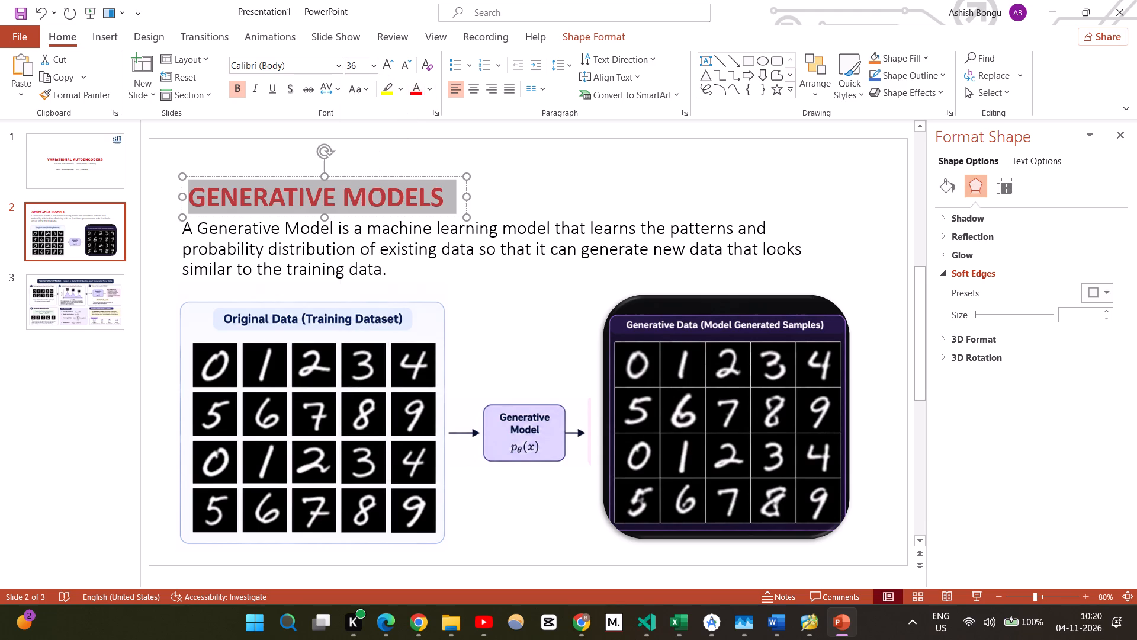
Shift the GENERATIVE MODELS heading horizontally so its text lines up with the left edge of the definition below it.
left_click_drag(377, 173, 366, 173)
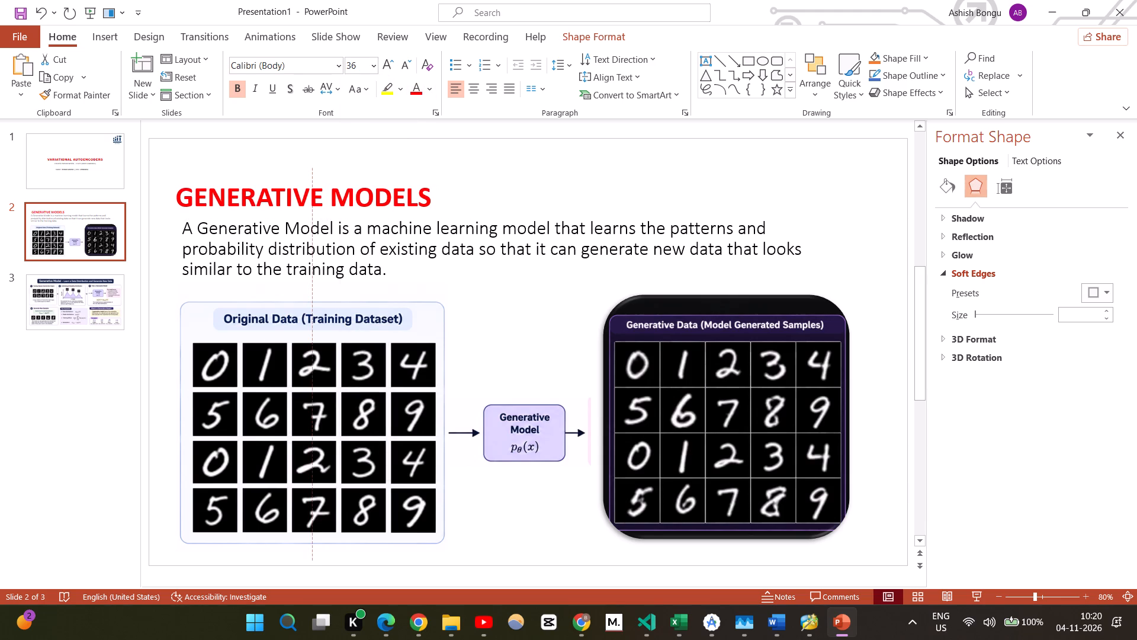
left_click_drag(366, 173, 368, 175)
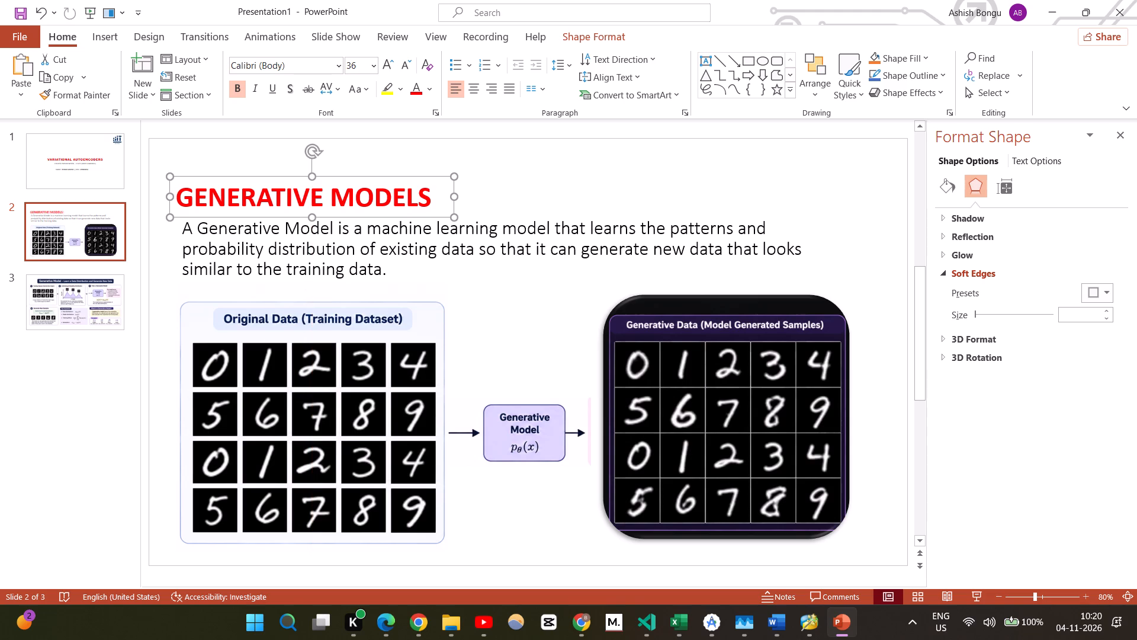
left_click(118, 424)
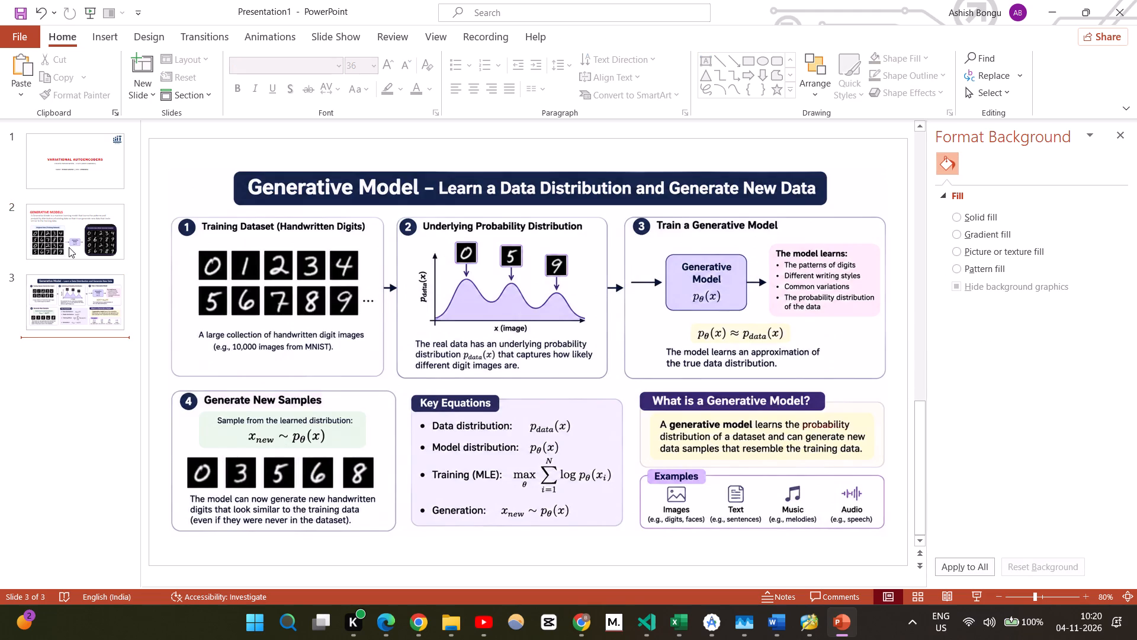
left_click(69, 247)
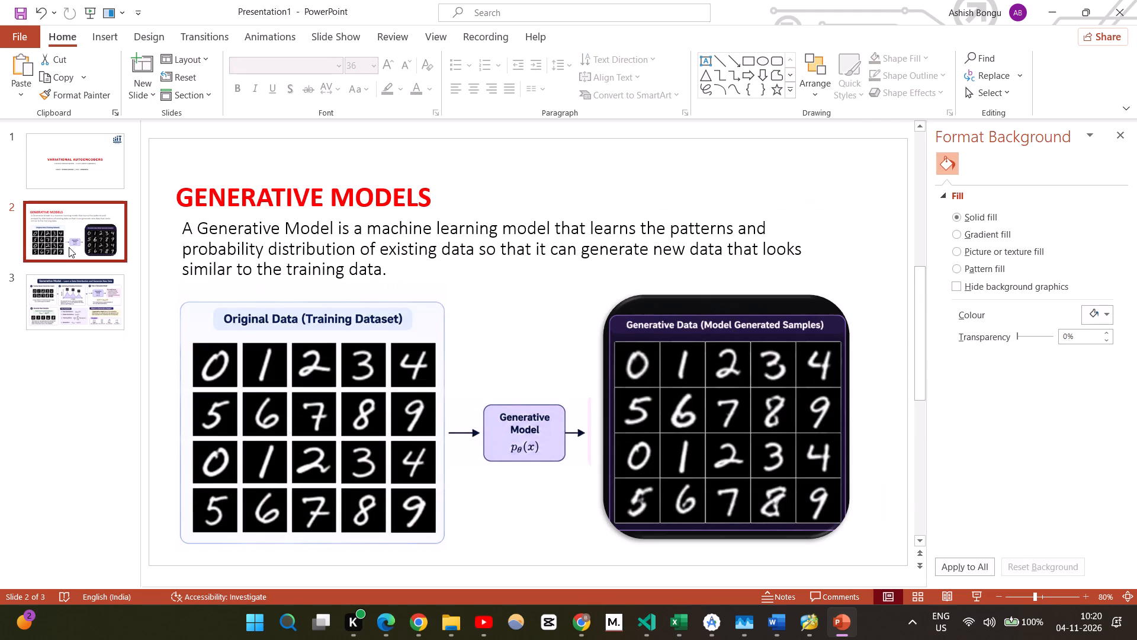
left_click(294, 194)
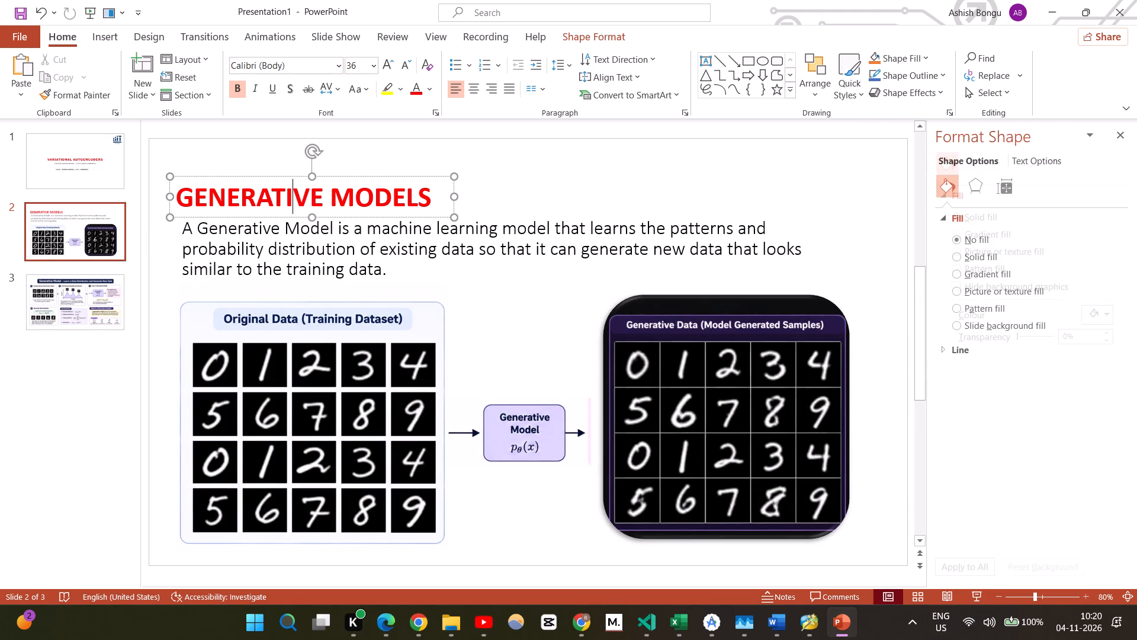
left_click(319, 177)
key("Right")
key("Right")
key("Right")
key("Right")
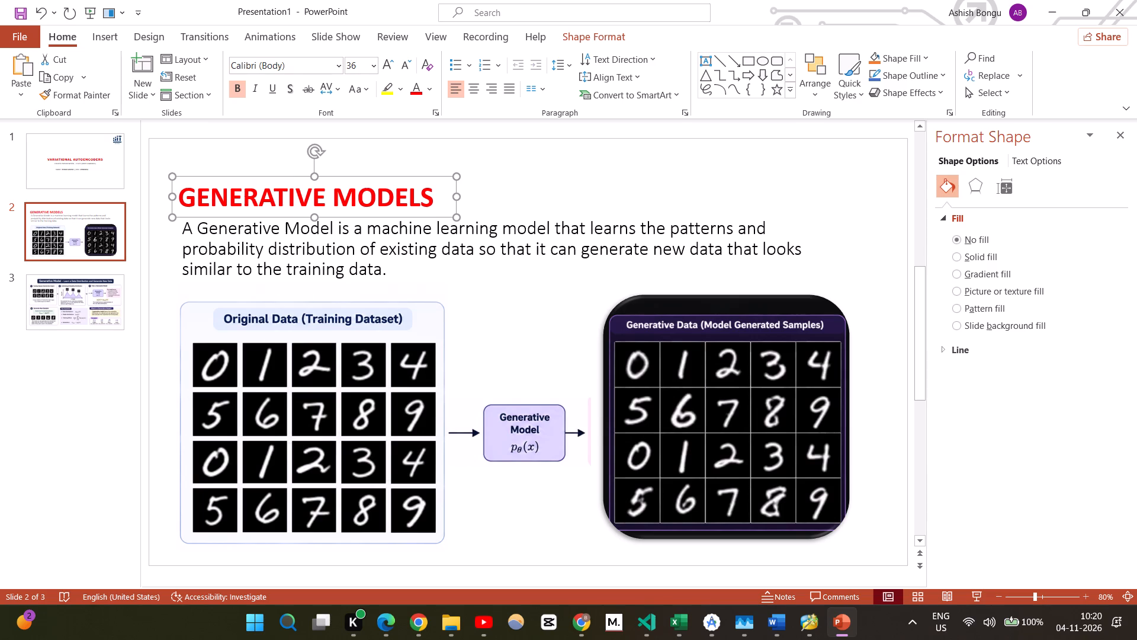
key("Right")
key("Right")
key("Right")
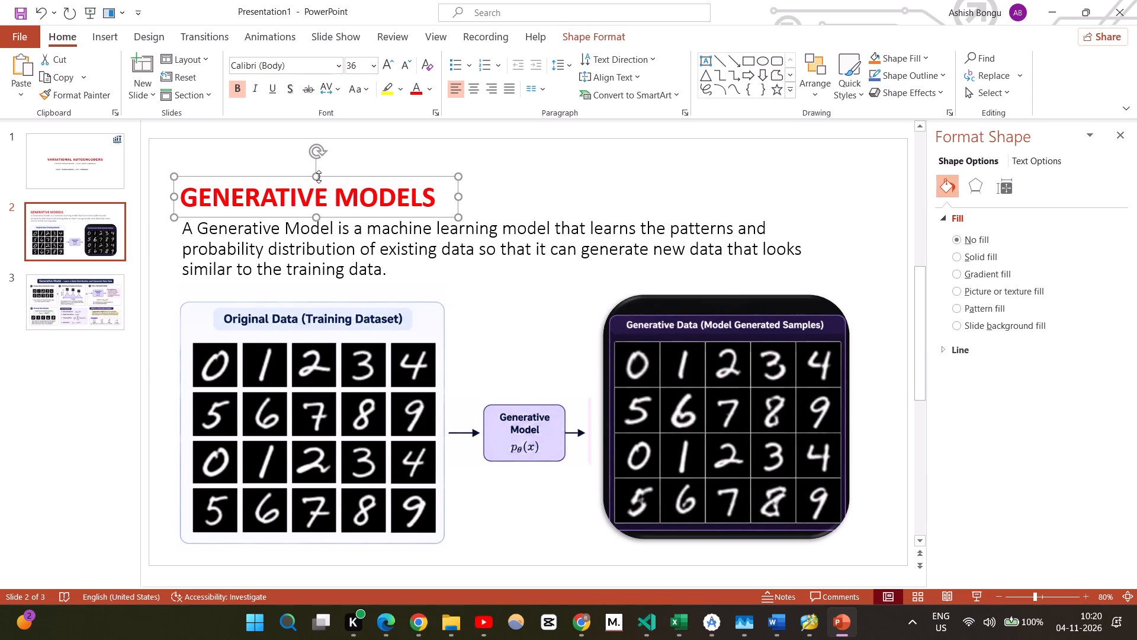
Preview the presentation as a slide show from the title slide to slide 2, and return to editing.
left_click(17, 425)
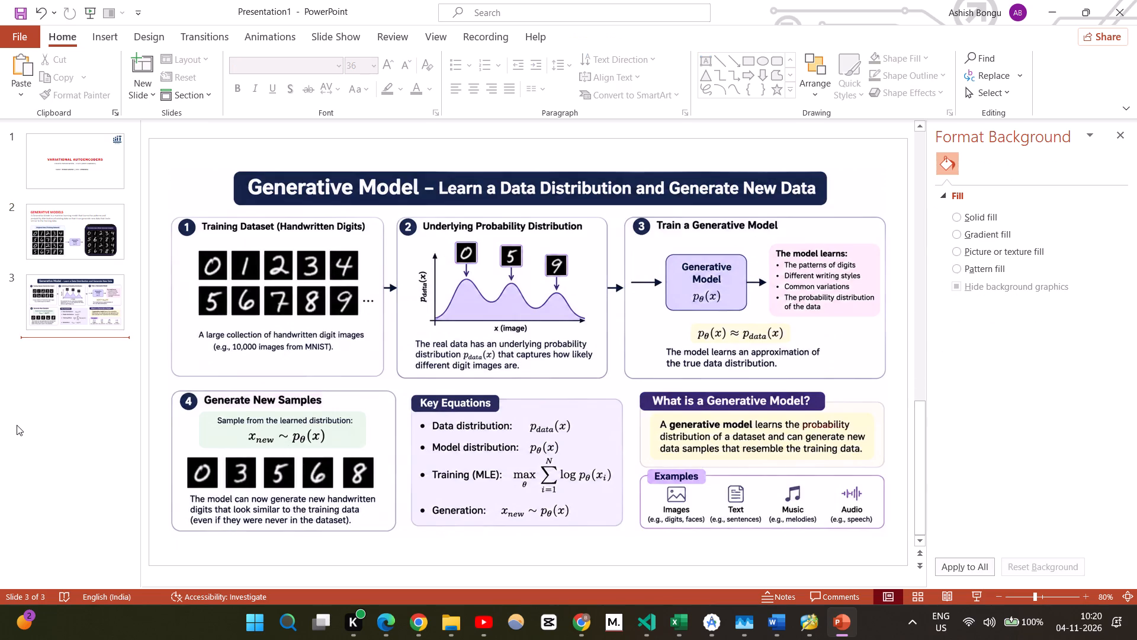
left_click(94, 232)
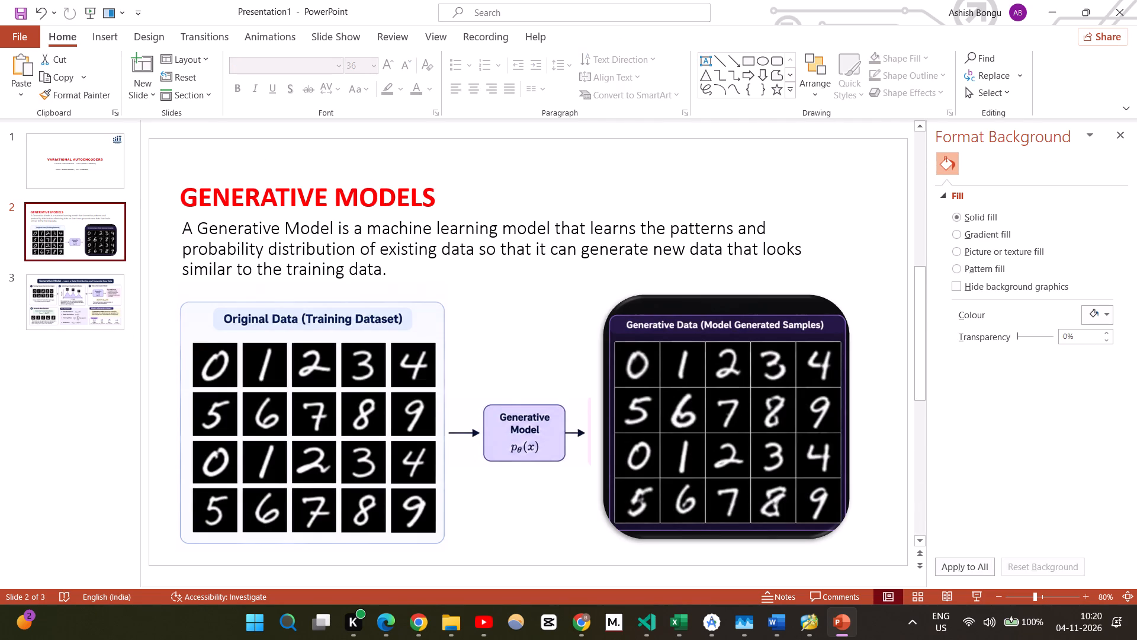
left_click(95, 7)
key("Right")
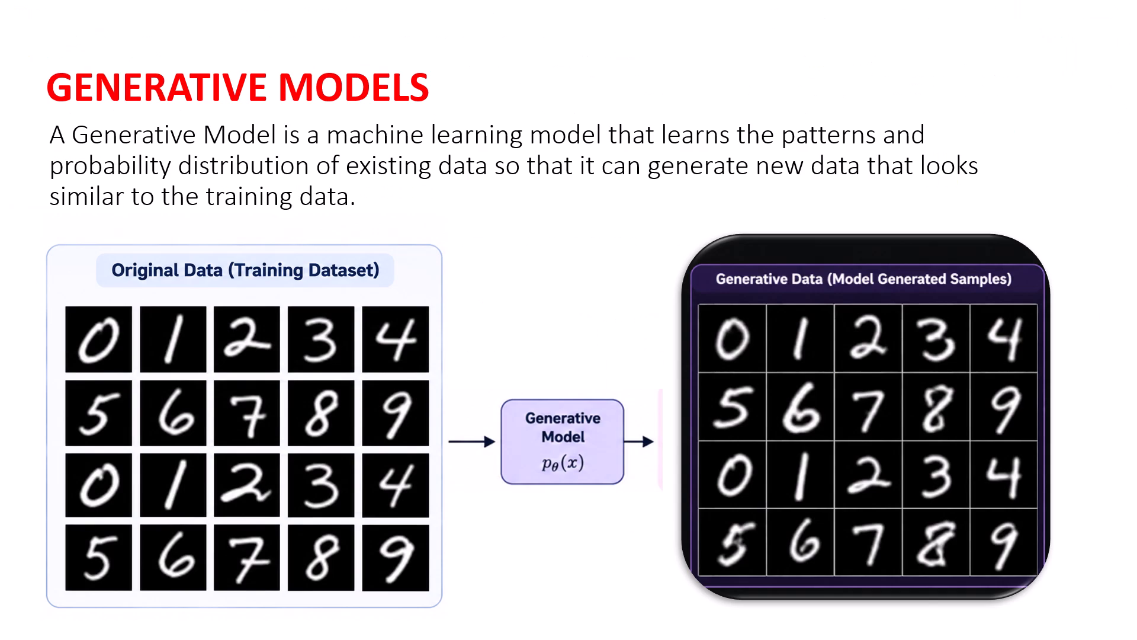
key("Escape")
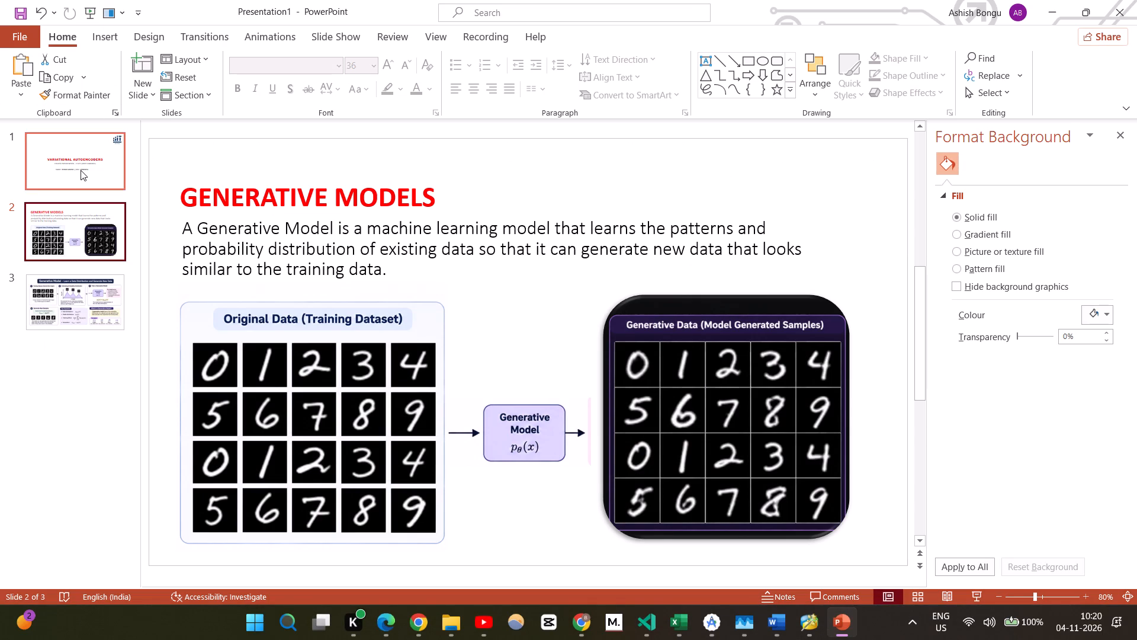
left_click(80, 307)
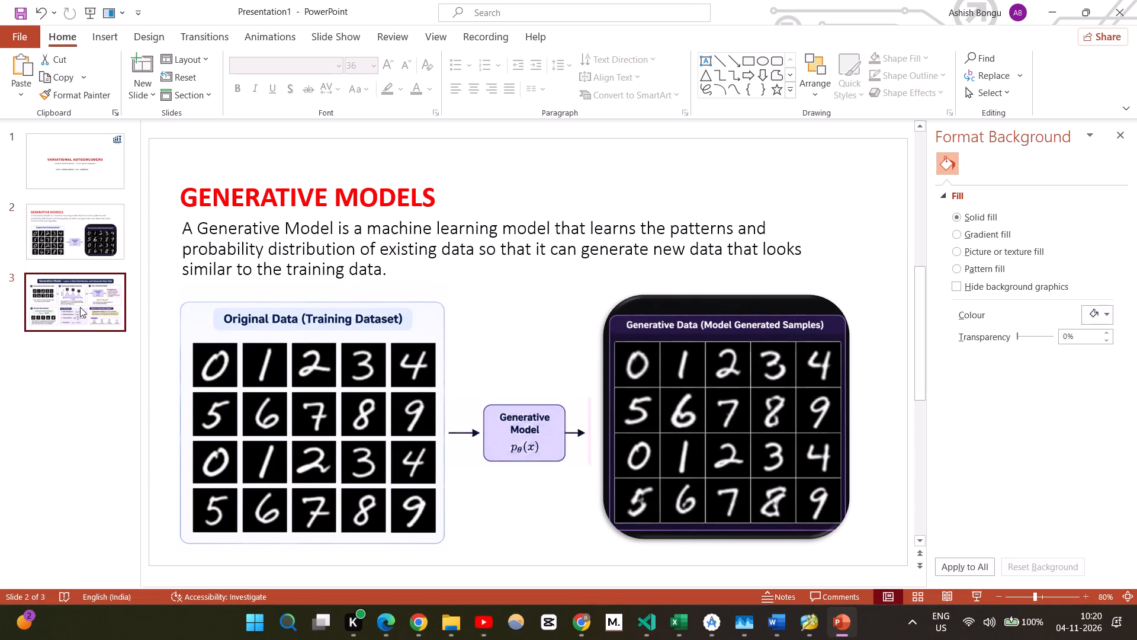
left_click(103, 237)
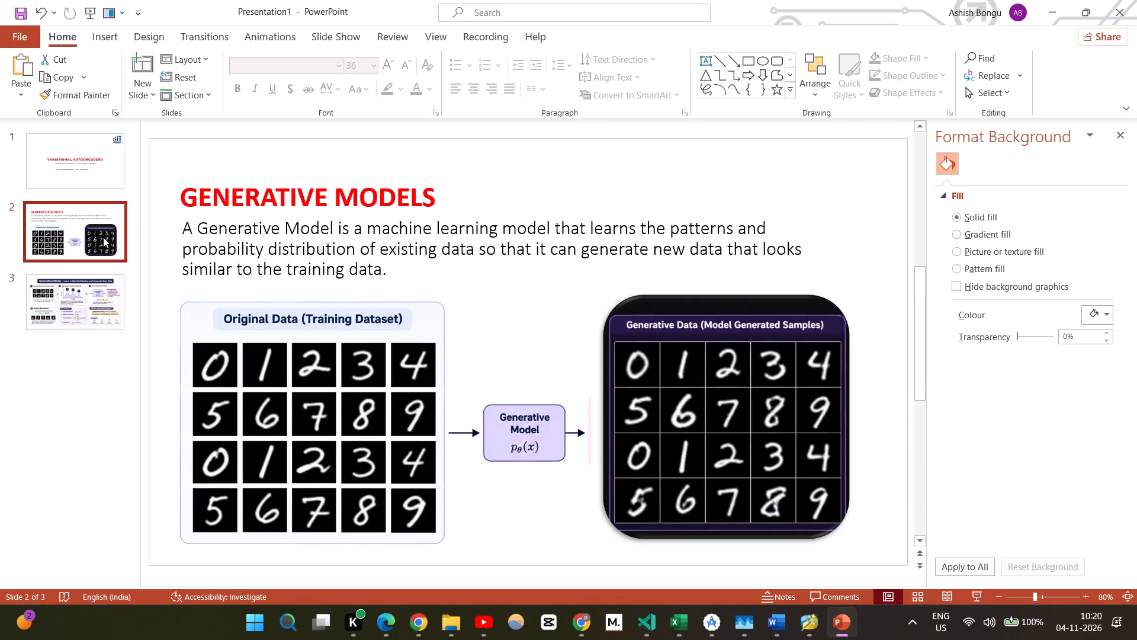
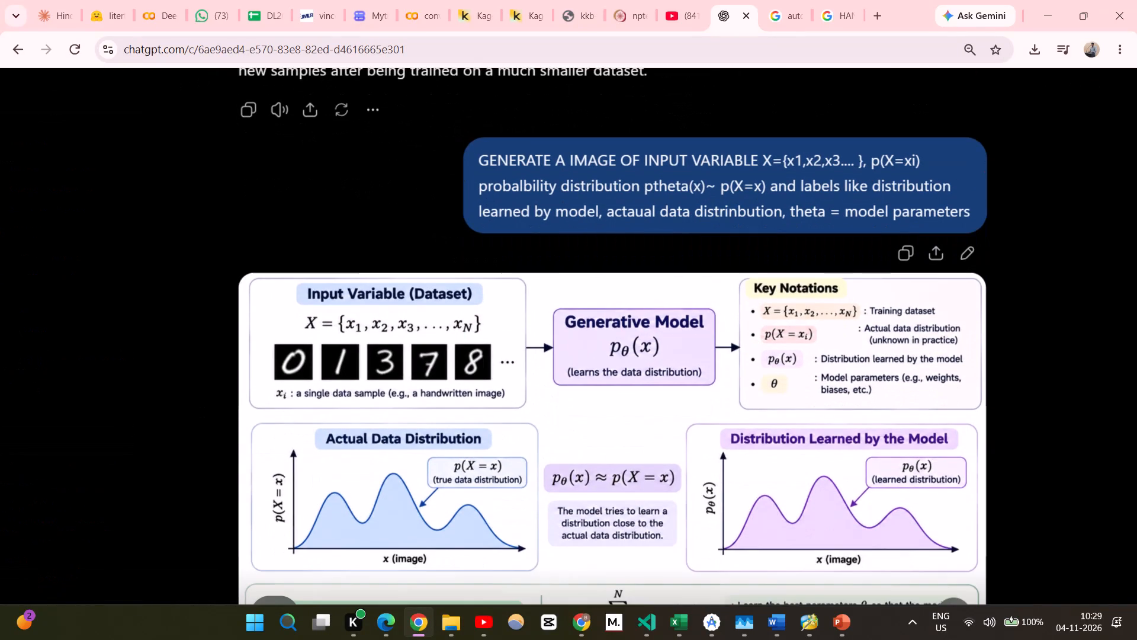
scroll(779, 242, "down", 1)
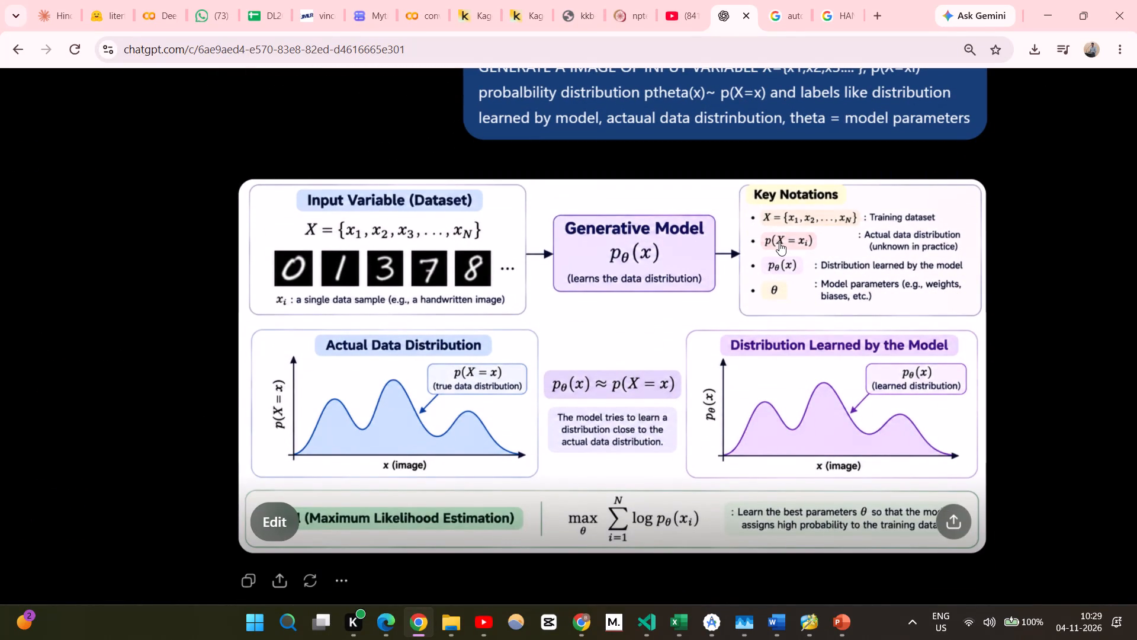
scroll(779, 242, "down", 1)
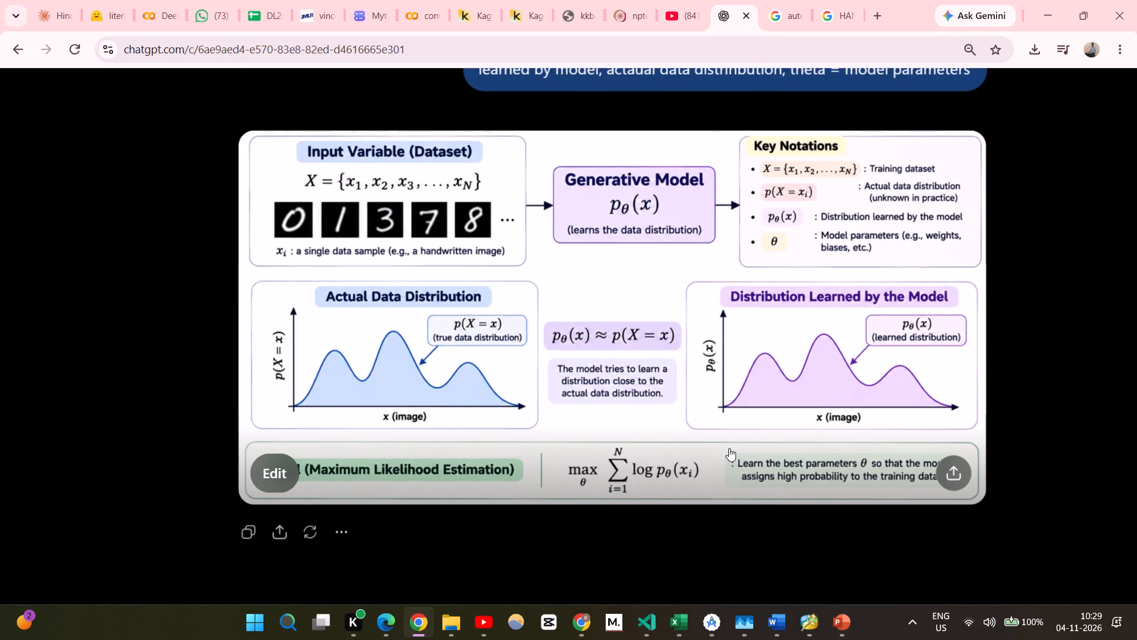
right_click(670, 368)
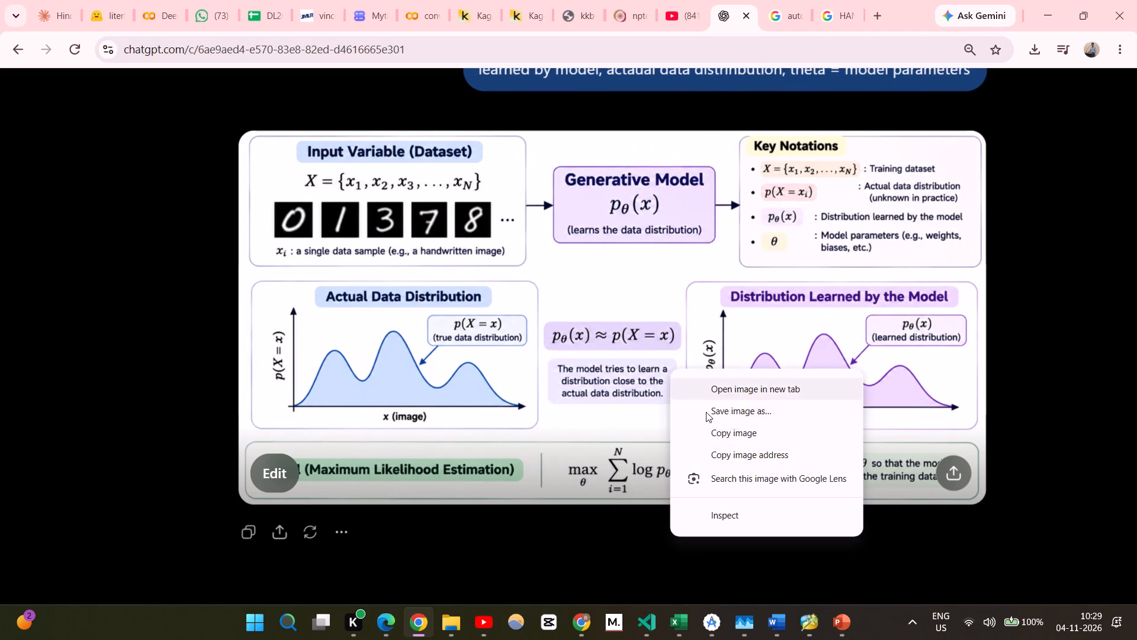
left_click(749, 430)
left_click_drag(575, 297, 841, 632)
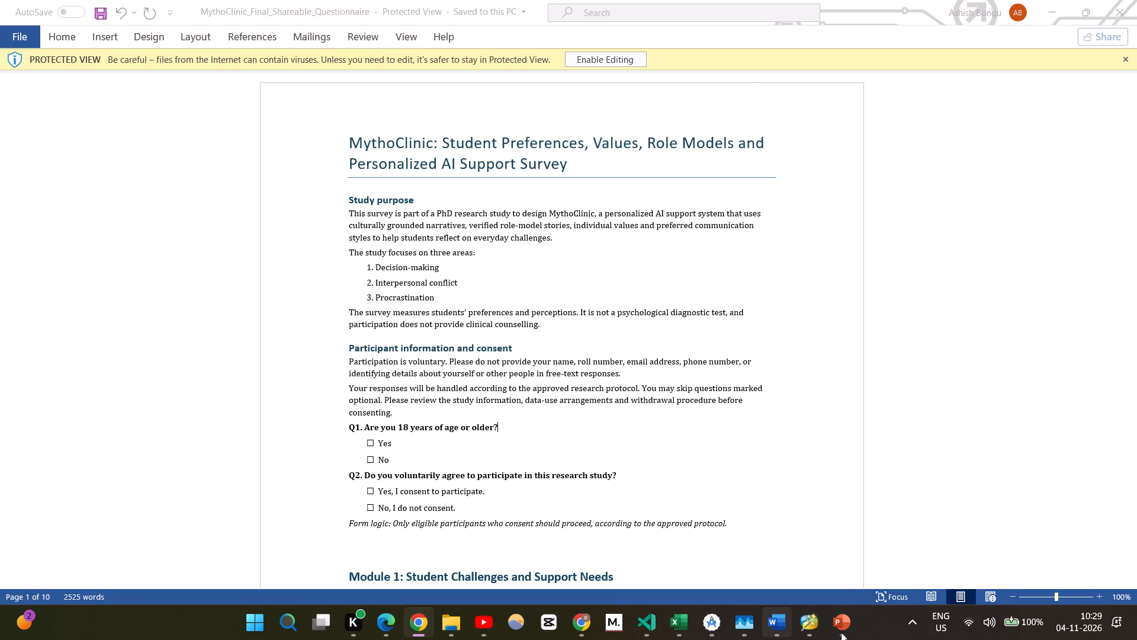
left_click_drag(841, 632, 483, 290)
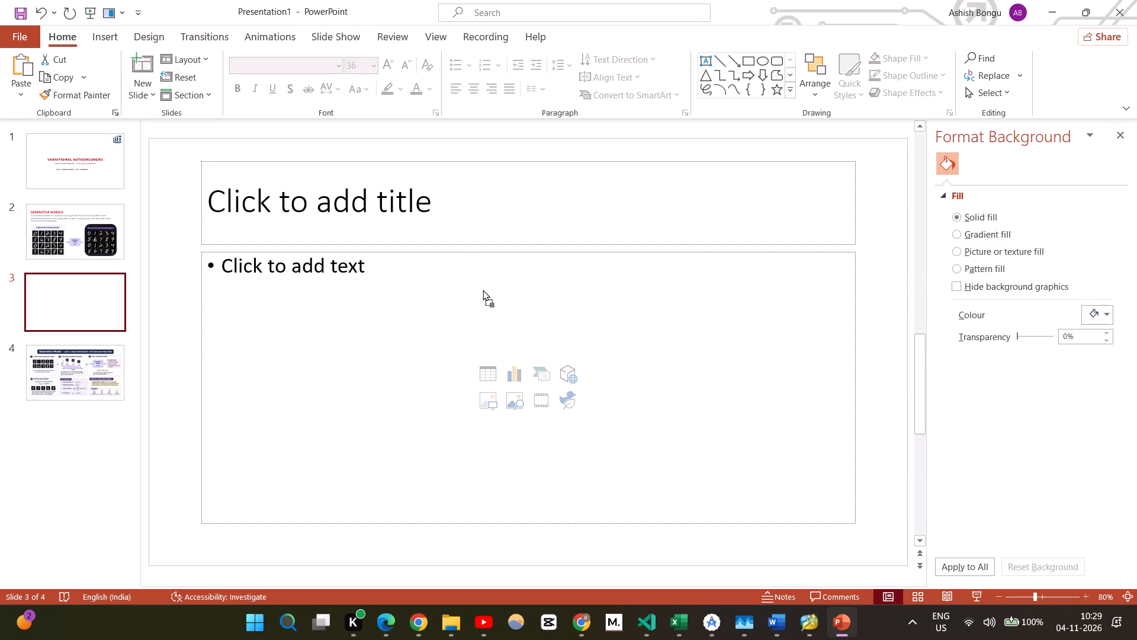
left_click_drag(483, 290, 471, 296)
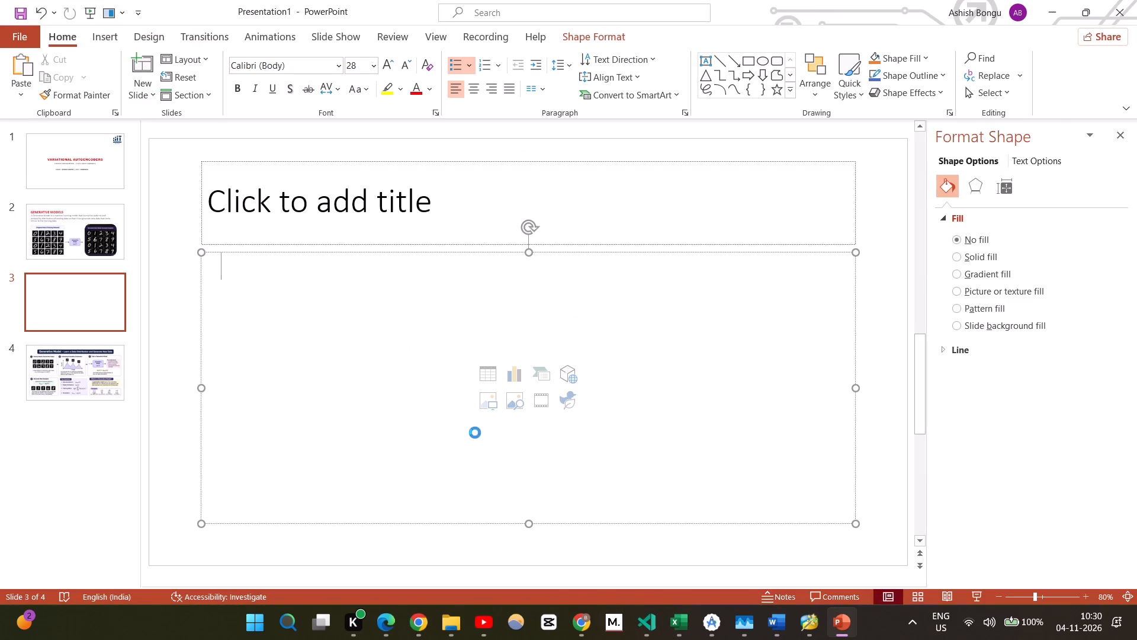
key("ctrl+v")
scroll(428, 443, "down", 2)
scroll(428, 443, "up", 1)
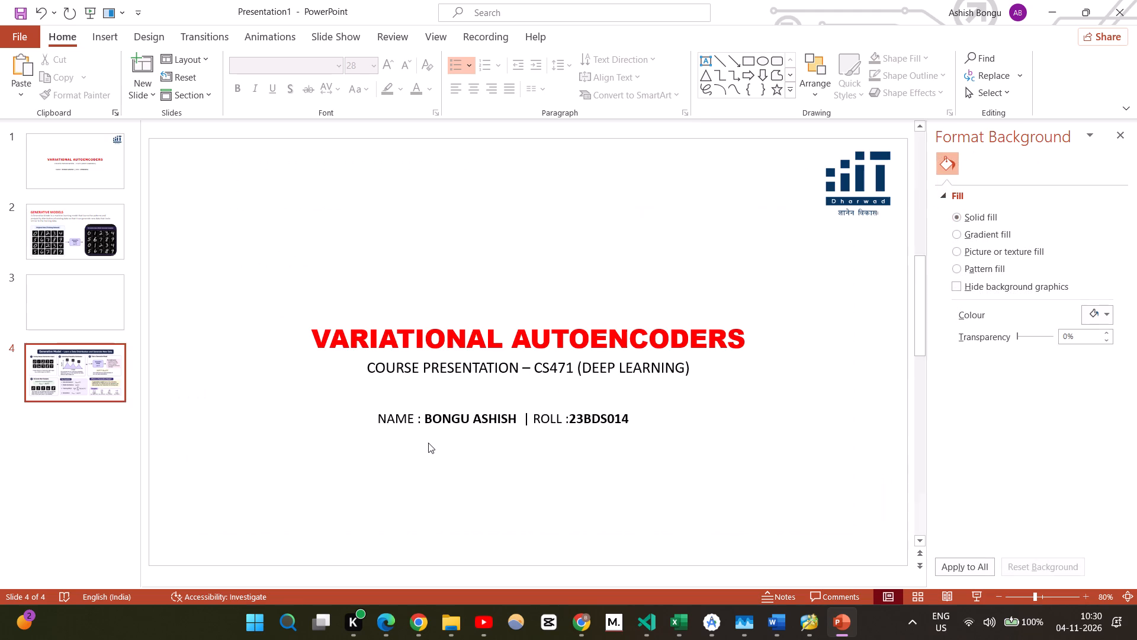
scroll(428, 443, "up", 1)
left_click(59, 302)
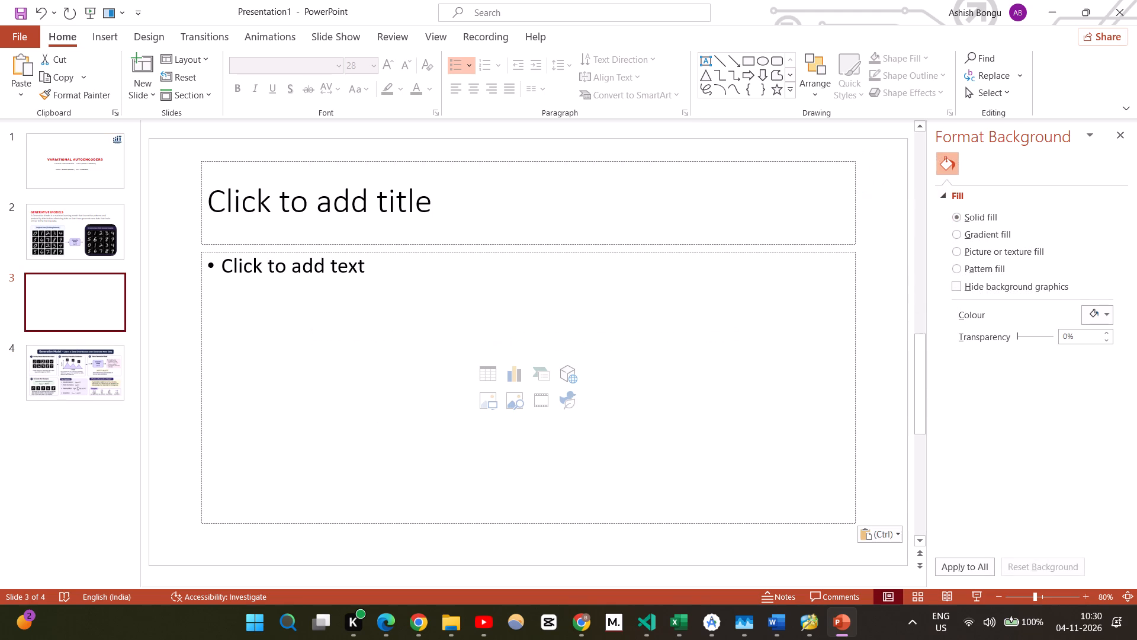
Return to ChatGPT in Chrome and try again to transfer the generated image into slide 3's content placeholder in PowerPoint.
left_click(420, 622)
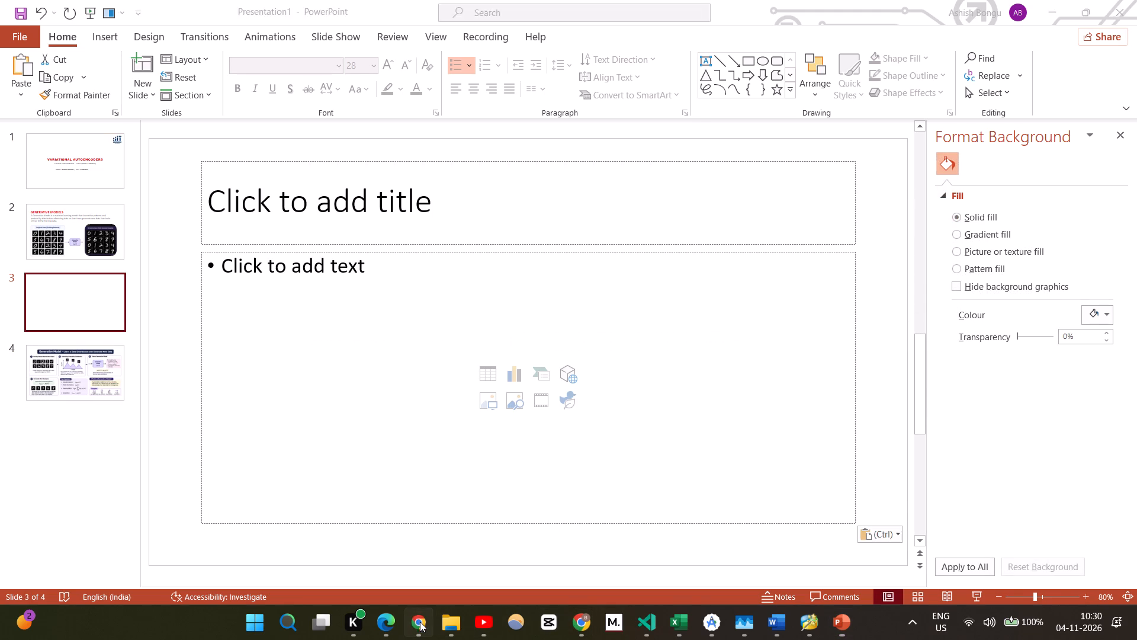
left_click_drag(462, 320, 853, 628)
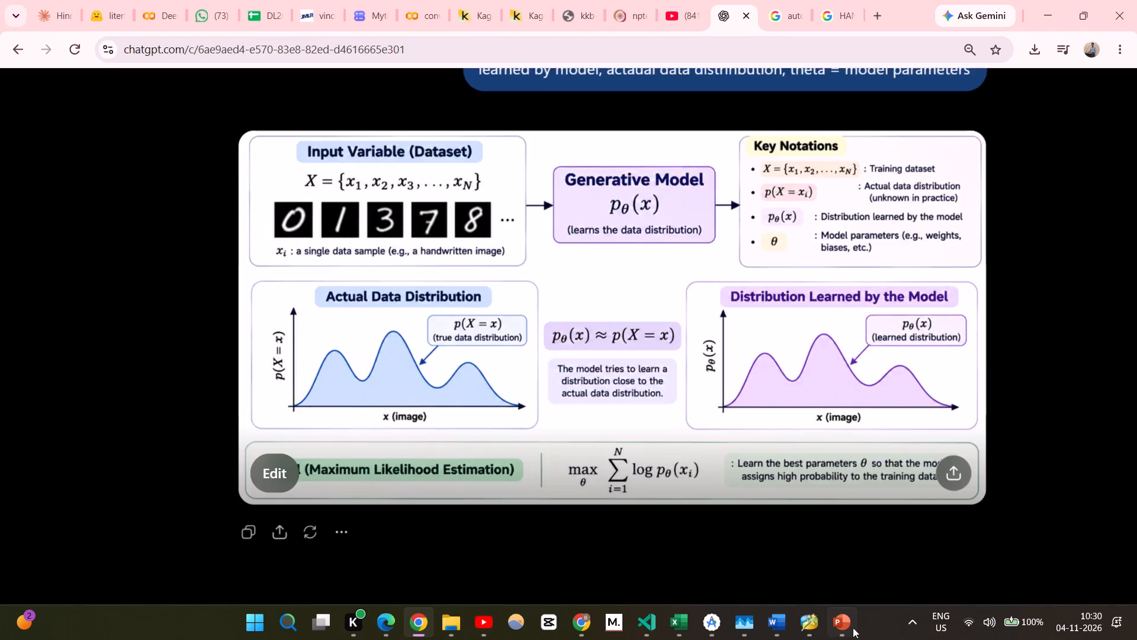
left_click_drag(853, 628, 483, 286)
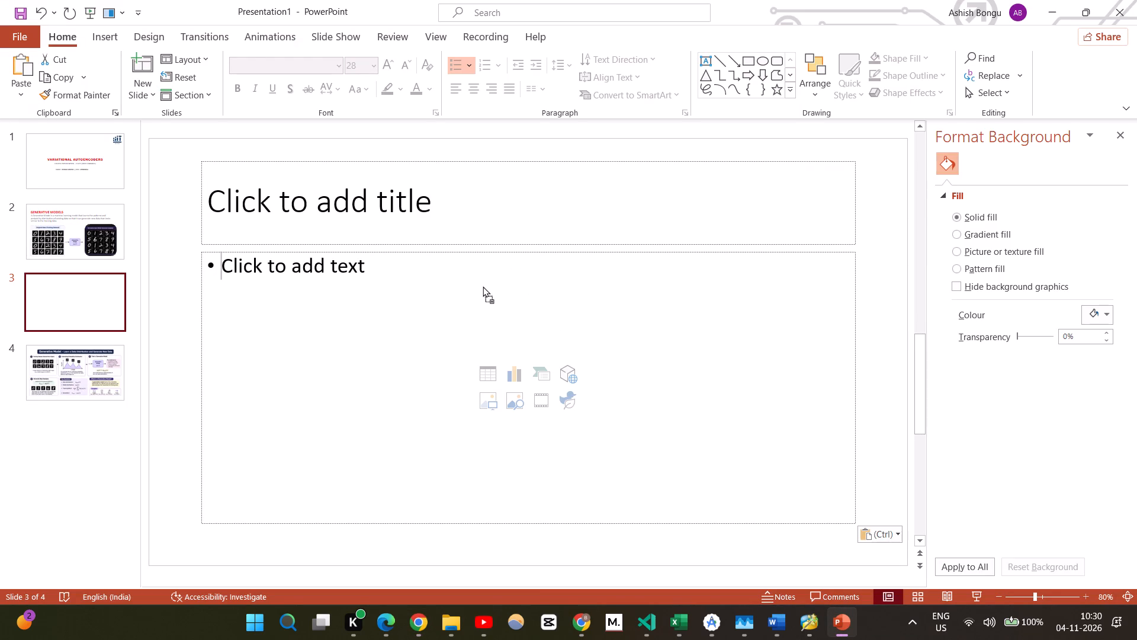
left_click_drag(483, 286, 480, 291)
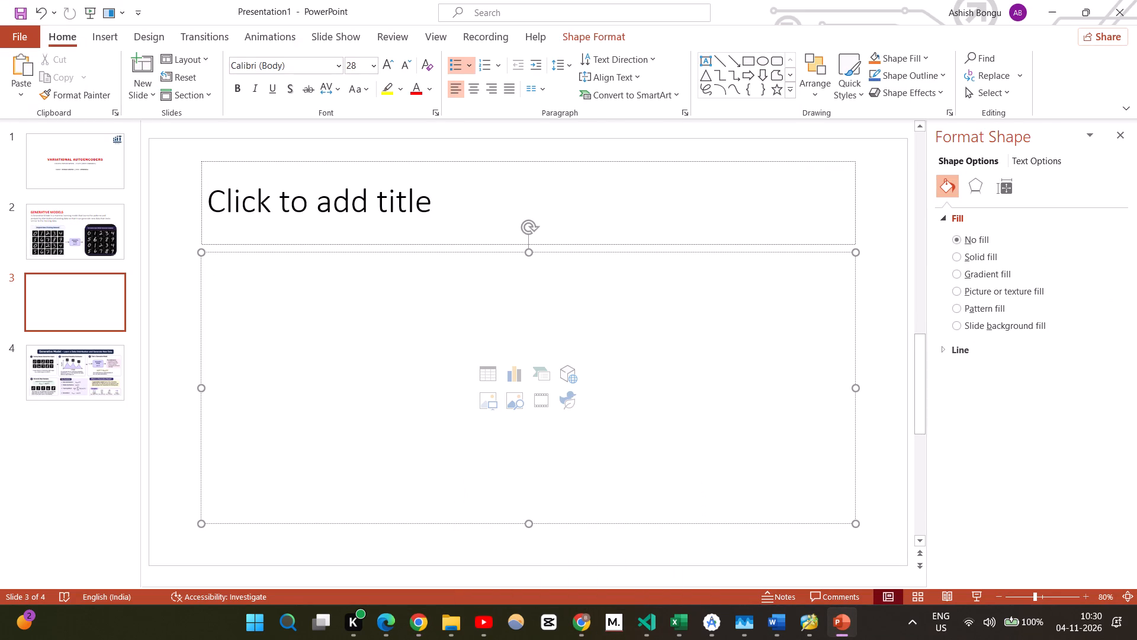
Delete the empty content placeholder below the title on slide 3.
left_click_drag(621, 252, 548, 404)
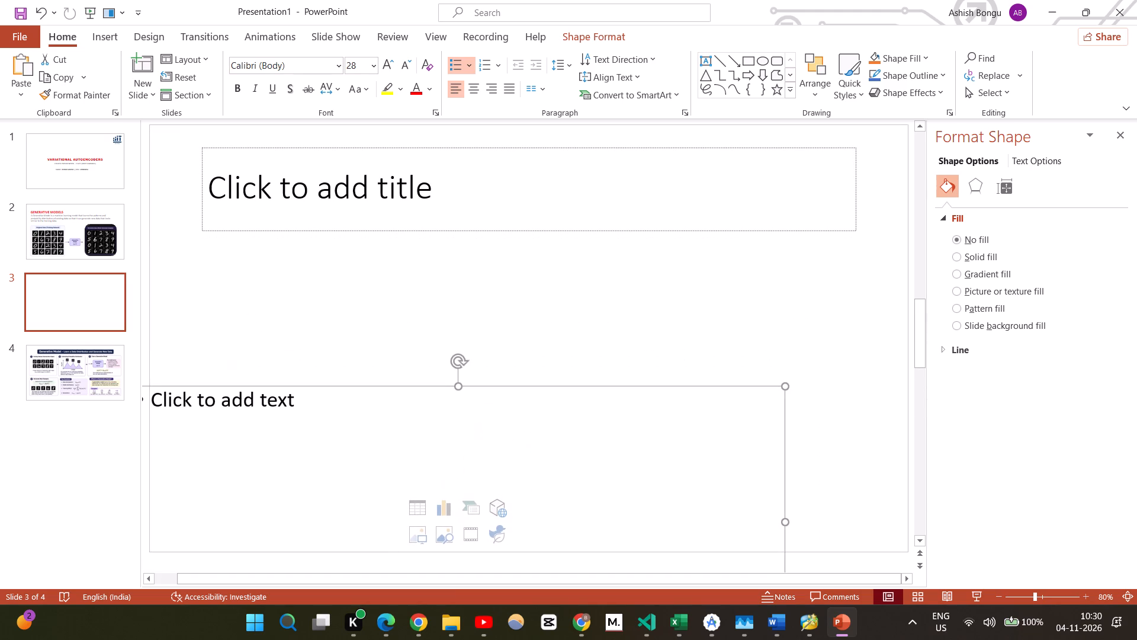
key("Delete")
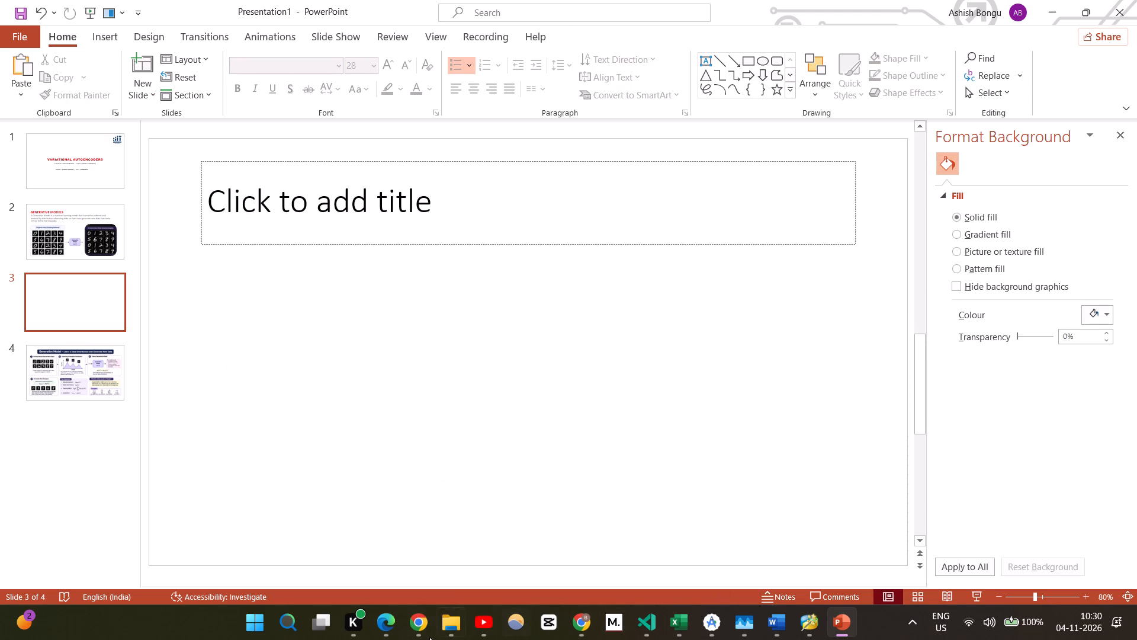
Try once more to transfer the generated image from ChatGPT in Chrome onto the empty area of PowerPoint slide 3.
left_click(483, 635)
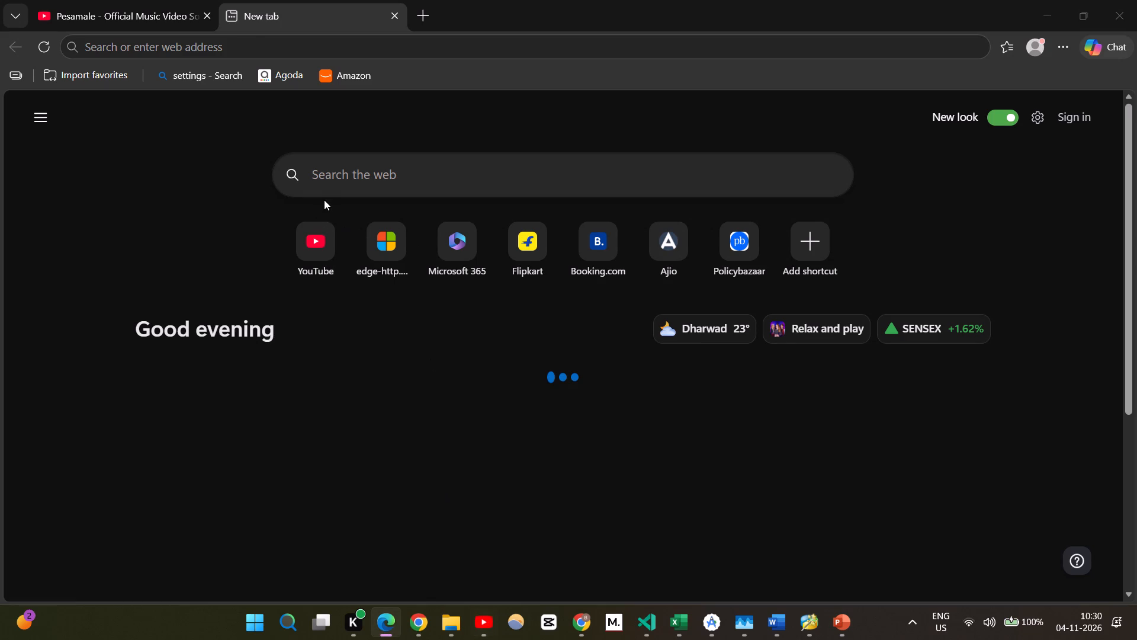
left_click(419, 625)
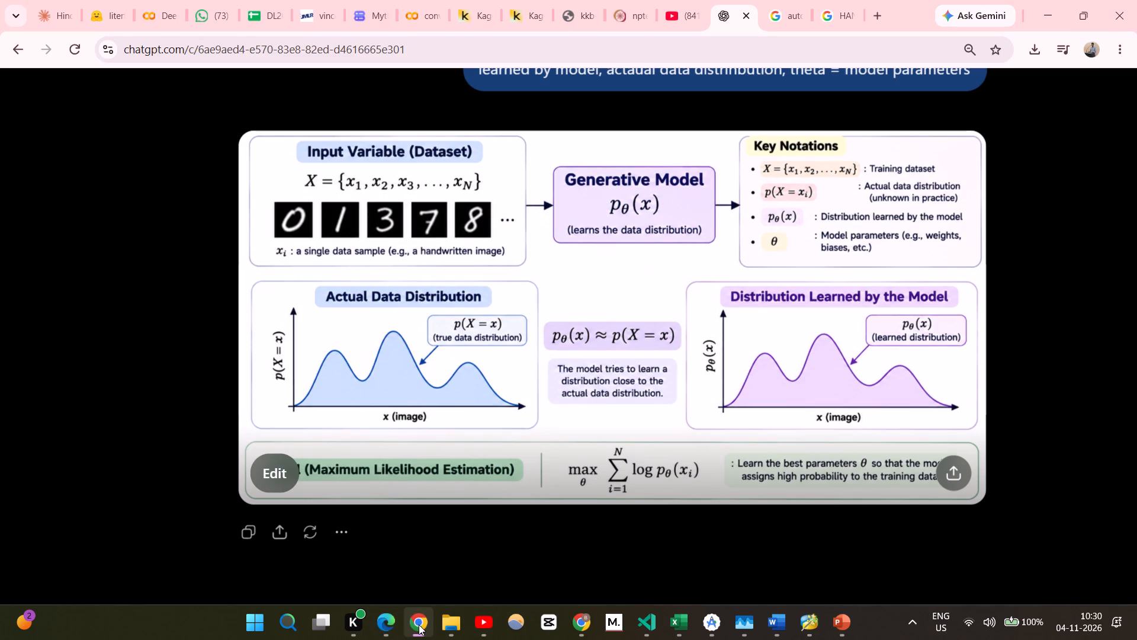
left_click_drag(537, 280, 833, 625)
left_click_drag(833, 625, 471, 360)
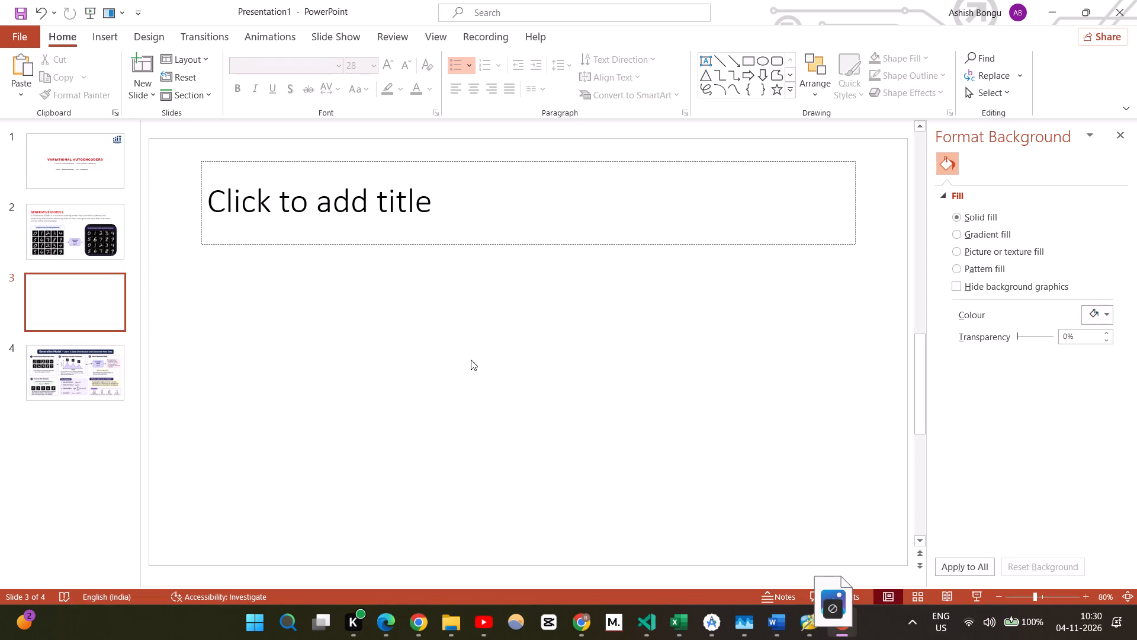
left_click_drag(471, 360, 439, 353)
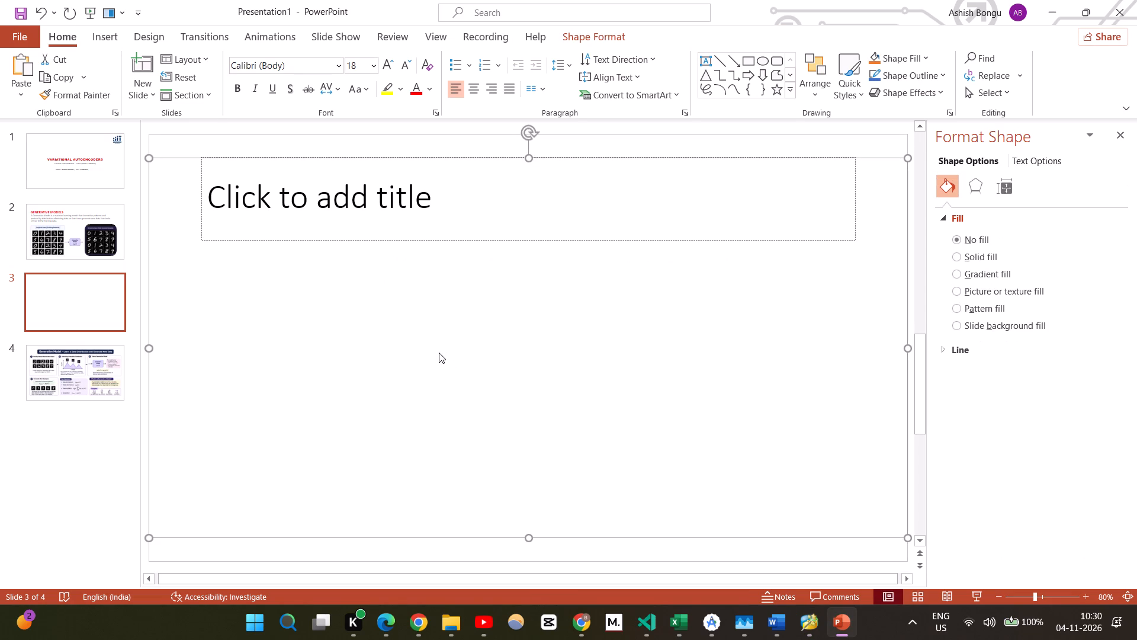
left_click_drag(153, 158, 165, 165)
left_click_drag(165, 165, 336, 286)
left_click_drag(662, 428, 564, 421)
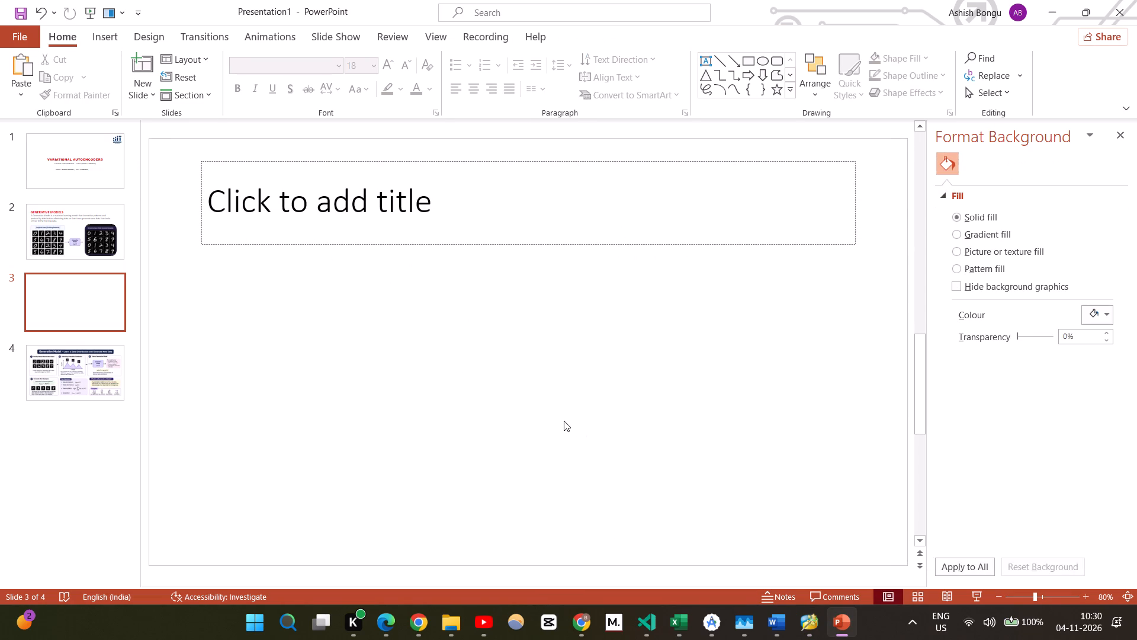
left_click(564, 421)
Switch to ChatGPT in Chrome and download the generated distribution image through its sharing options.
left_click(407, 619)
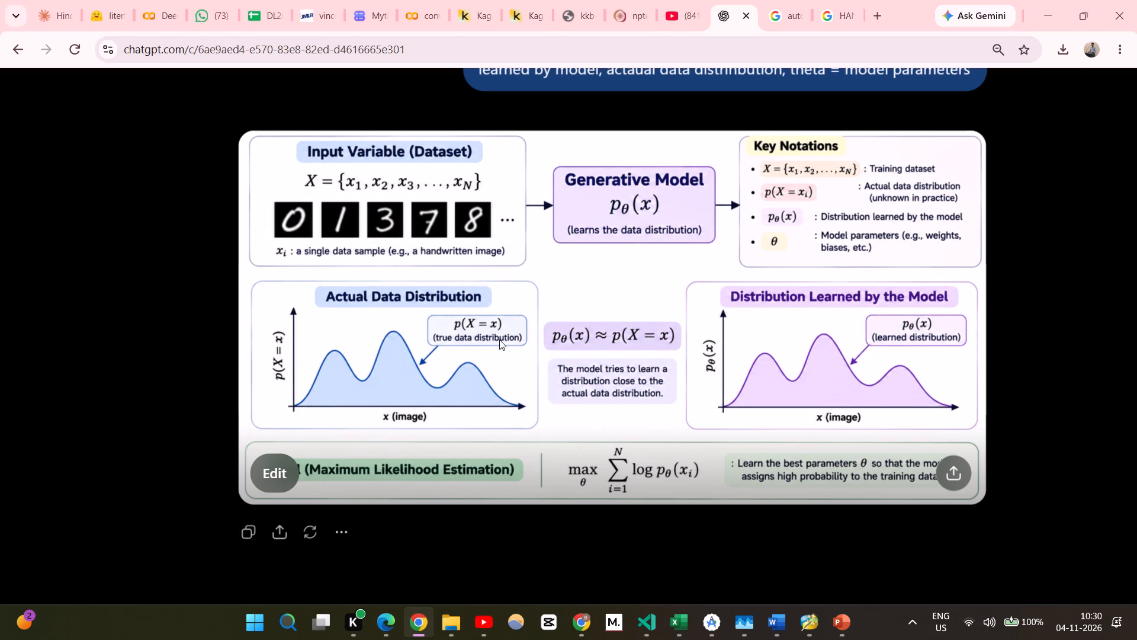
left_click(954, 463)
left_click(621, 547)
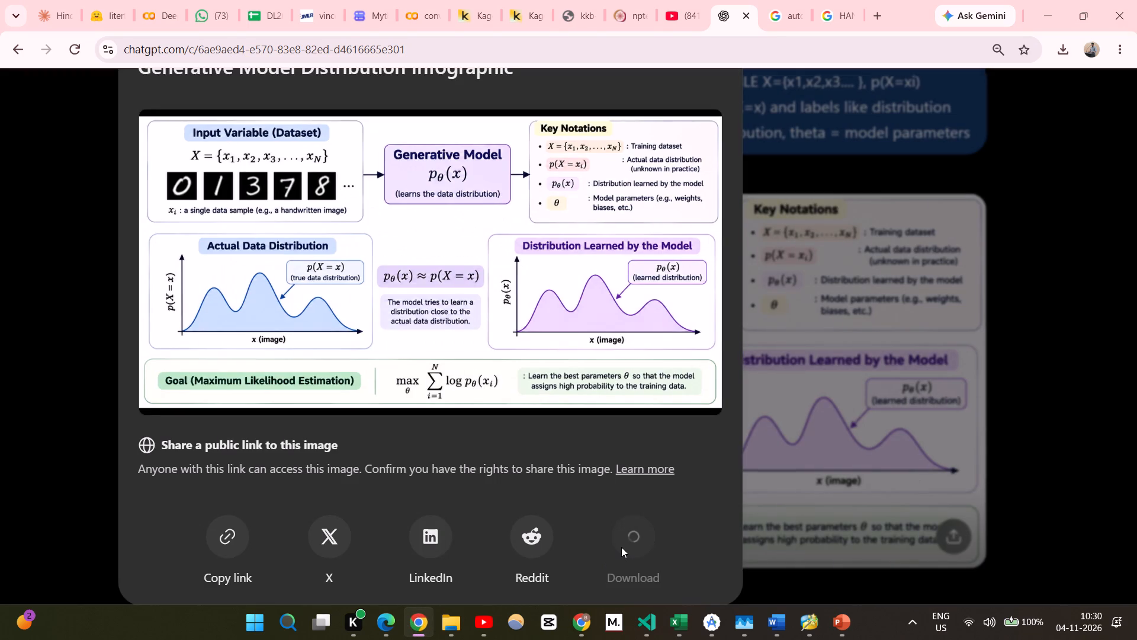
Switch to PowerPoint and insert the "Generative Model Distribution Infographic" picture from the Downloads folder on slide 3.
left_click(850, 630)
left_click(97, 46)
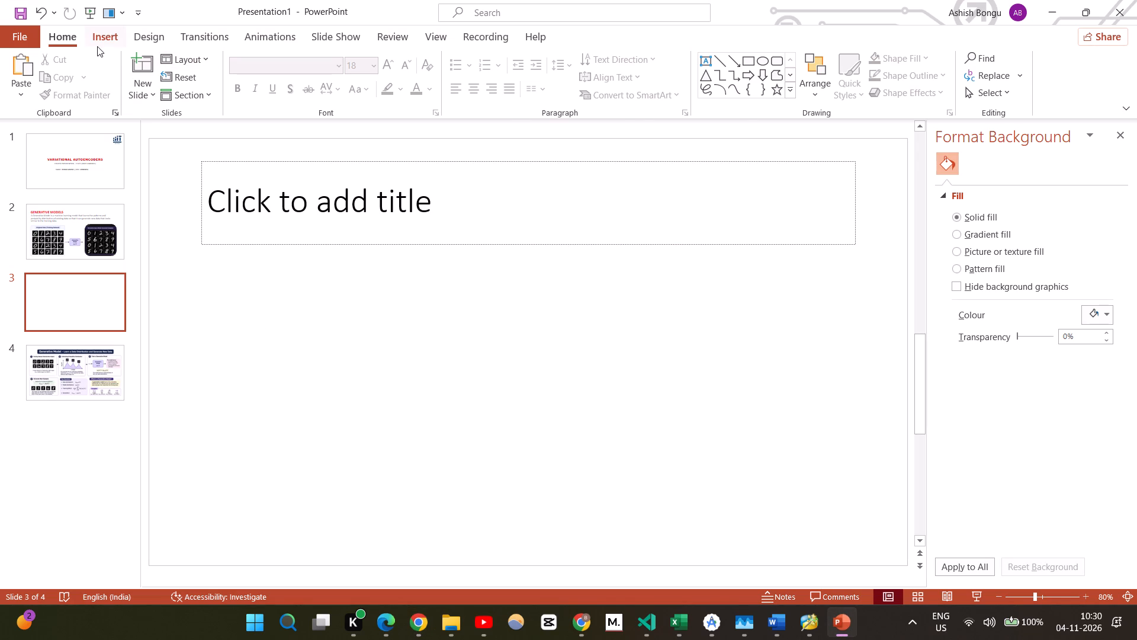
left_click(112, 82)
left_click(142, 130)
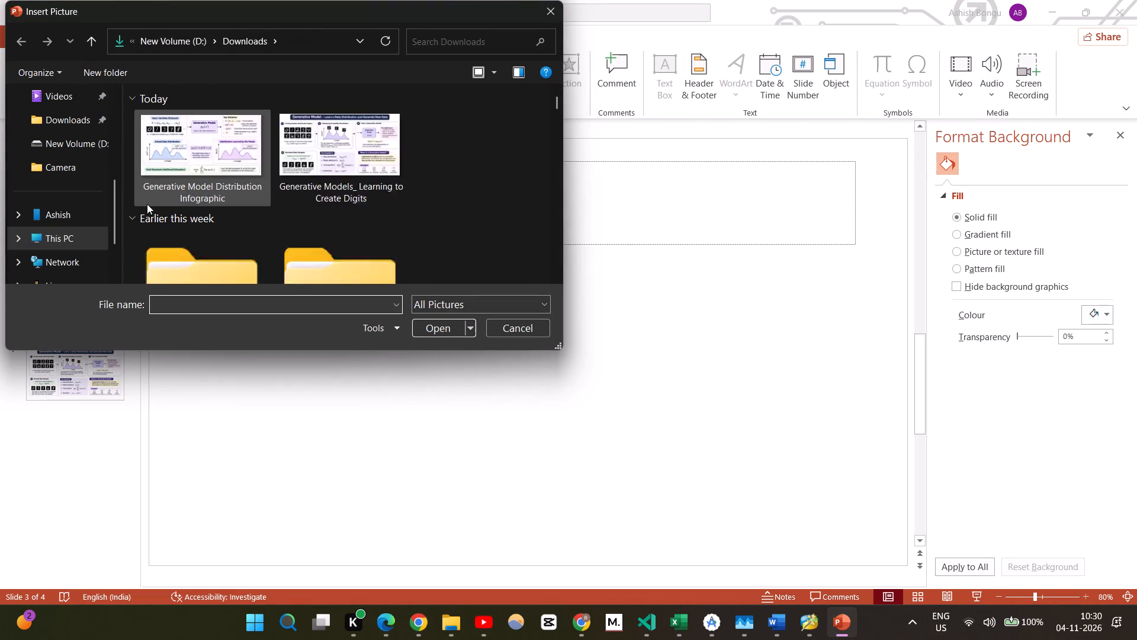
left_click(147, 204)
left_click(185, 162)
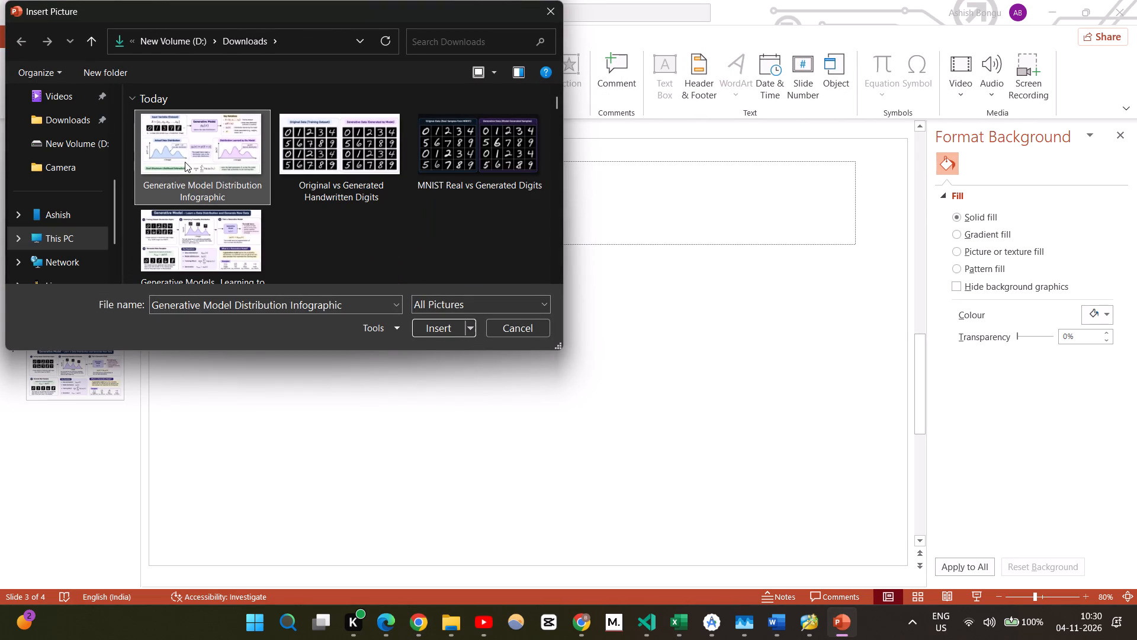
left_click(432, 323)
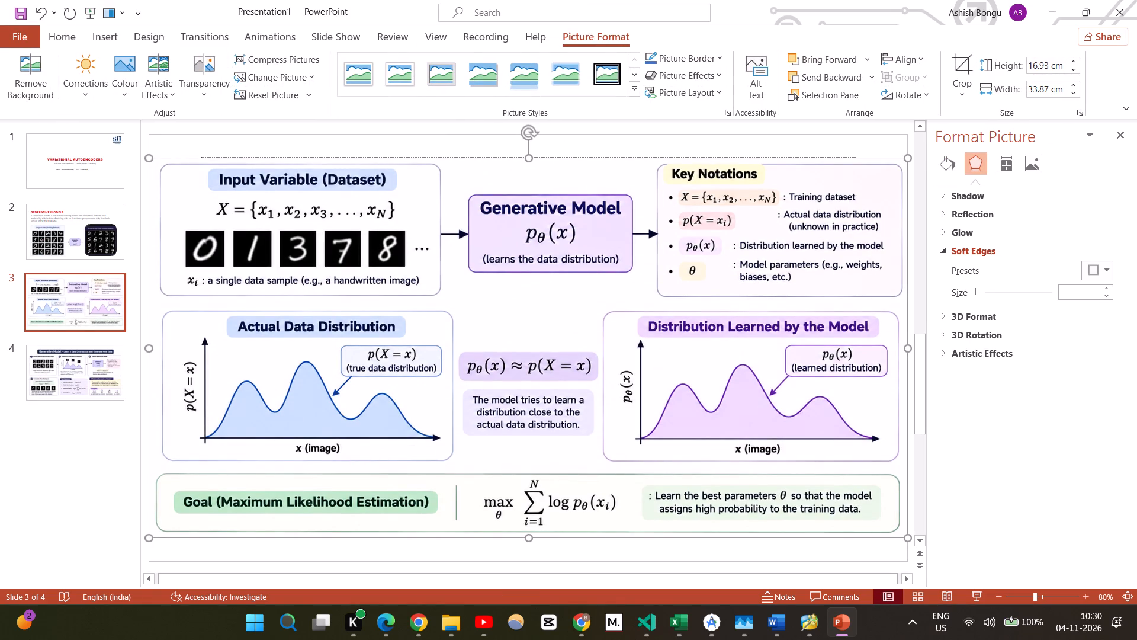
Start the slide show from the title slide and advance to the distribution infographic on slide 3.
left_click(88, 12)
key("Right")
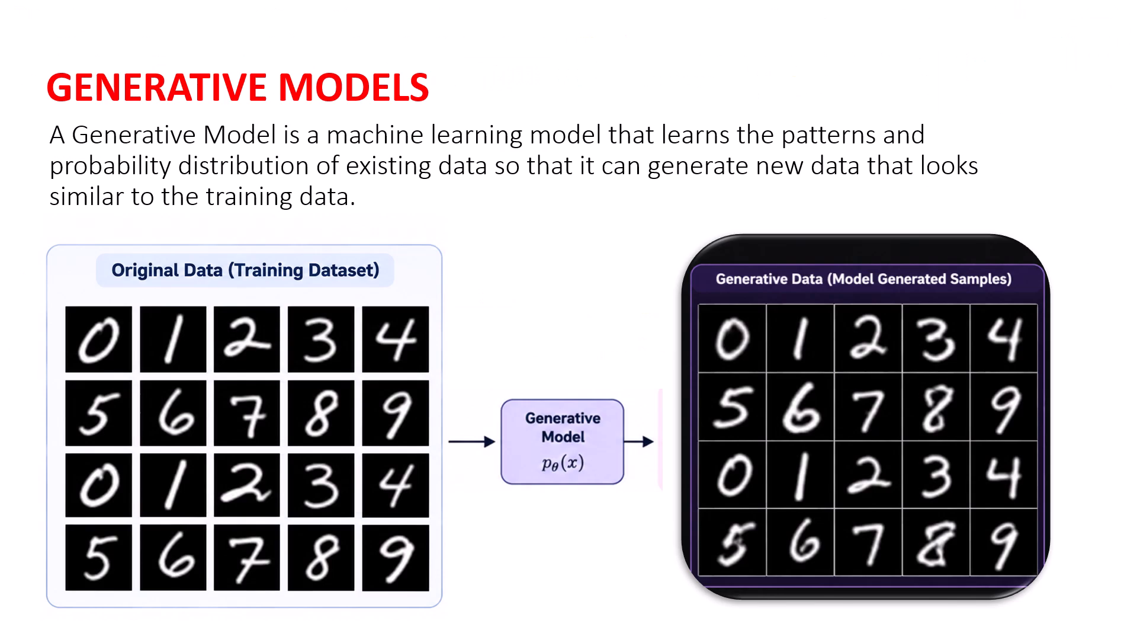
key("Right")
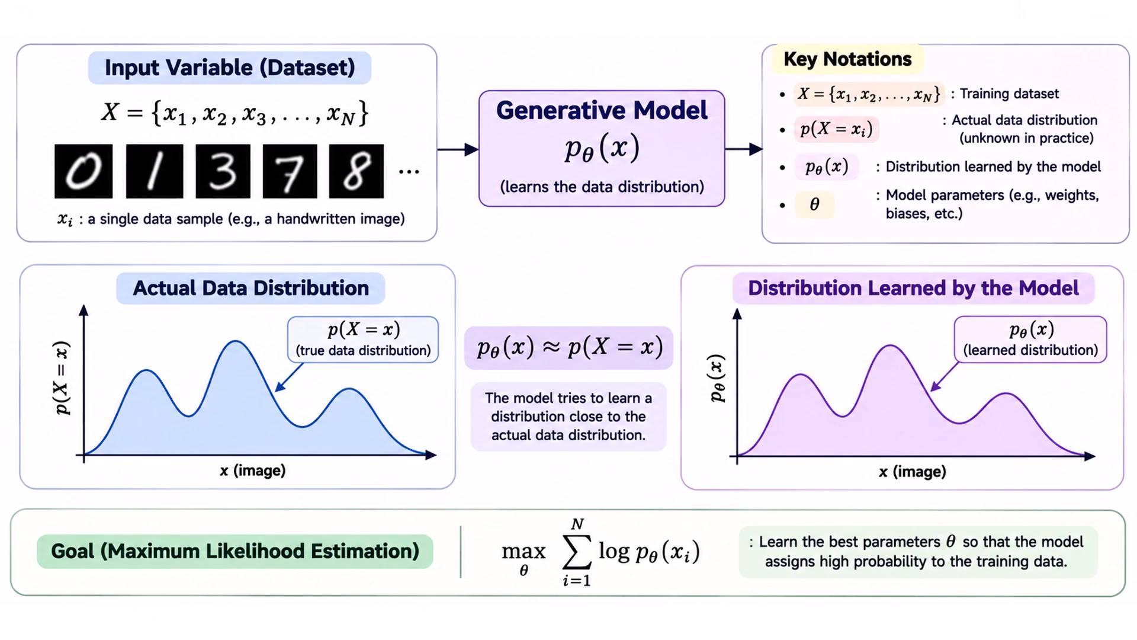
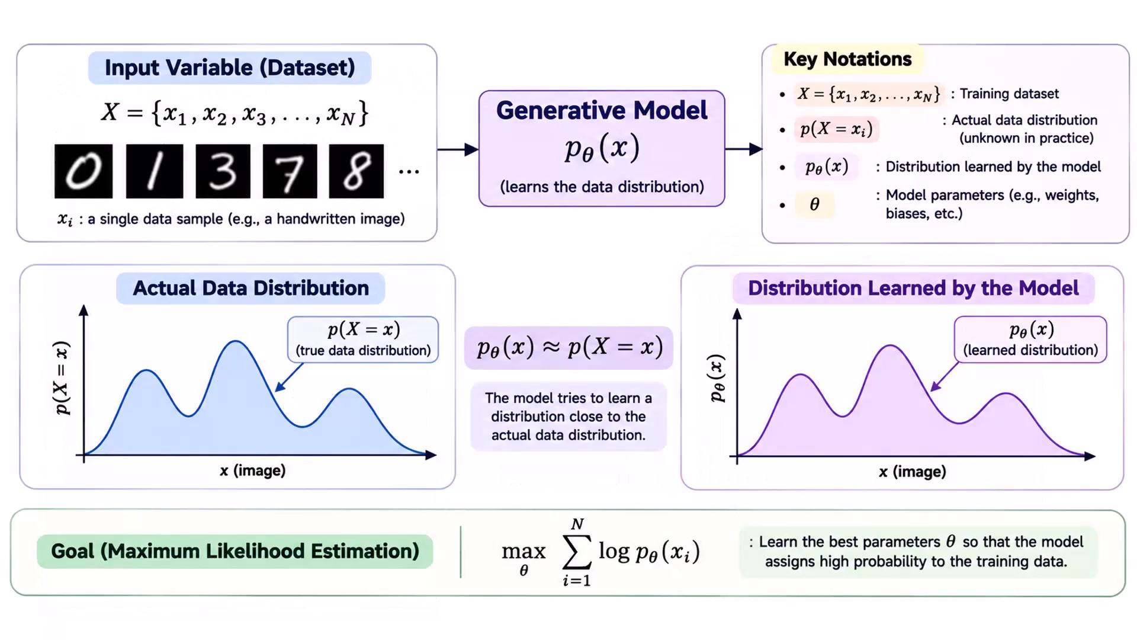
End the slide show and return to editing slide 3.
key("Left")
key("Escape")
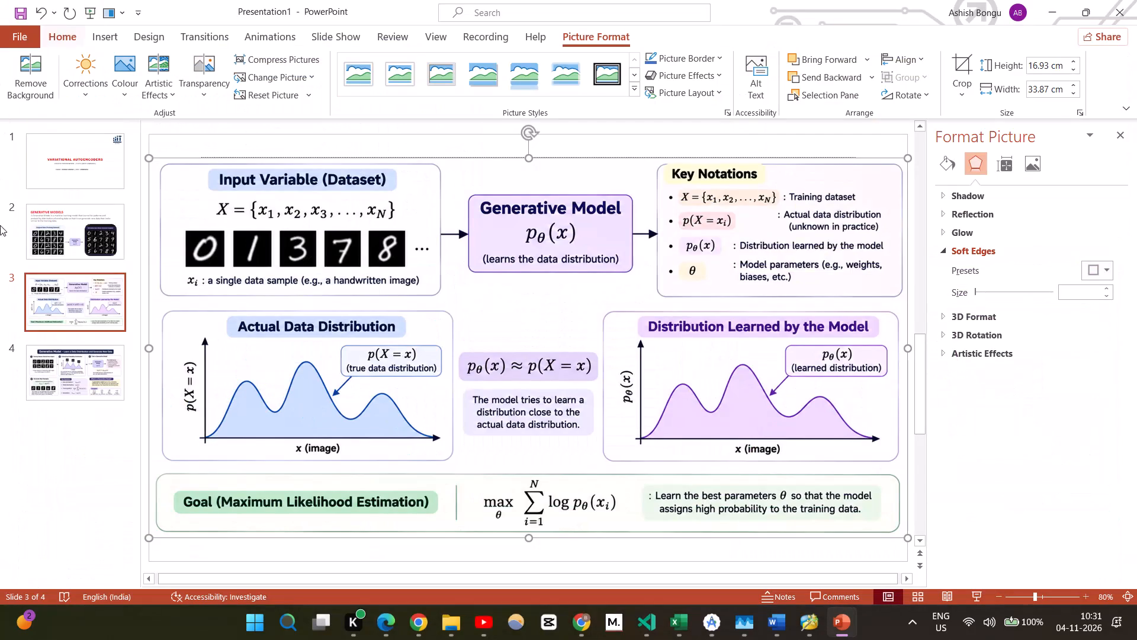
Switch to the Lec 20.1 Revisiting Autoencoders video in Chrome, skip to about 7:20 in the Parametric distribution chapter, and pause it.
left_click(439, 635)
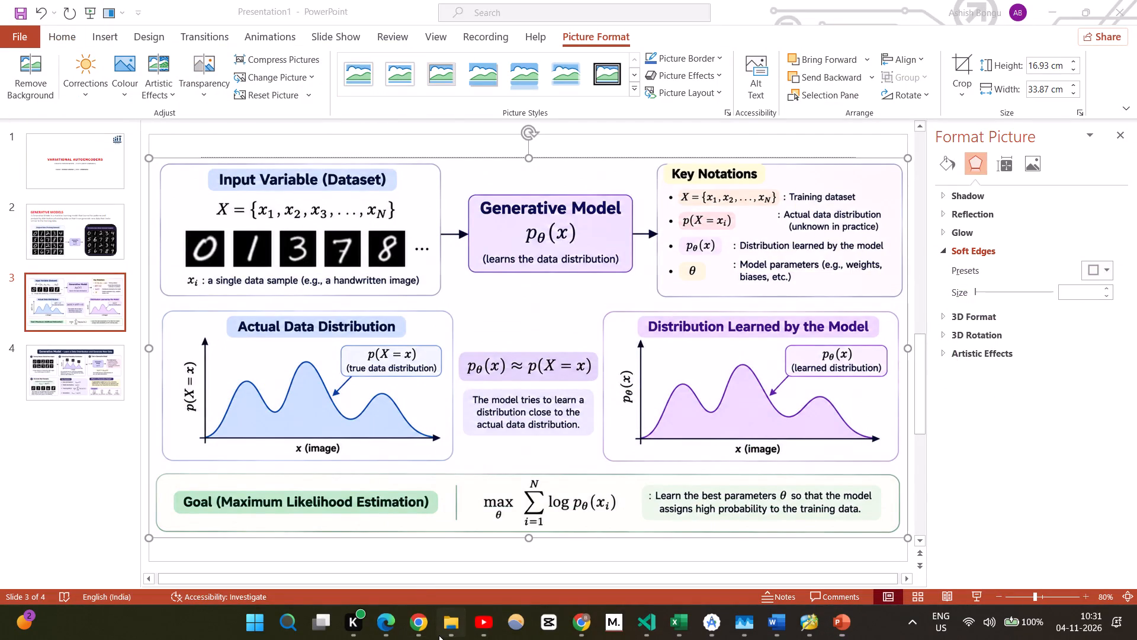
left_click(416, 627)
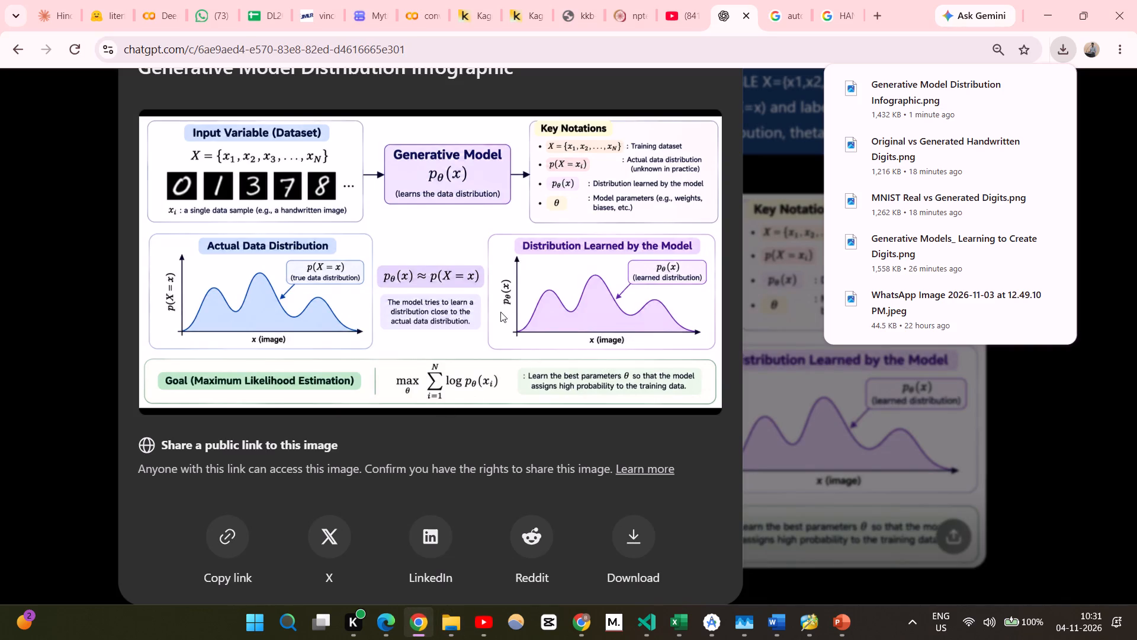
left_click(667, 9)
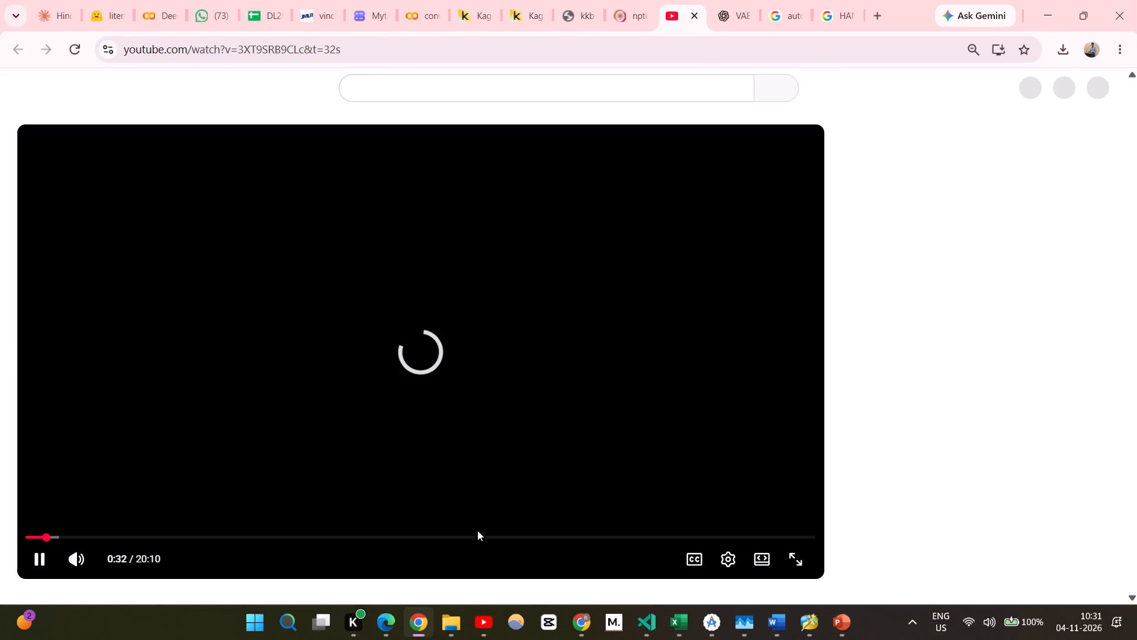
left_click(250, 514)
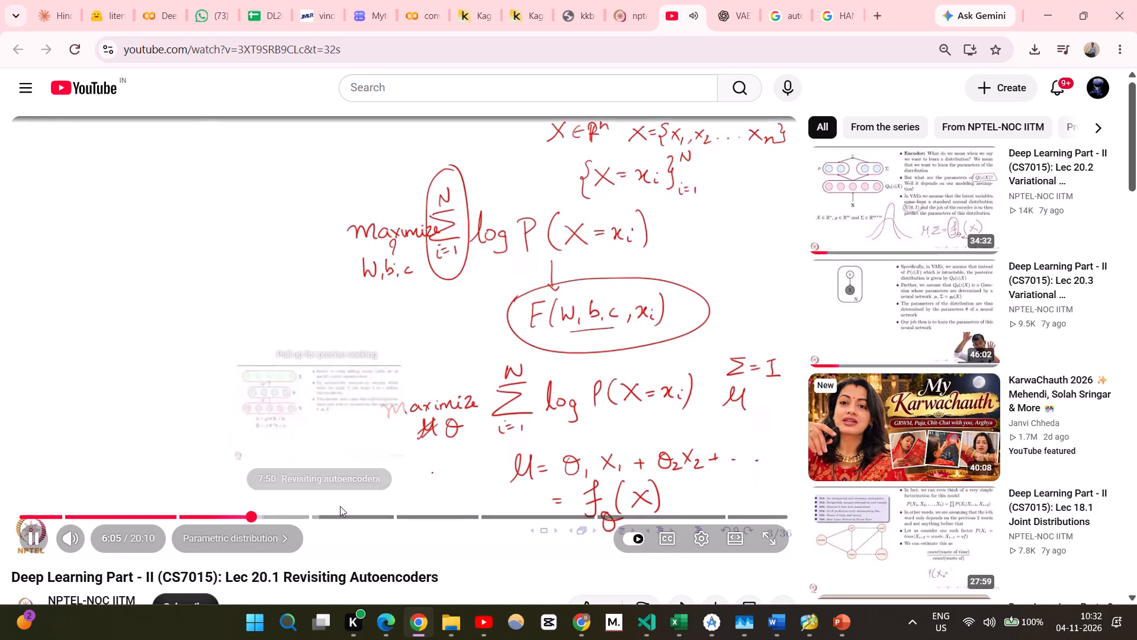
left_click(298, 517)
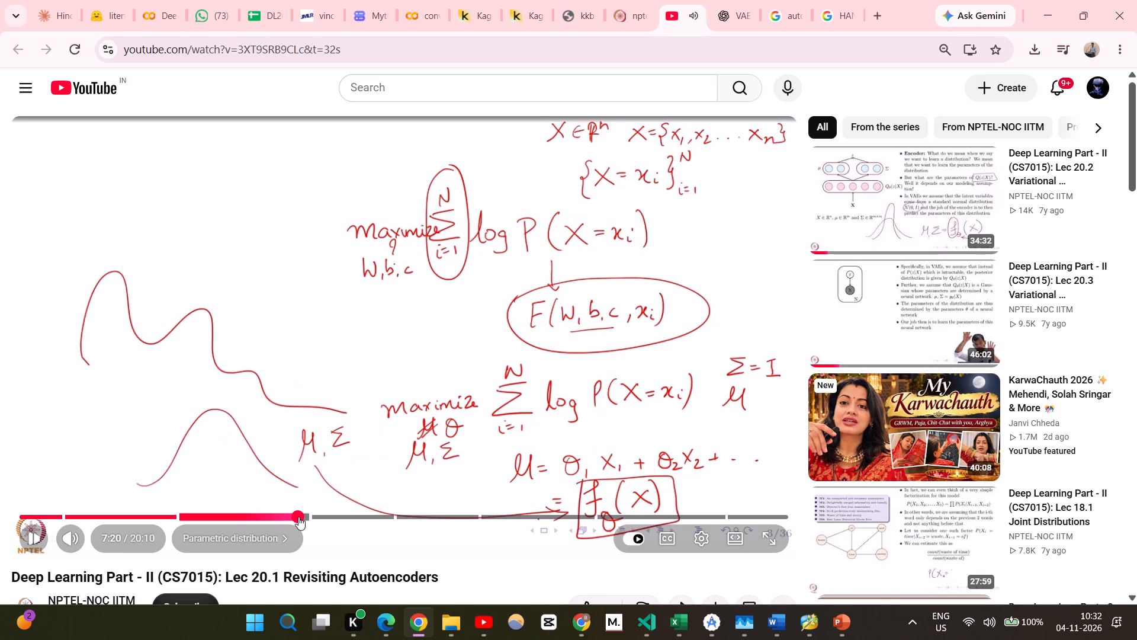
key("space")
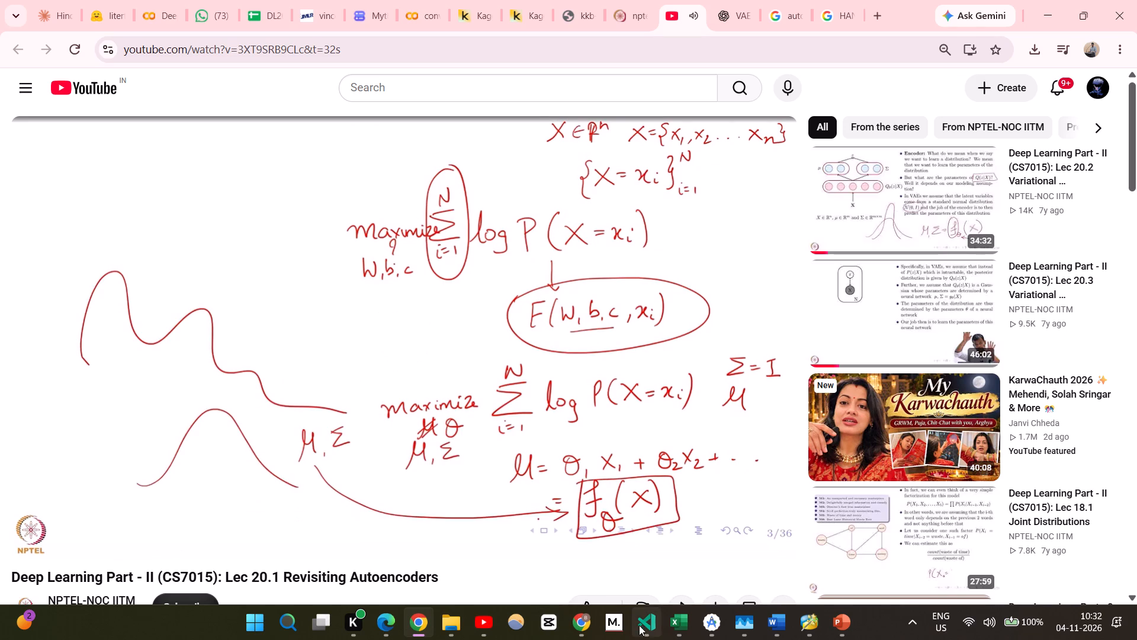
Switch to PowerPoint, review the slide show from the title slide through the distribution infographic, and return to the GENERATIVE MODELS slide for editing.
left_click(848, 634)
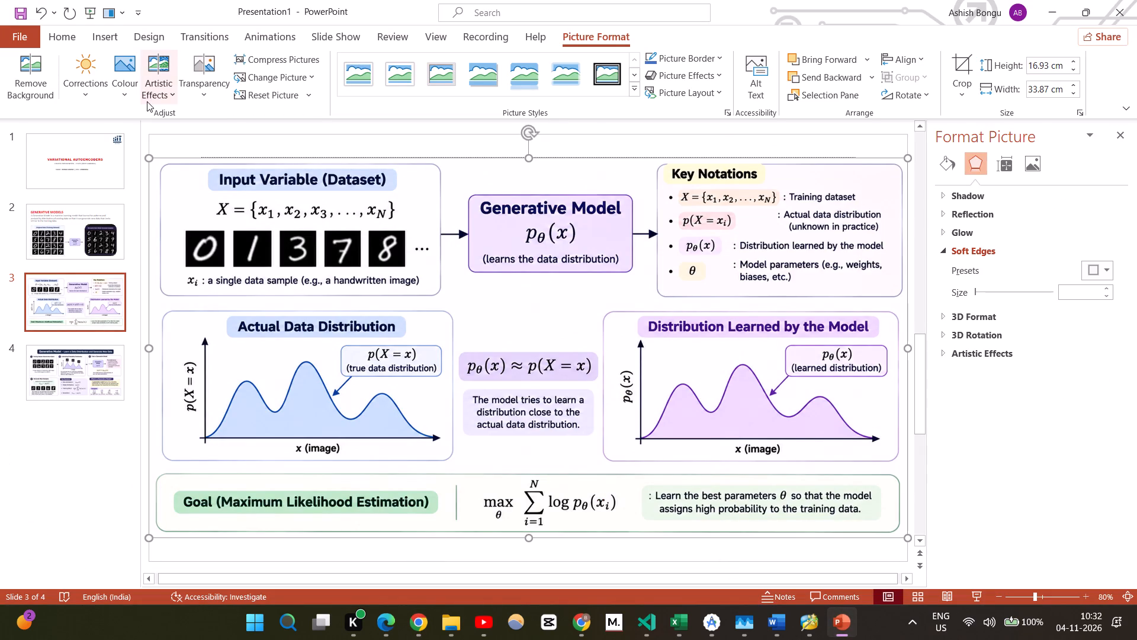
left_click(94, 12)
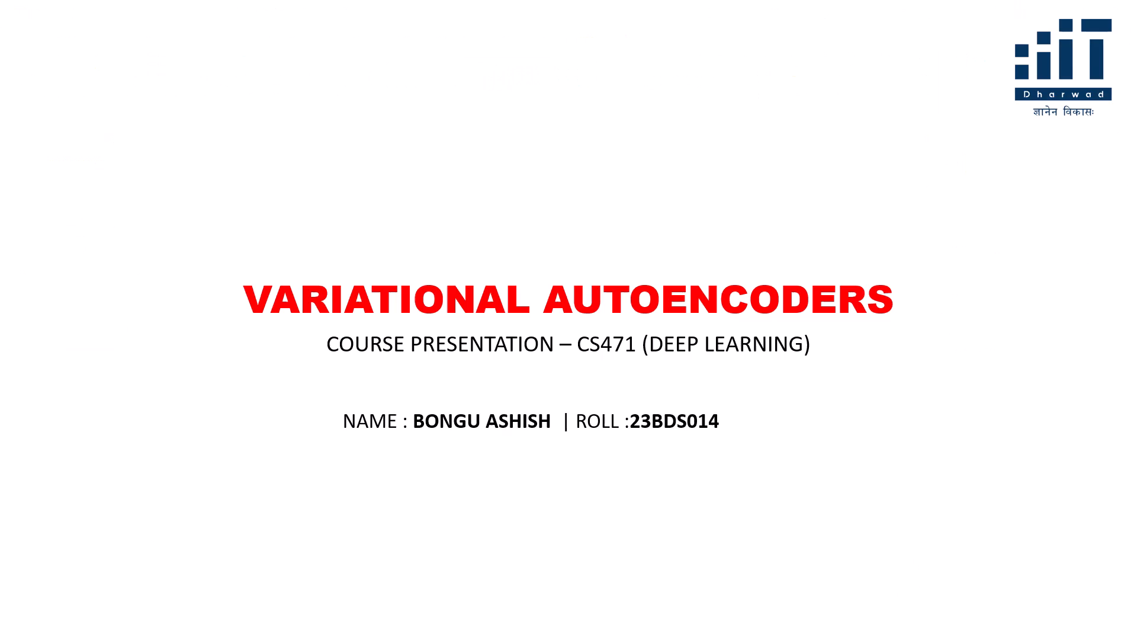
key("Right")
key("Right")
key("Right")
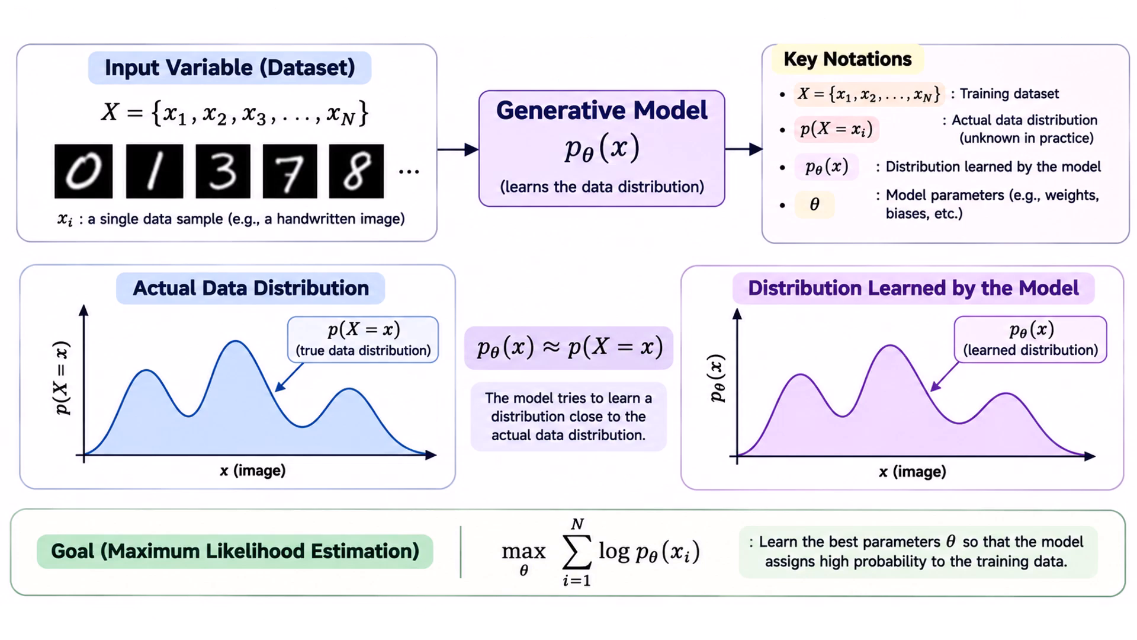
key("Right")
key("Left")
key("Left")
key("Escape")
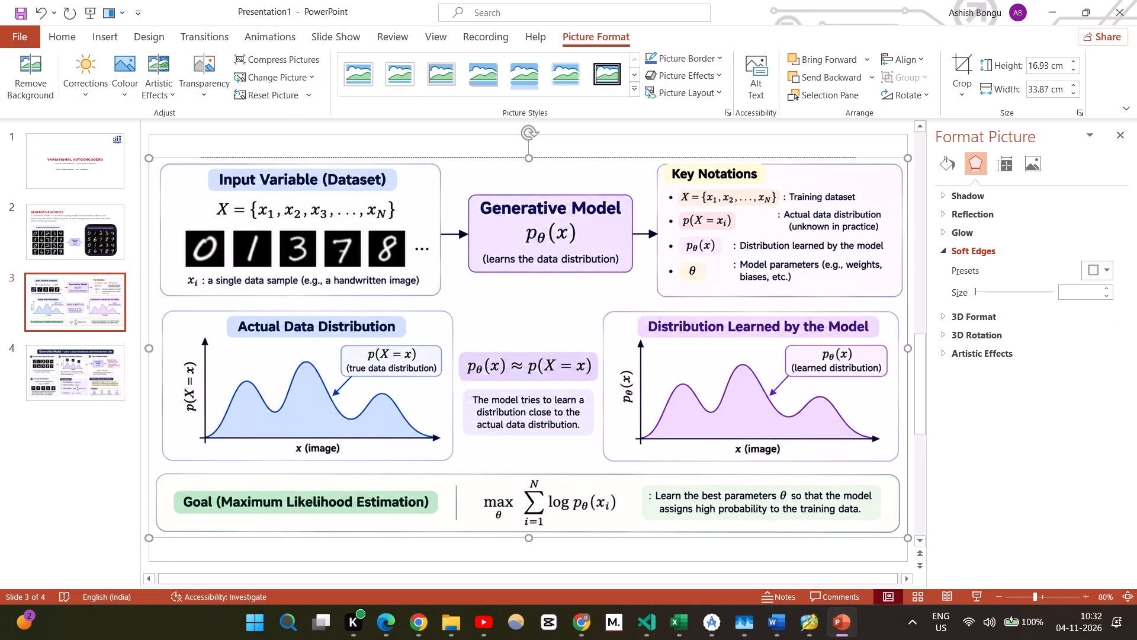
left_click(118, 230)
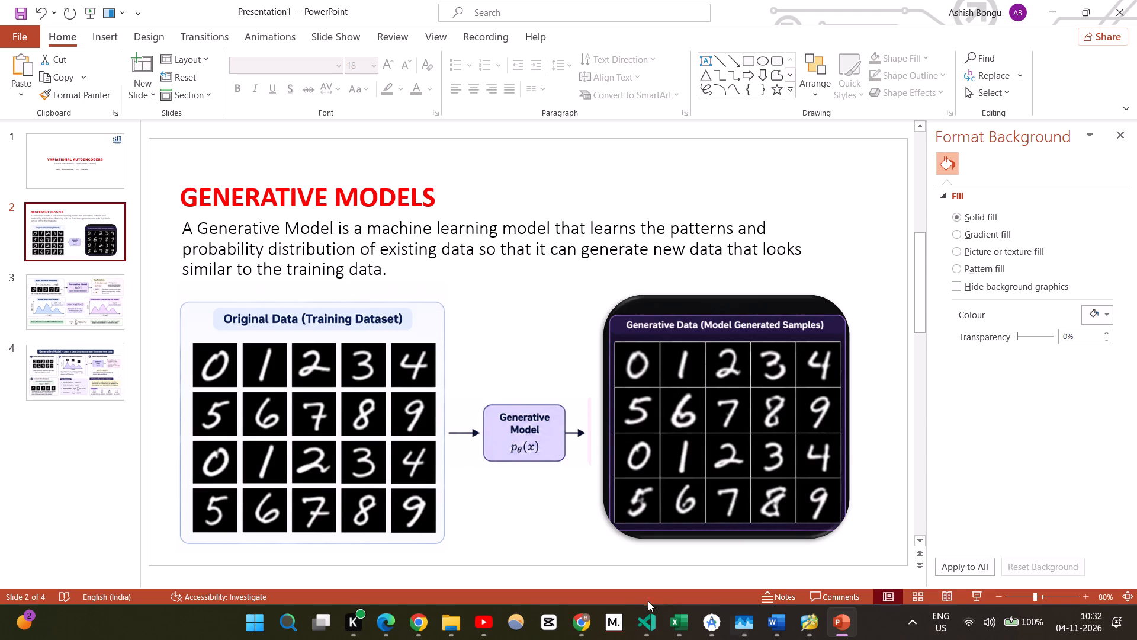
Switch to Chrome and skip the Lec 20.1 video ahead to the slide explaining an autoencoder's encoder and decoder.
left_click(424, 619)
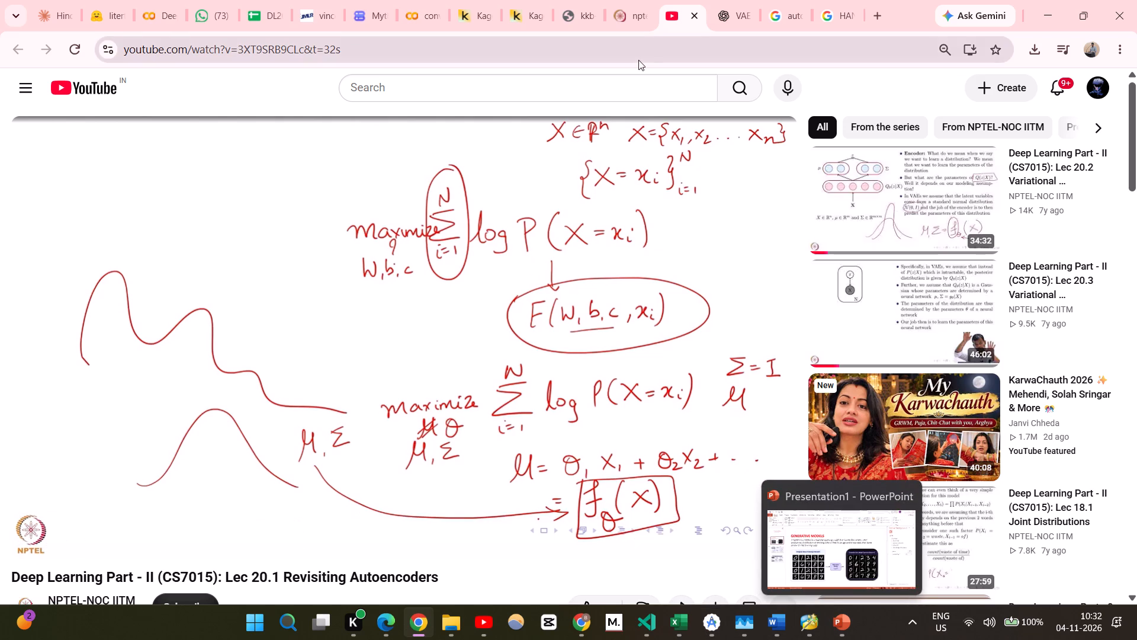
left_click(457, 395)
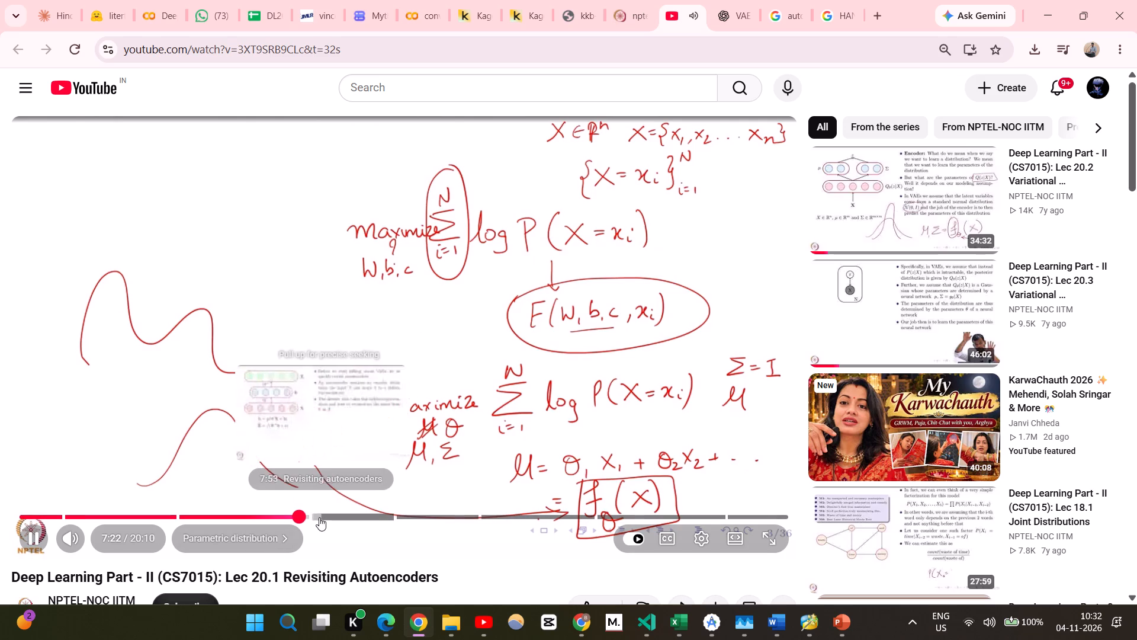
key("Right")
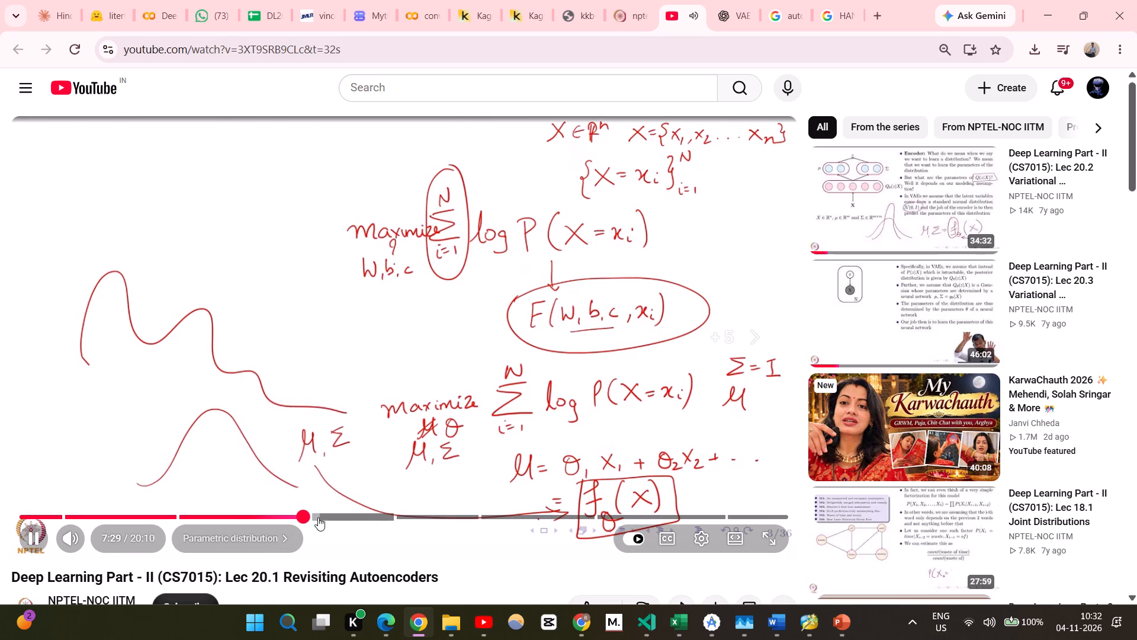
key("Right")
key("Right")
key("Right")
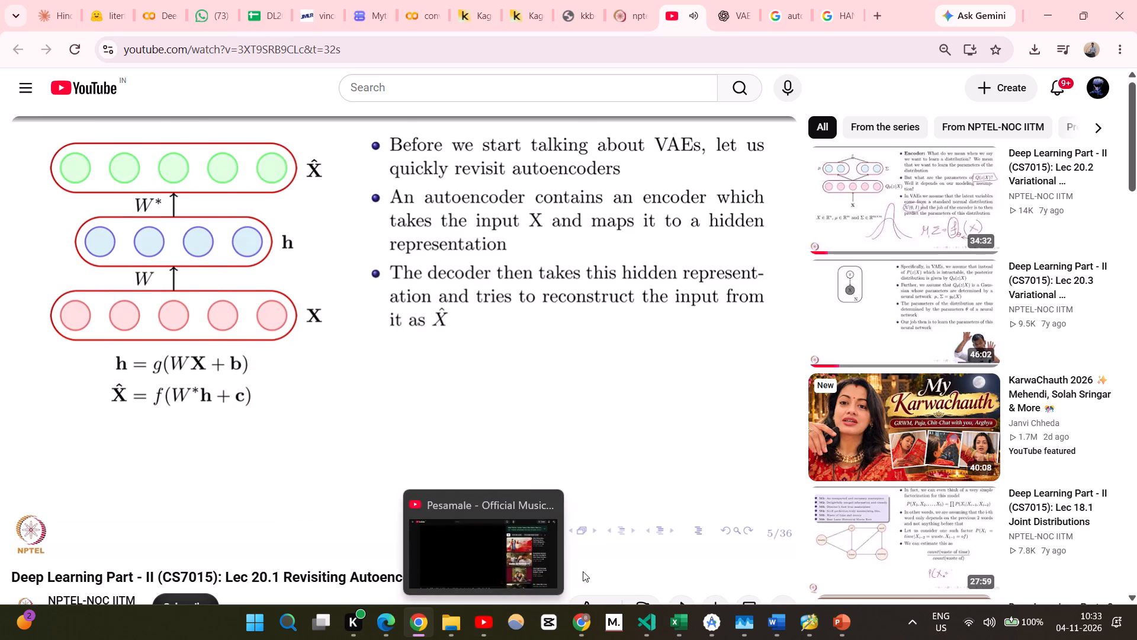
left_click(571, 577)
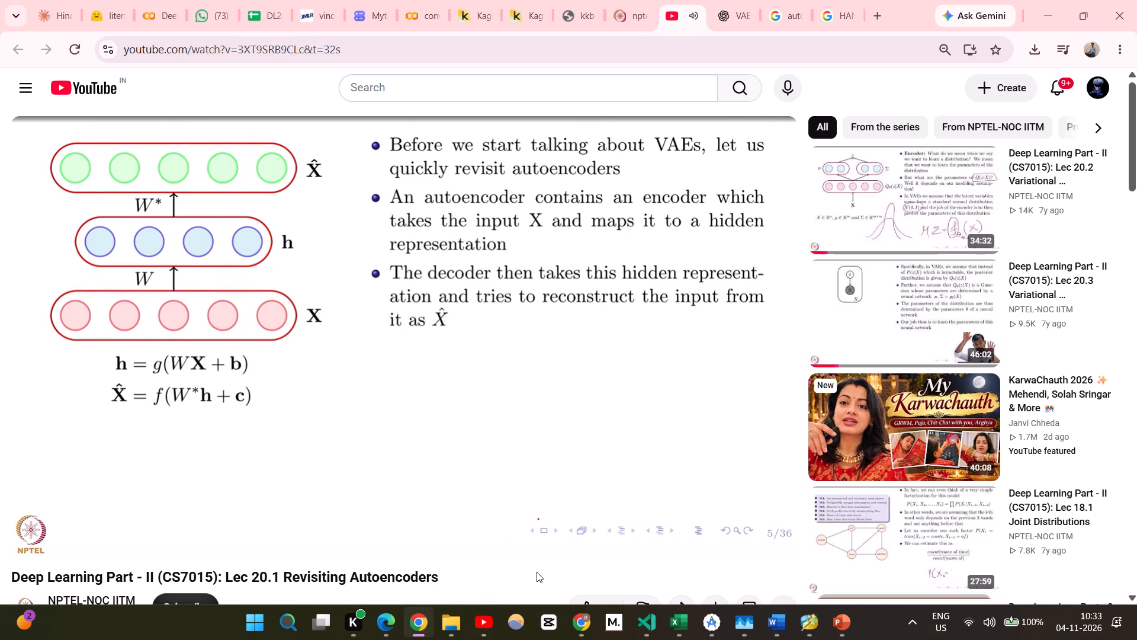
left_click(539, 347)
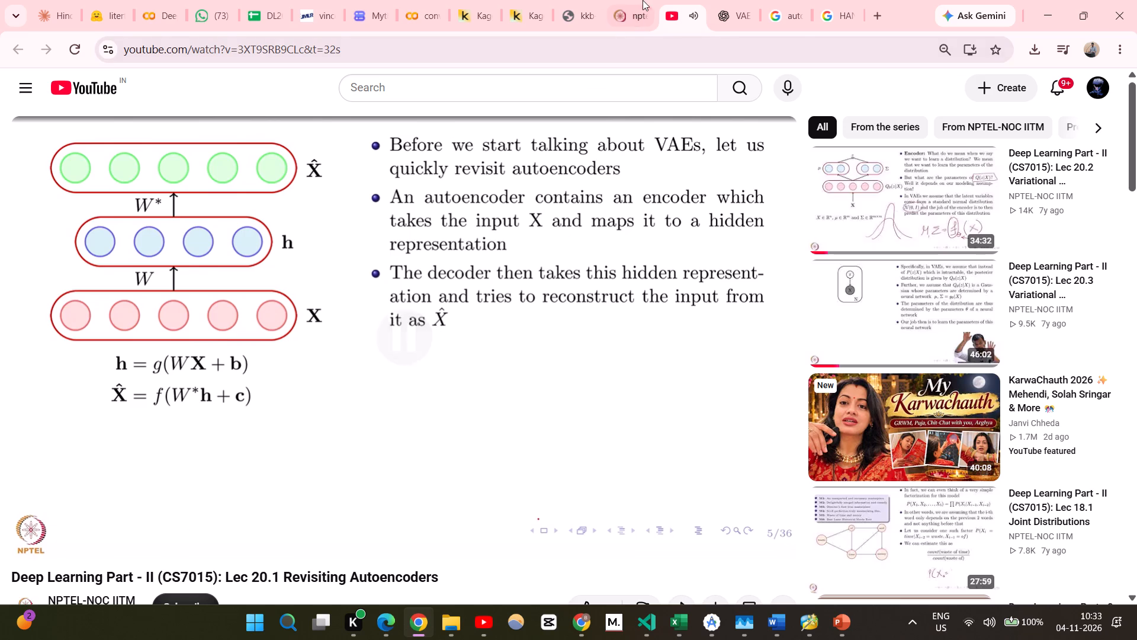
Open Week 6 of the NPTEL Deep Learning - Part 2 course and view its "Variational Autoencoders: The Graphical model perspective" lecture page.
left_click(644, 0)
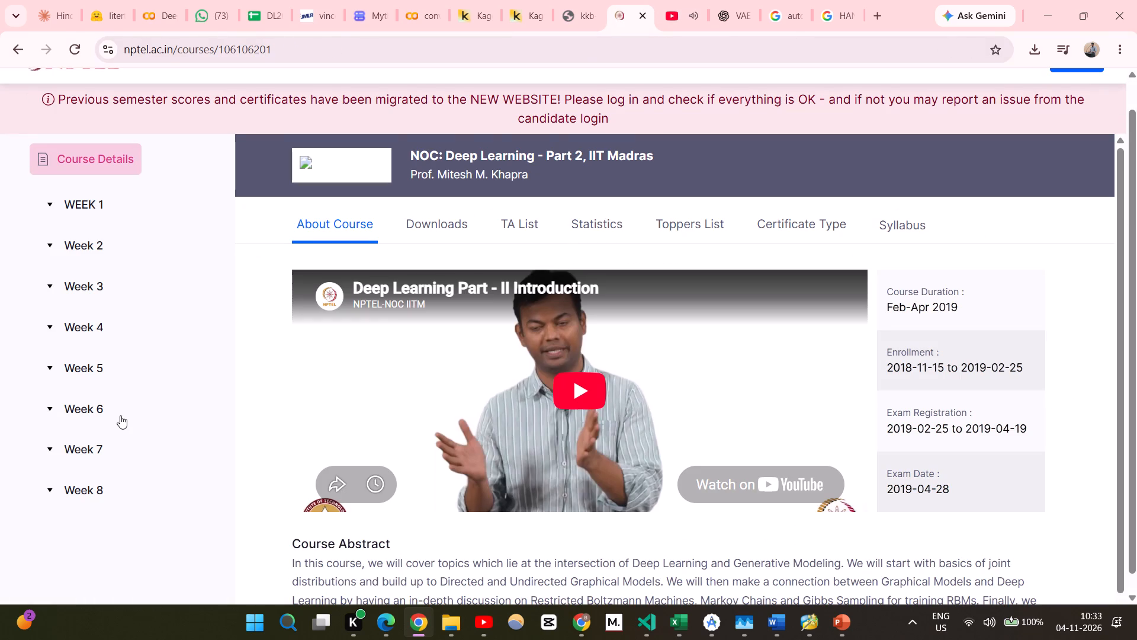
left_click(100, 415)
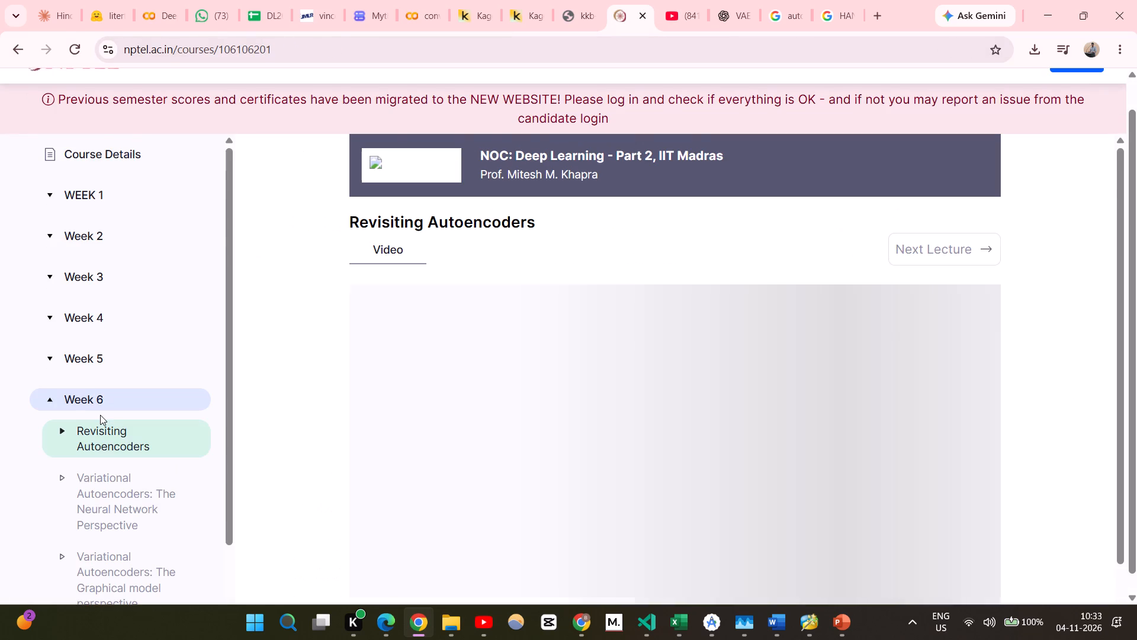
scroll(100, 415, "down", 1)
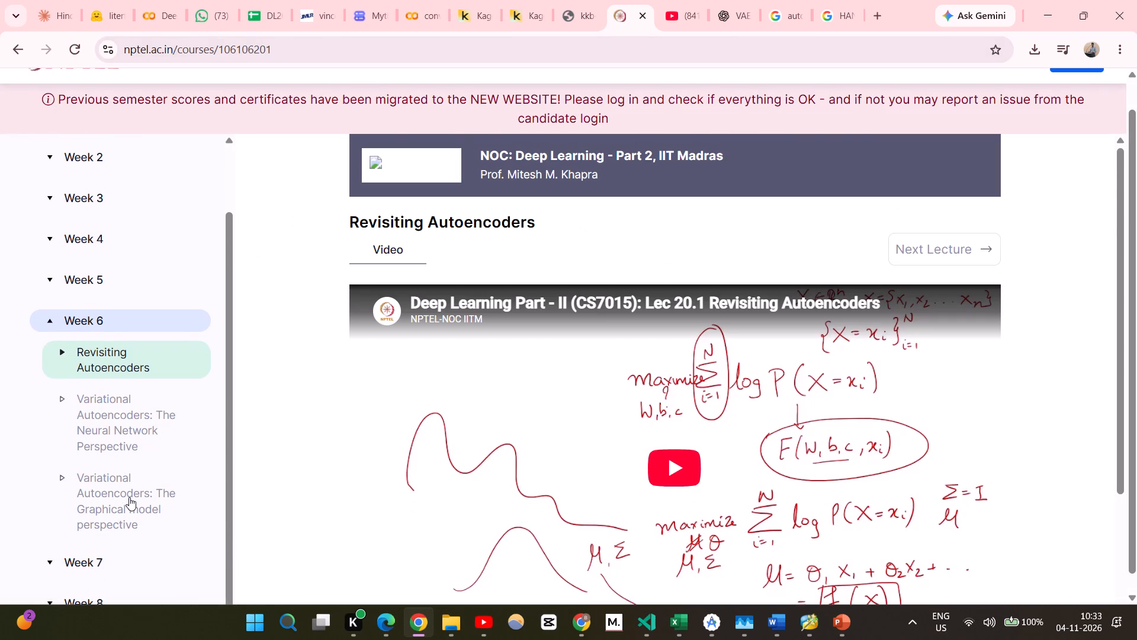
left_click(129, 497)
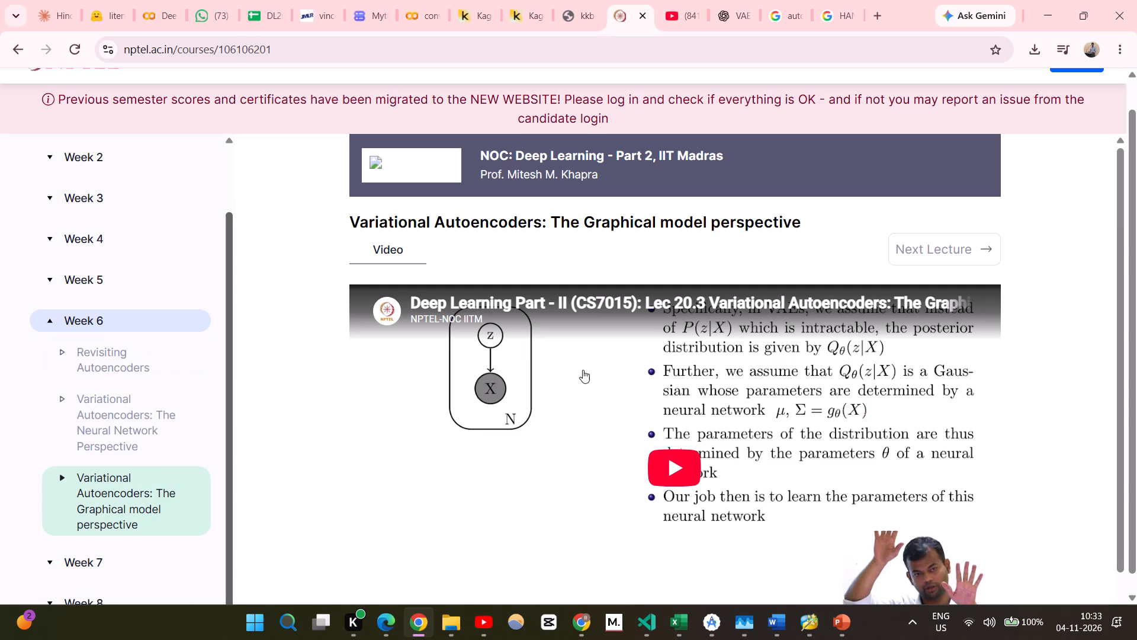
scroll(709, 334, "down", 1)
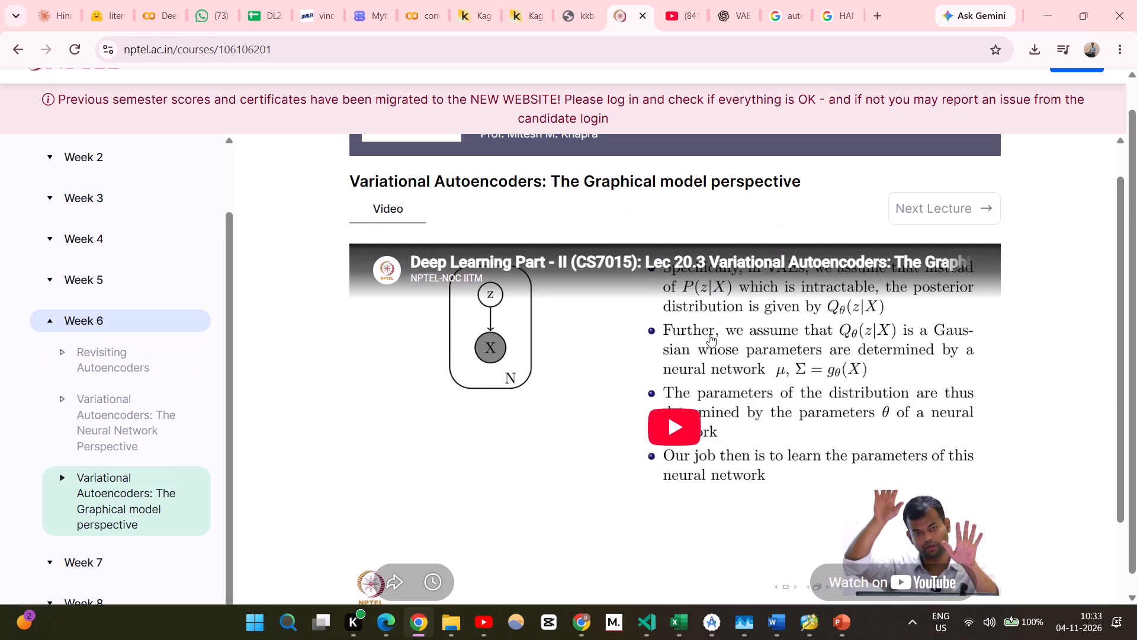
scroll(709, 334, "down", 1)
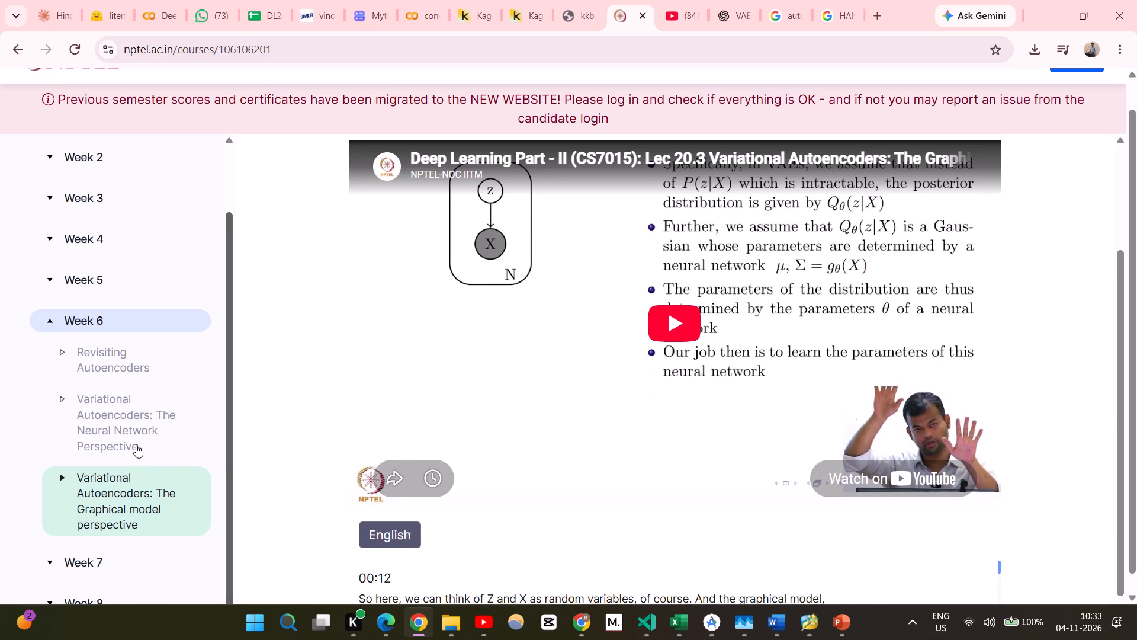
Open the Week 6 lecture "Variational Autoencoders: The Neural Network Perspective" and play its video from about 7:27.
left_click(144, 427)
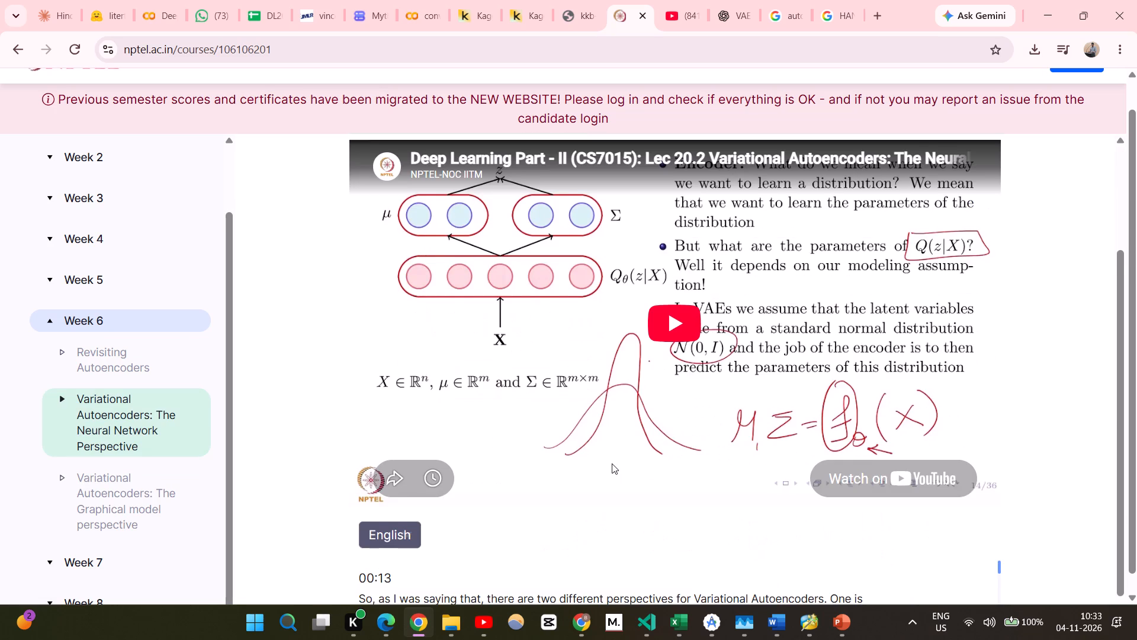
scroll(612, 463, "down", 1)
scroll(612, 463, "up", 1)
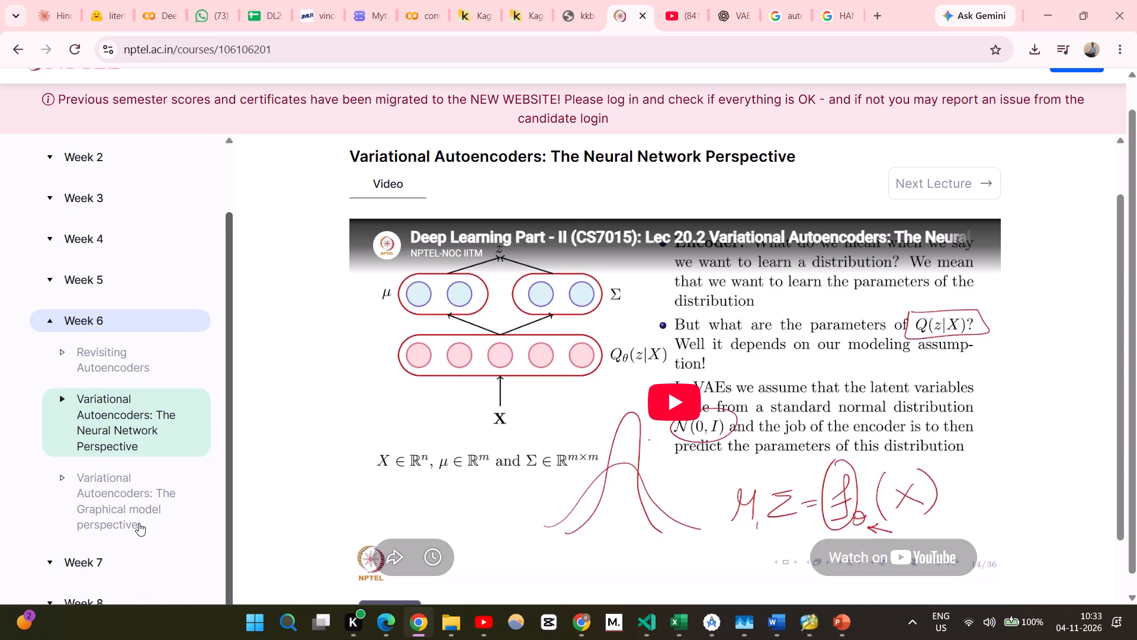
left_click(666, 403)
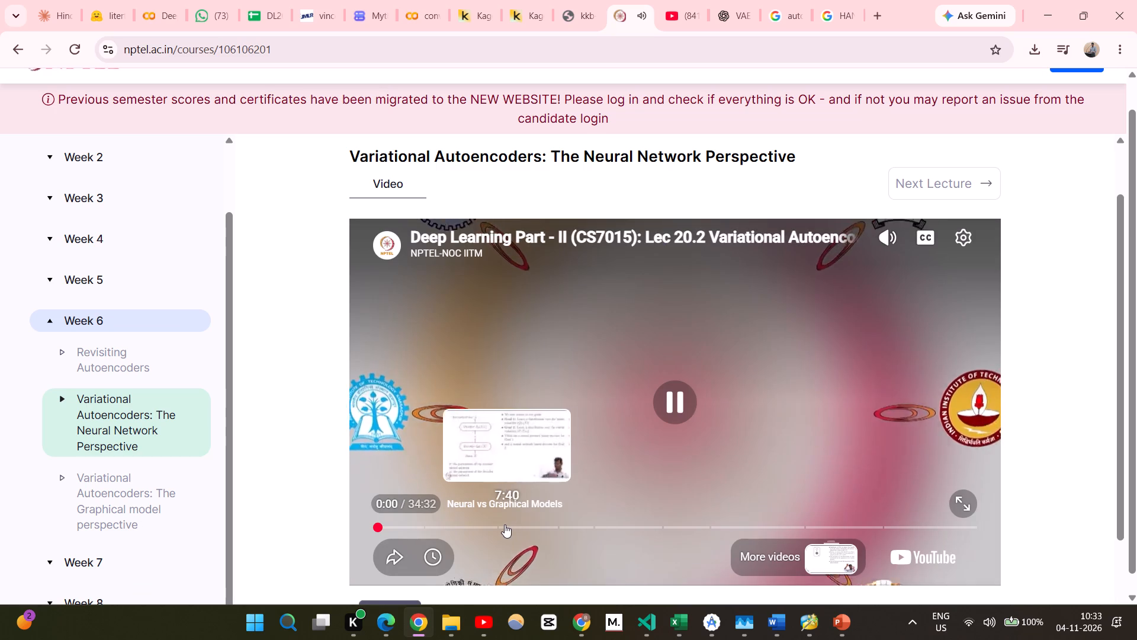
left_click(504, 524)
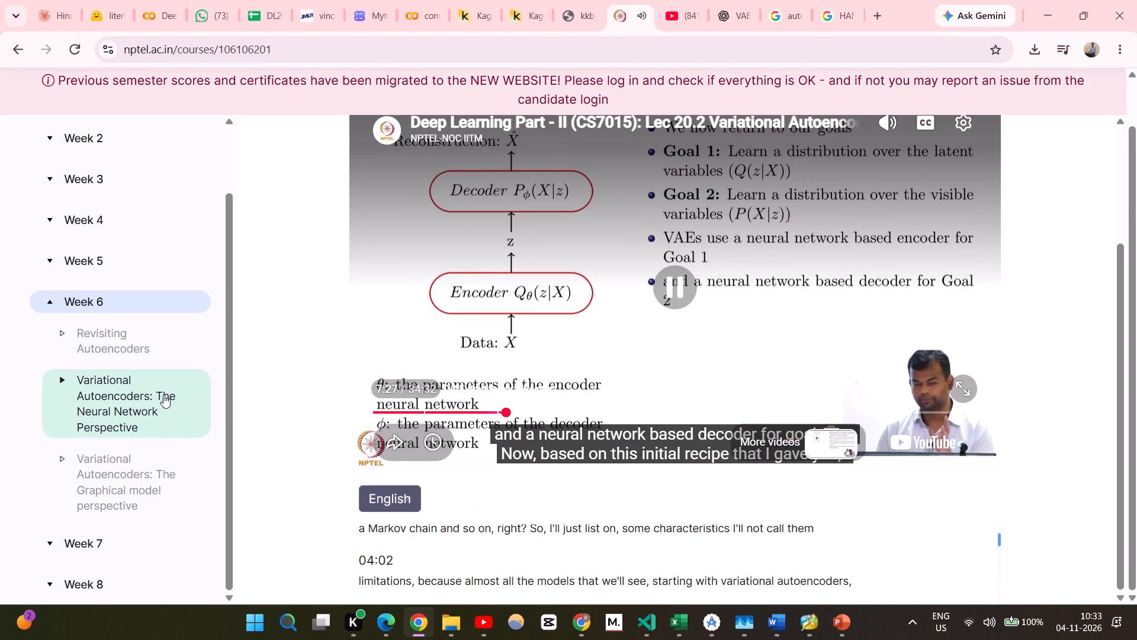
Check the Graphical model perspective lecture, and return to the Neural Network Perspective video to play it from about 14:47.
left_click(152, 462)
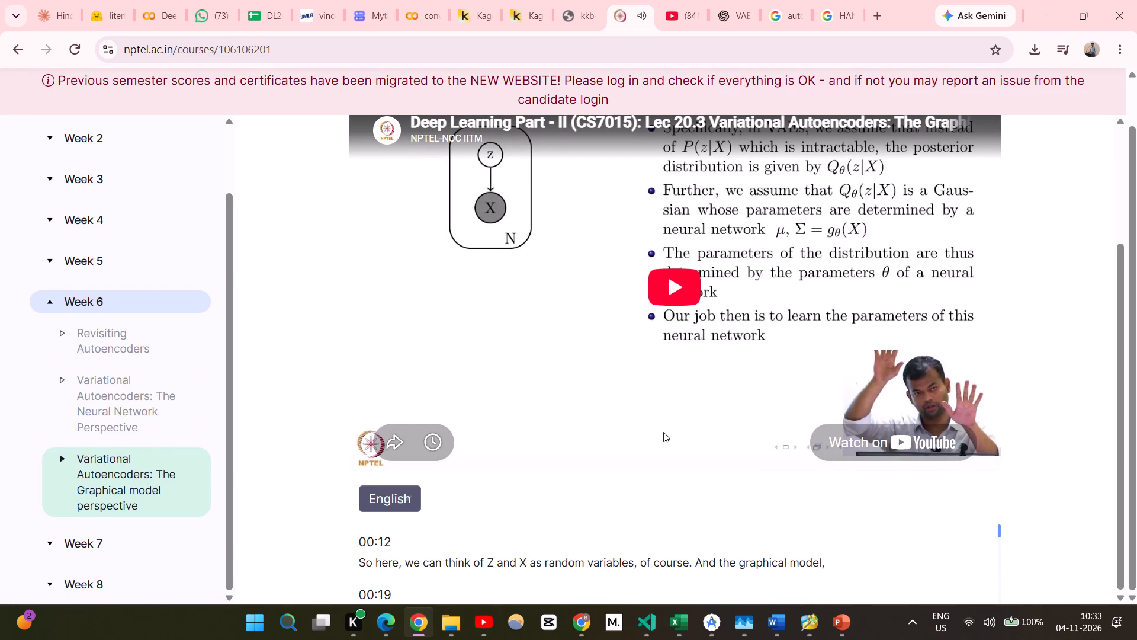
left_click(120, 400)
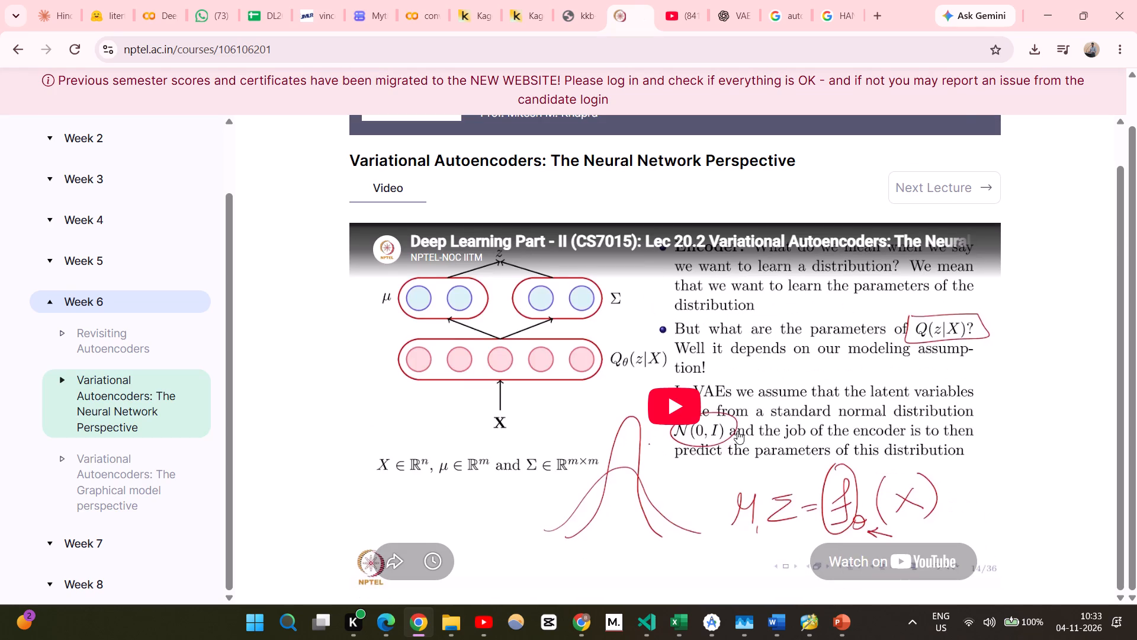
left_click(685, 271)
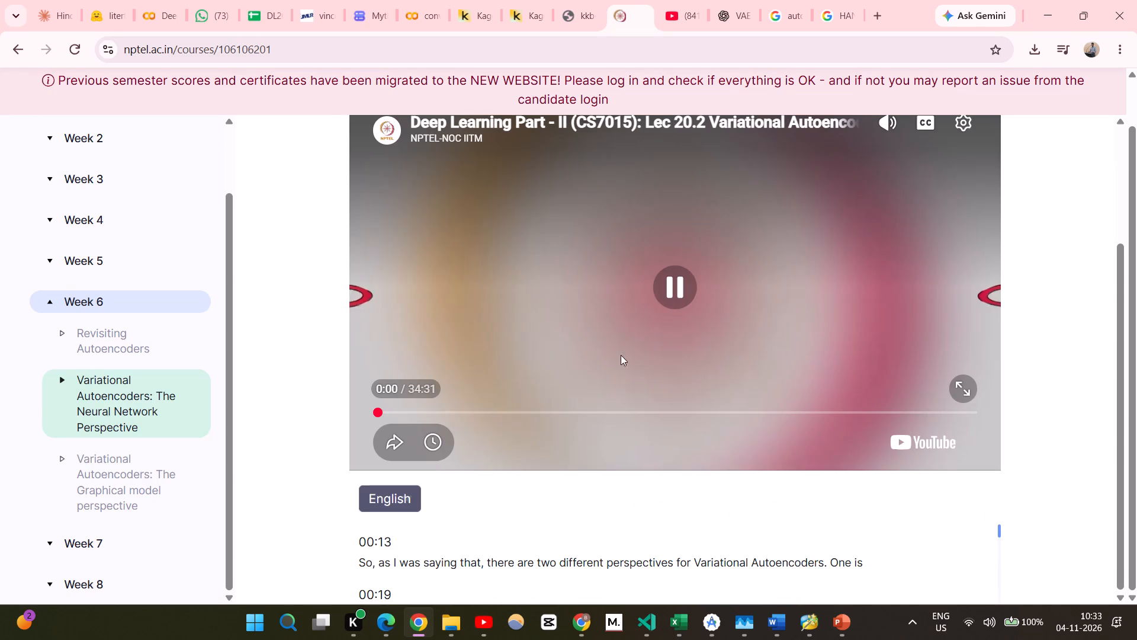
left_click(632, 417)
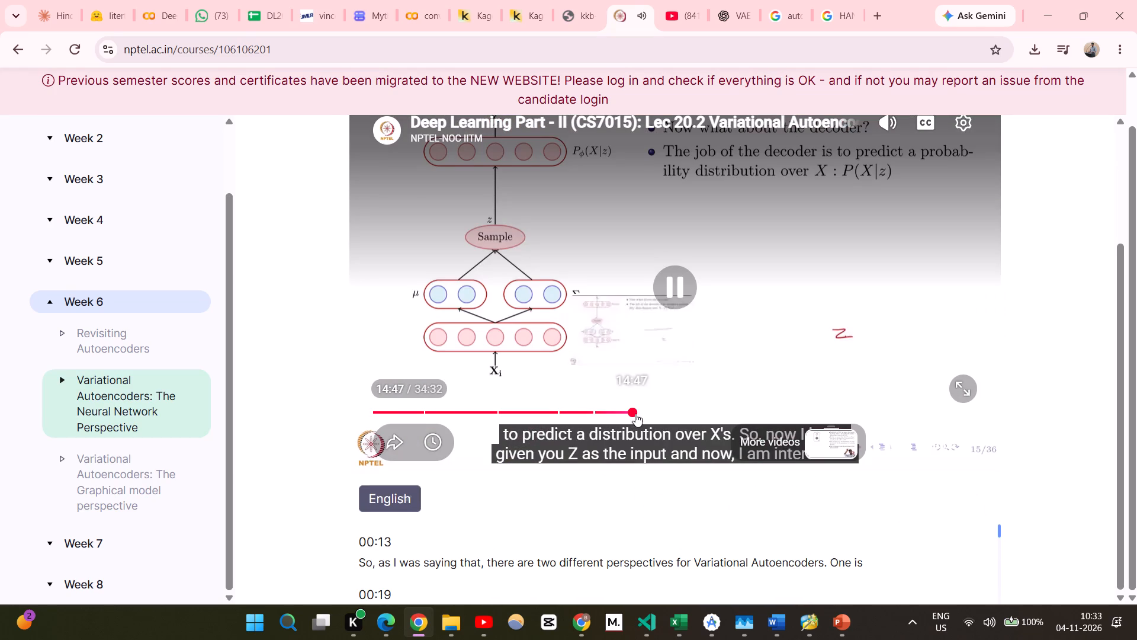
scroll(737, 318, "up", 1)
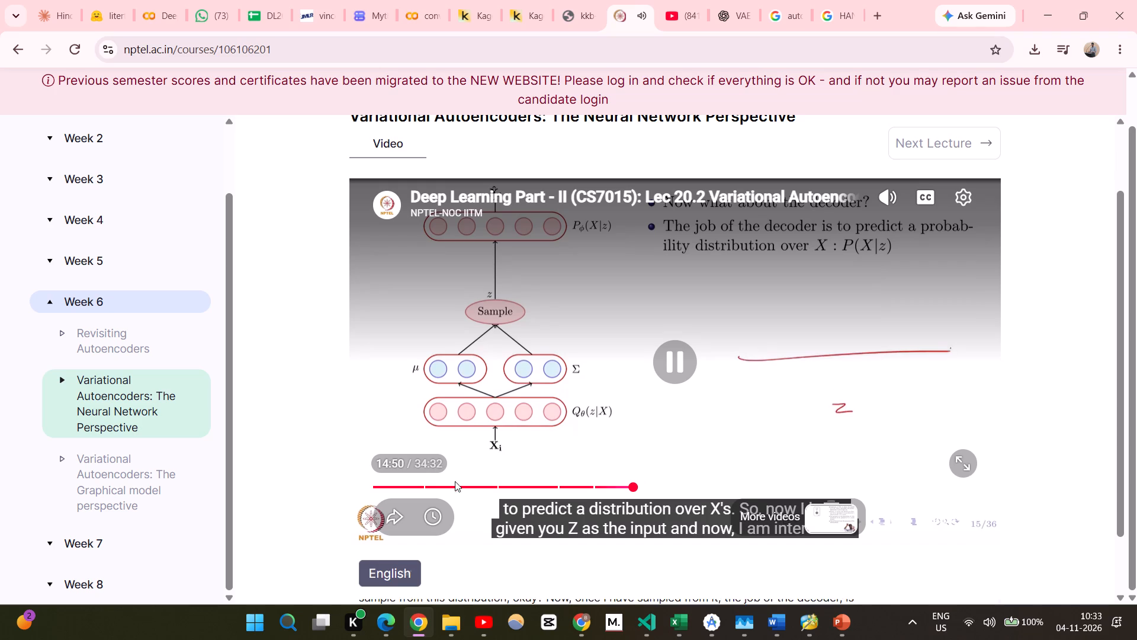
Skim the Neural Network Perspective video at about 5:56, 22:19, 29:06 and 1:22, and pause it at the abstraction slide.
left_click(477, 489)
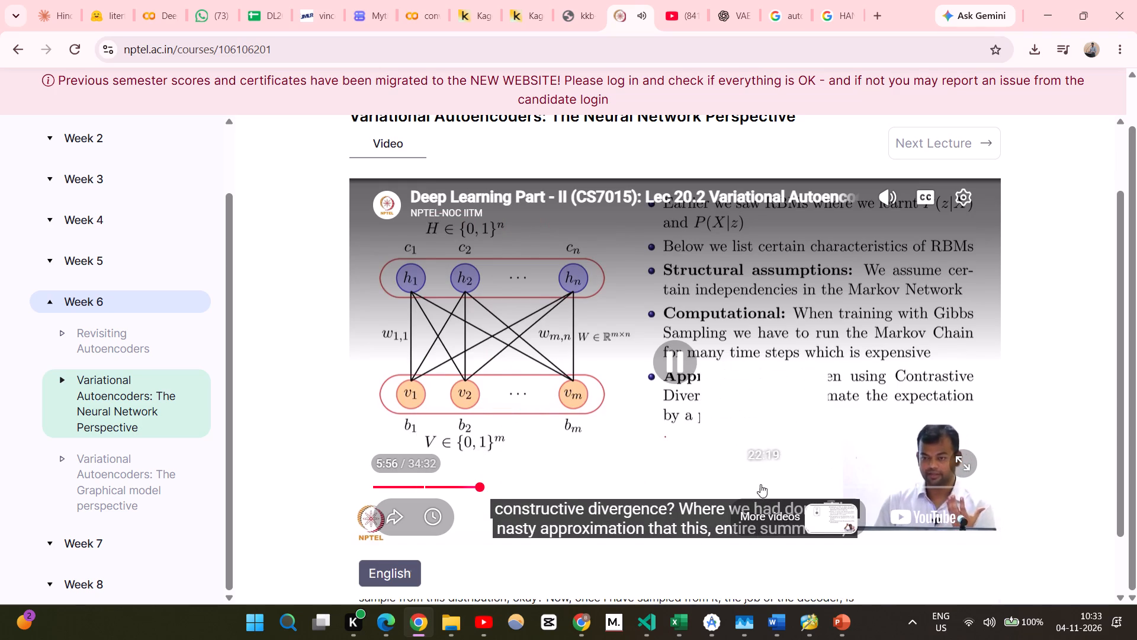
left_click(766, 492)
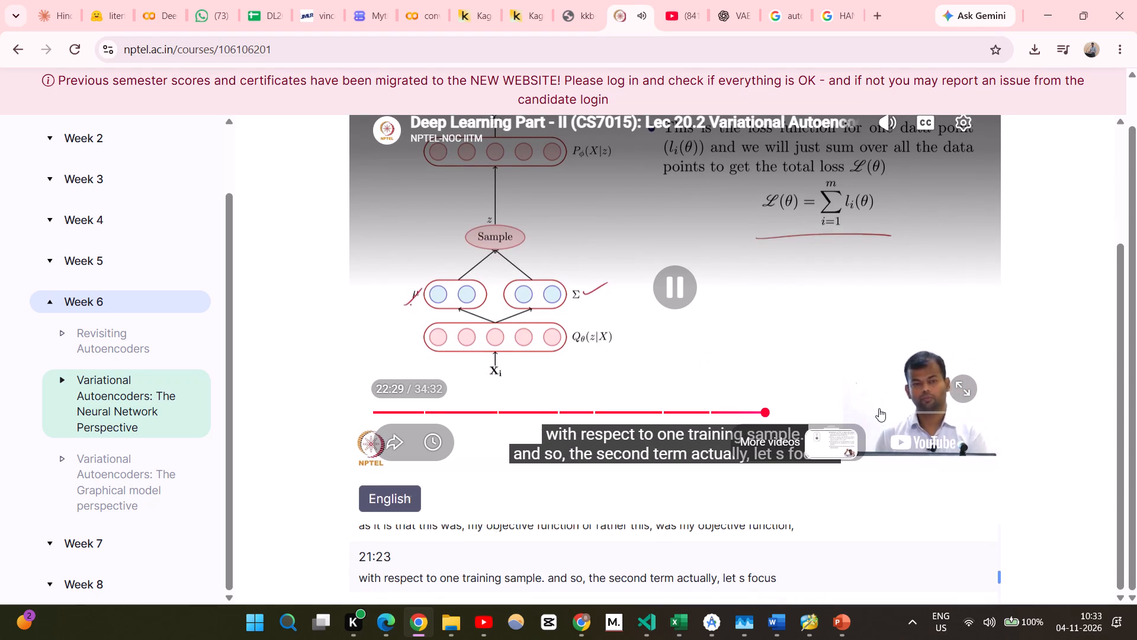
left_click(882, 415)
scroll(718, 311, "up", 1)
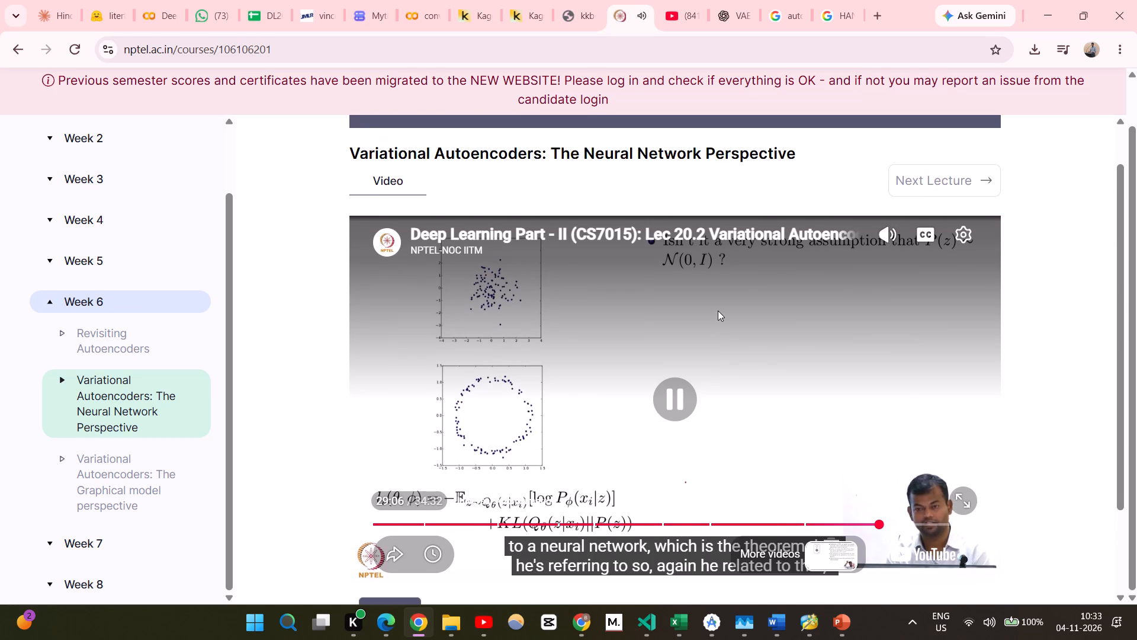
left_click(397, 537)
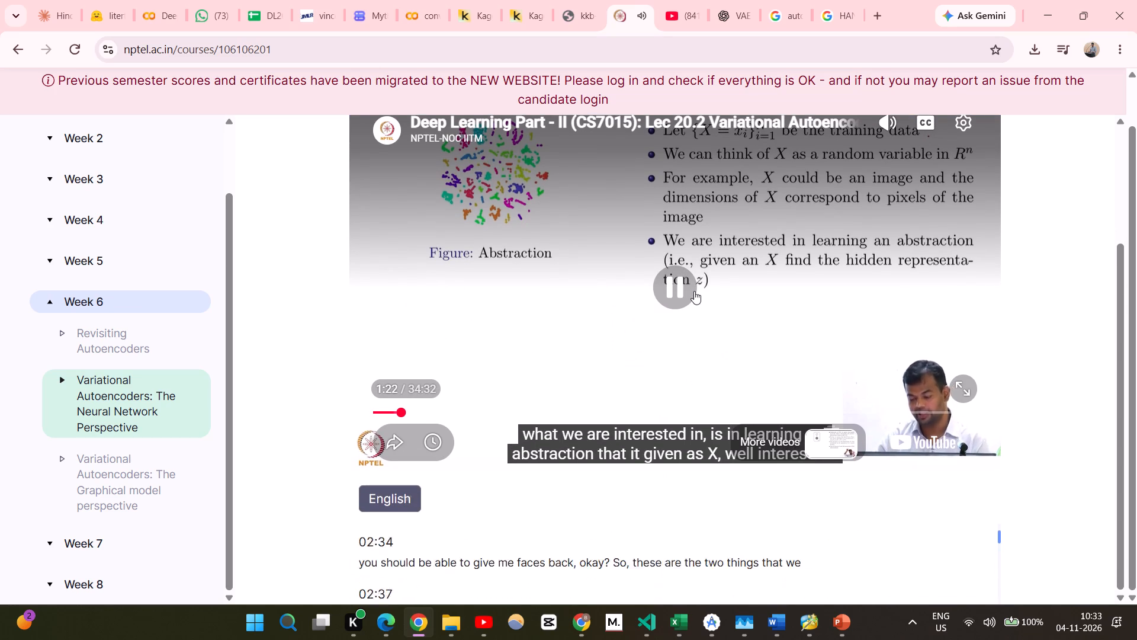
left_click(694, 291)
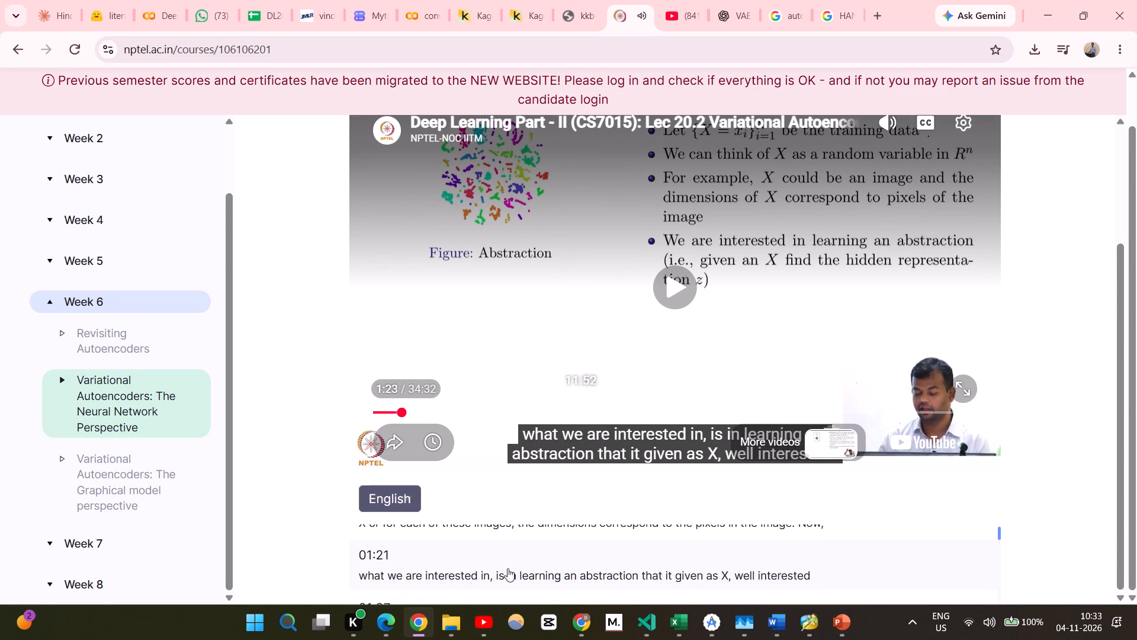
Open the Graphical model perspective lecture and skim its video at about 13:17, 28:45 and 38:22.
left_click(140, 463)
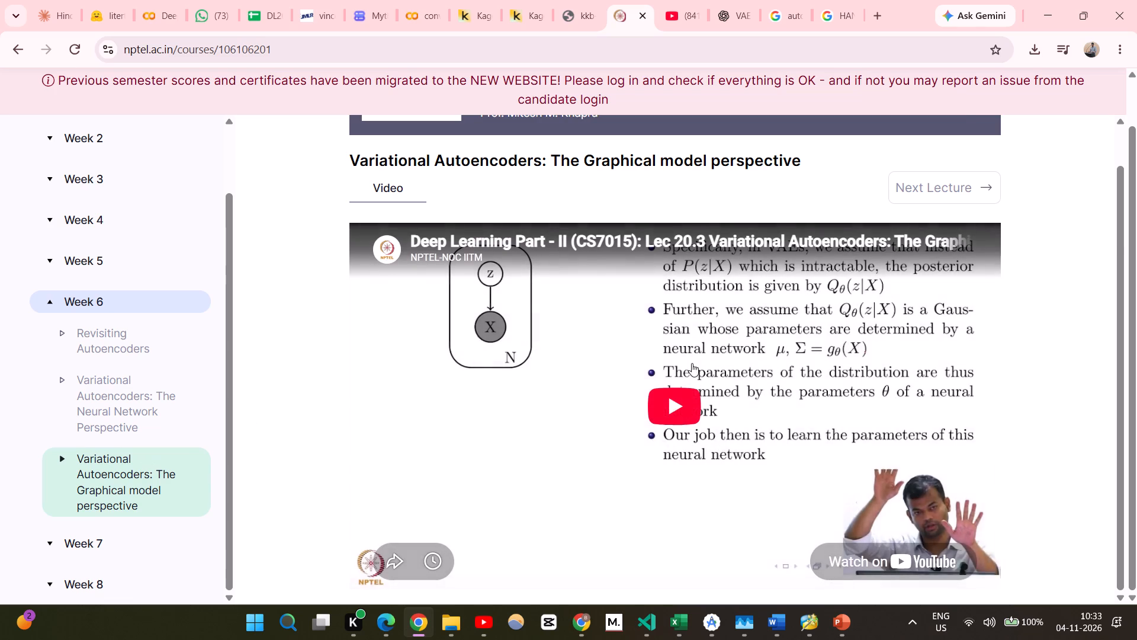
left_click(688, 391)
left_click(548, 418)
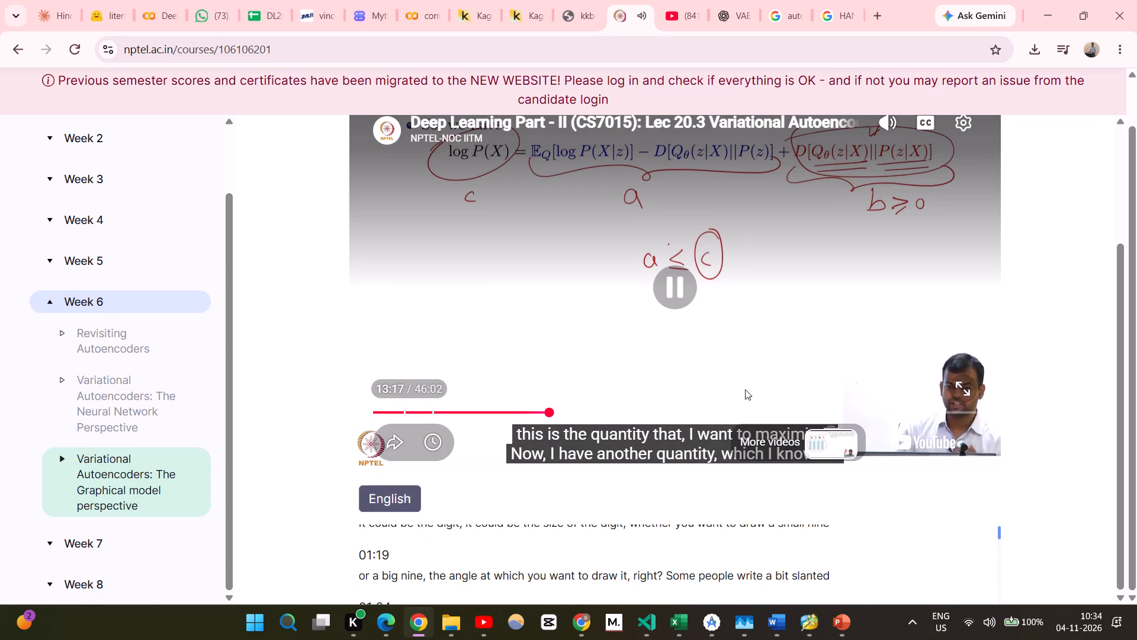
left_click(750, 419)
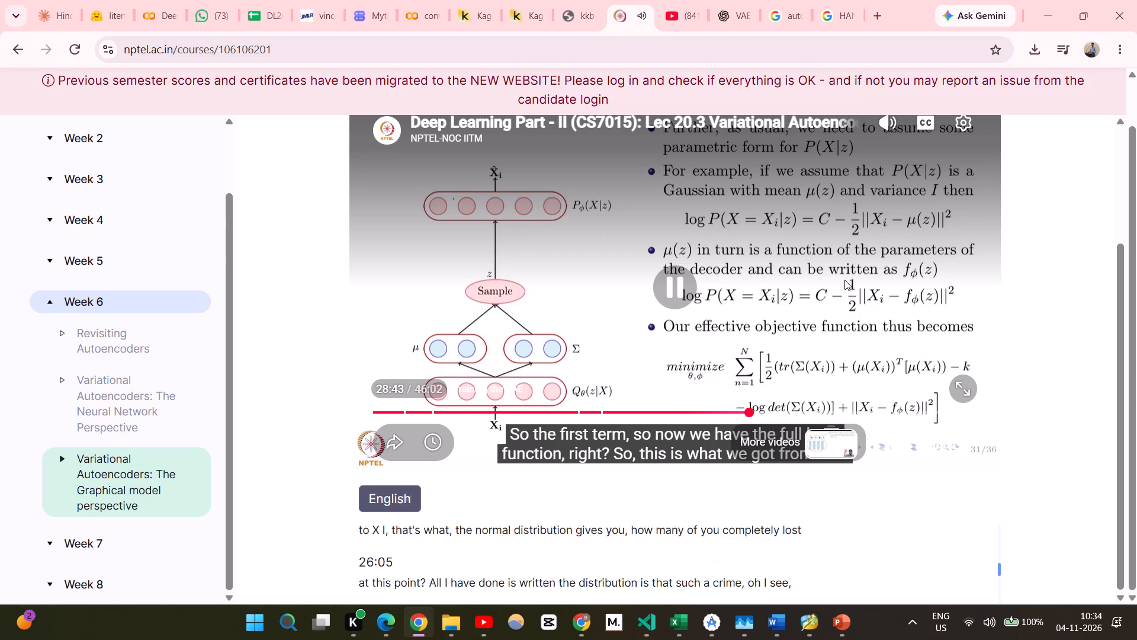
left_click(680, 281)
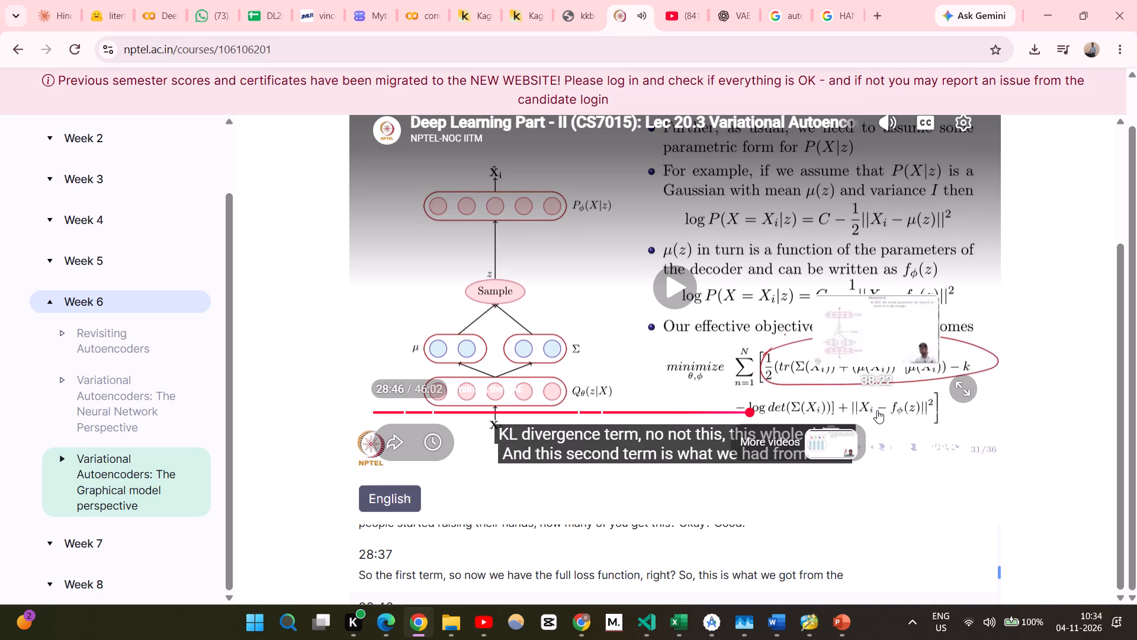
left_click(877, 410)
scroll(676, 290, "up", 1)
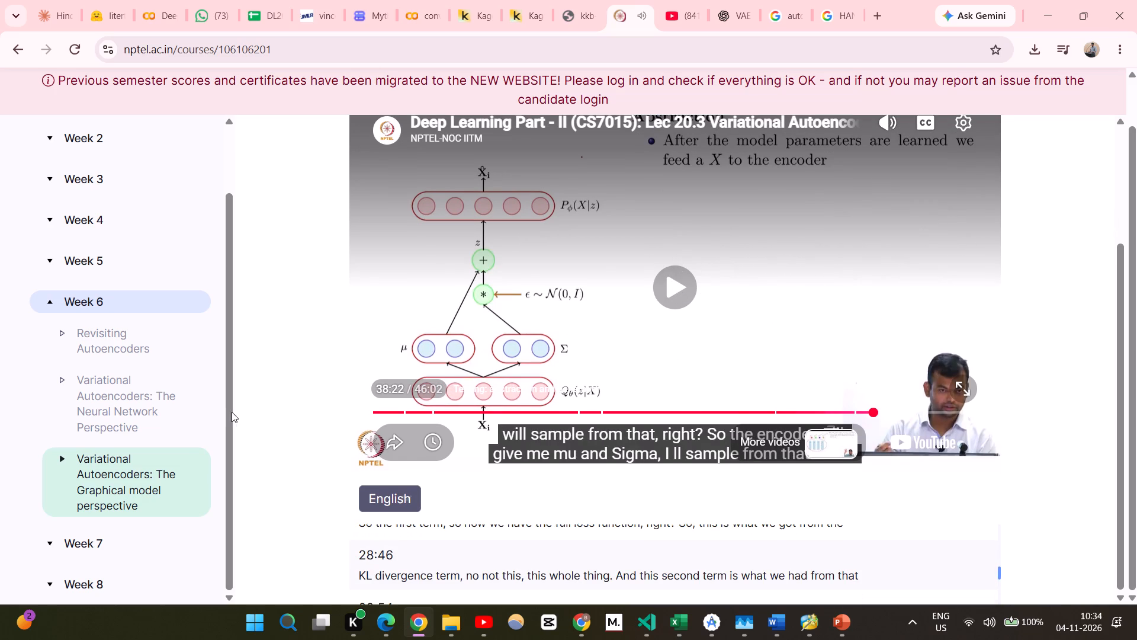
Open the Week 6 "Revisiting Autoencoders" lecture, play its video from about 7:27 and show it full screen.
left_click(138, 400)
left_click(147, 326)
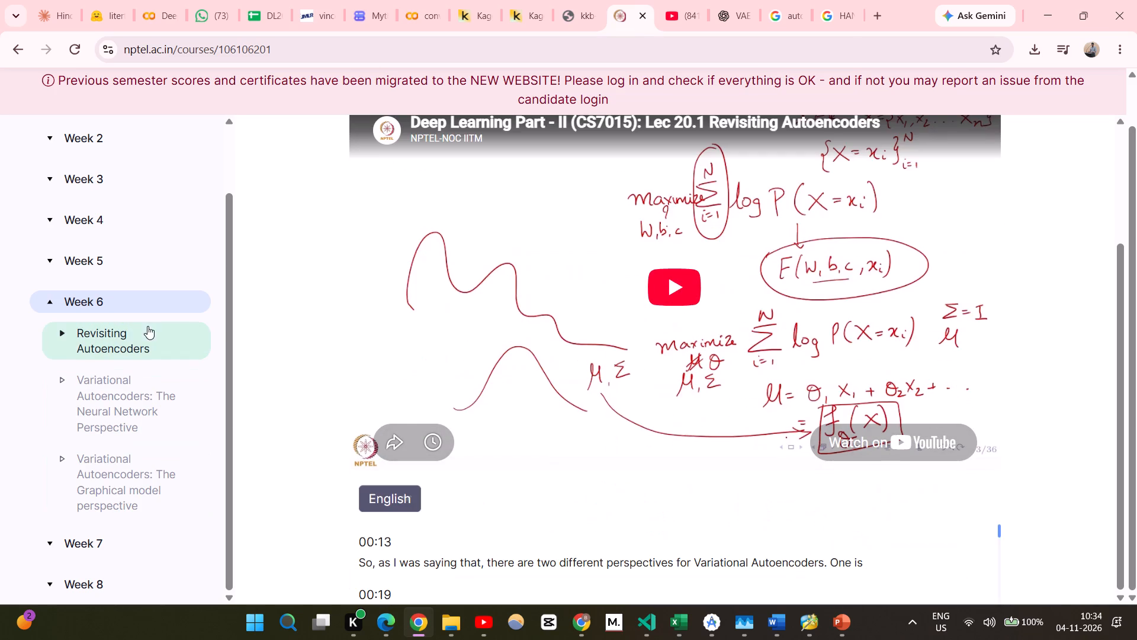
left_click(694, 296)
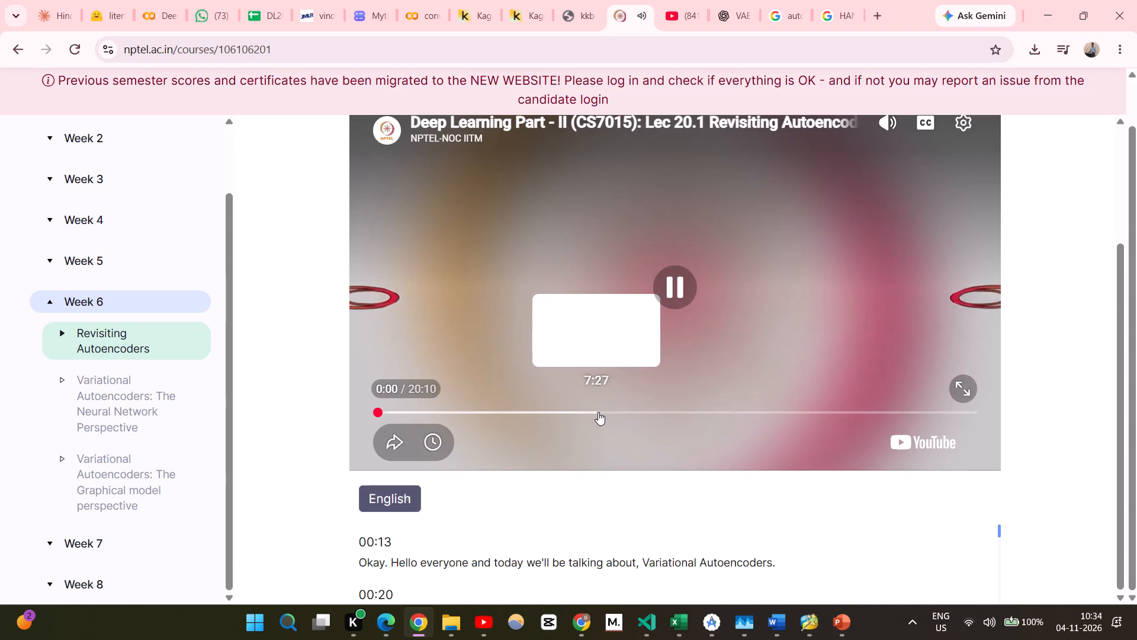
left_click(600, 411)
scroll(600, 411, "up", 1)
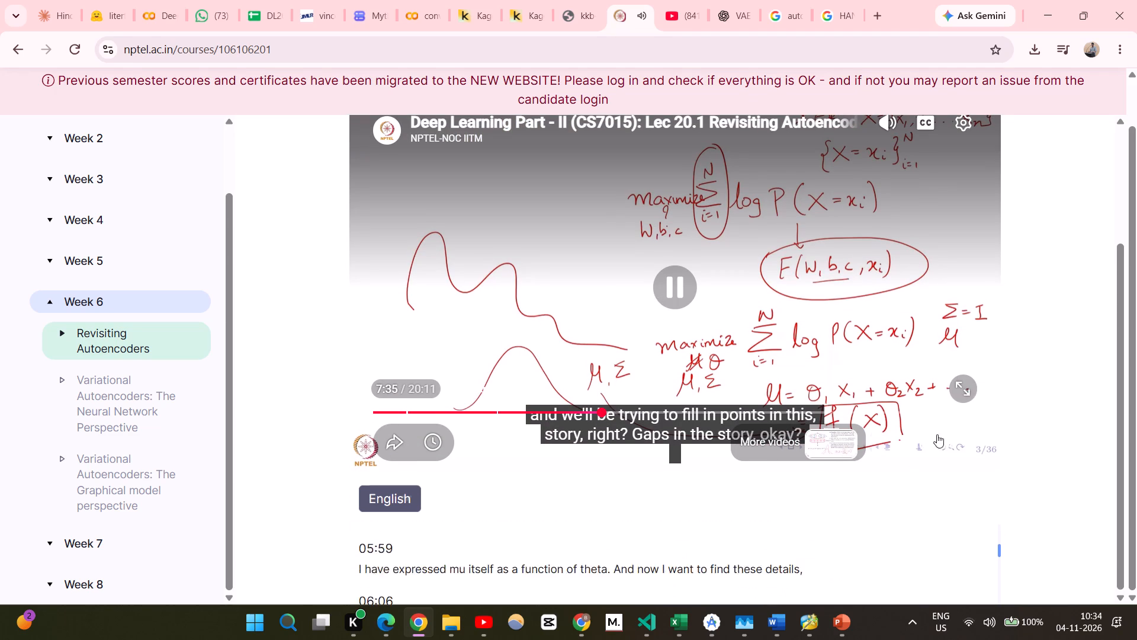
left_click(963, 389)
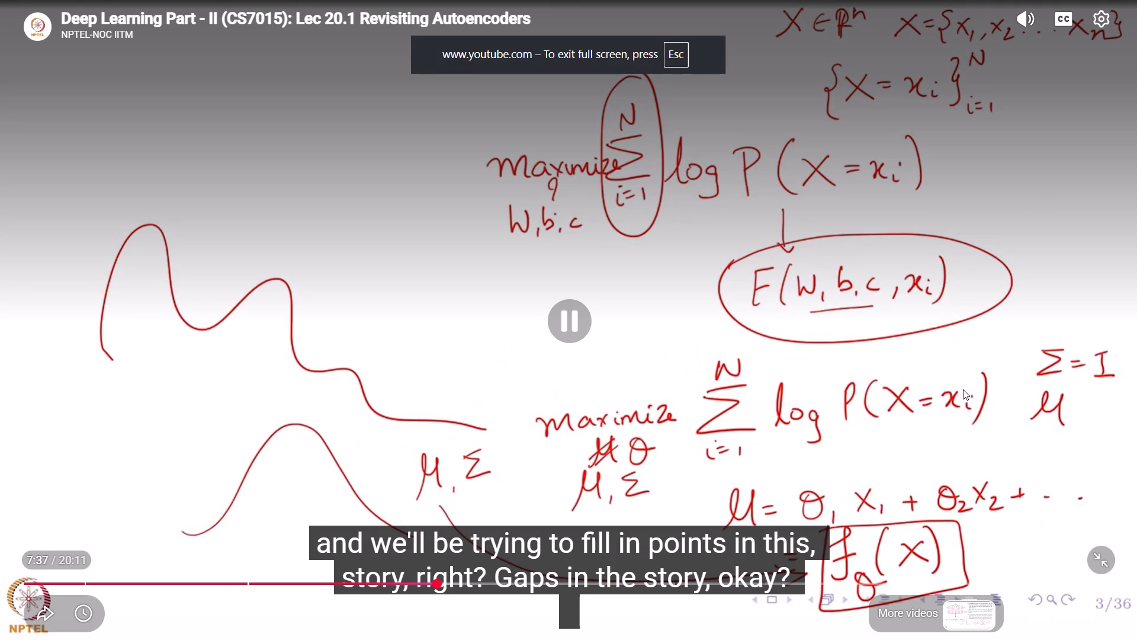
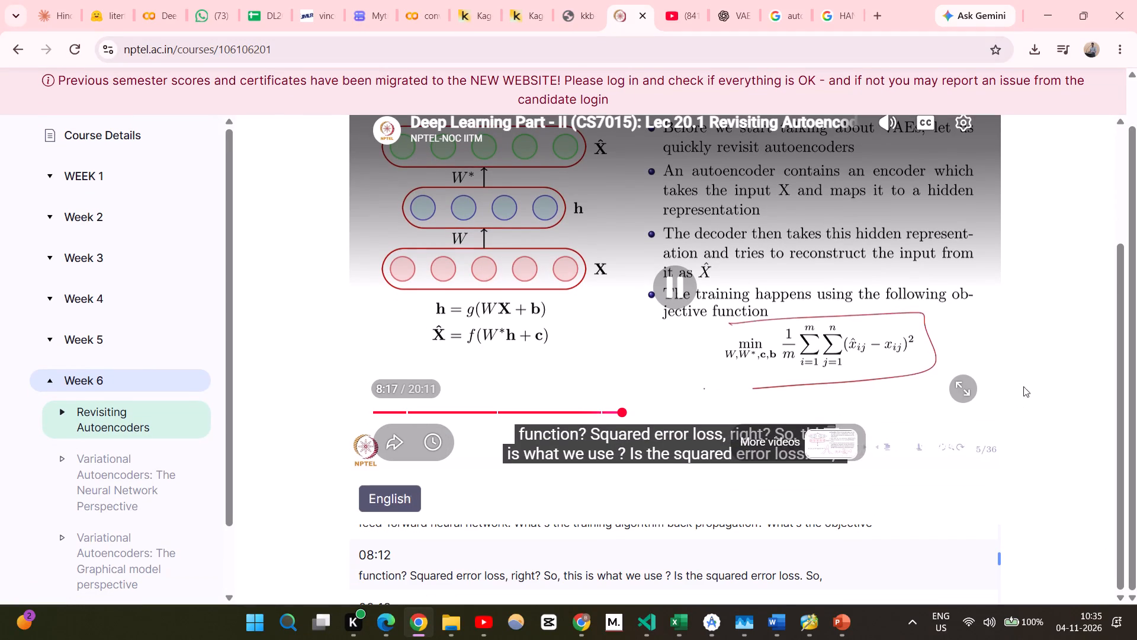
Watch the Revisiting Autoencoders objective function slide full screen, pause the lecture at 8:37 and leave full screen.
left_click(967, 395)
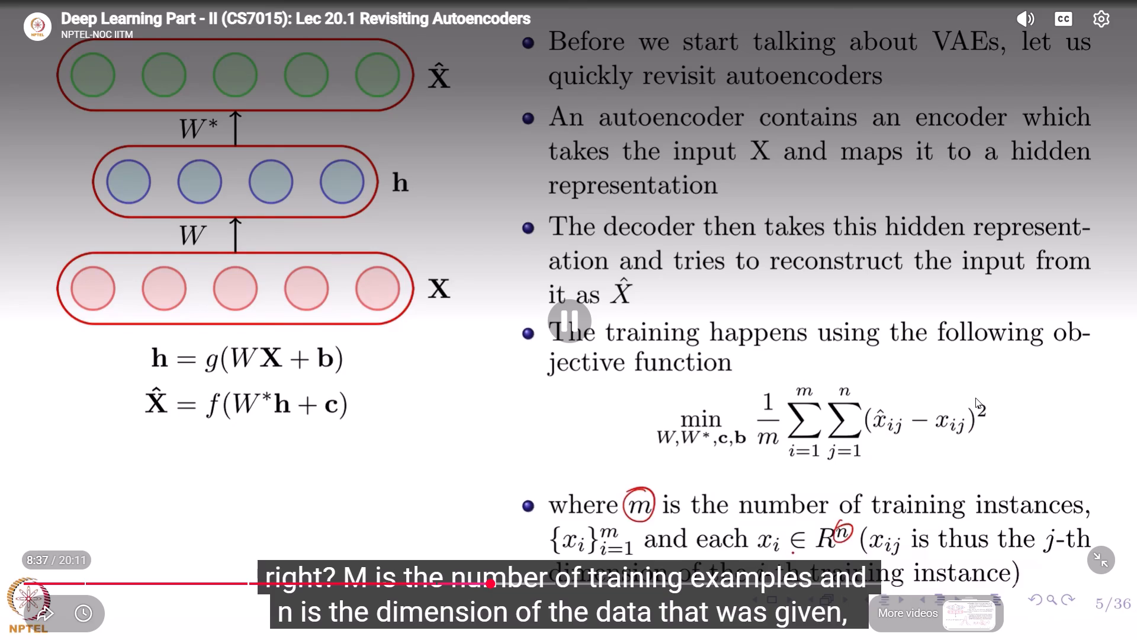
key("space")
key("Escape")
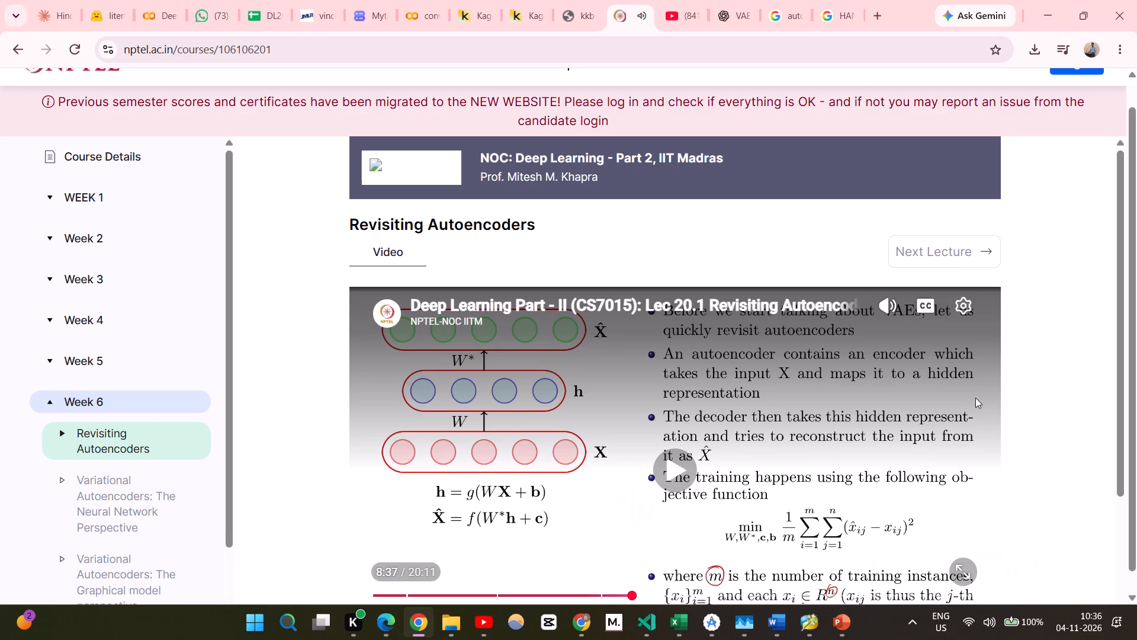
scroll(1001, 453, "down", 3)
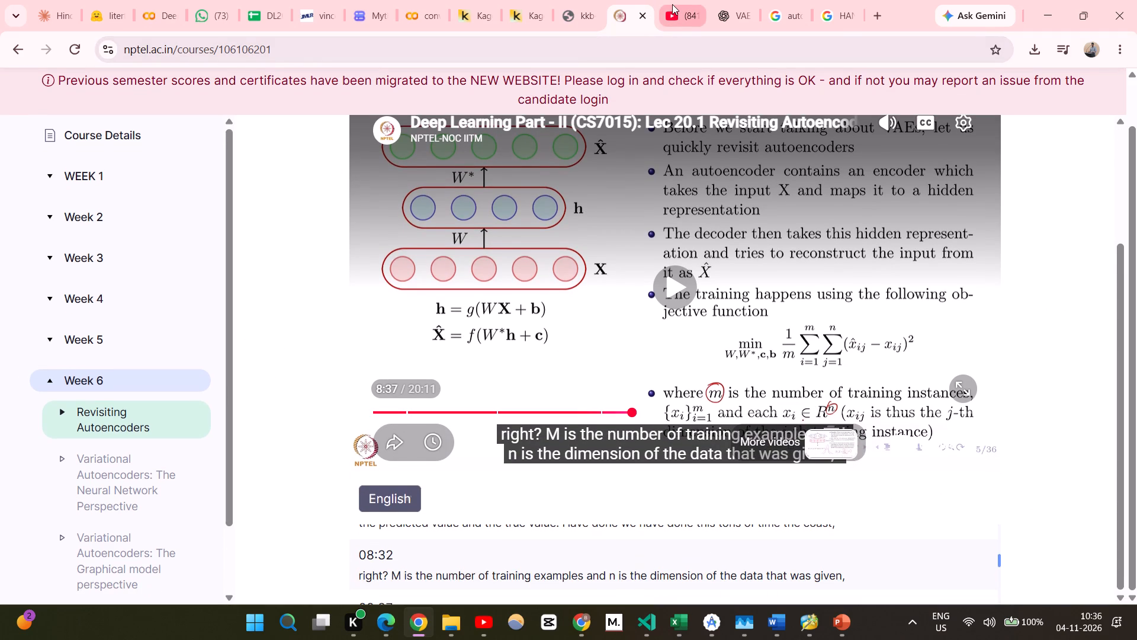
Switch to the YouTube copy of Lec 20.1 and advance it past 8:28 to the complete autoencoder slide without pen annotations.
left_click(672, 4)
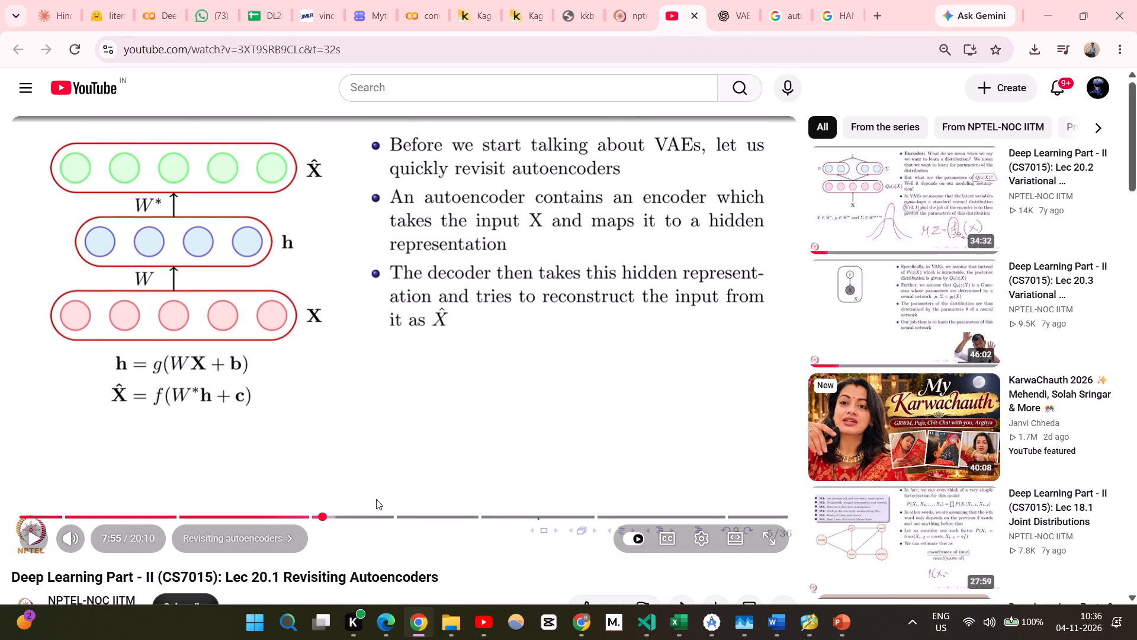
left_click(340, 516)
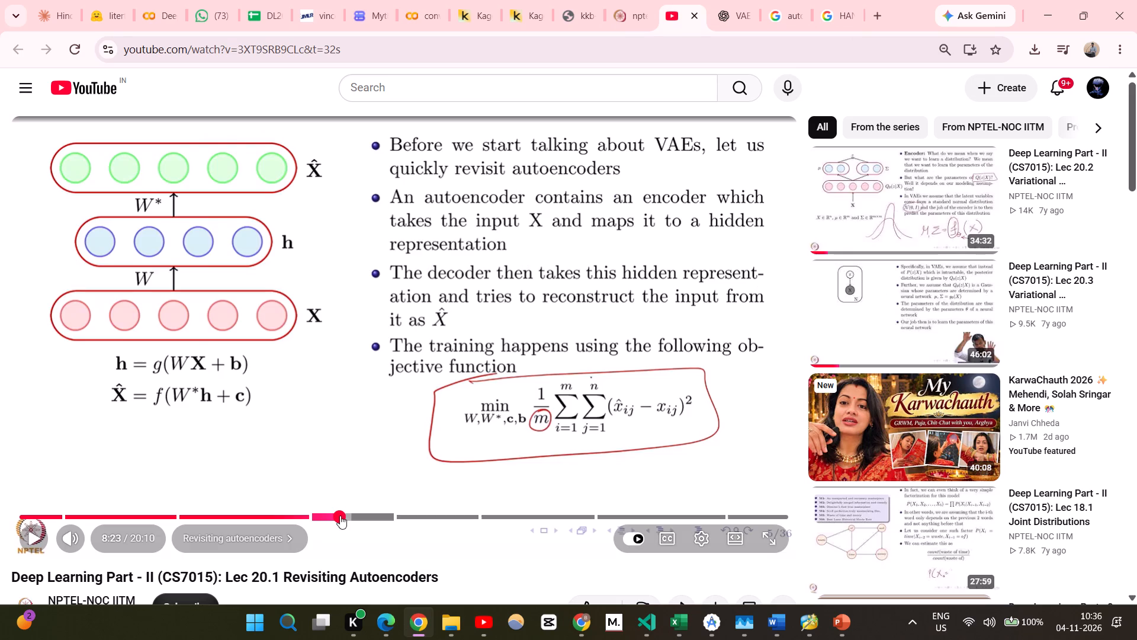
key("Insert")
key("Insert")
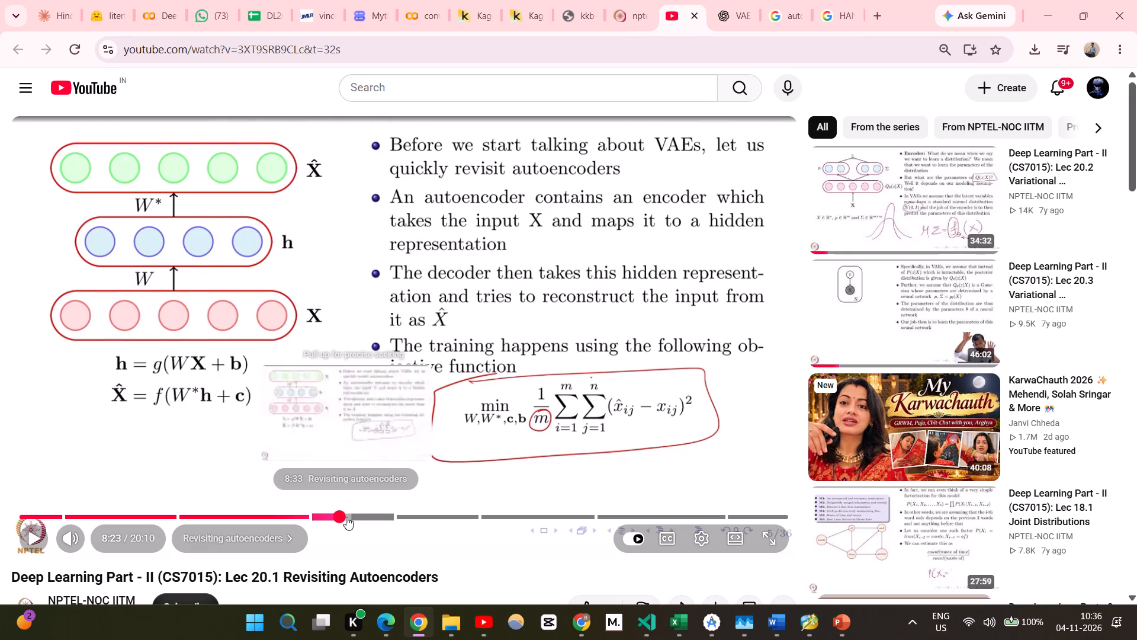
left_click(544, 425)
left_click(544, 425)
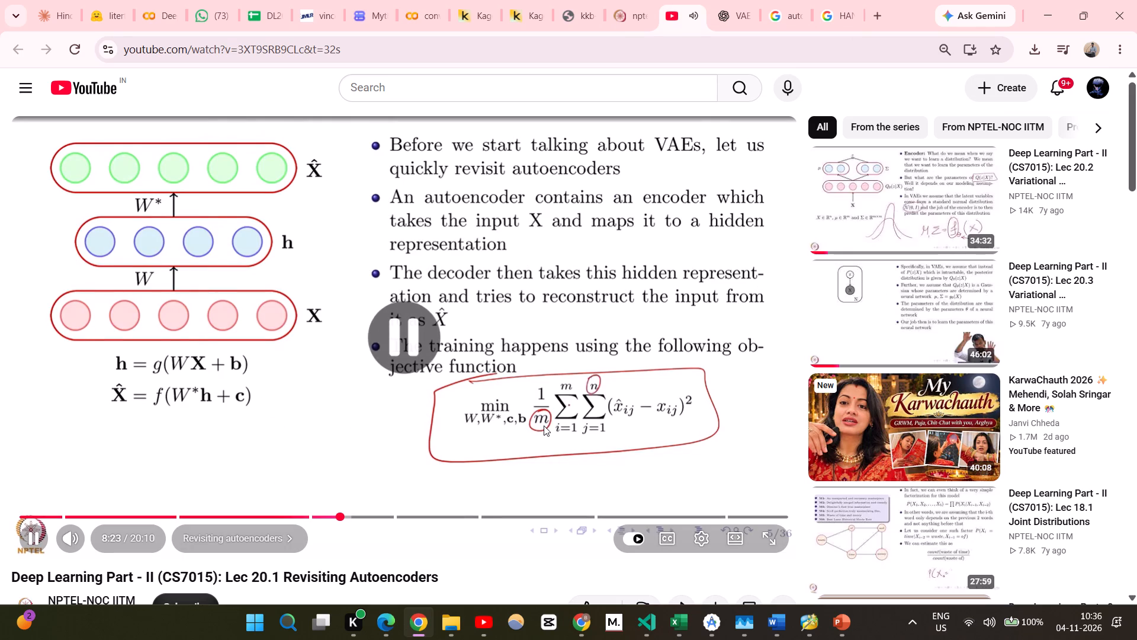
key("Insert")
key("Right")
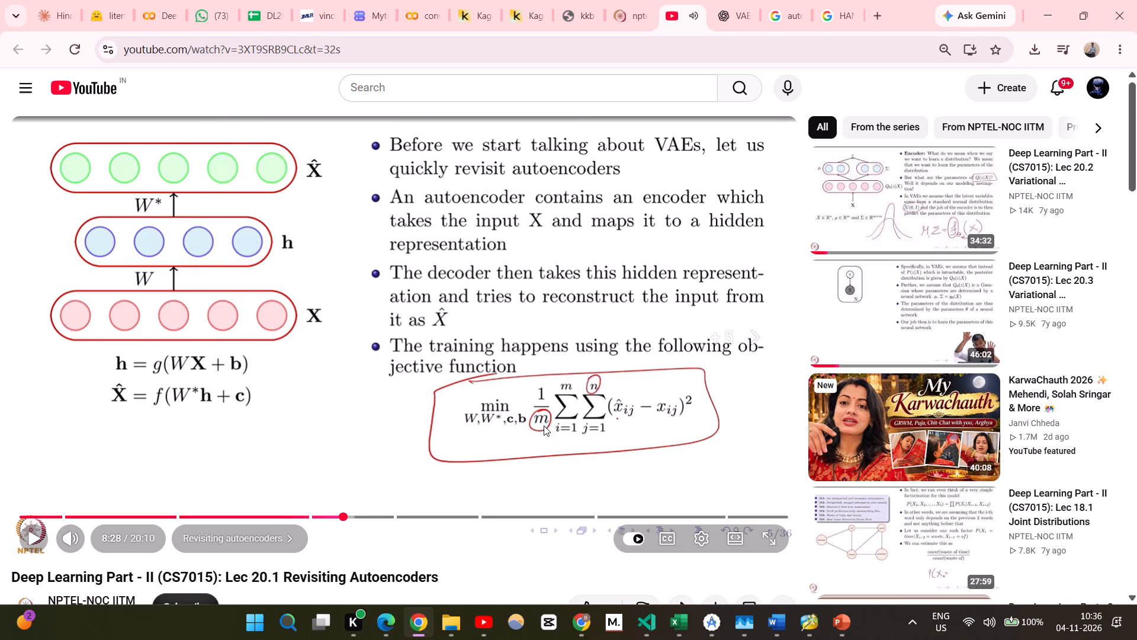
key("Right")
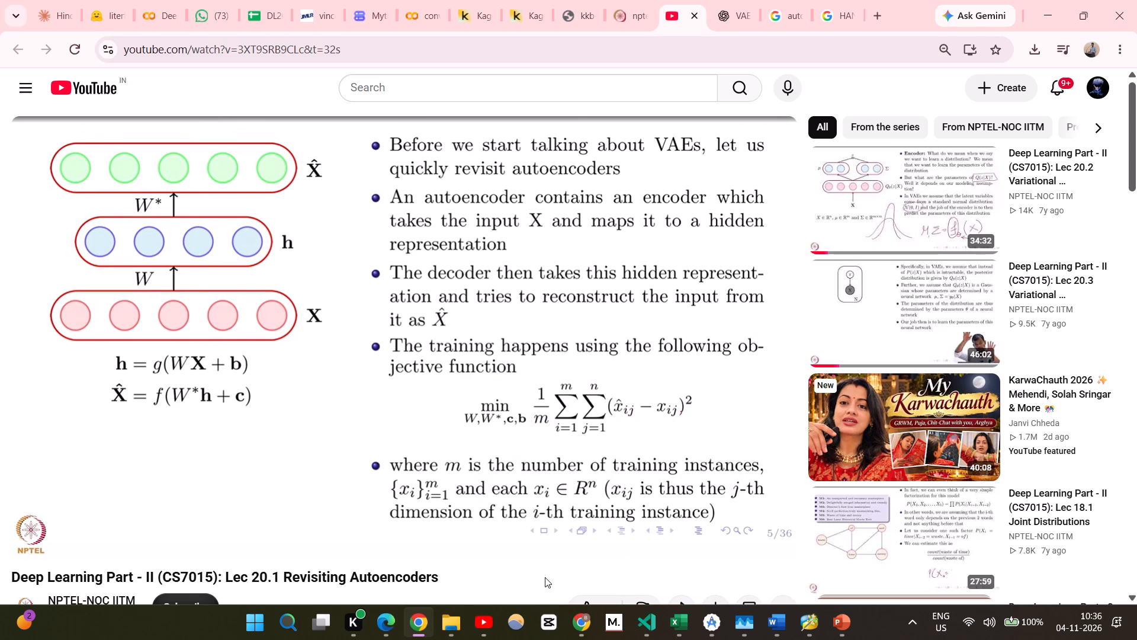
Capture a screenshot of the lecture slide from the autoencoder diagram to the last bullet, leaving out the slide's navigation footer.
key("shift+super+s")
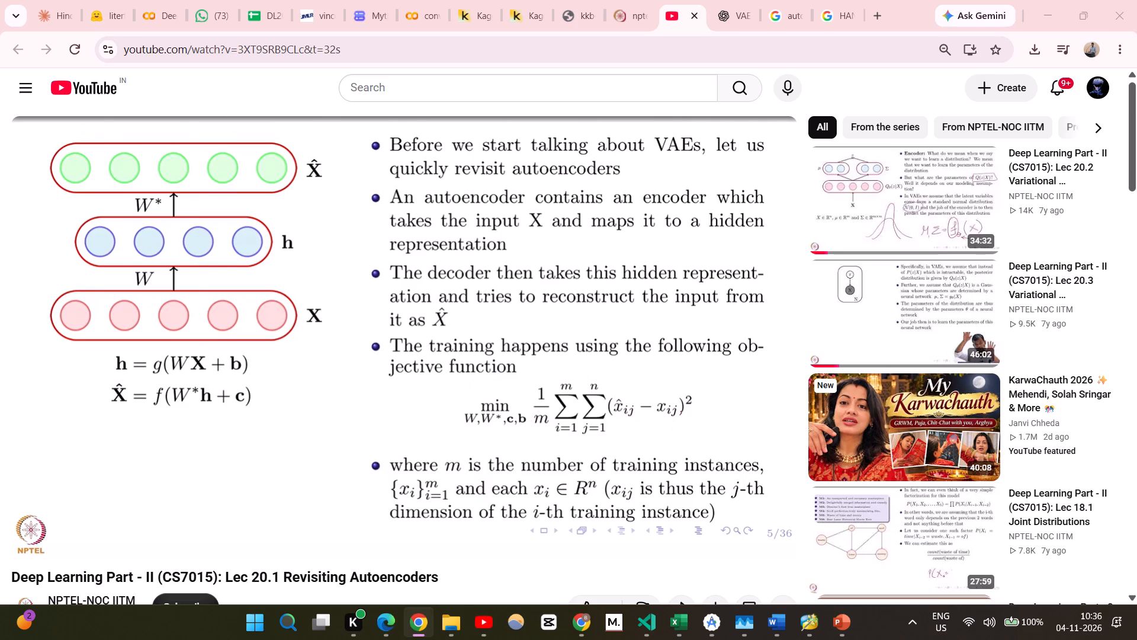
left_click_drag(20, 125, 785, 545)
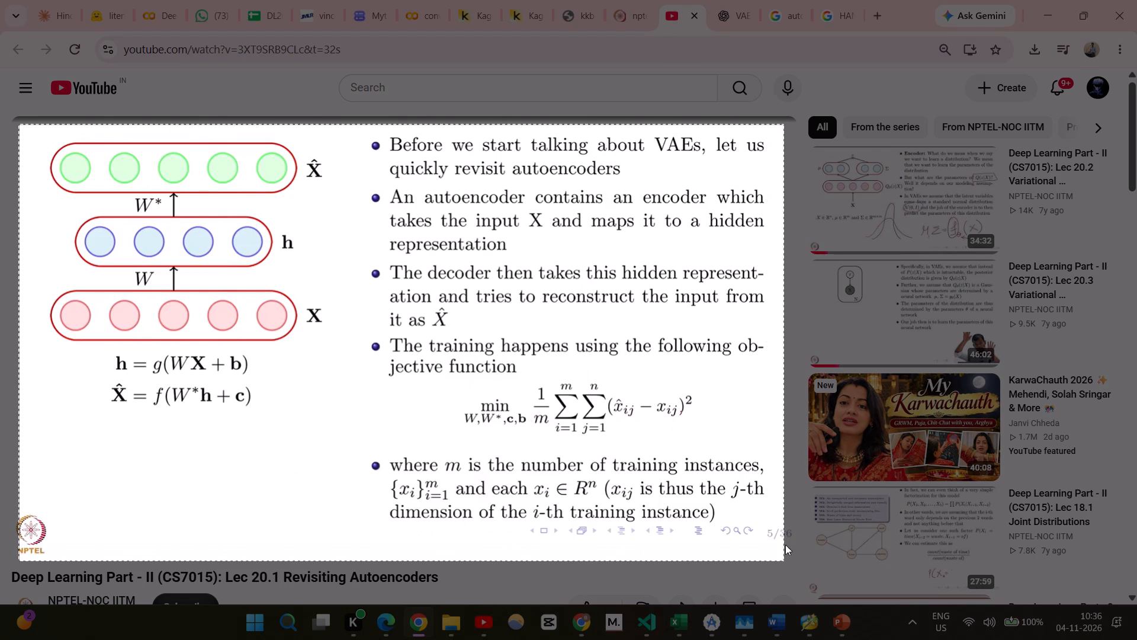
left_click_drag(785, 545, 779, 517)
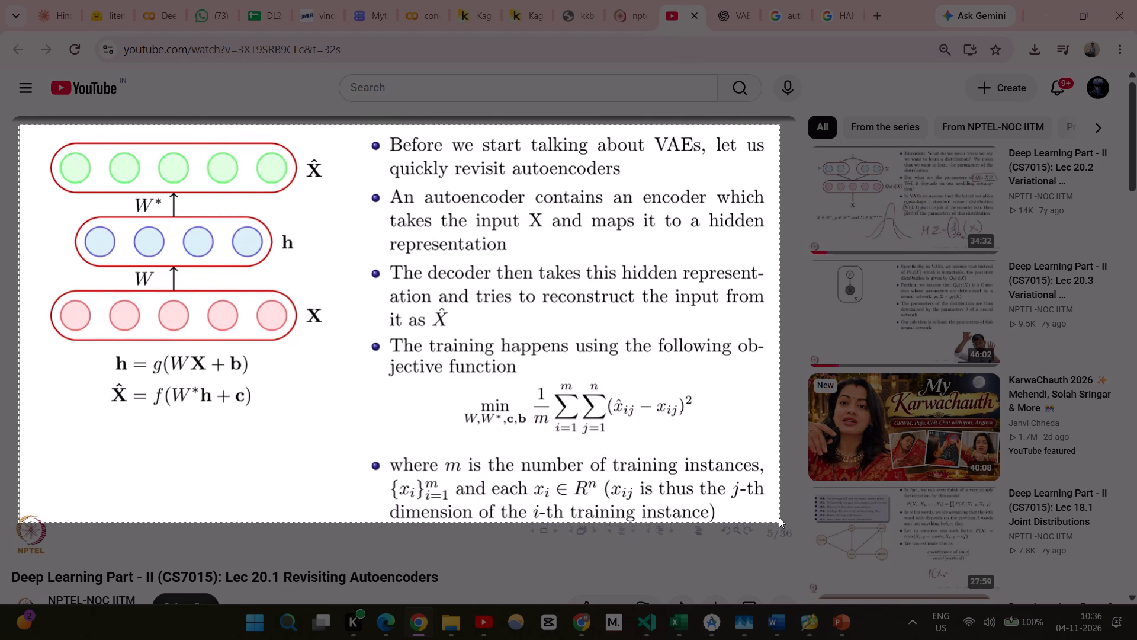
left_click_drag(779, 517, 775, 524)
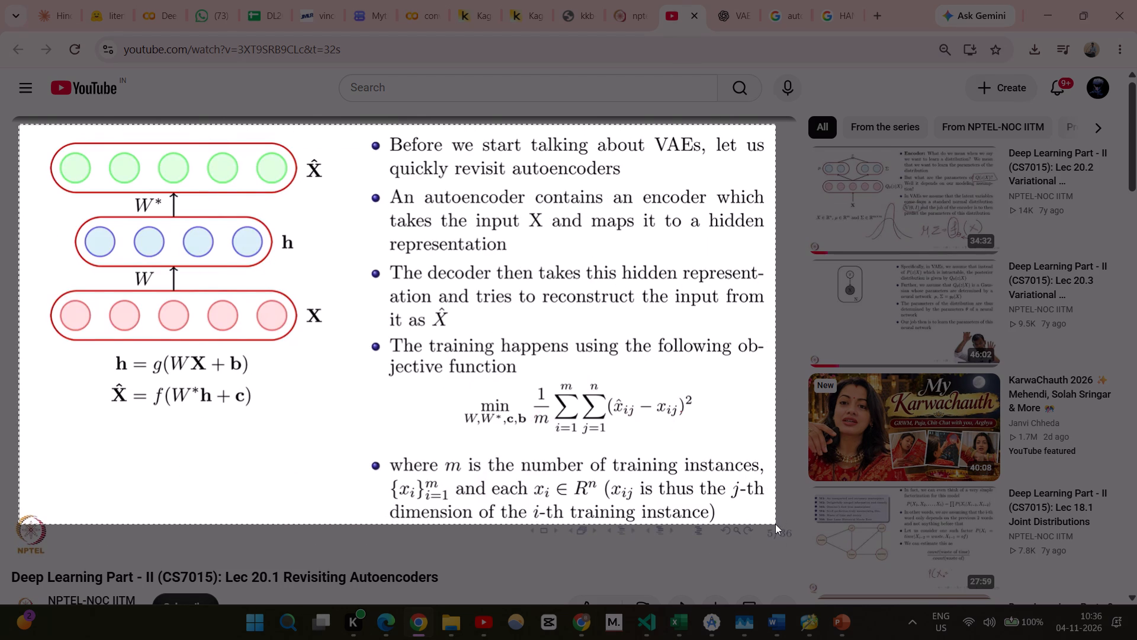
left_click_drag(775, 524, 776, 523)
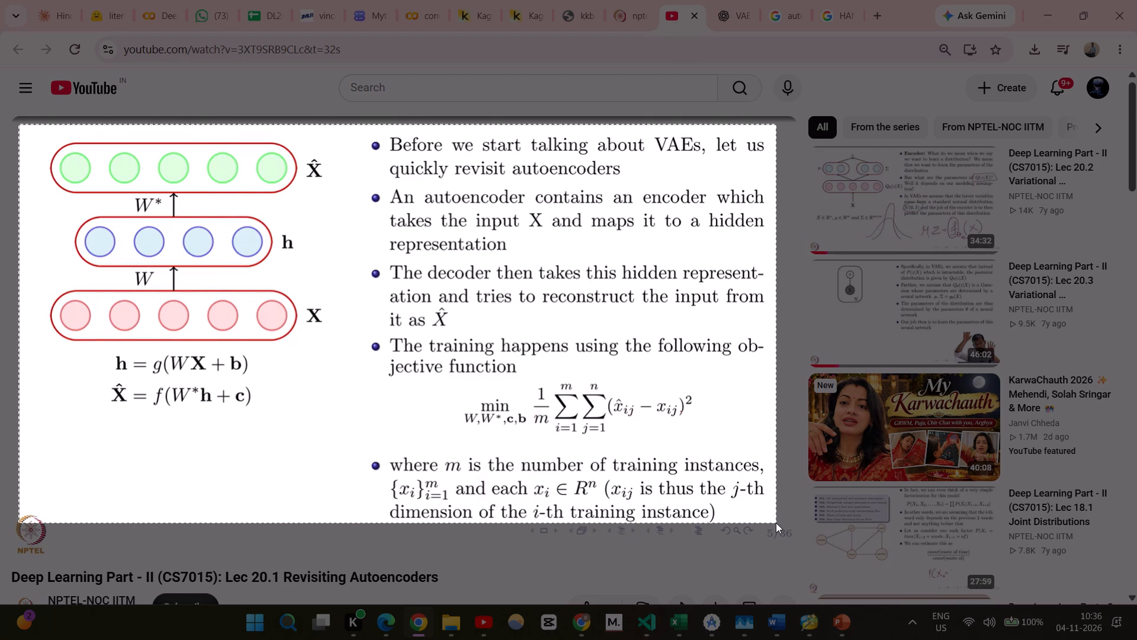
left_click_drag(776, 523, 775, 526)
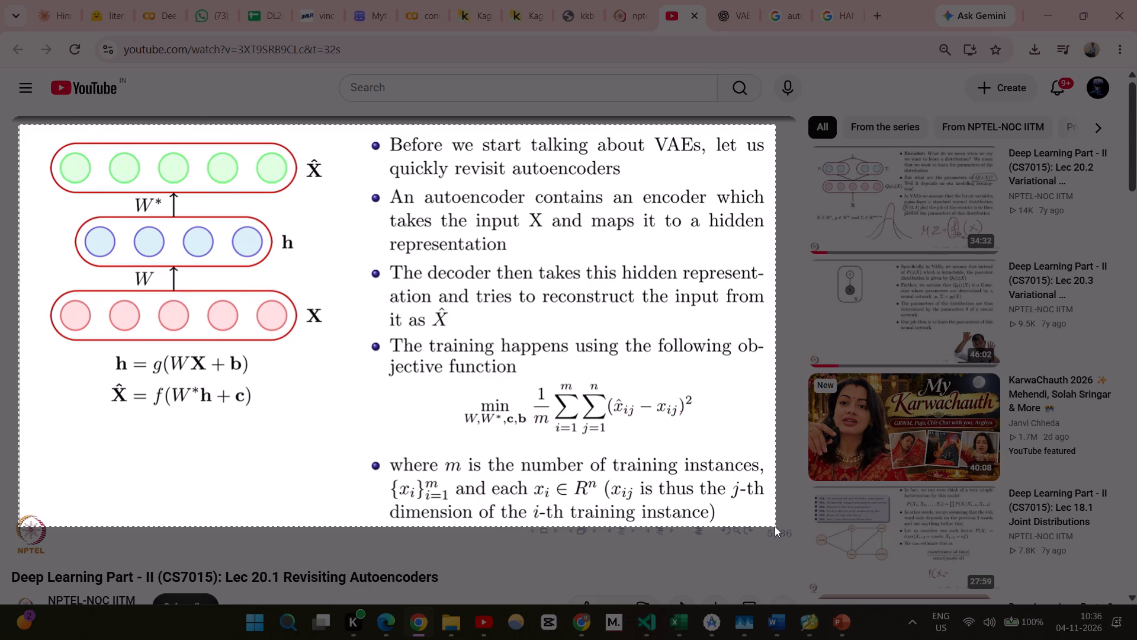
left_click_drag(775, 526, 775, 526)
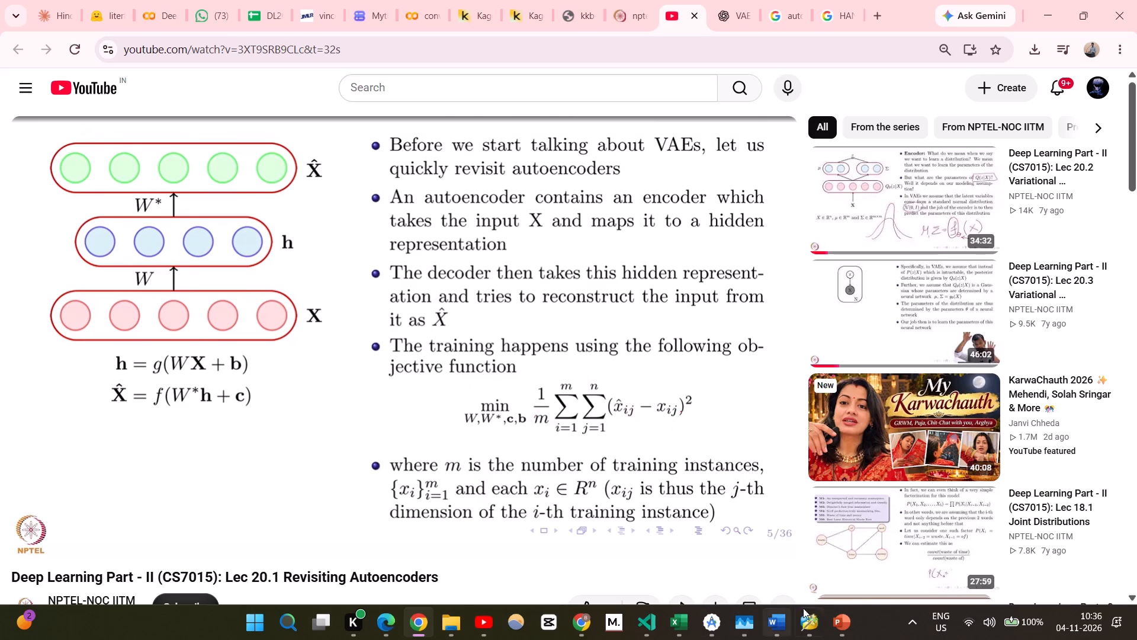
Switch to PowerPoint, add a new slide after slide 4 and paste the autoencoder screenshot onto it.
left_click(834, 623)
left_click(76, 380)
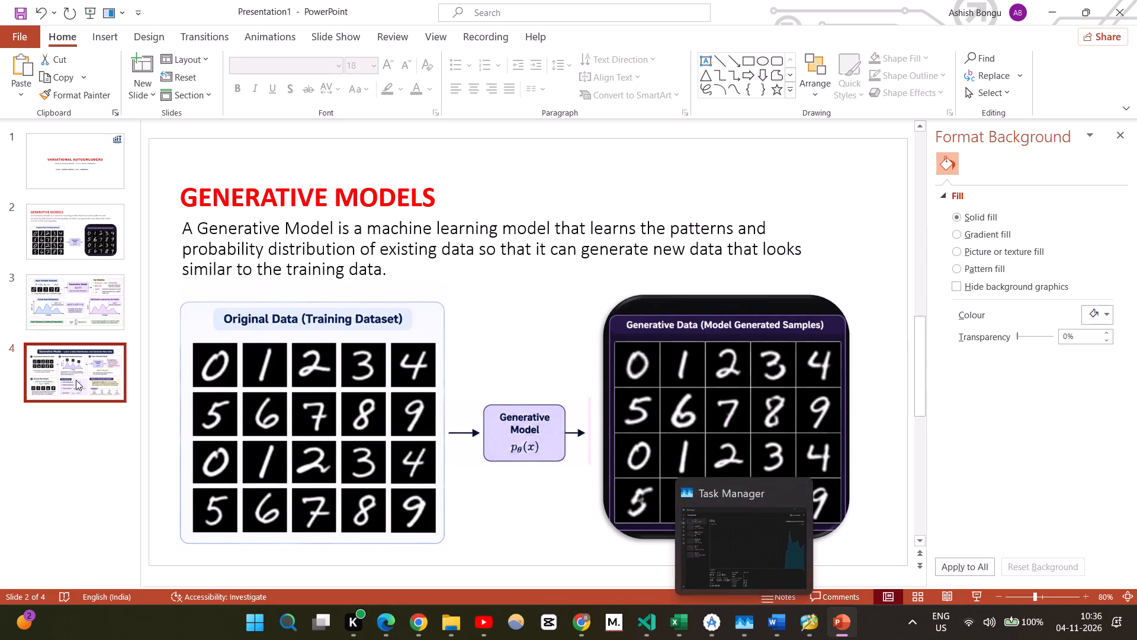
left_click(130, 67)
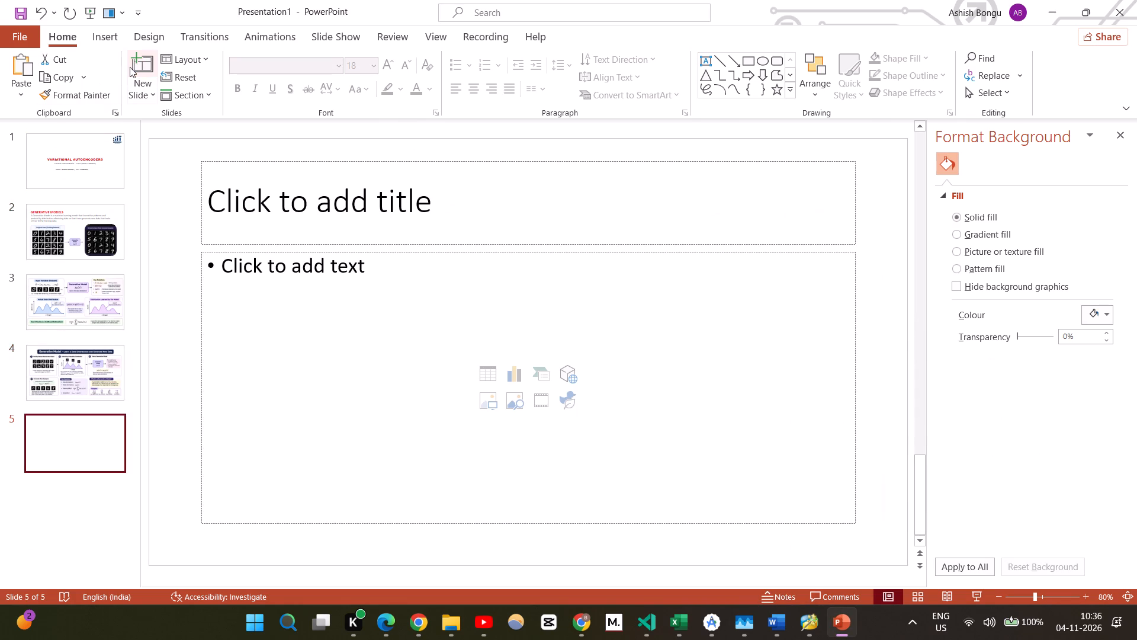
key("ctrl+v")
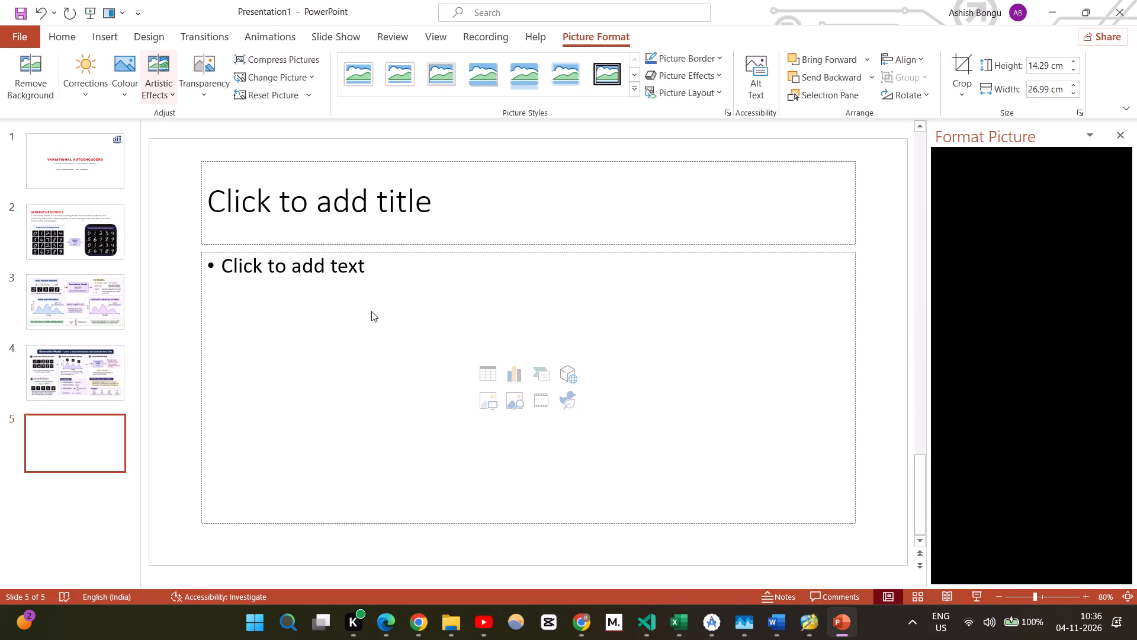
Enlarge the pasted autoencoder picture to about 16.22 cm by 30.64 cm and centre it horizontally on the slide.
left_click_drag(409, 324, 367, 293)
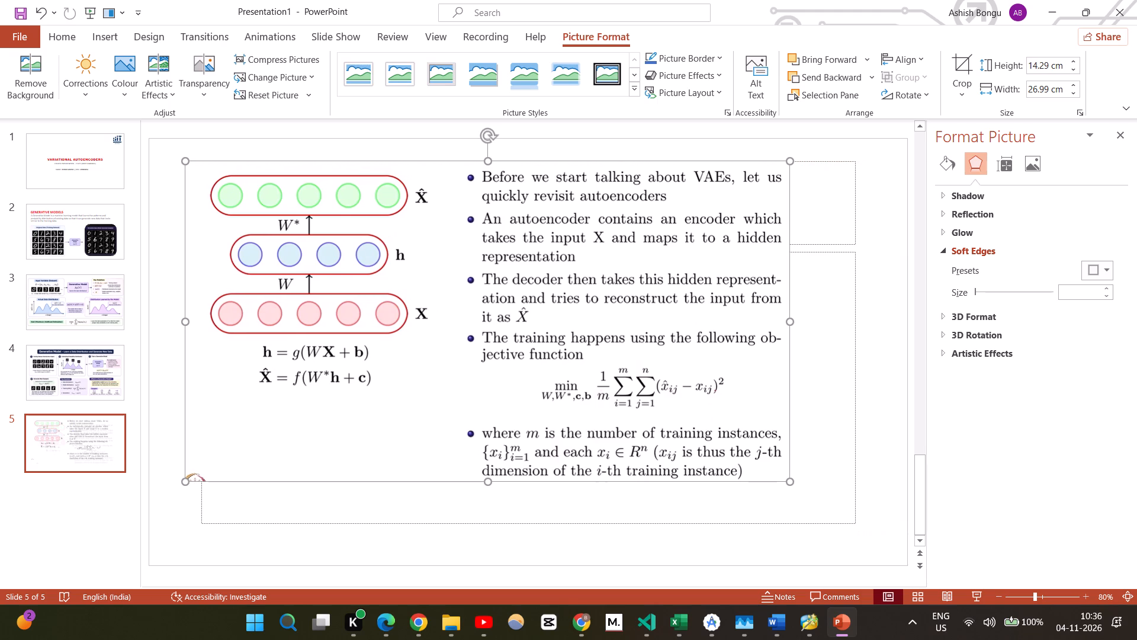
left_click_drag(794, 482, 827, 507)
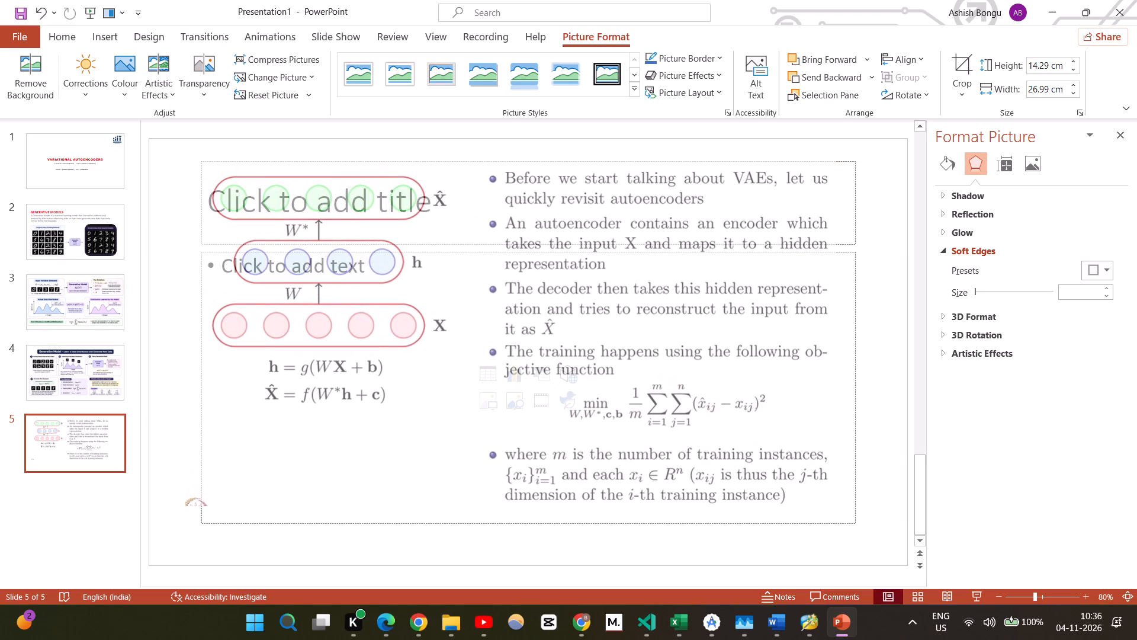
left_click_drag(827, 507, 832, 512)
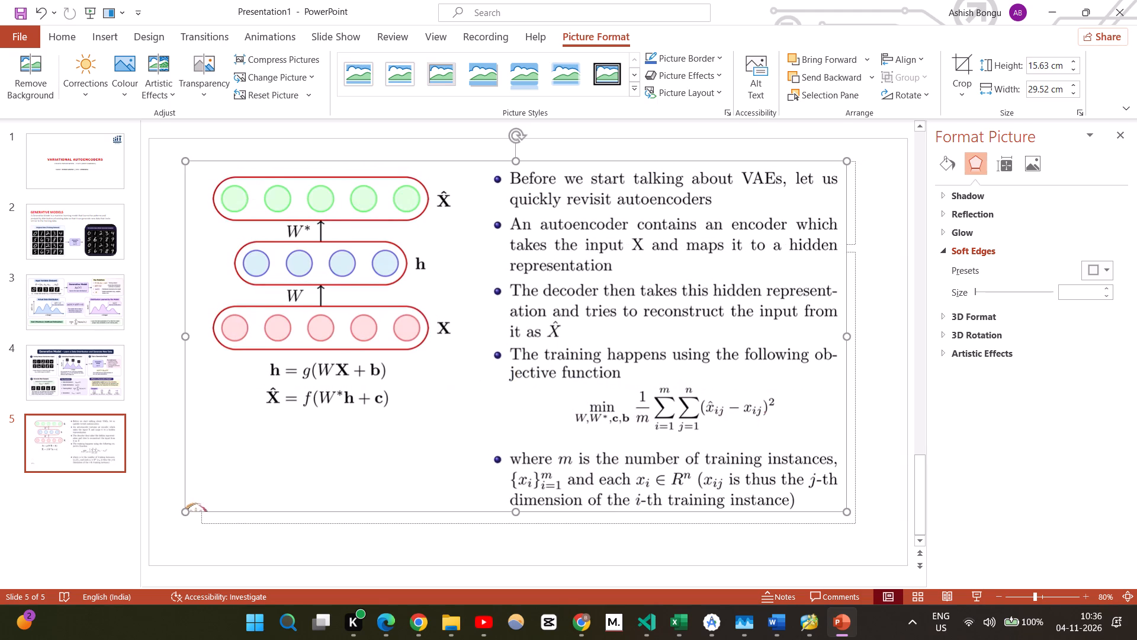
left_click_drag(657, 344, 679, 358)
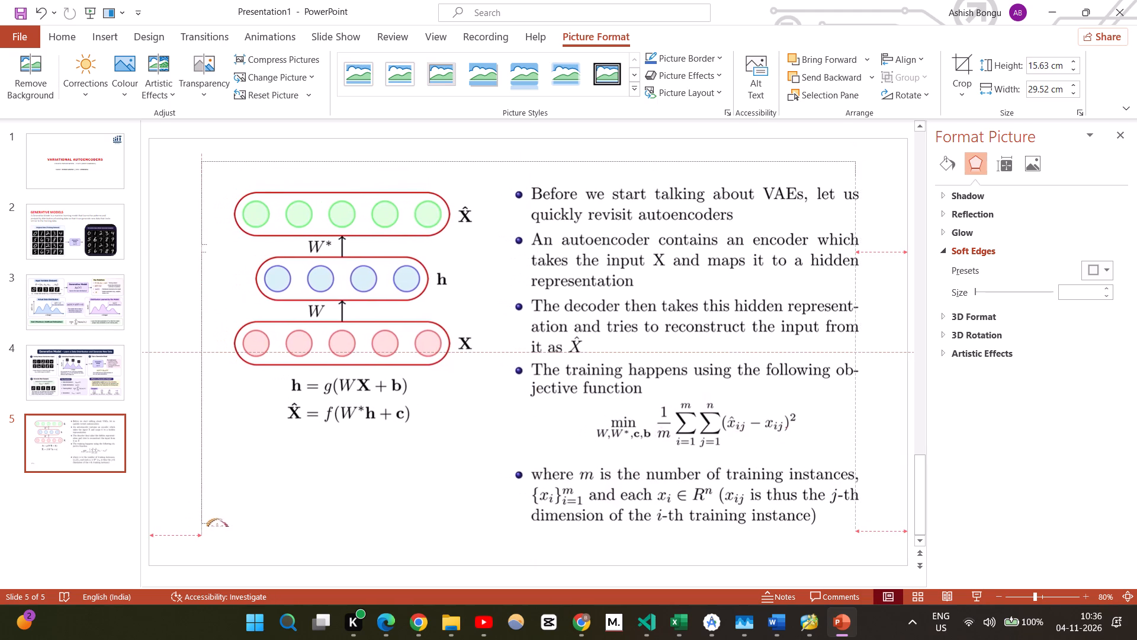
left_click_drag(679, 358, 669, 357)
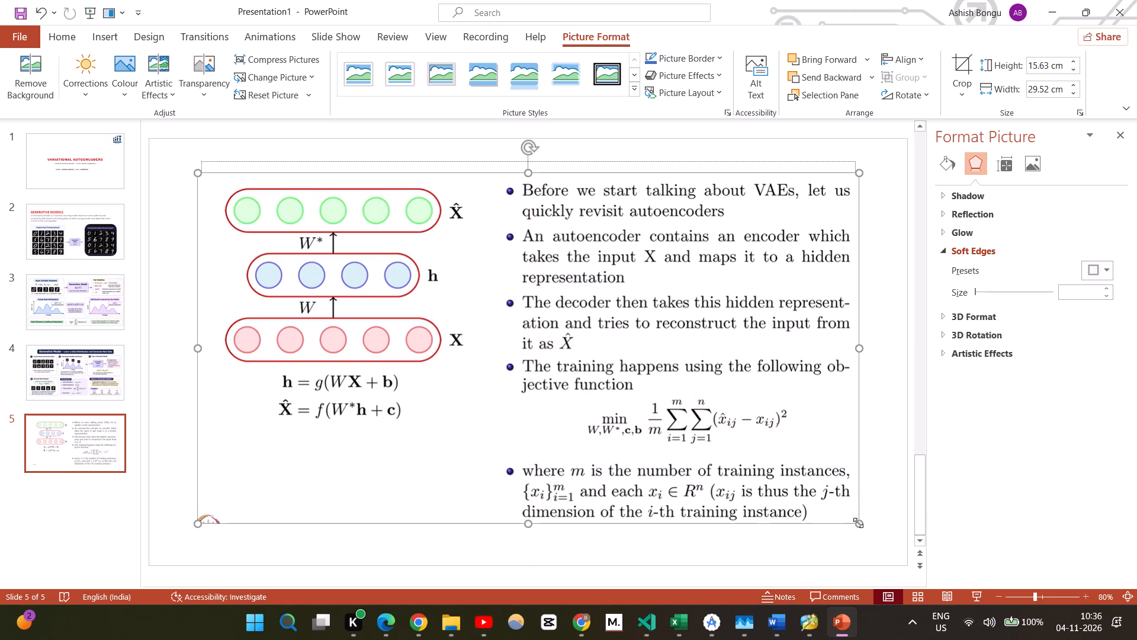
left_click_drag(858, 523, 863, 536)
left_click_drag(760, 430, 746, 436)
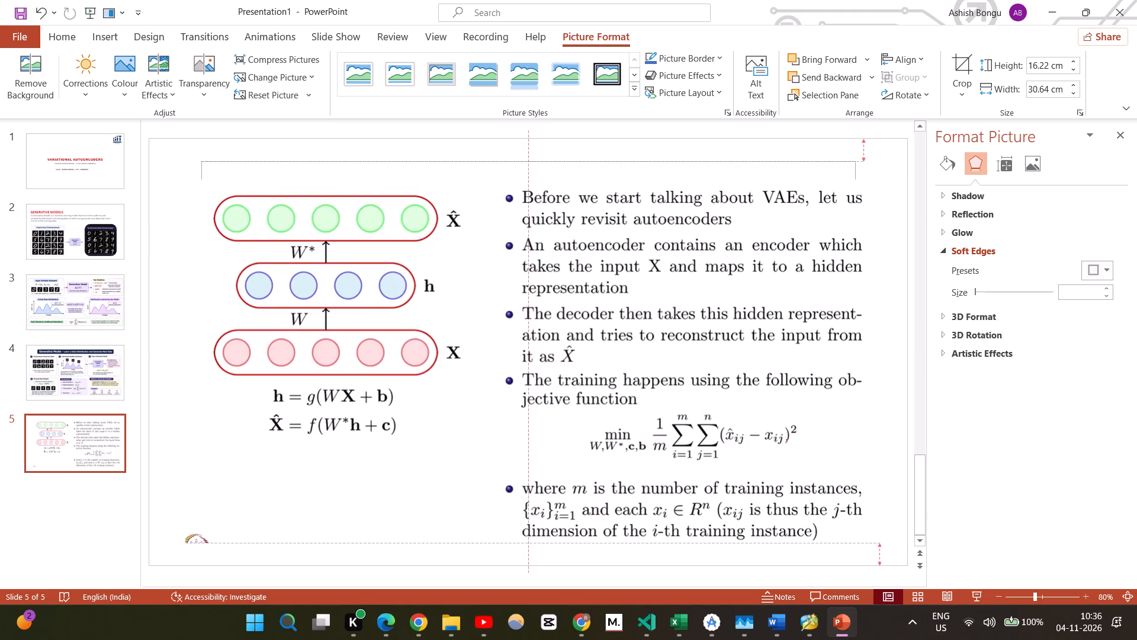
left_click_drag(746, 436, 747, 436)
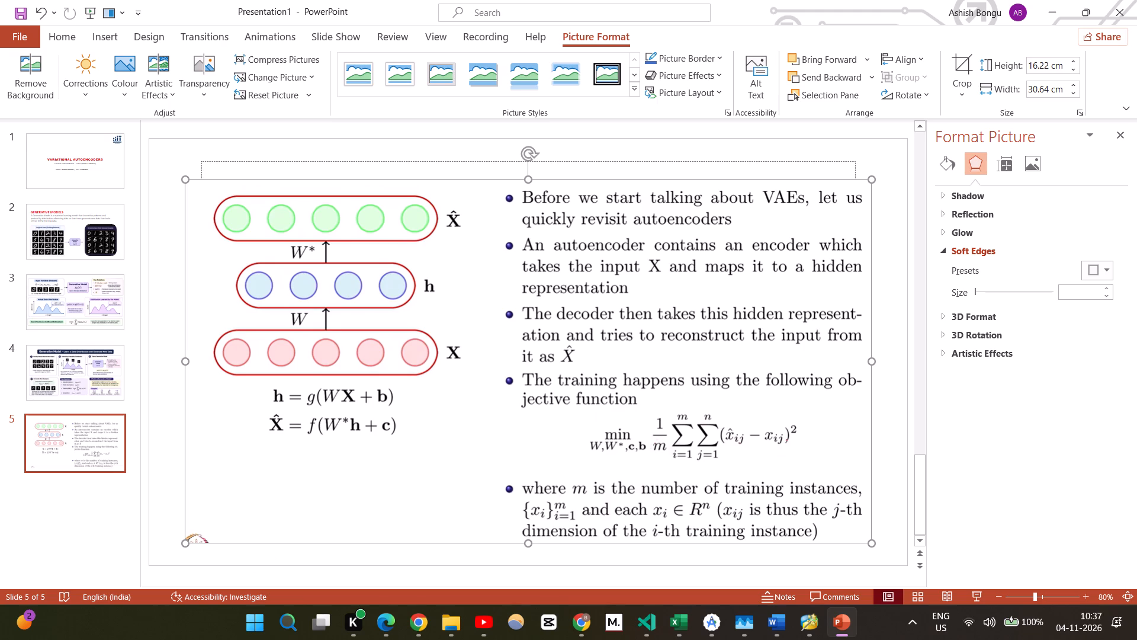
Crop the picture's left edge to cut off the NPTEL logo remnant, leaving a width of about 29.66 cm.
left_click(971, 59)
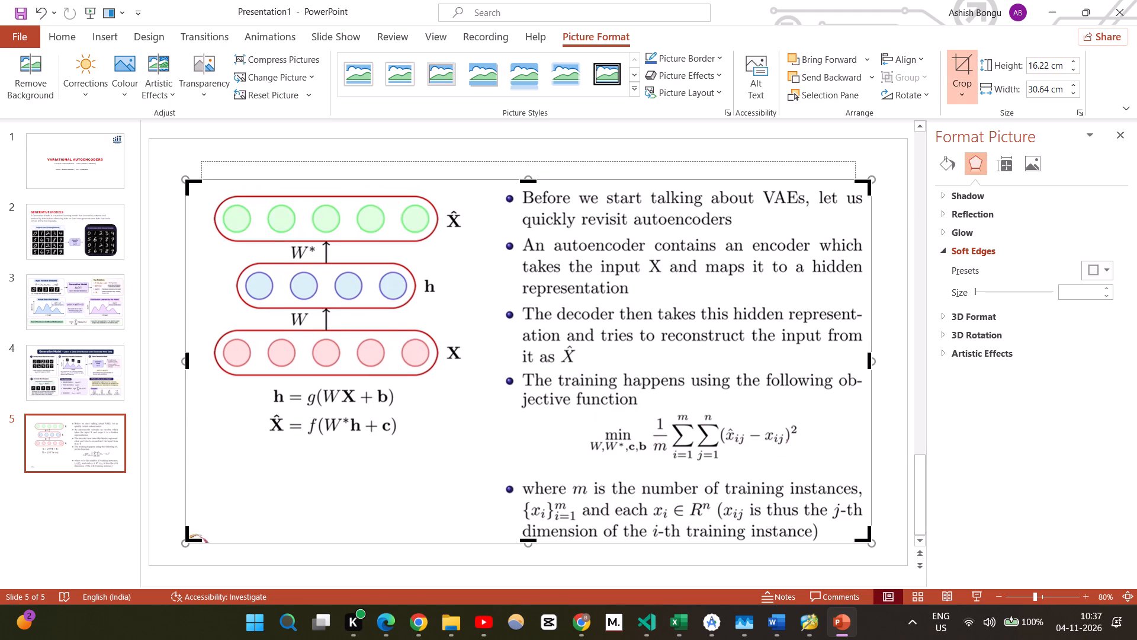
left_click_drag(185, 360, 207, 359)
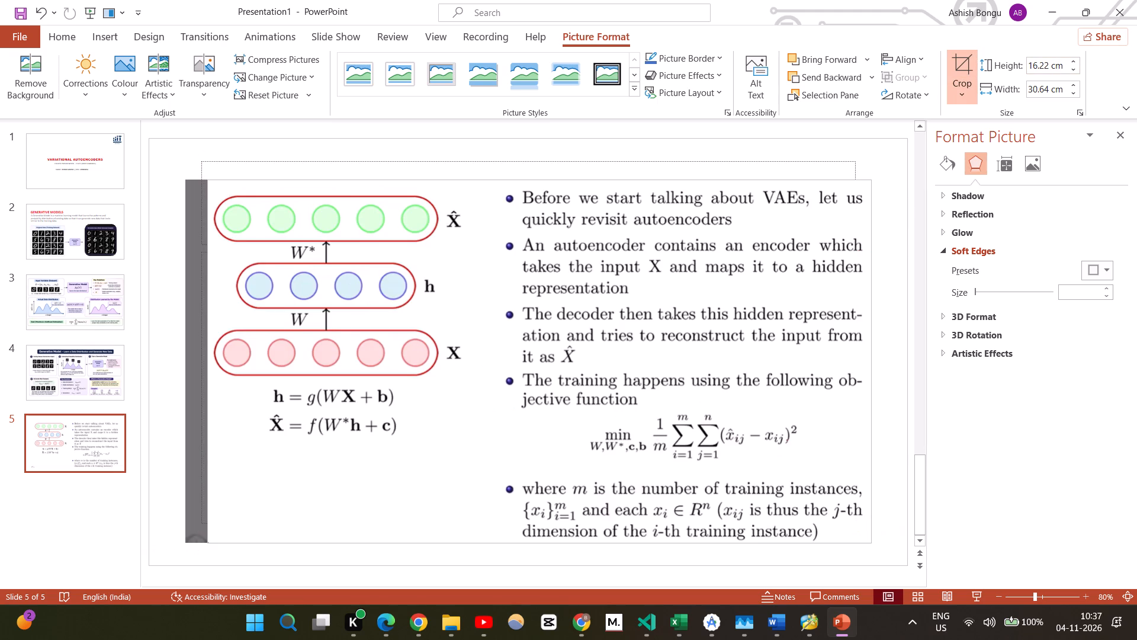
left_click_drag(207, 359, 208, 359)
key("Return")
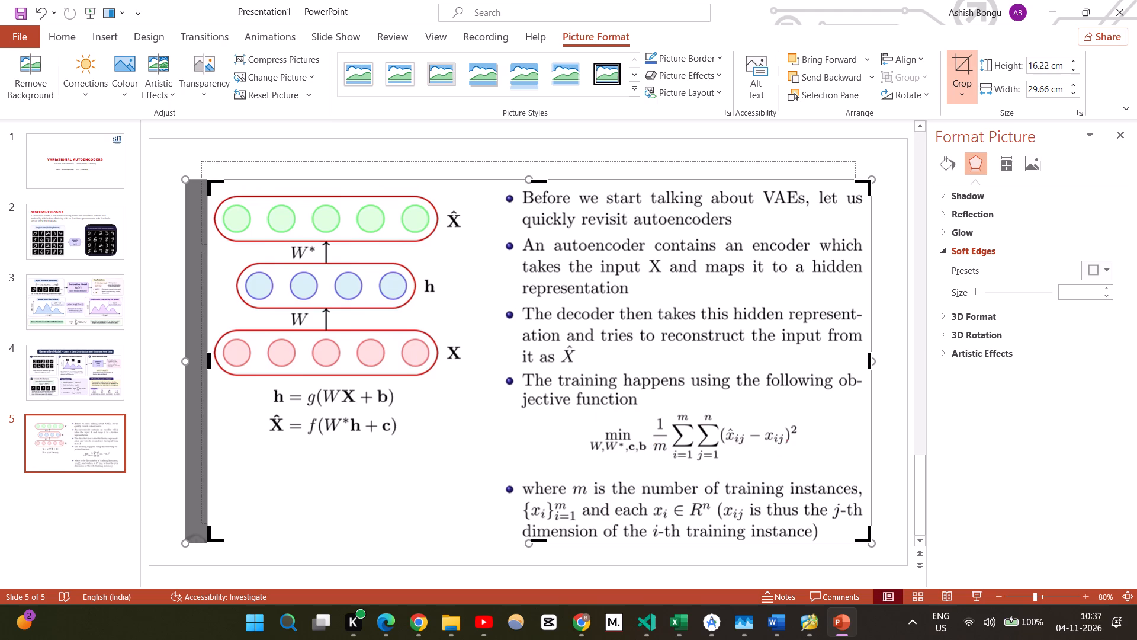
left_click_drag(913, 409, 895, 409)
Centre the cropped autoencoder picture horizontally and vertically on slide 5.
left_click(671, 365)
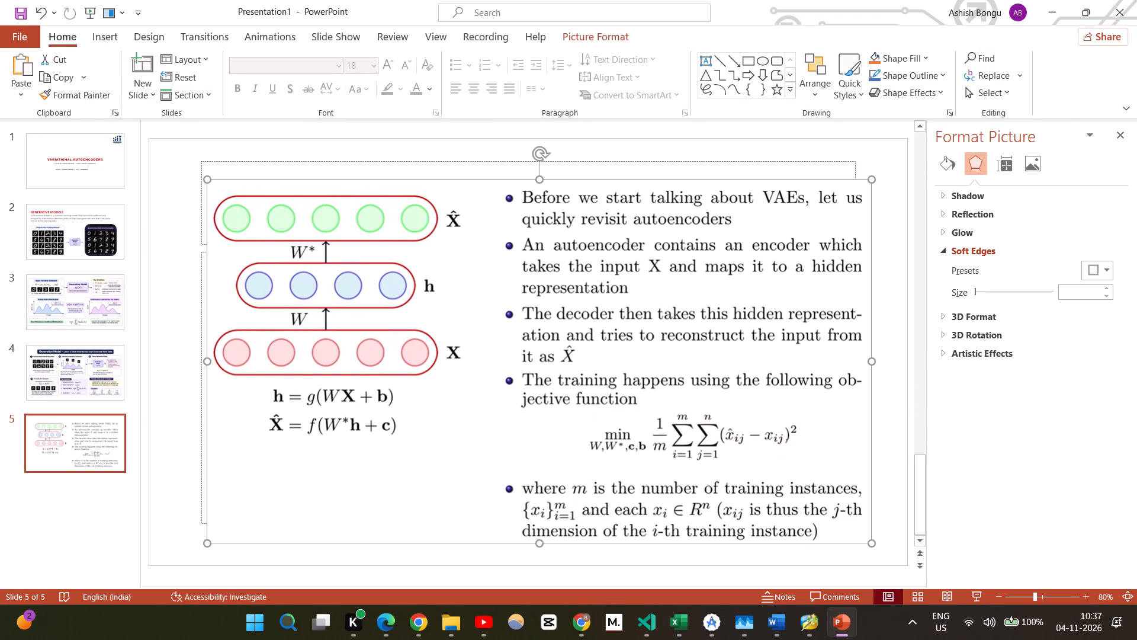
left_click_drag(671, 365, 659, 357)
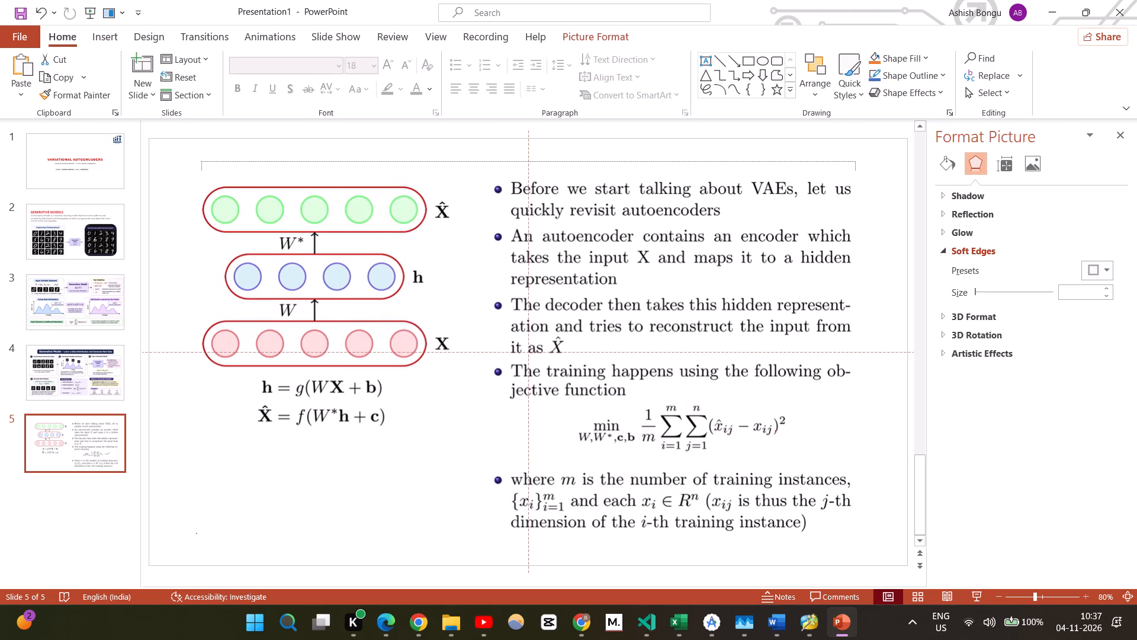
left_click_drag(659, 357, 659, 357)
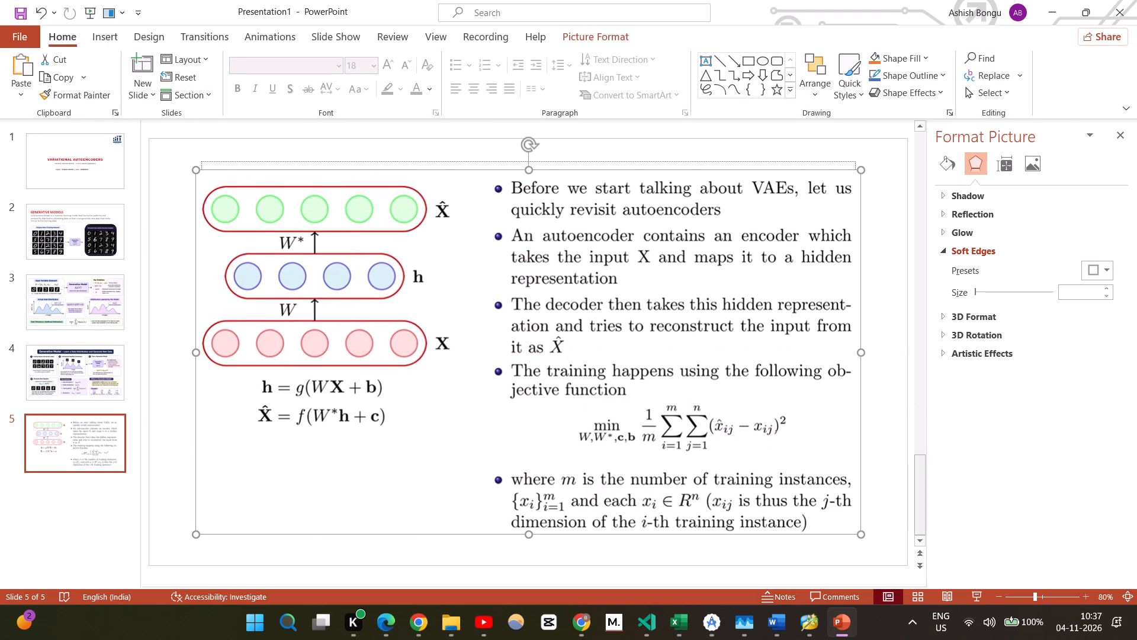
Run the slide show from the beginning and advance to the new autoencoder slide to check it.
left_click(92, 9)
key("Right")
key("Right")
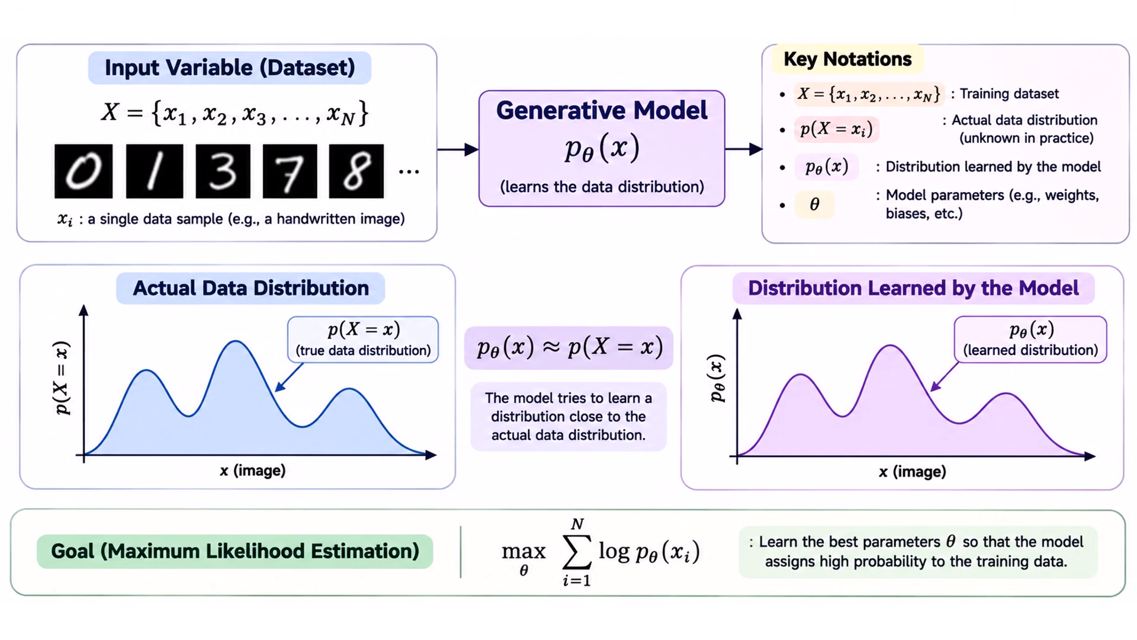
key("Right")
key("Right")
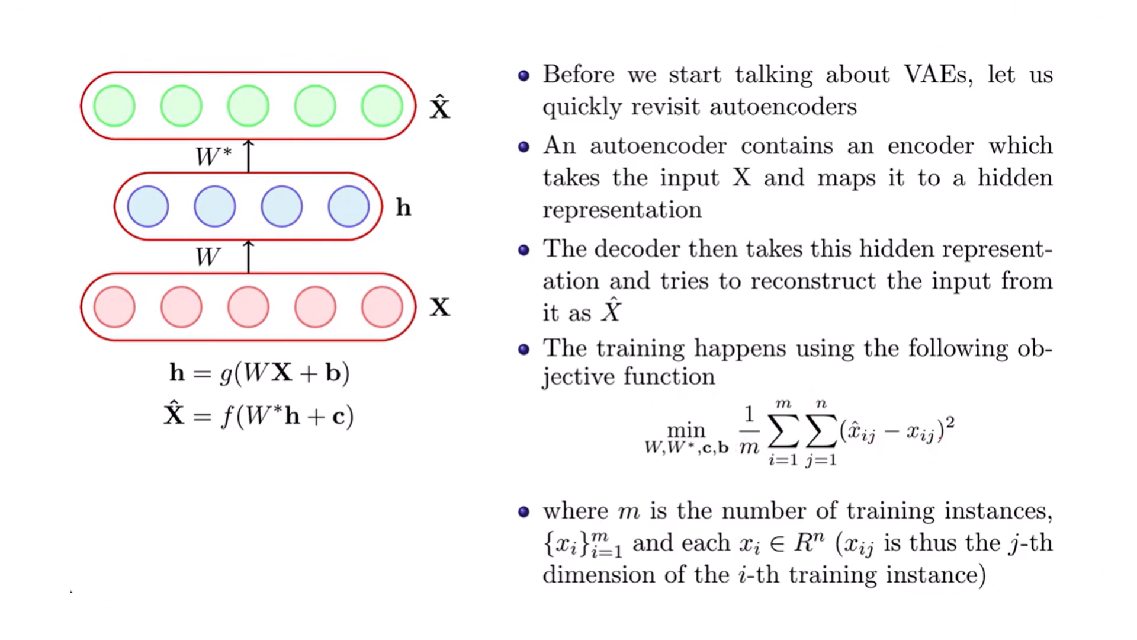
End the slide show and look back over slides 2, 3 and 4 of the presentation.
key("Escape")
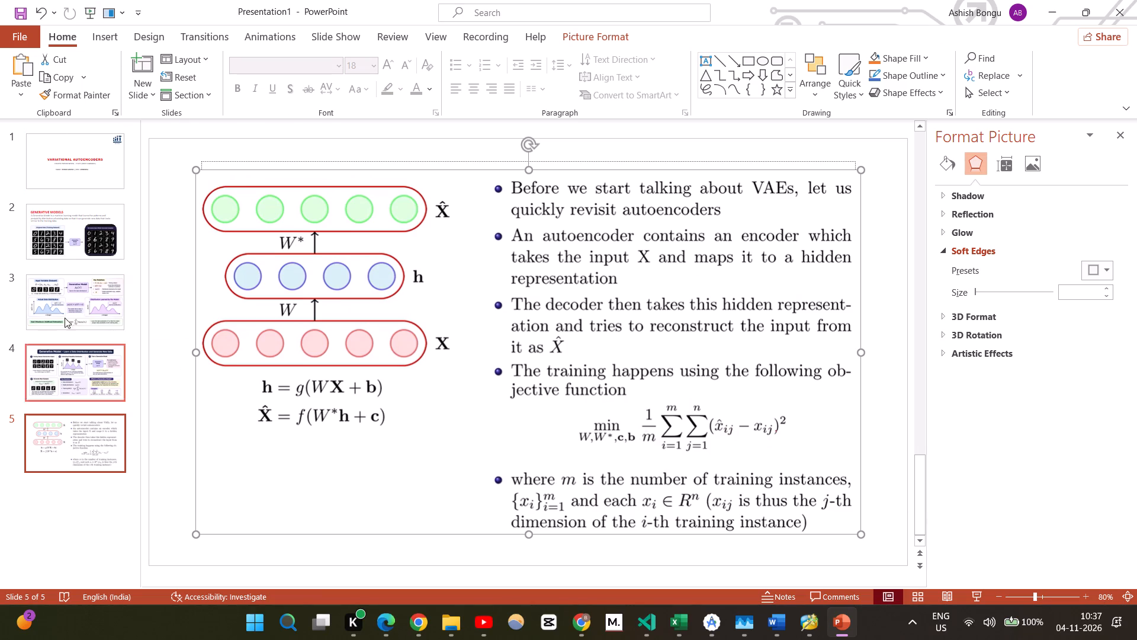
left_click(73, 286)
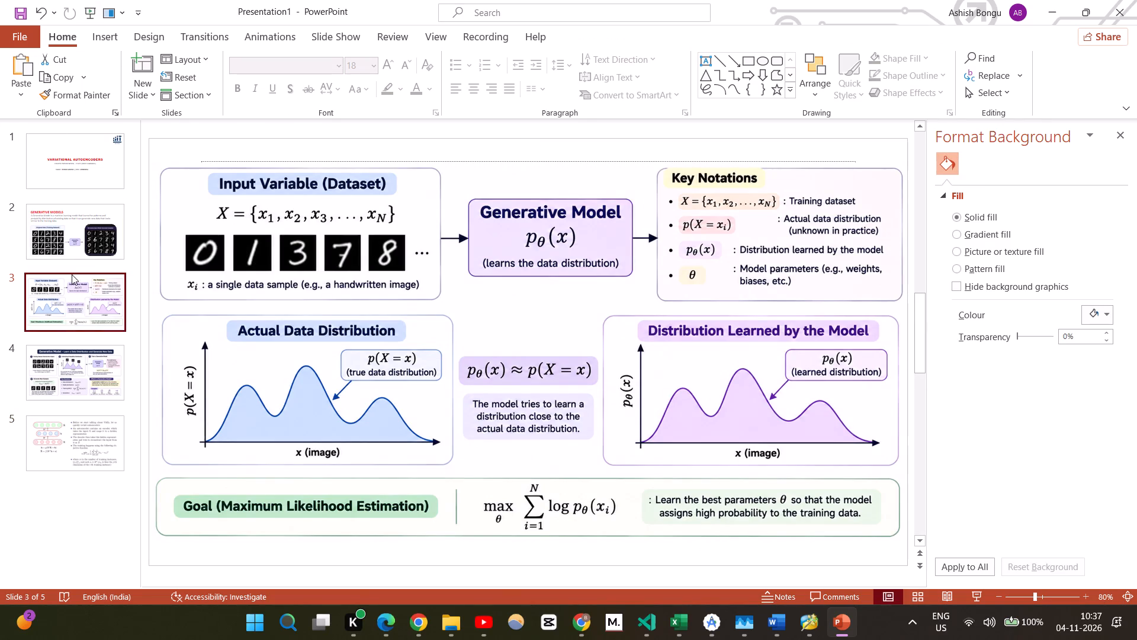
left_click(83, 253)
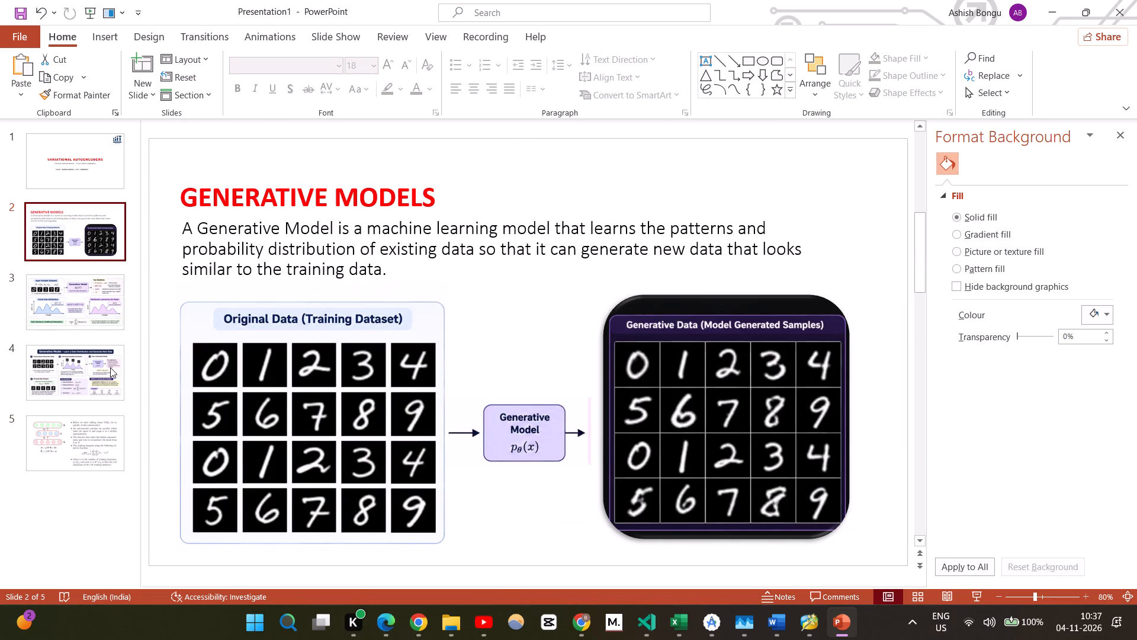
left_click(110, 367)
left_click(123, 299)
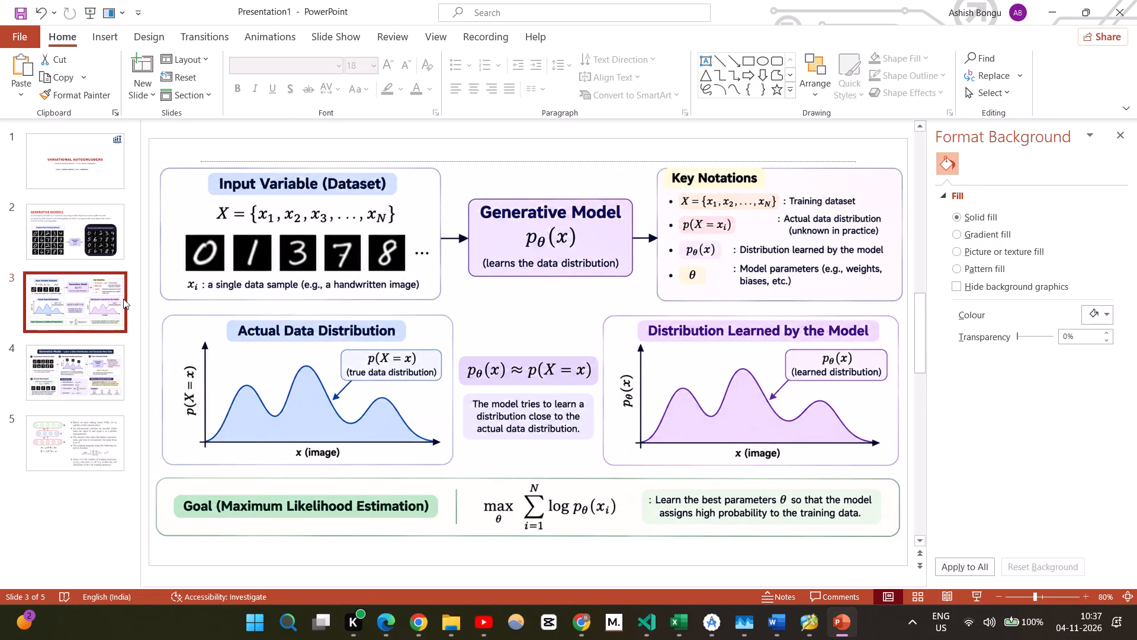
Switch to Chrome and continue watching the YouTube lecture Lec 20.1 Revisiting Autoencoders from the objective-function slide.
left_click(416, 628)
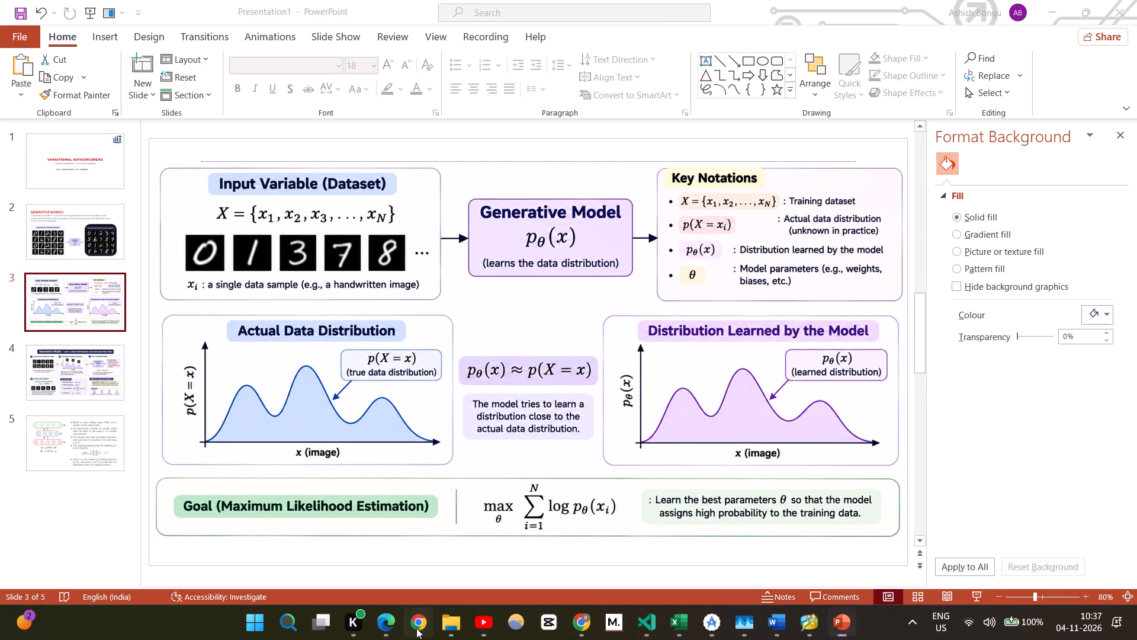
left_click(376, 428)
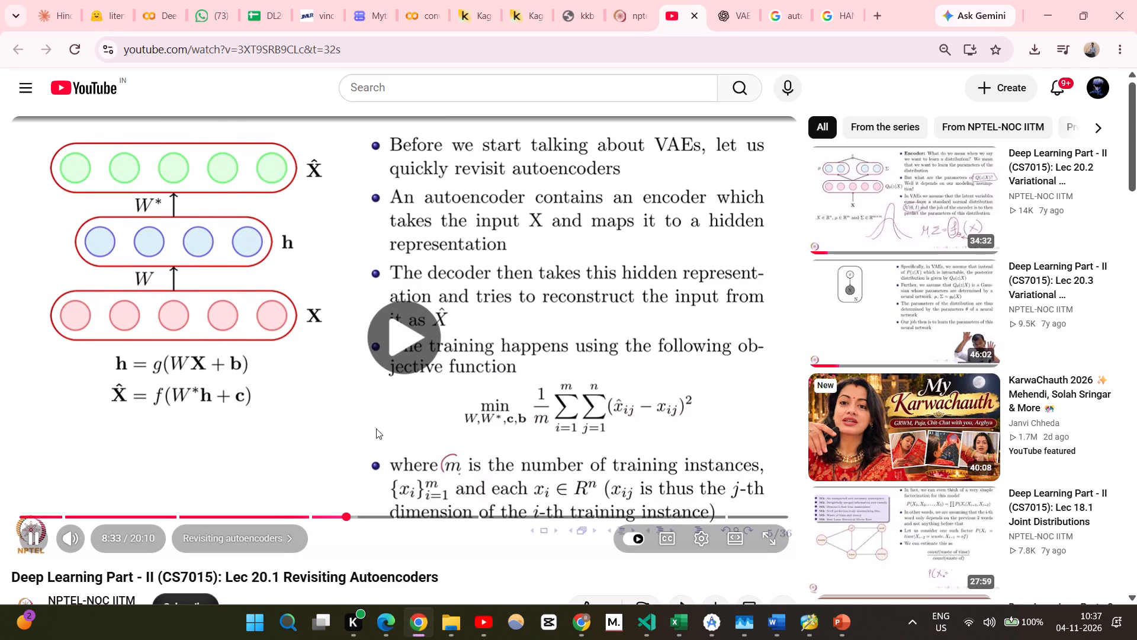
left_click(699, 540)
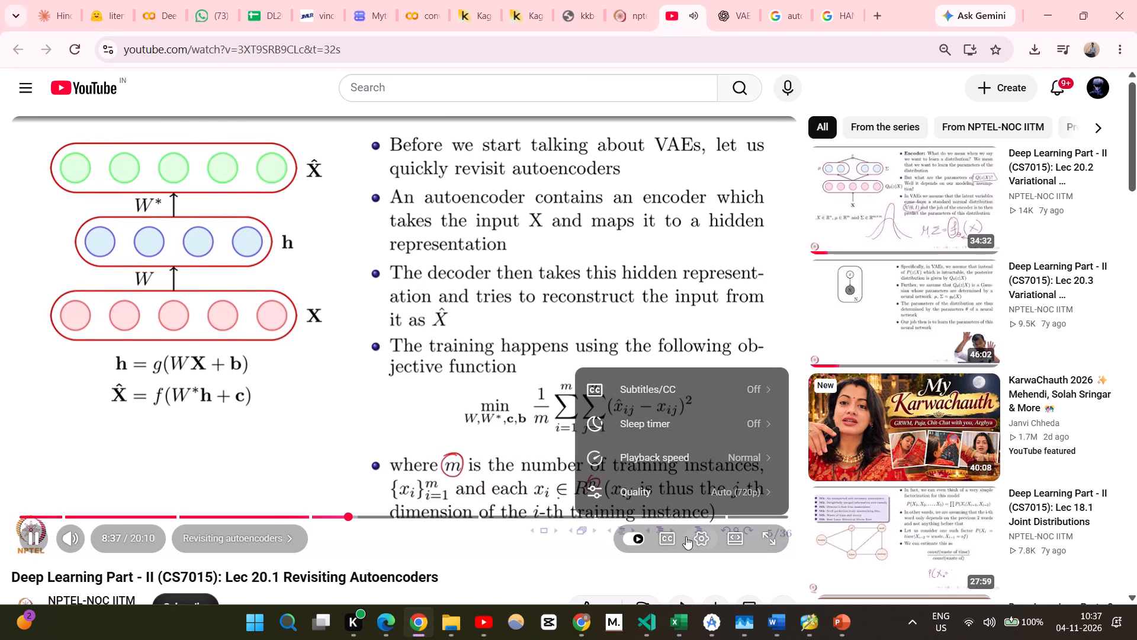
left_click(552, 437)
key("Left")
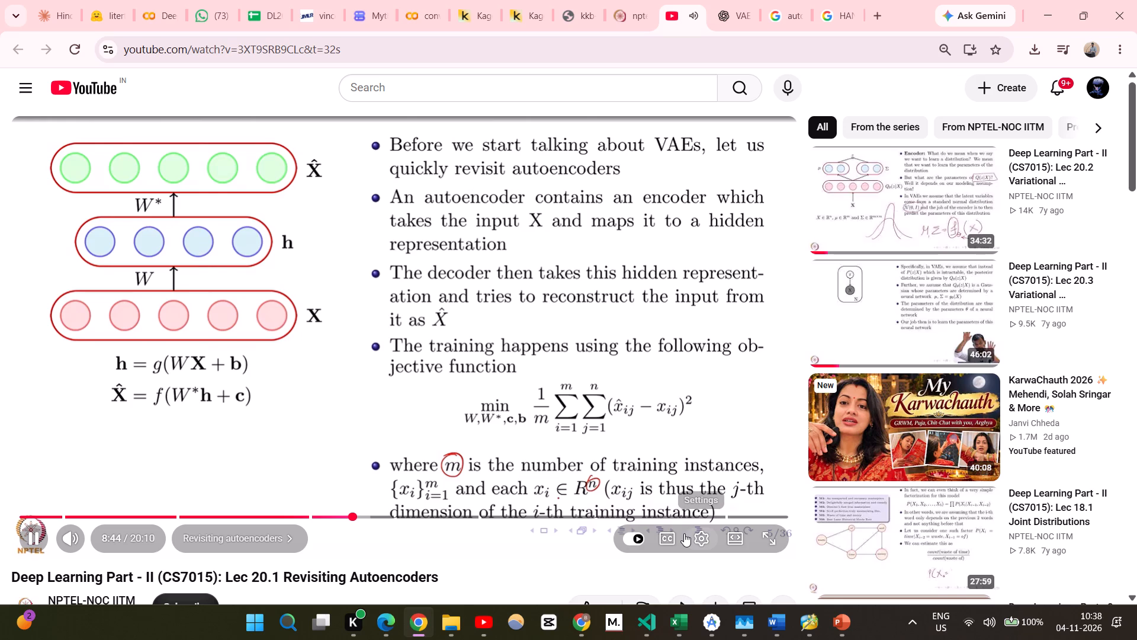
key("space")
left_click(698, 541)
left_click(719, 577)
key("space")
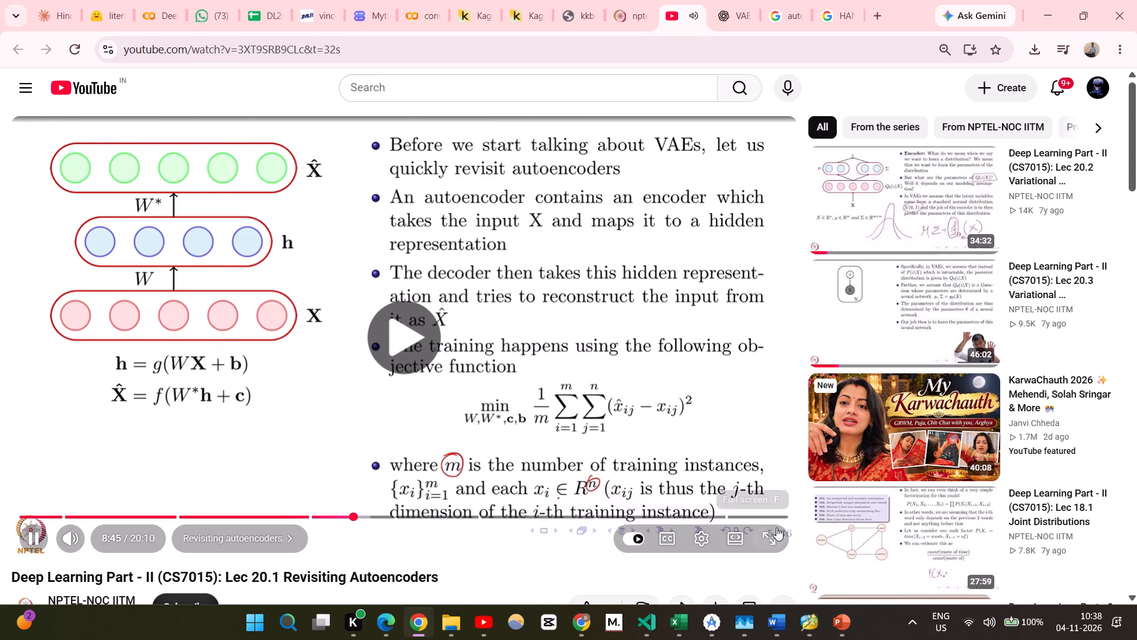
Set the lecture video's playback speed to 1.5.
left_click(709, 537)
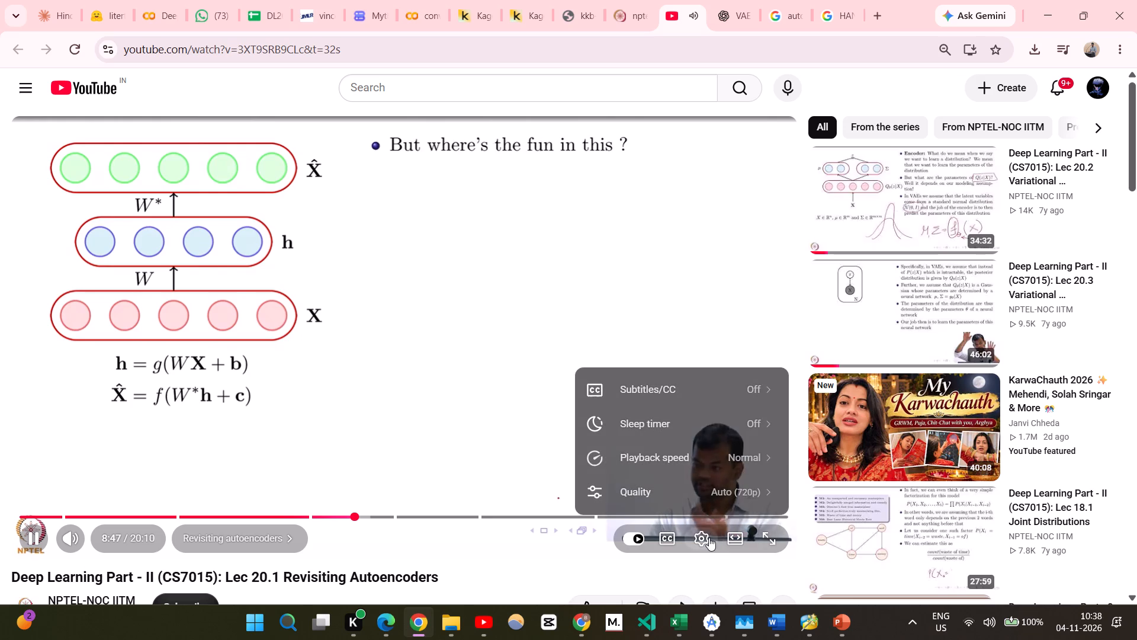
left_click(693, 463)
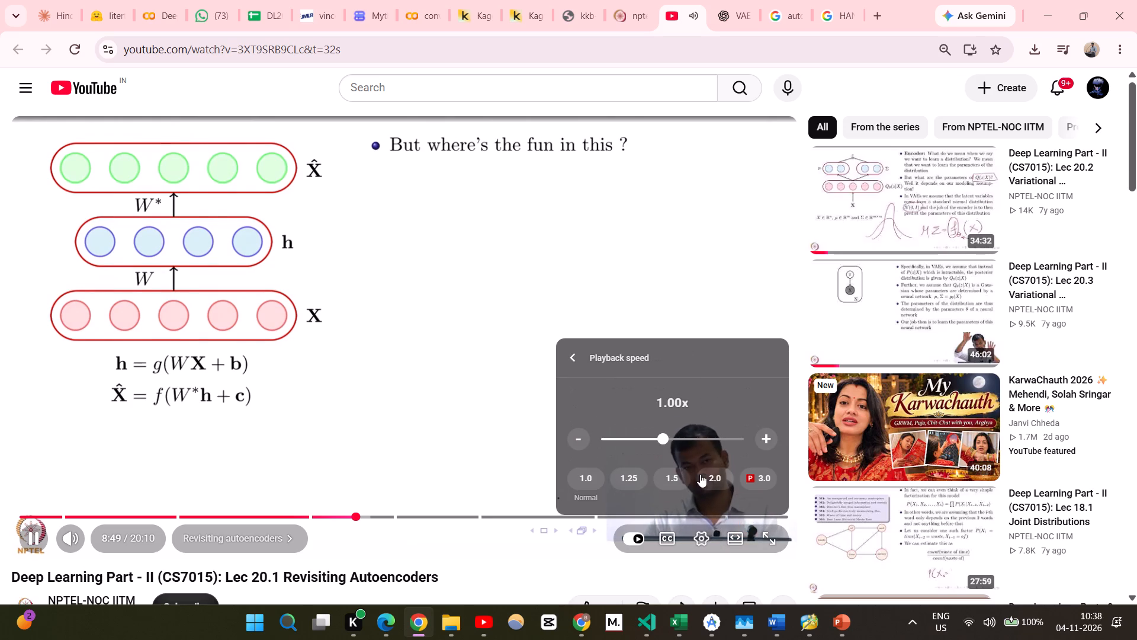
left_click(677, 475)
left_click(670, 568)
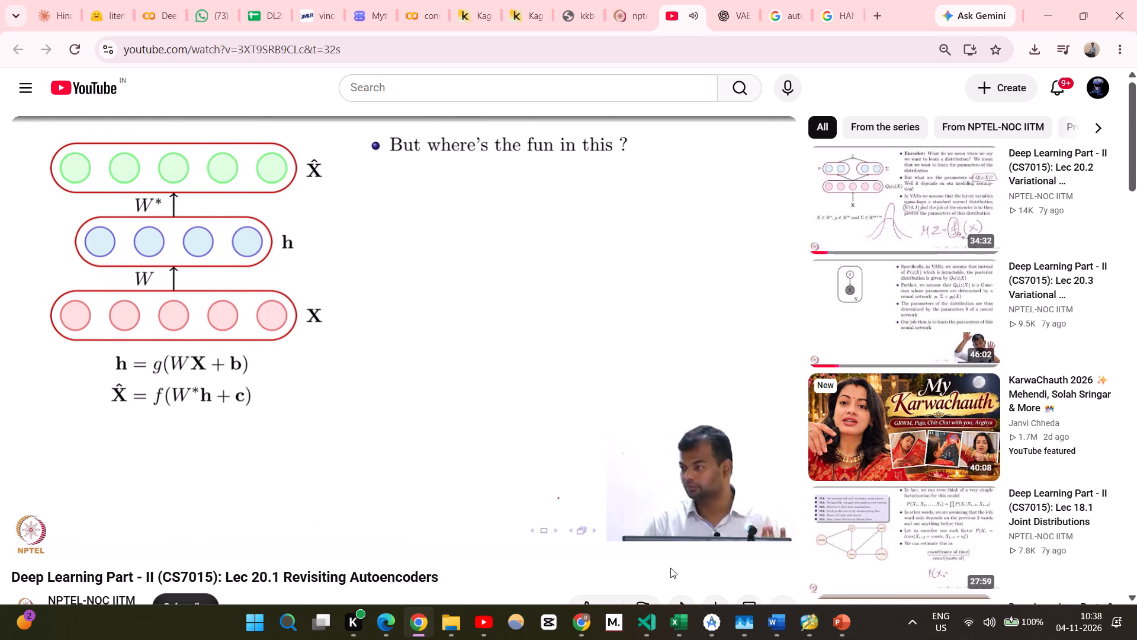
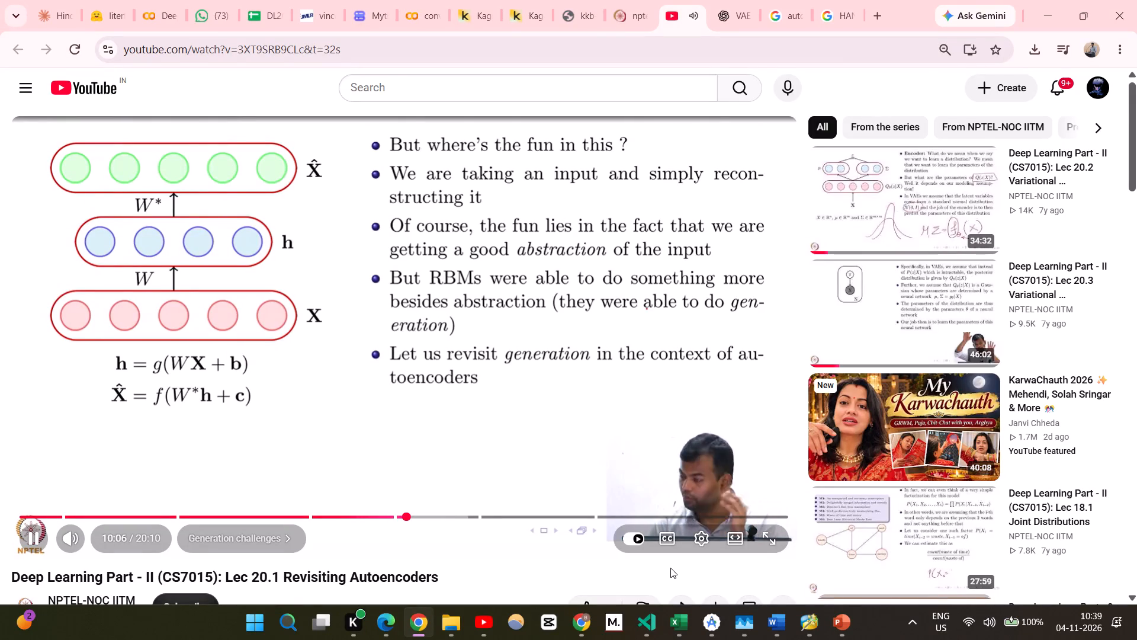
key("space")
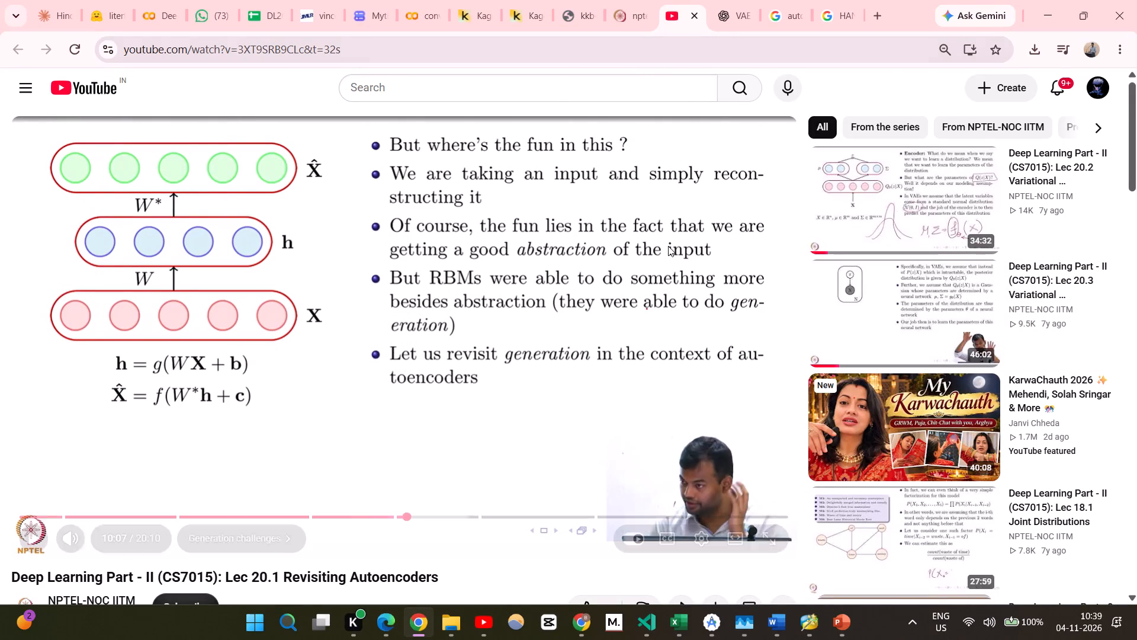
left_click(749, 0)
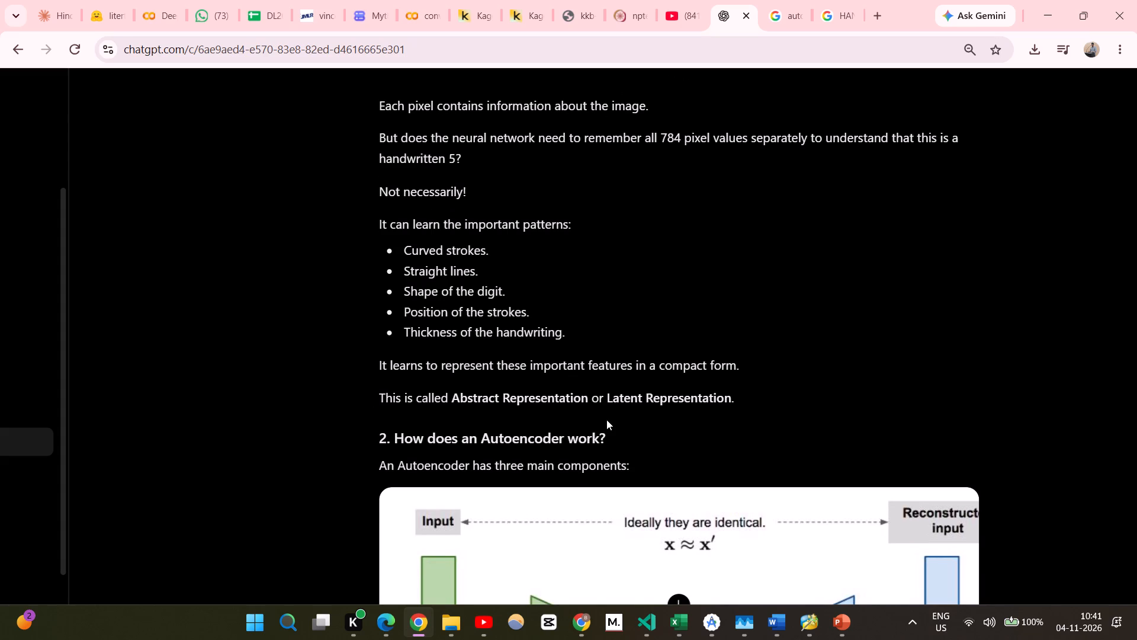
scroll(606, 420, "down", 3)
scroll(606, 420, "up", 2)
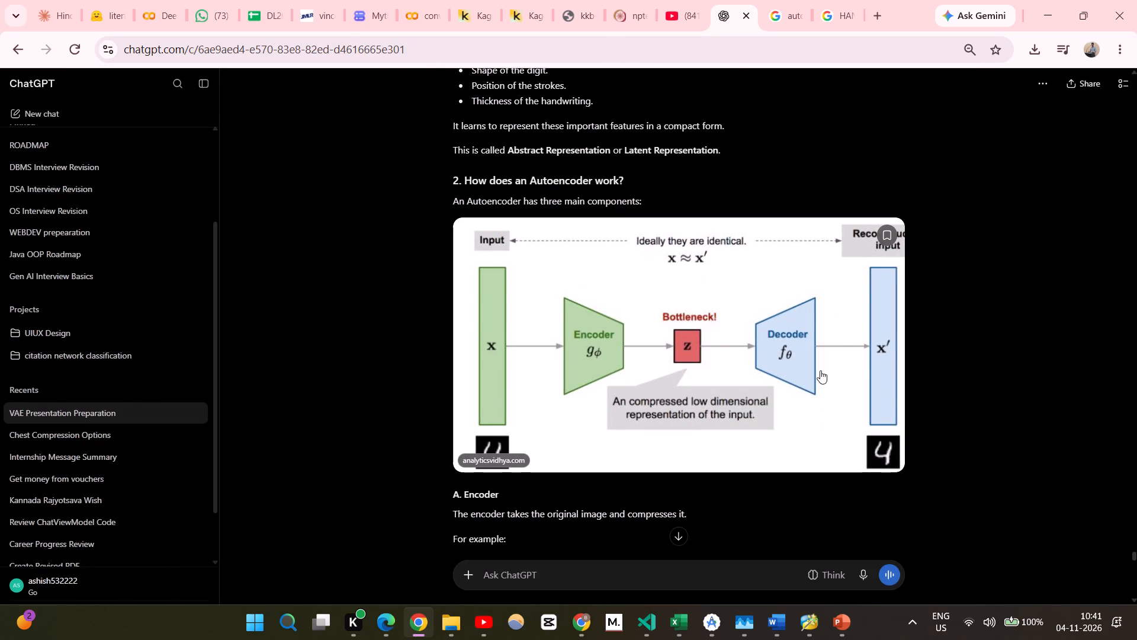
left_click(820, 370)
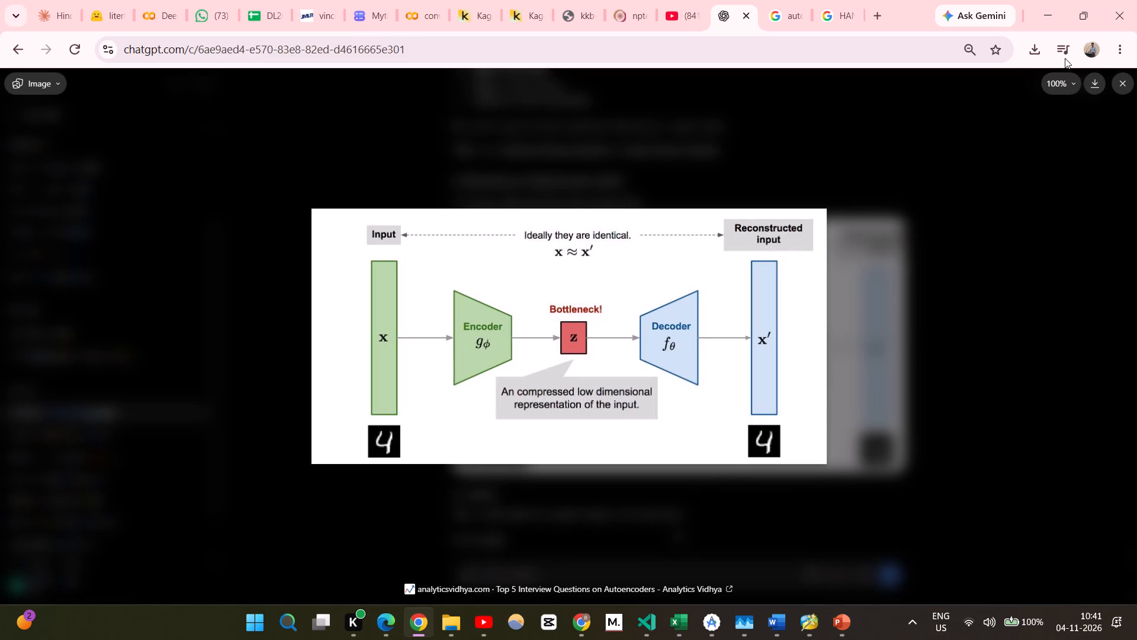
left_click(1093, 86)
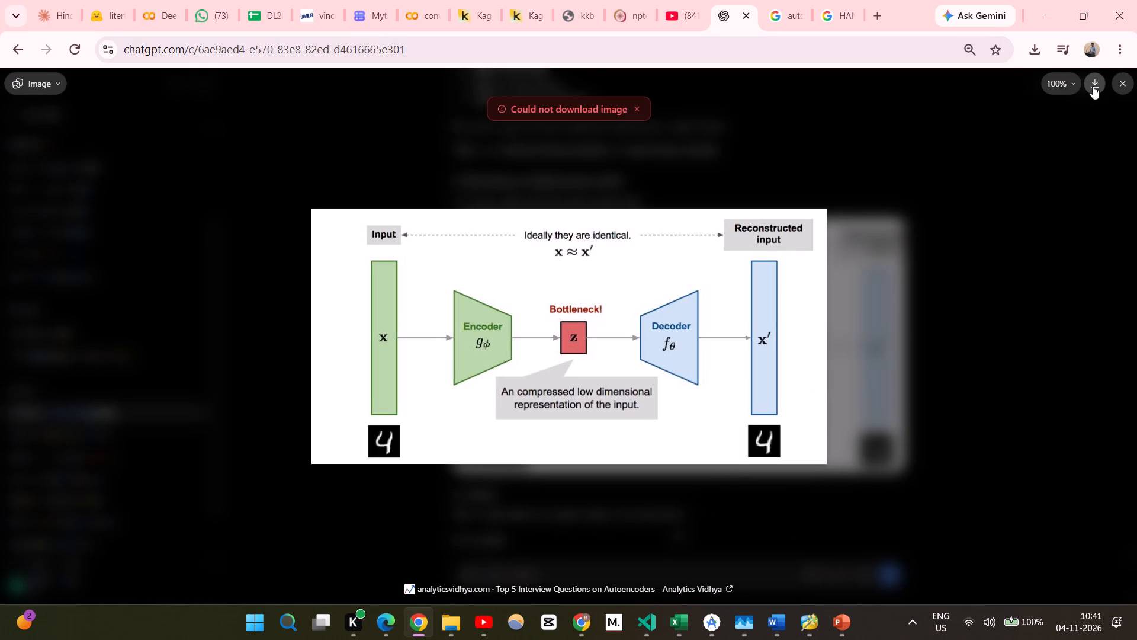
left_click_drag(638, 267, 669, 384)
right_click(669, 384)
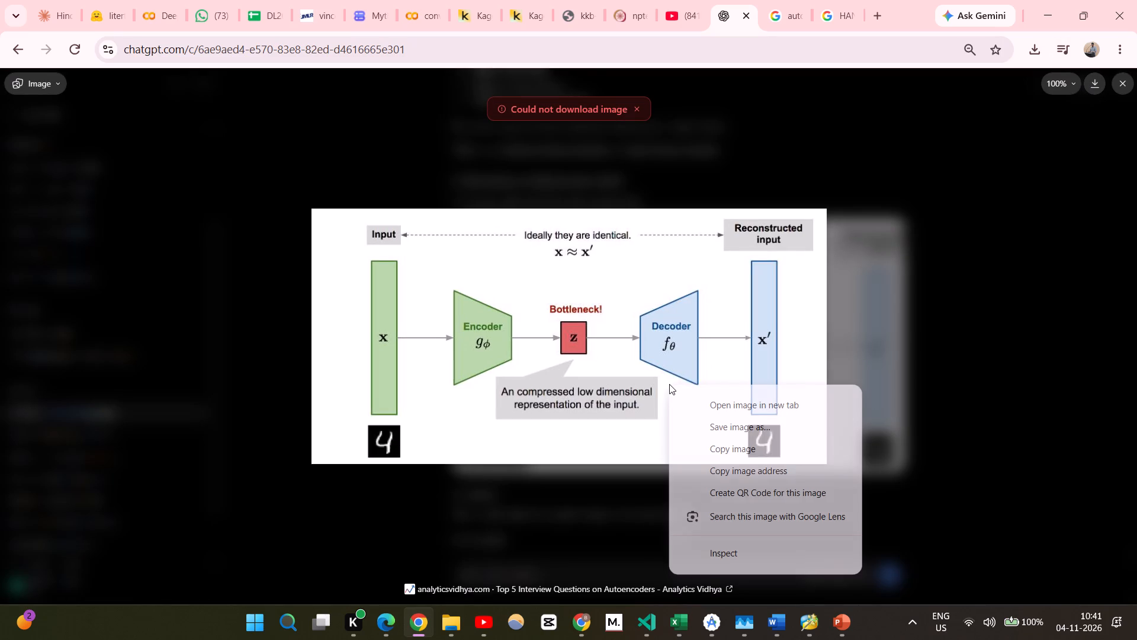
left_click(735, 445)
Switch to PowerPoint, add a new slide after slide 5, and paste the autoencoder diagram onto it.
left_click(831, 620)
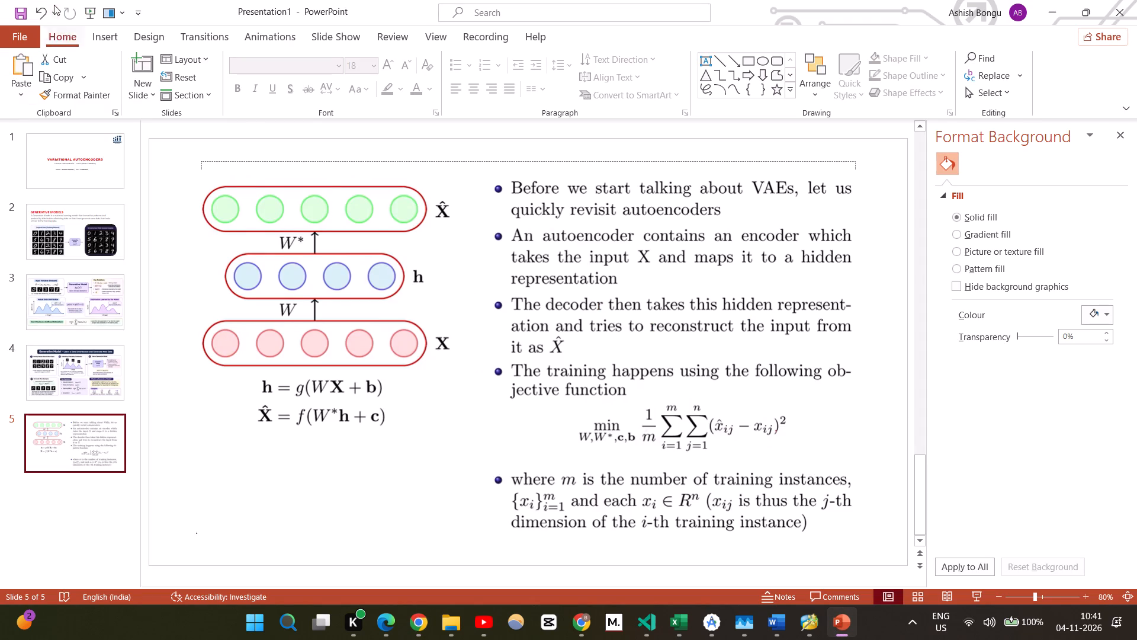
left_click(138, 60)
key("ctrl+v")
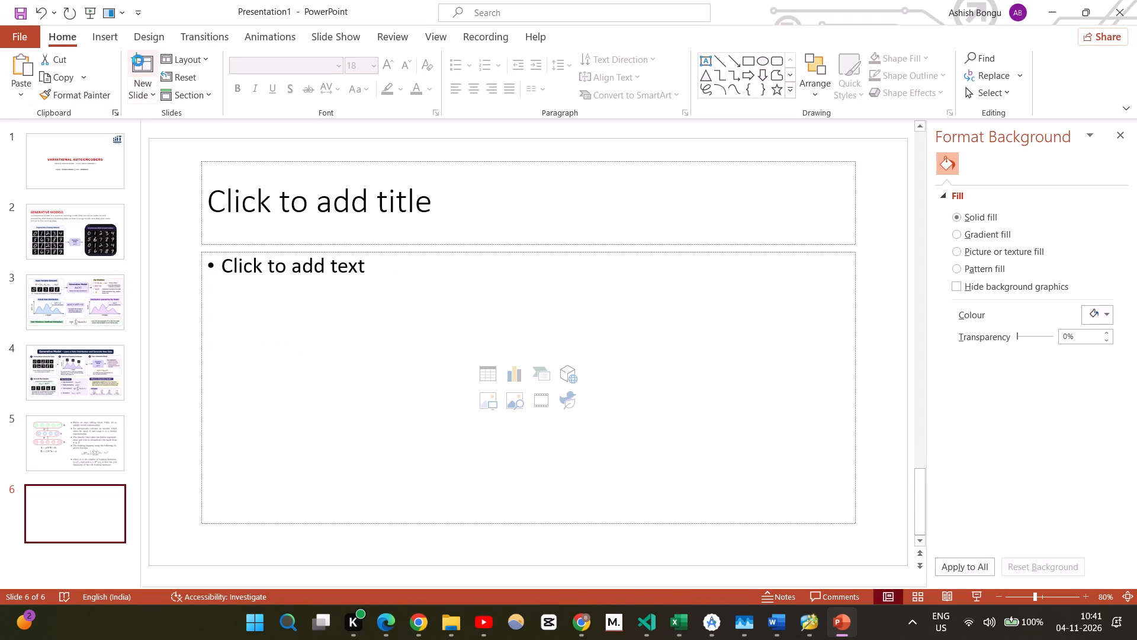
Enlarge the pasted autoencoder diagram on slide 6 and position it so its content spans nearly the whole slide.
left_click_drag(455, 331, 375, 275)
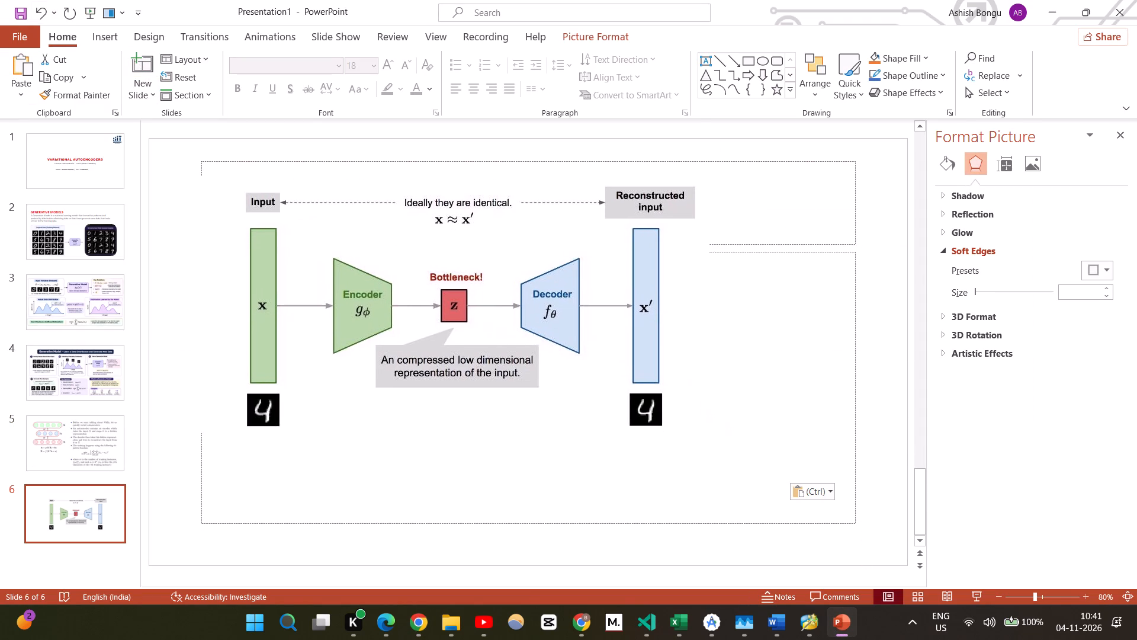
left_click_drag(375, 275, 373, 263)
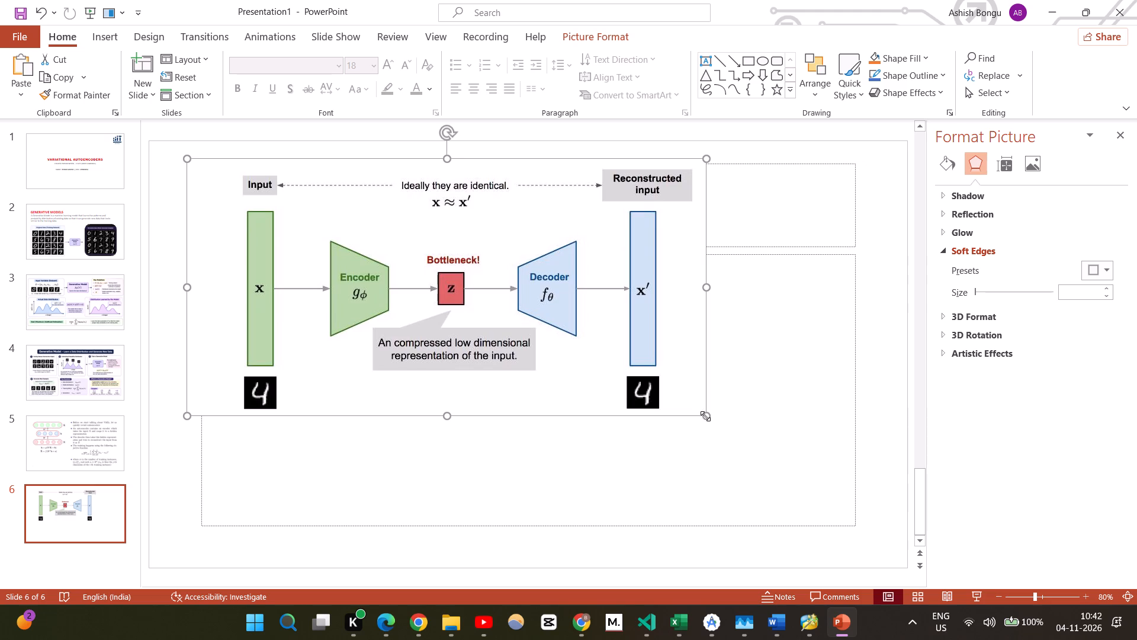
left_click_drag(705, 416, 833, 533)
left_click_drag(689, 415, 627, 411)
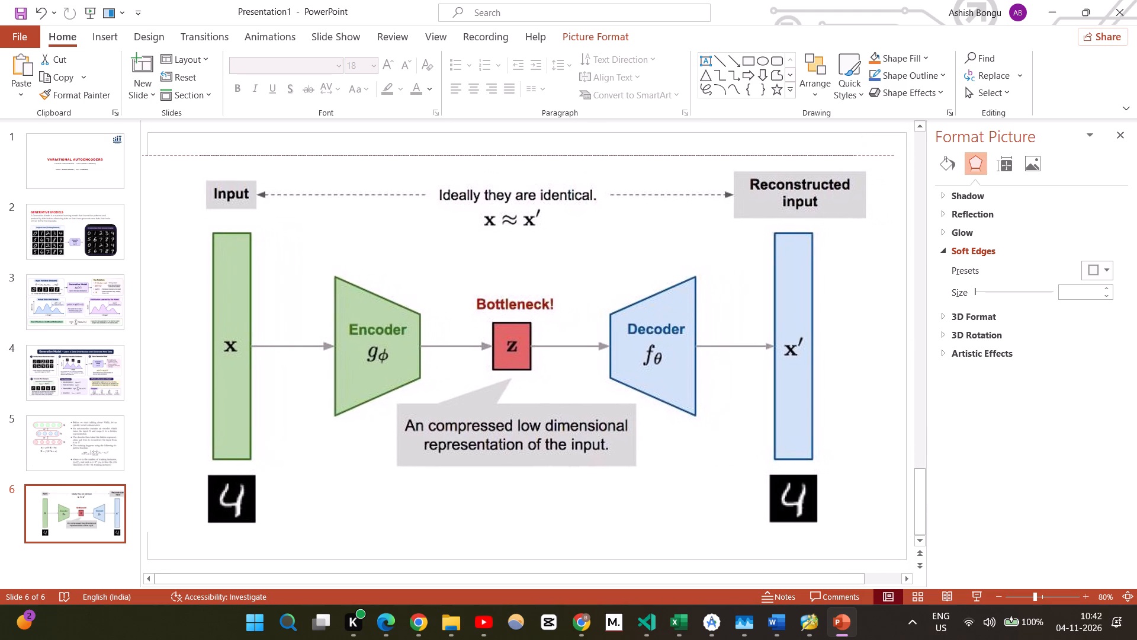
left_click_drag(627, 411, 625, 411)
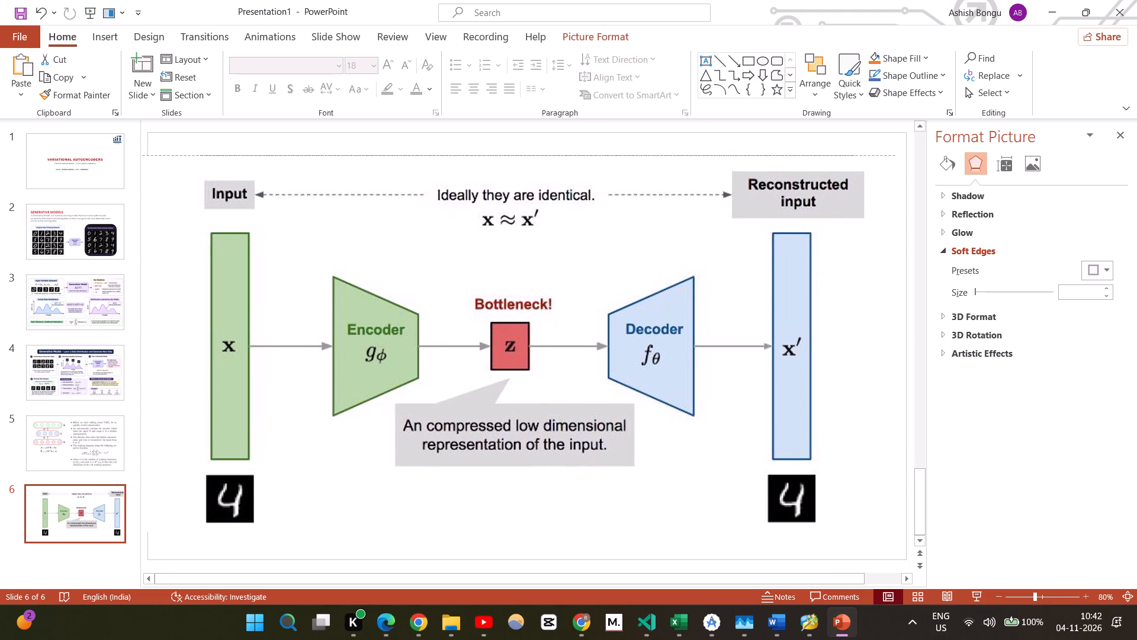
left_click_drag(625, 411, 623, 411)
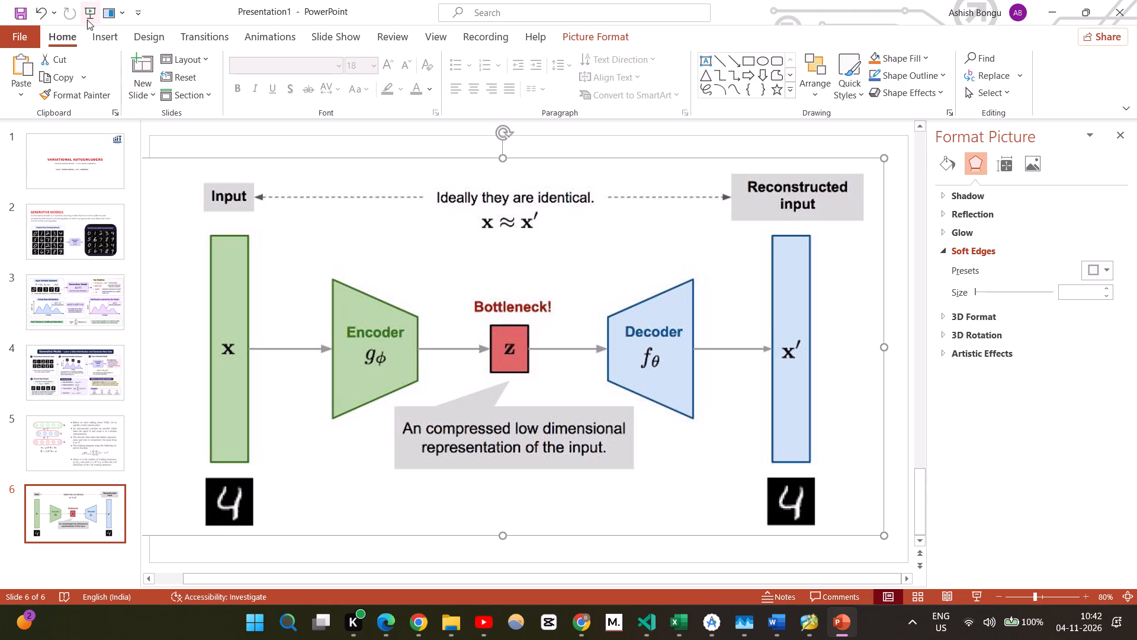
Play the slide show from the first slide through to the autoencoder diagram on slide 6 to check its full-screen layout.
left_click(87, 20)
key("Right")
key("Right")
key("Right")
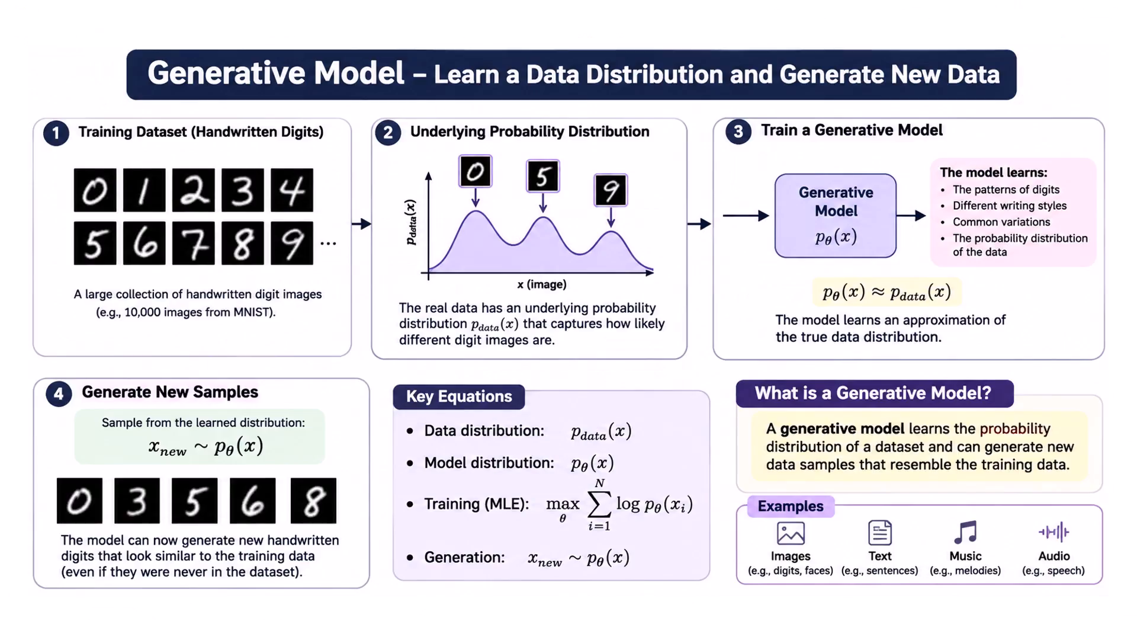
key("Right")
key("Right")
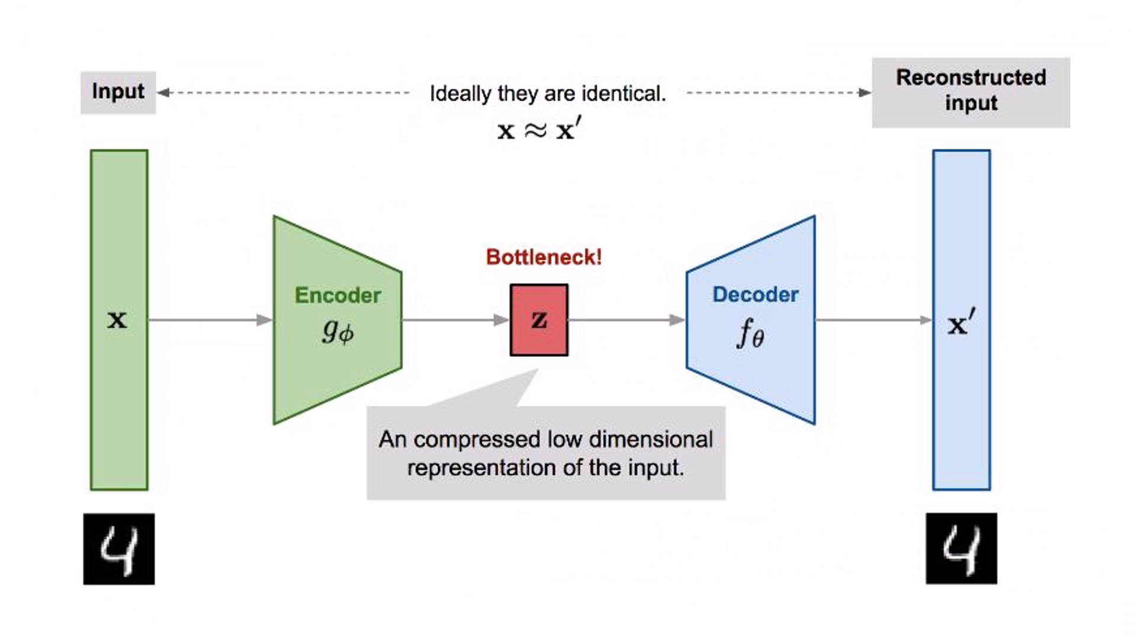
key("Escape")
left_click(445, 276)
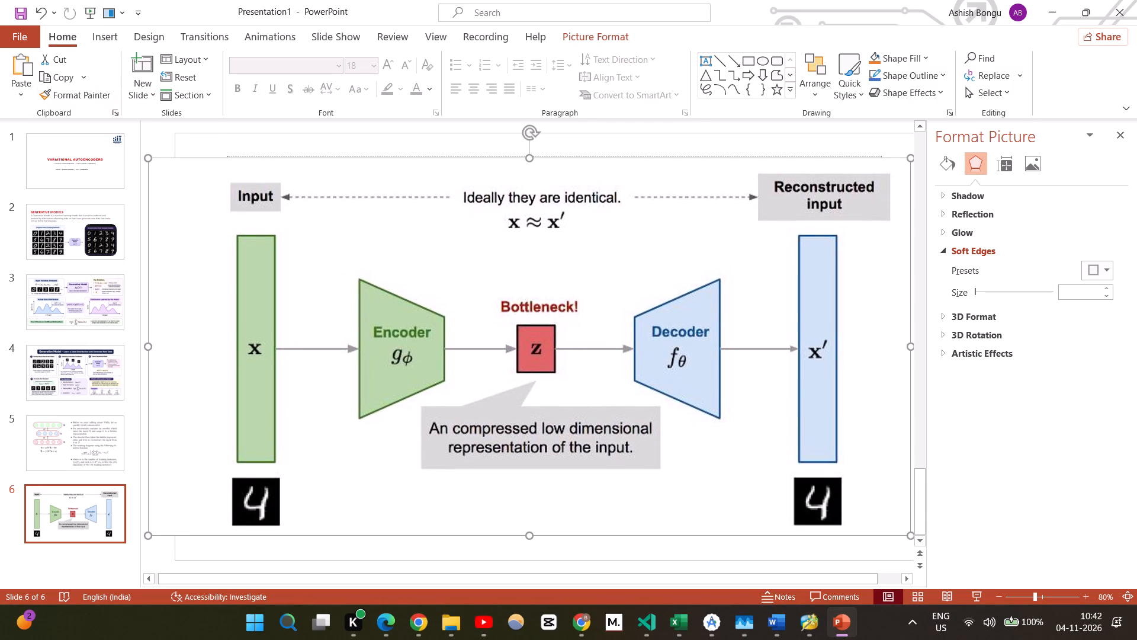
left_click(325, 142)
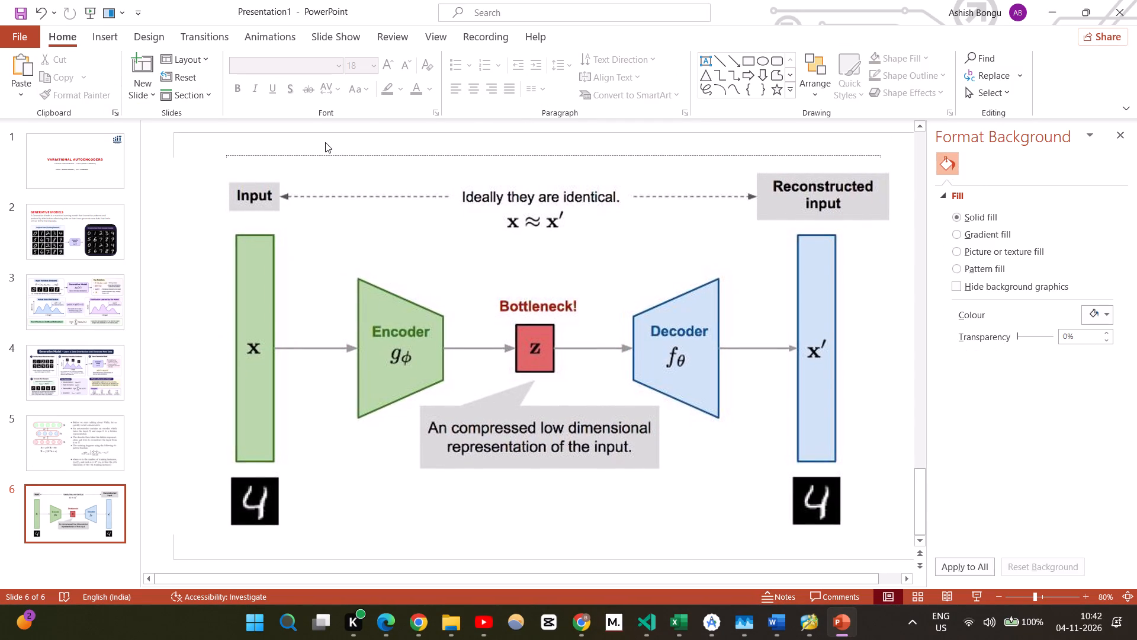
Add a new title-and-content slide directly after slide 4, the generative model overview.
left_click(66, 437)
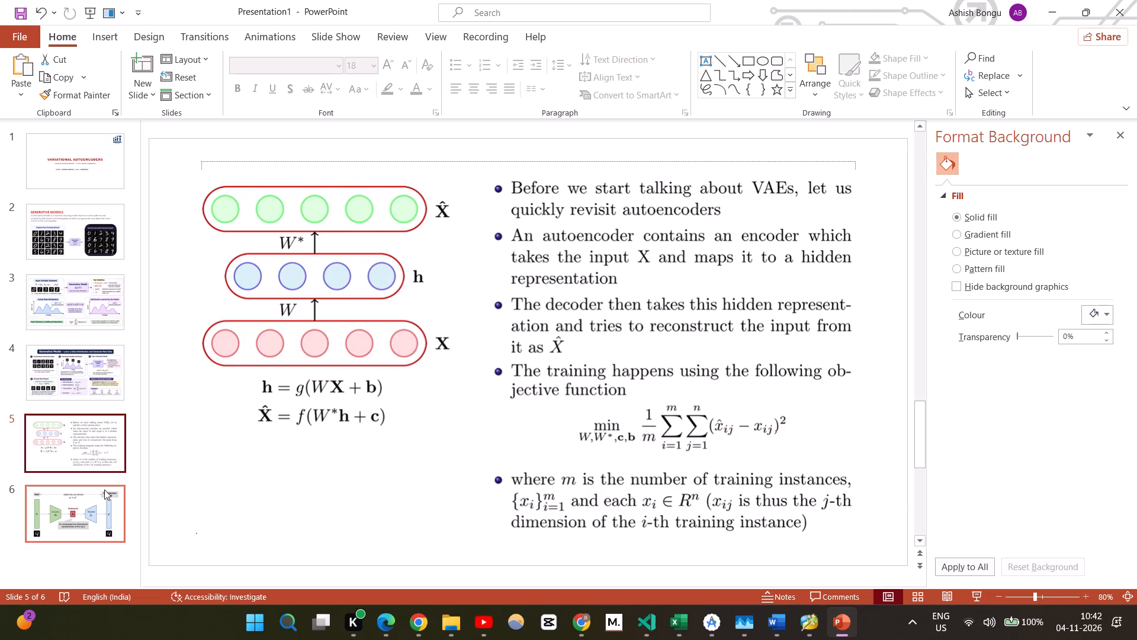
left_click(108, 362)
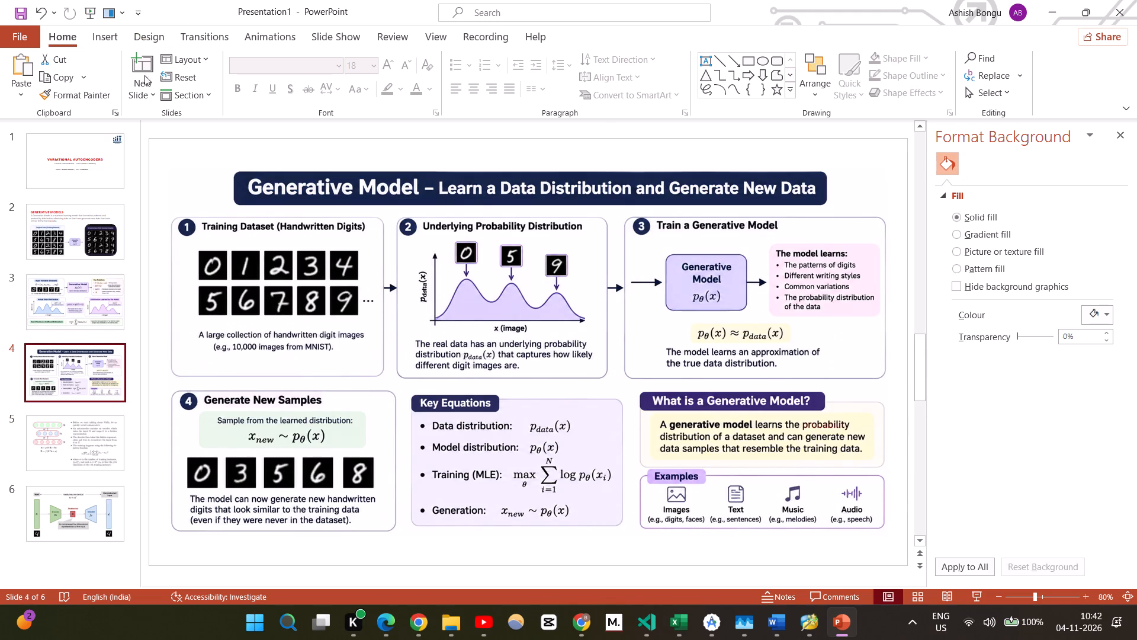
left_click(136, 70)
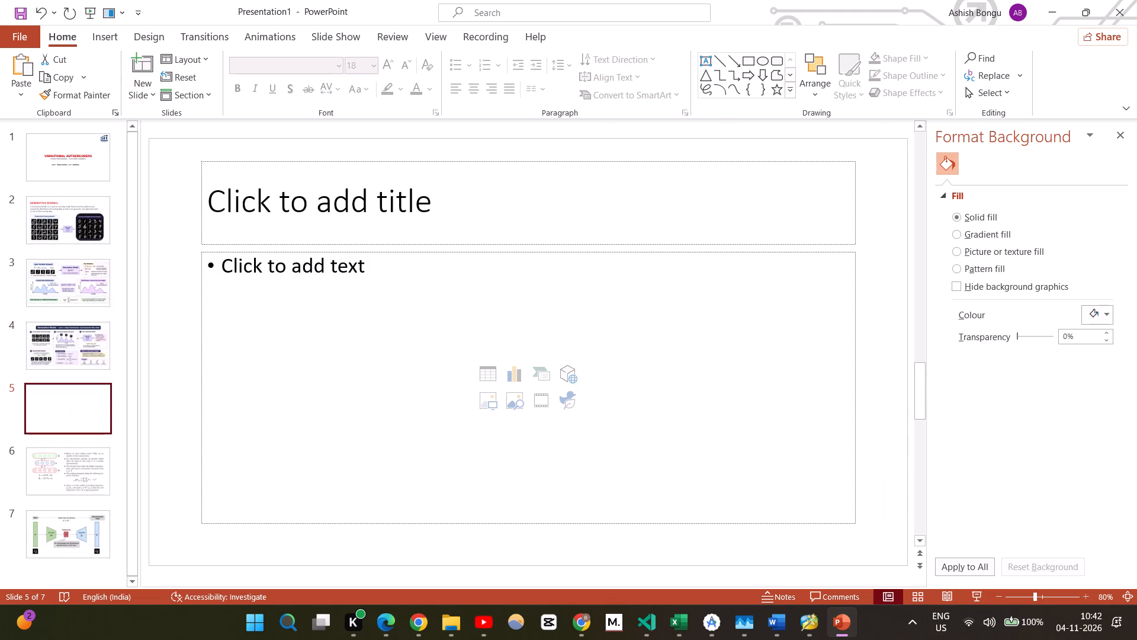
Enter the new slide 5 body text "Before knowing about VAE, WHAT IS AUTO ENCODERS IN THE FIRST PLACE ?".
left_click(409, 272)
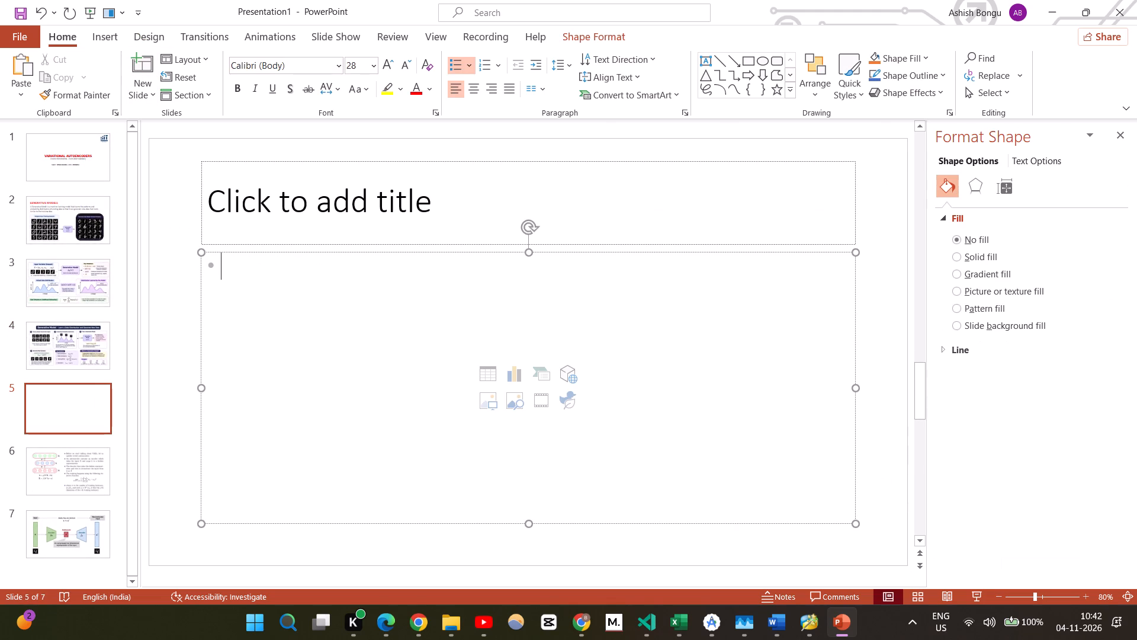
type("before")
key("space")
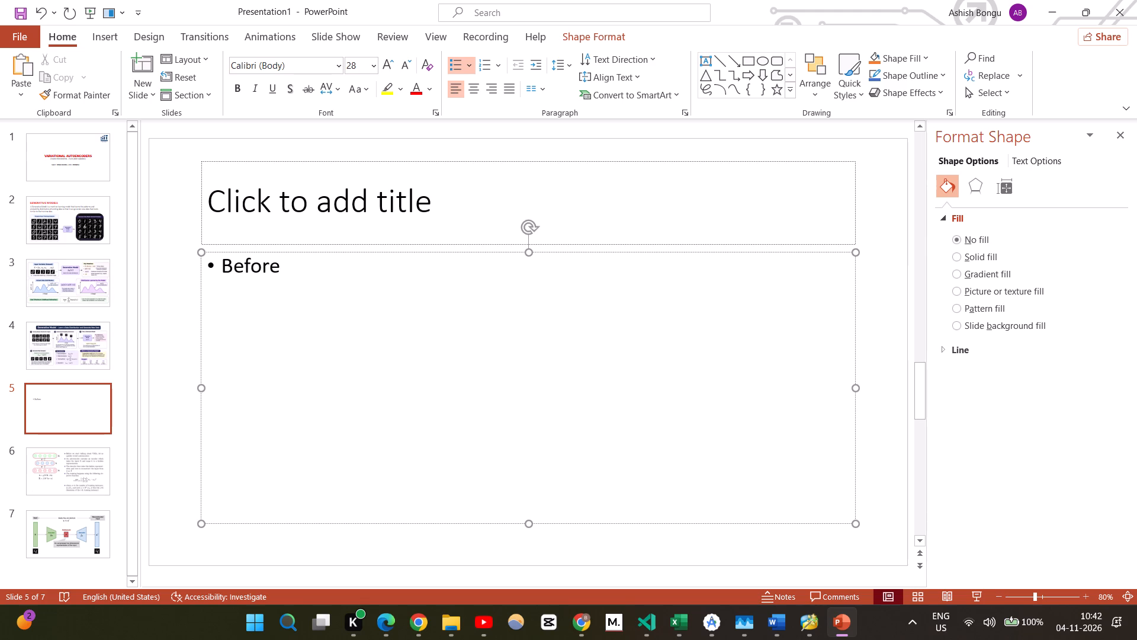
type("knowing about")
key("space")
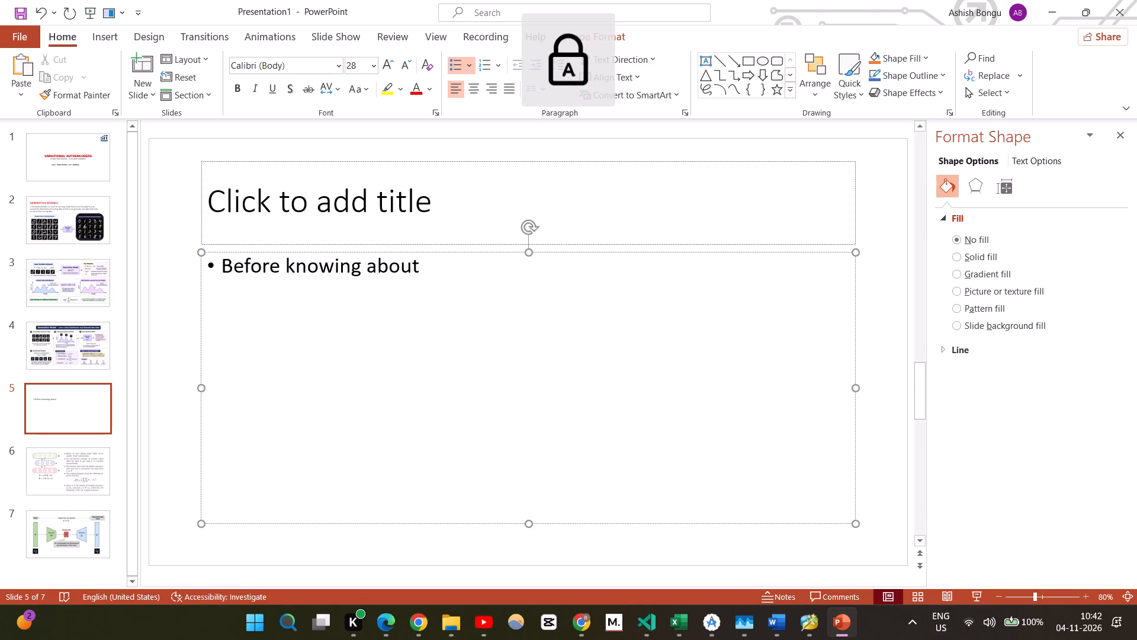
type("VAE")
key("space")
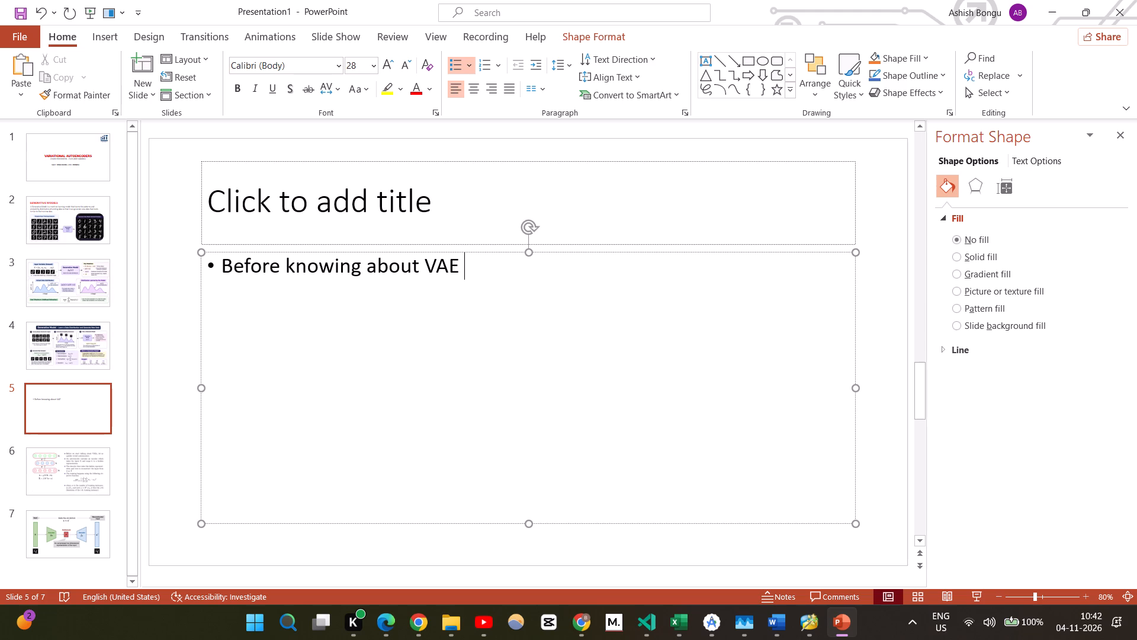
key("BackSpace")
type(",")
key("space")
type("WHAT")
key("space")
key("BackSpace")
key("BackSpace")
key("BackSpace")
key("BackSpace")
key("BackSpace")
type("WHAT A")
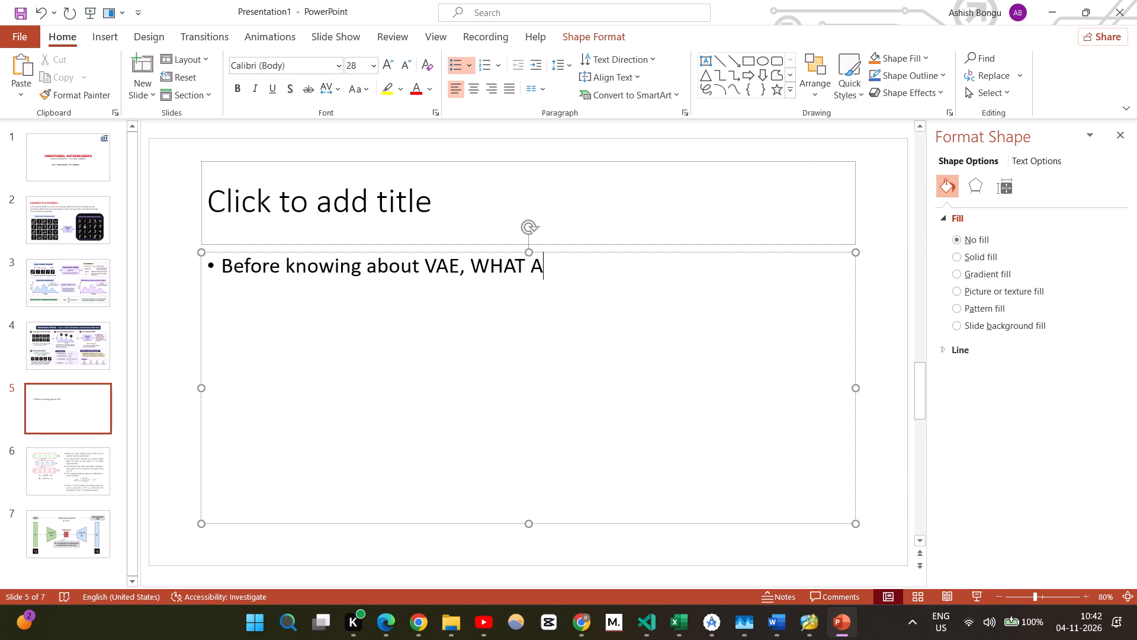
key("BackSpace")
key("BackSpace")
key("i")
key("BackSpace")
key("space")
type("IS")
key("space")
type("AUNTO")
key("BackSpace")
key("BackSpace")
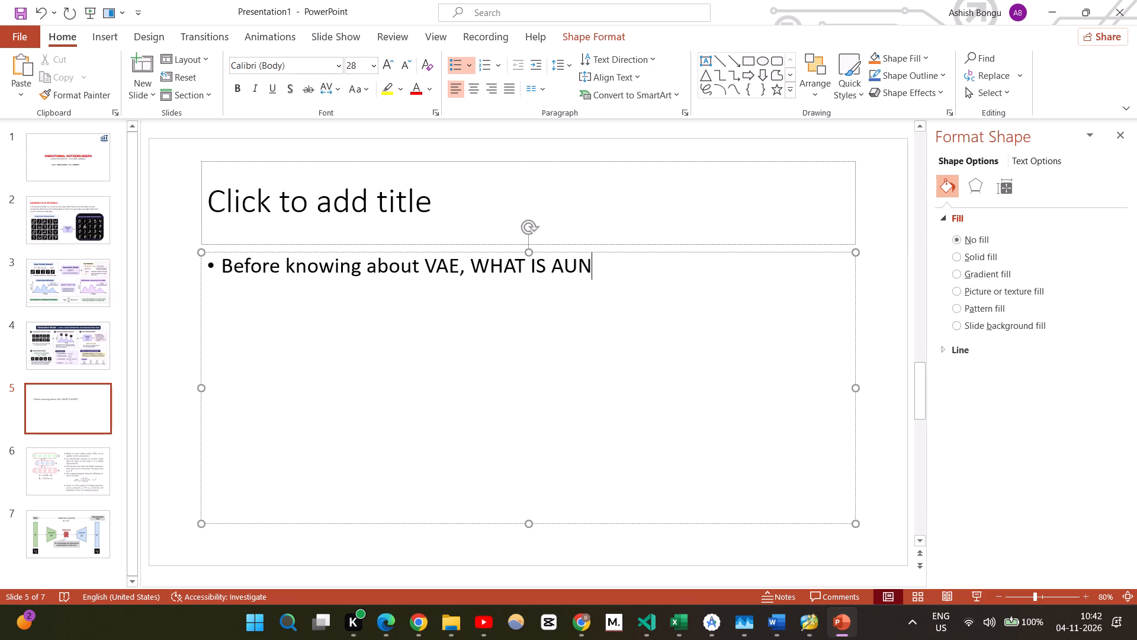
key("BackSpace")
type("TO")
key("space")
type("ENCODERS IN THE FIRST PLACE ?")
Set the font size of all the body text on slide 5 to 36.
key("ctrl+a")
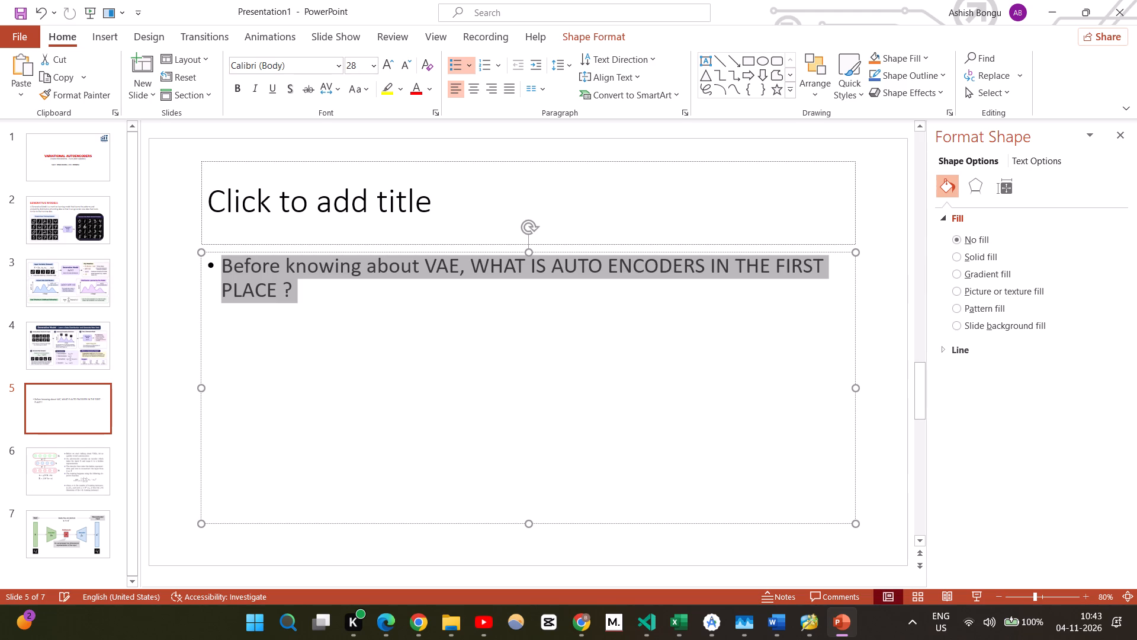
left_click_drag(373, 62, 401, 251)
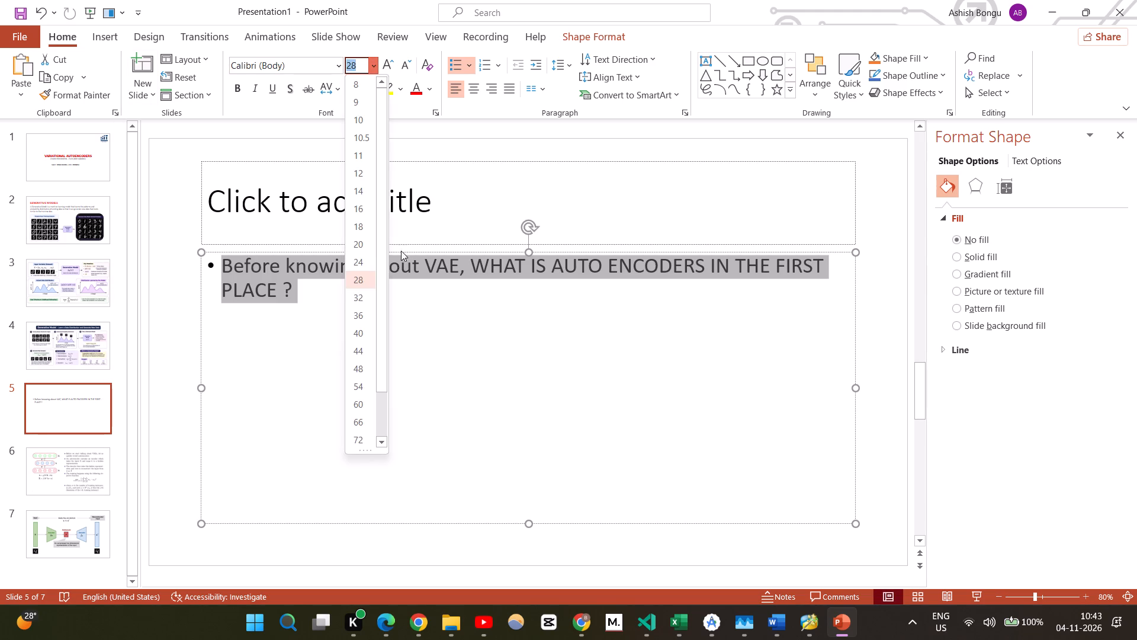
left_click_drag(401, 251, 362, 308)
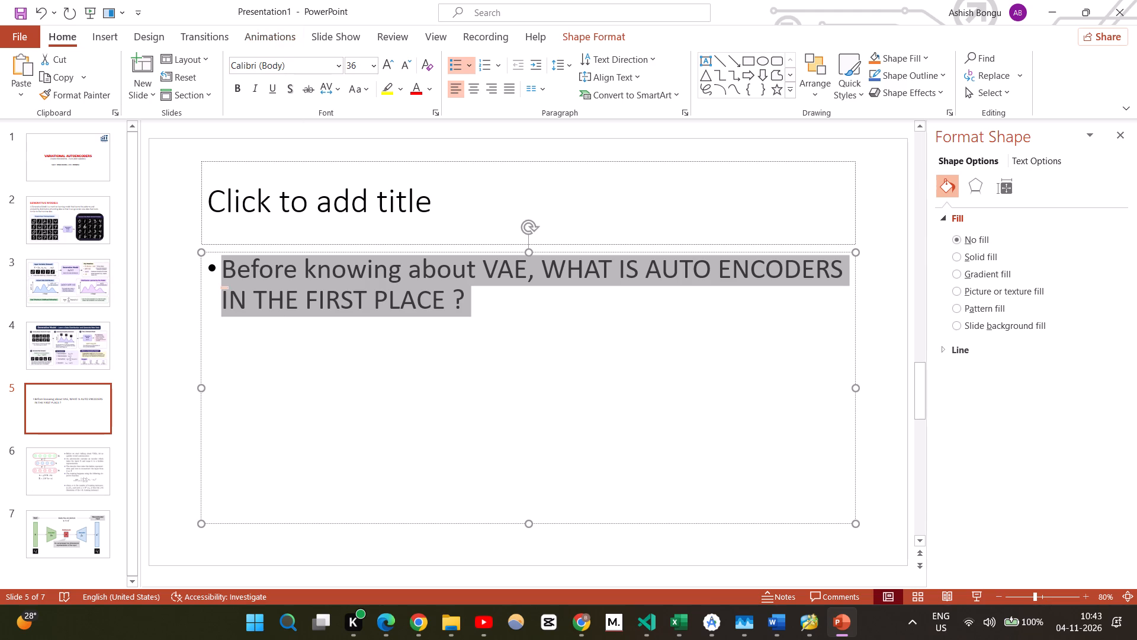
Narrow slide 5's body text box from its left side so the text wraps onto three lines.
left_click_drag(201, 392, 338, 393)
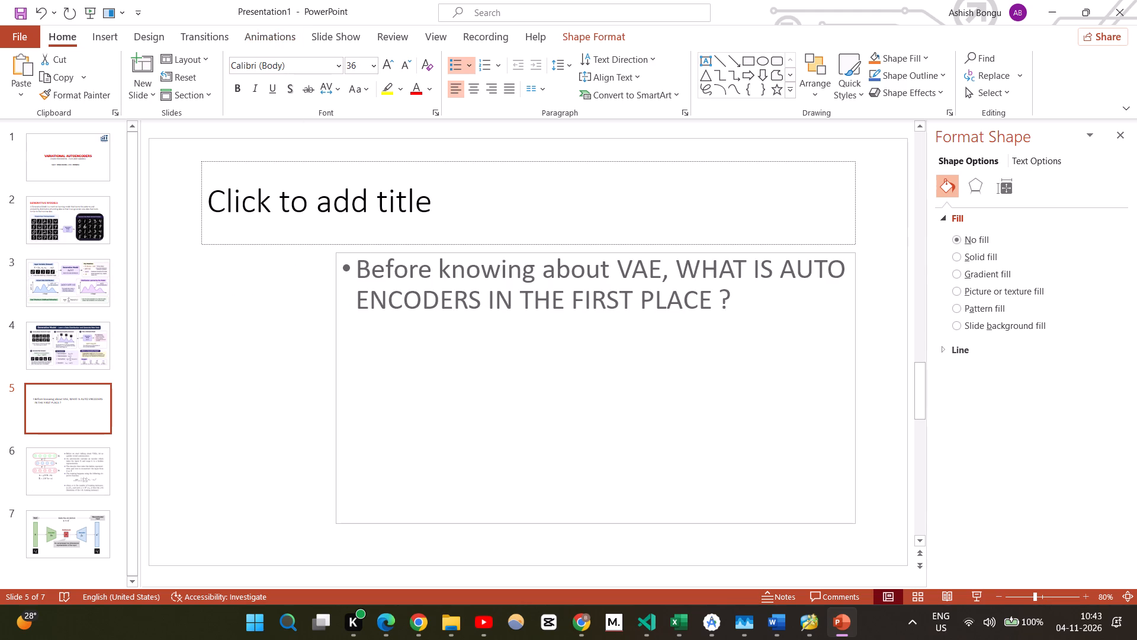
left_click_drag(338, 393, 476, 373)
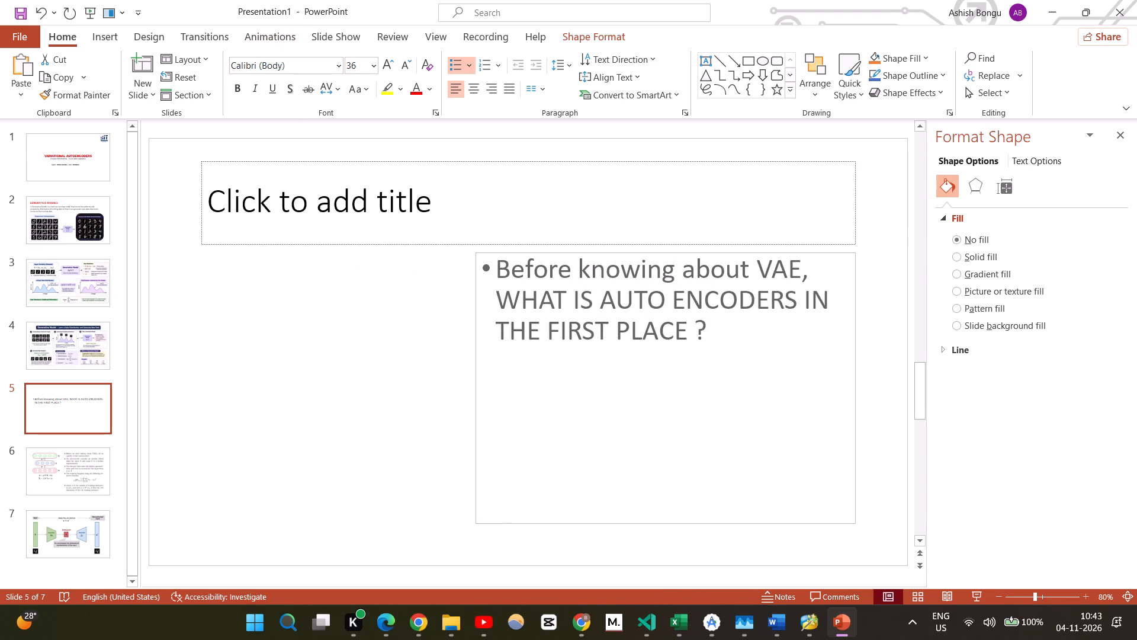
left_click_drag(476, 373, 448, 373)
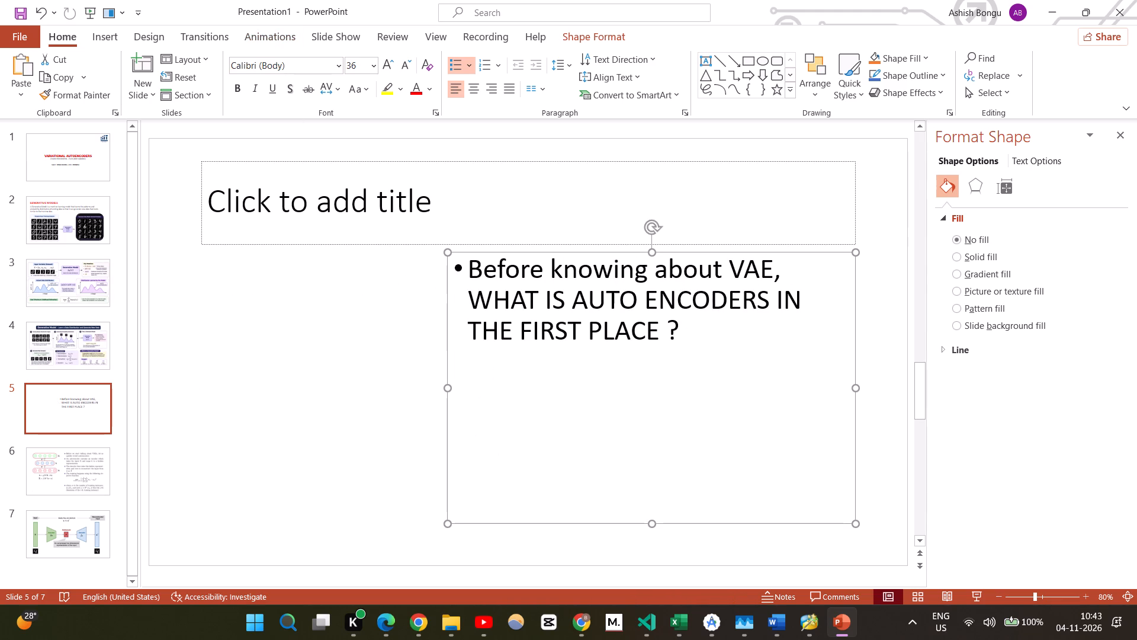
Make the question "WHAT IS AUTO ENCODERS IN THE FIRST PLACE ?" bold.
left_click_drag(692, 335, 453, 308)
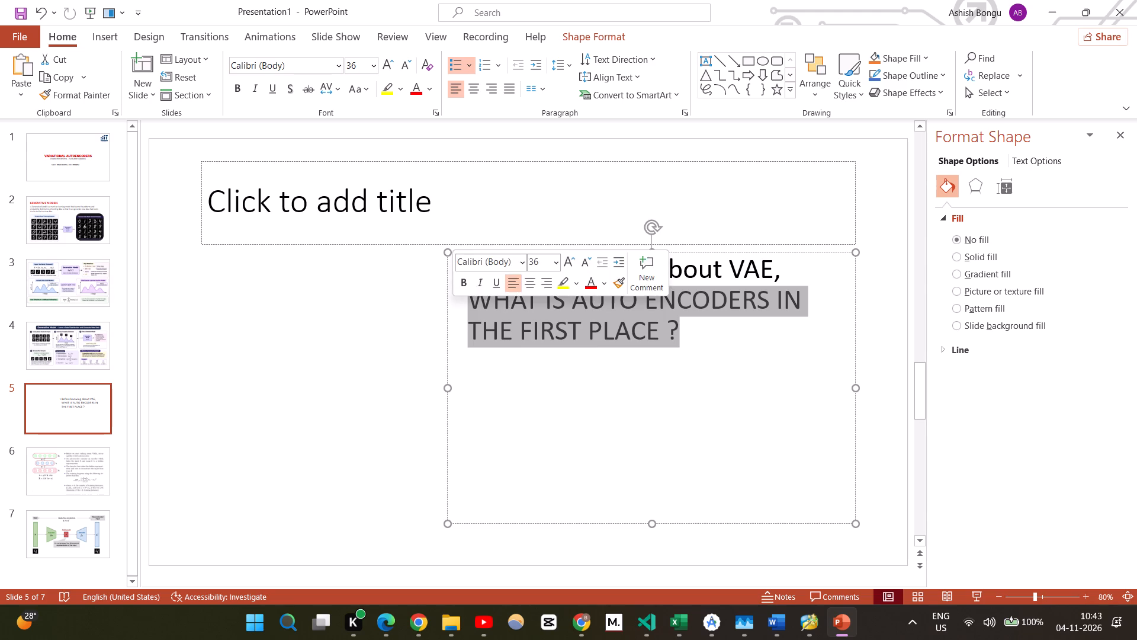
left_click(240, 88)
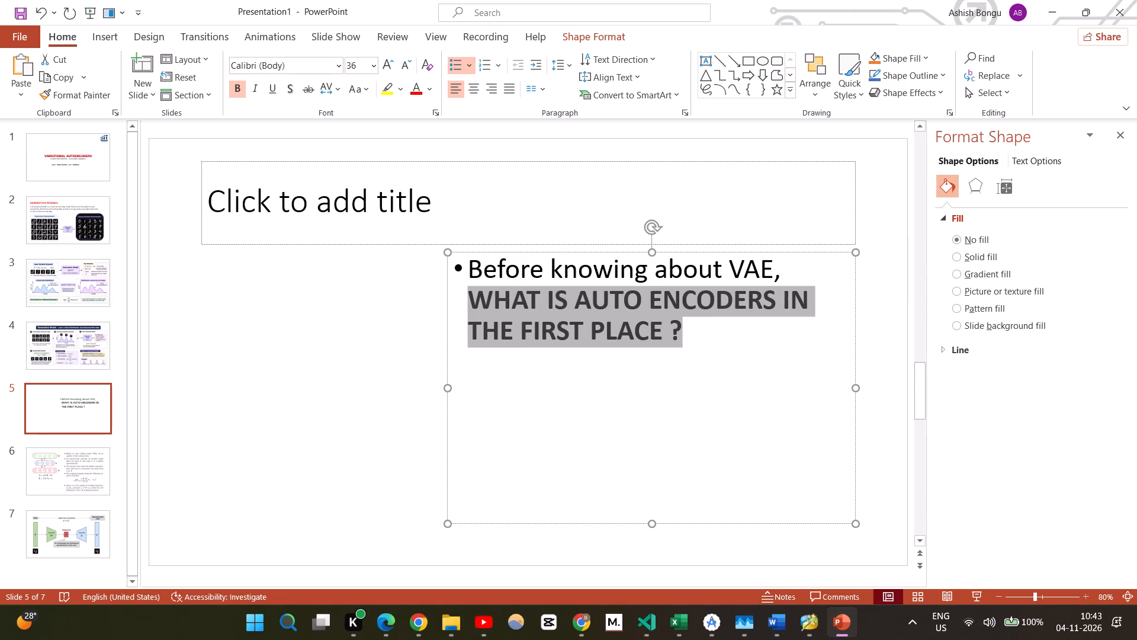
Widen the body text box rightward, past the slide's right edge.
left_click_drag(858, 388, 888, 382)
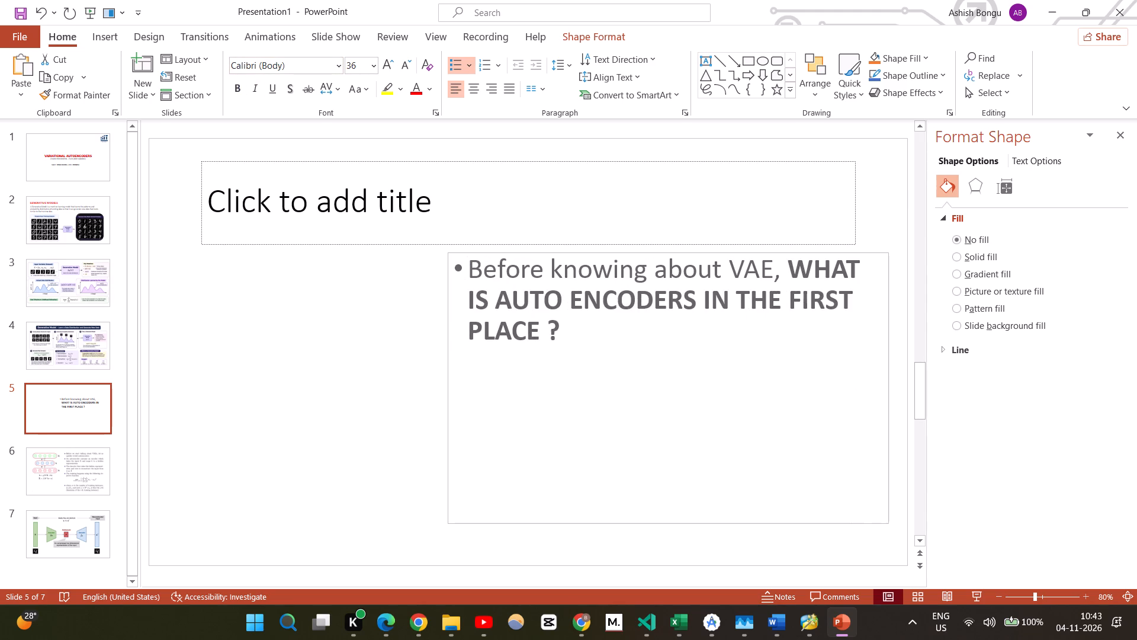
left_click_drag(888, 382, 933, 382)
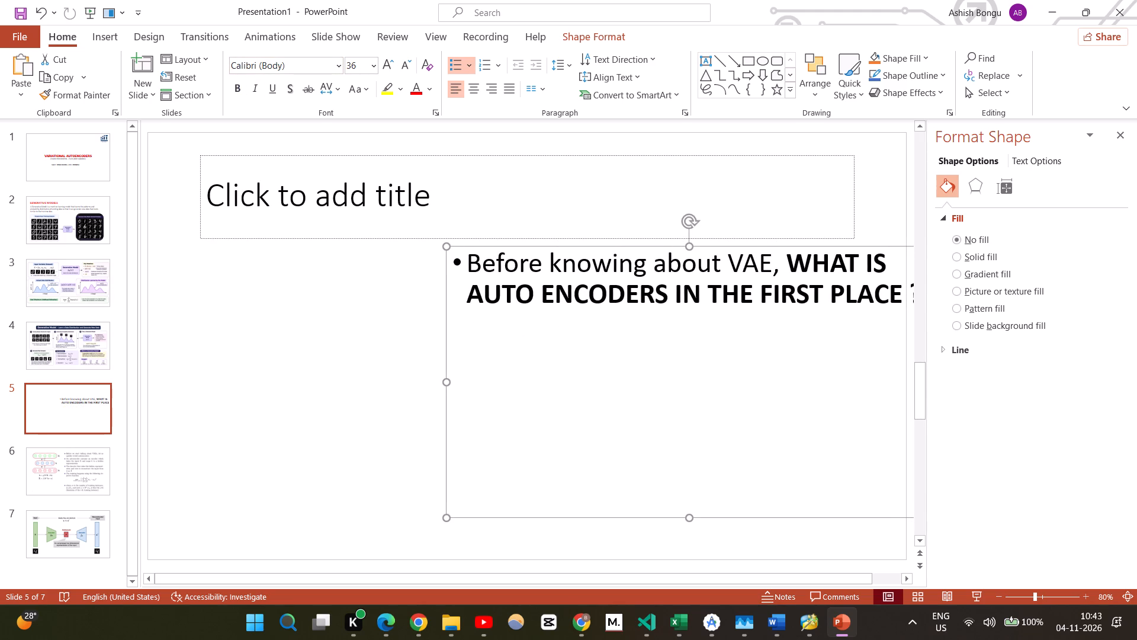
Split the body text after "Before knowing about VAE," so the bold question starts its own paragraph.
left_click(787, 259)
key("Return")
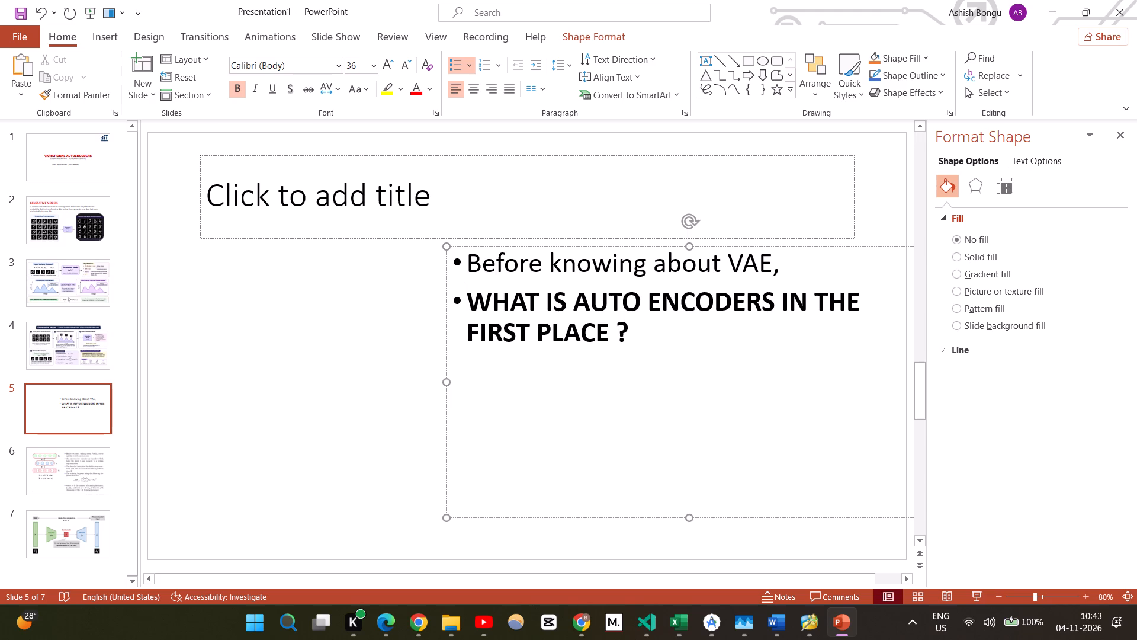
Move the body text box back onto the slide and widen it until the bold question fits on one line.
left_click_drag(445, 418, 265, 447)
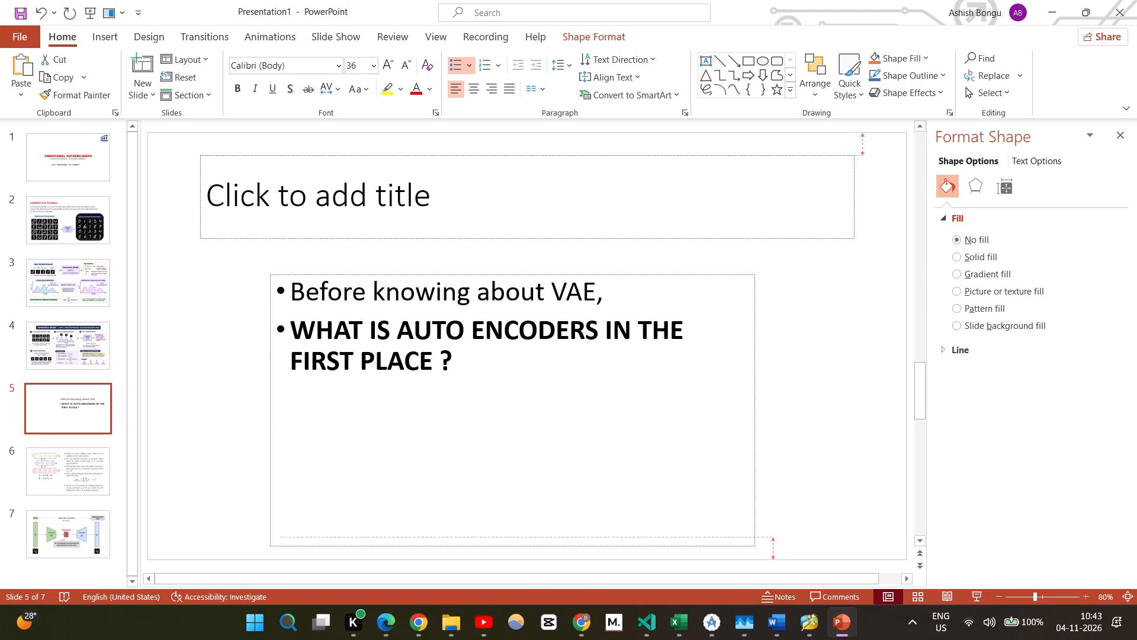
left_click_drag(265, 447, 260, 445)
left_click_drag(750, 414, 862, 397)
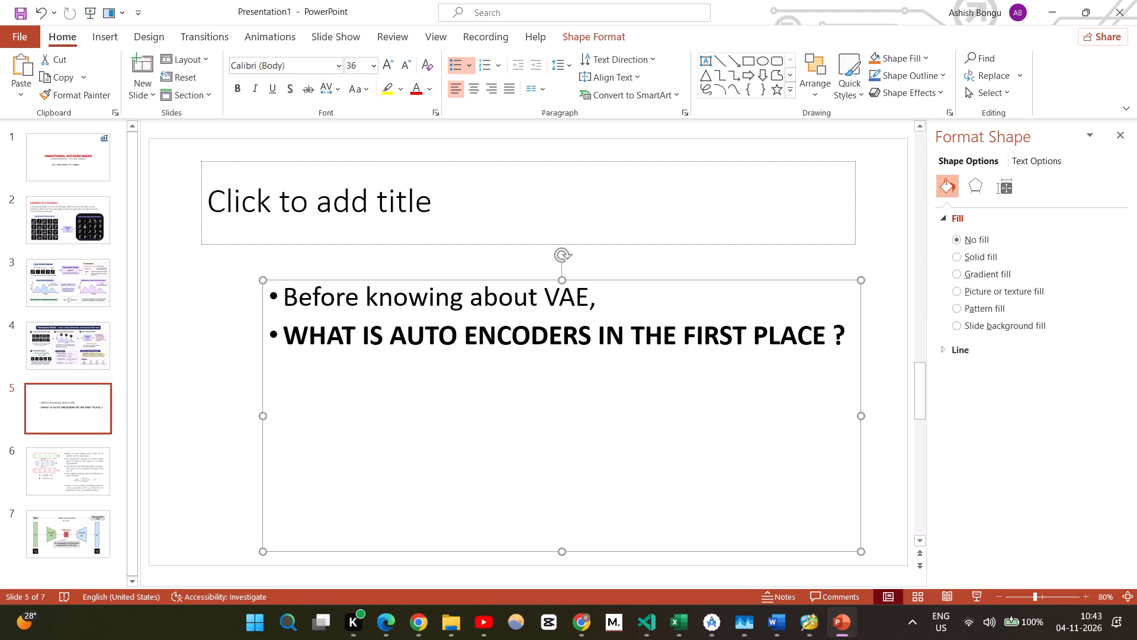
Remove the bullets from both paragraphs of the body text.
left_click(621, 330)
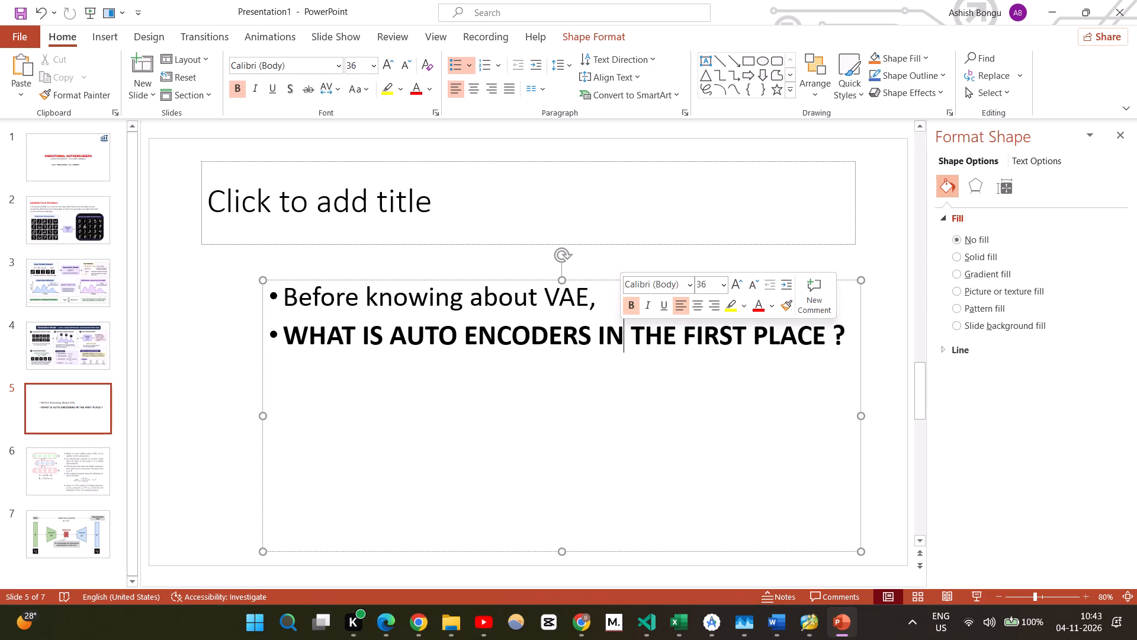
key("ctrl+a")
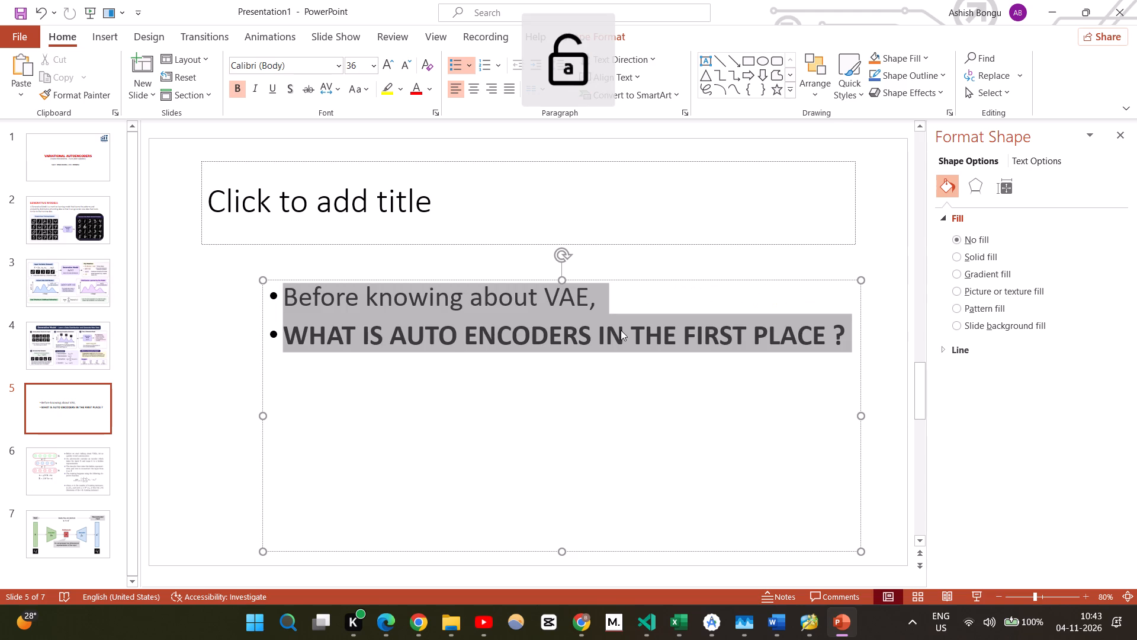
left_click(456, 69)
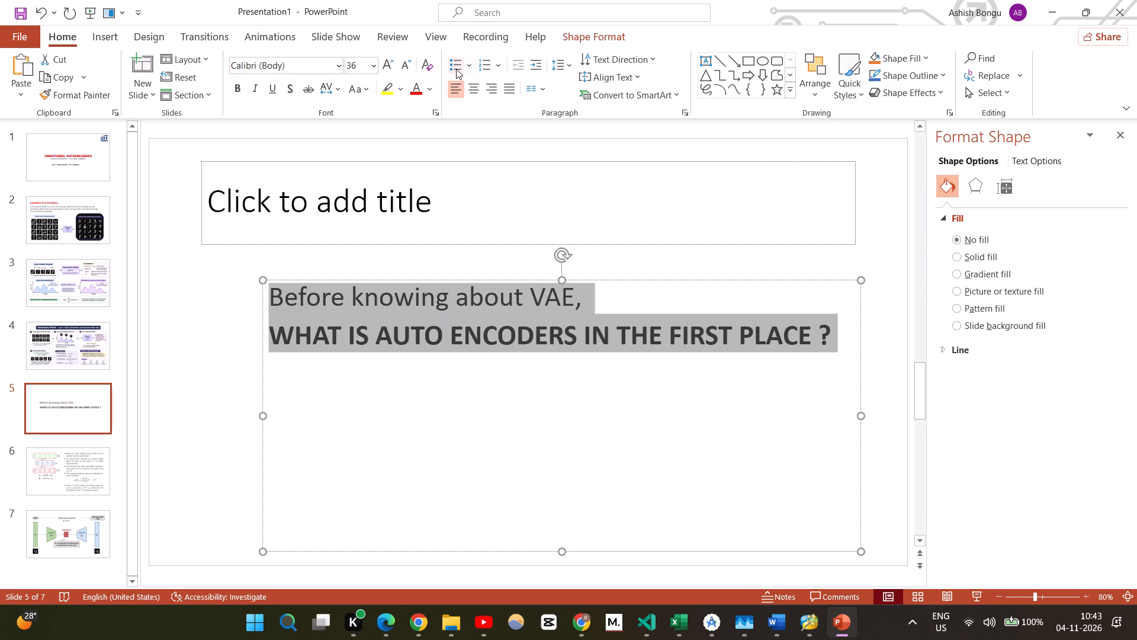
Colour the line "Before knowing about VAE," red.
left_click(560, 294)
left_click_drag(580, 299, 522, 301)
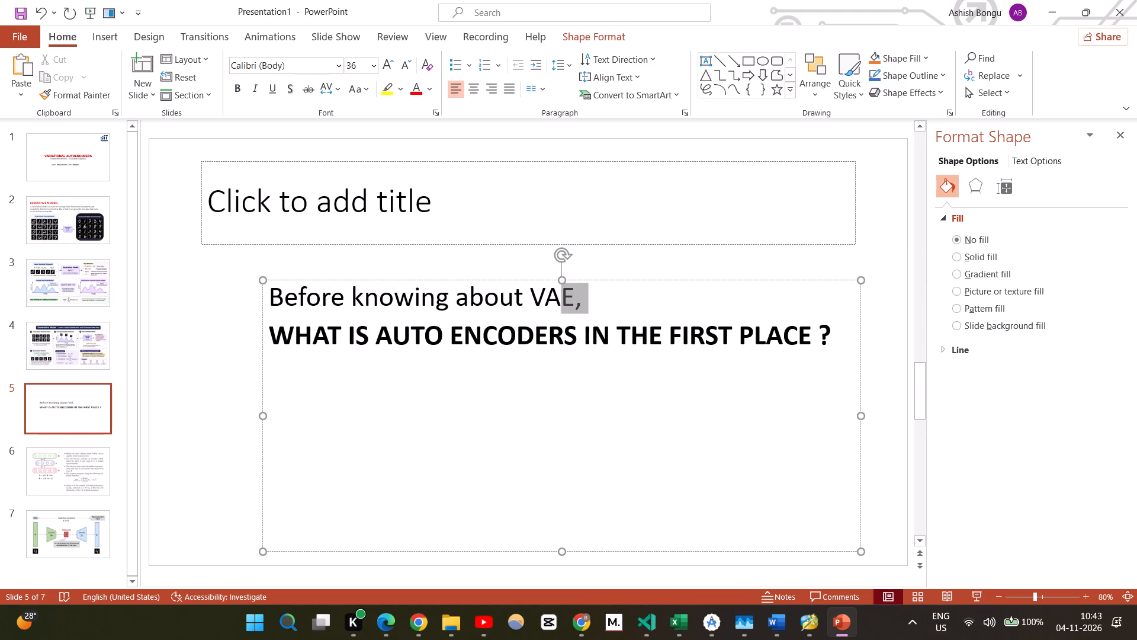
left_click_drag(522, 301, 270, 308)
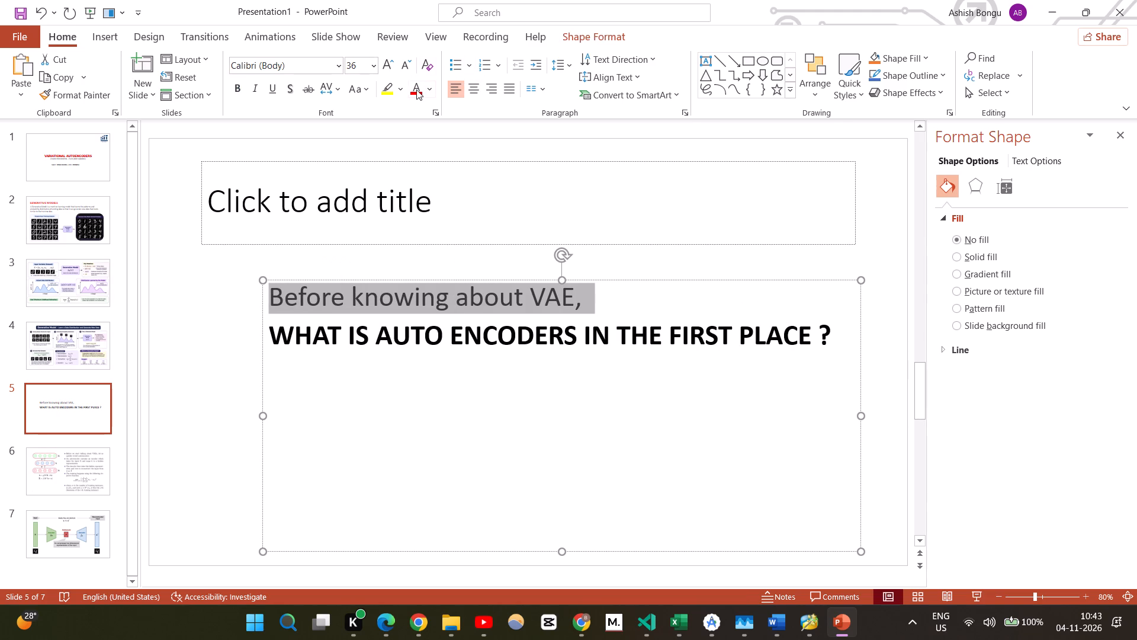
left_click(416, 89)
left_click(189, 304)
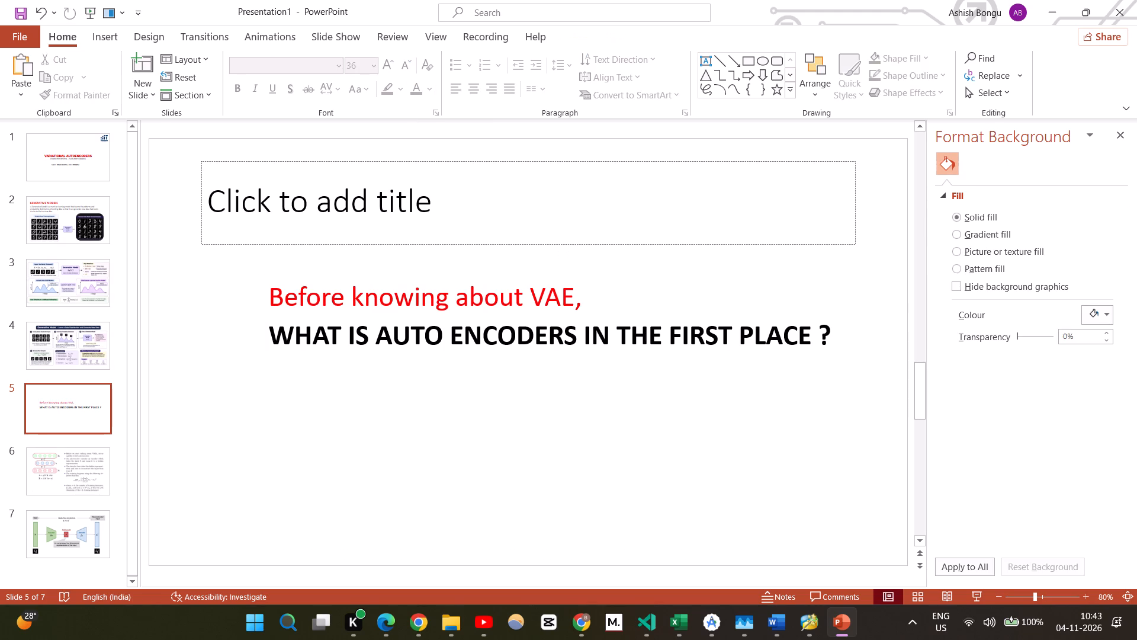
Colour the bold question "WHAT IS AUTO ENCODERS IN THE FIRST PLACE ?" purple.
left_click_drag(826, 345, 293, 356)
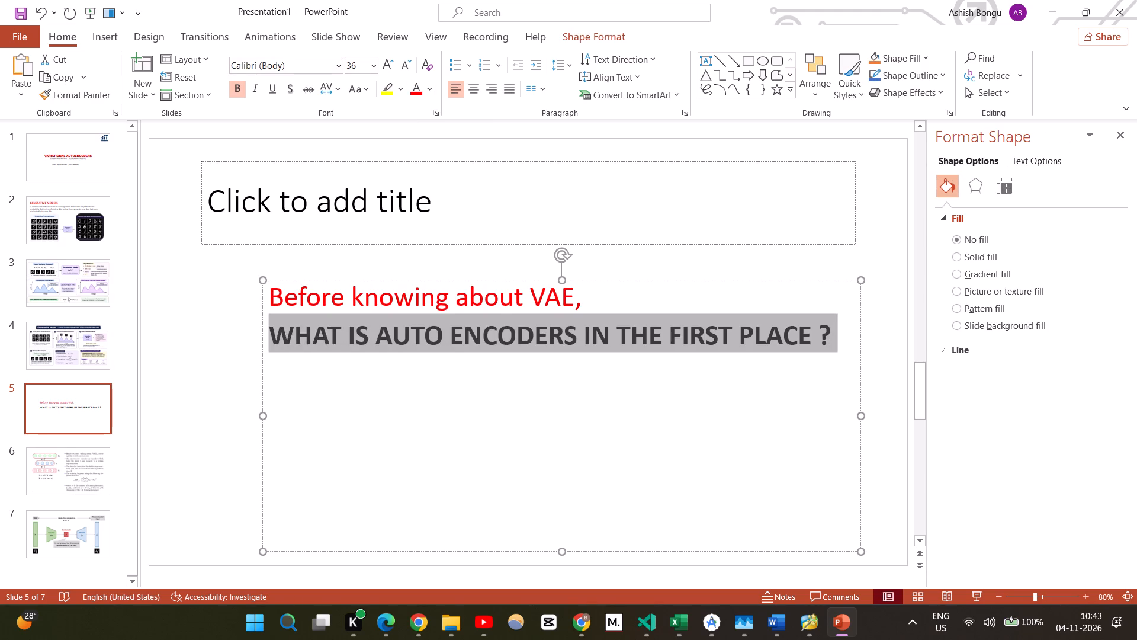
left_click_drag(293, 356, 289, 354)
double_click(431, 87)
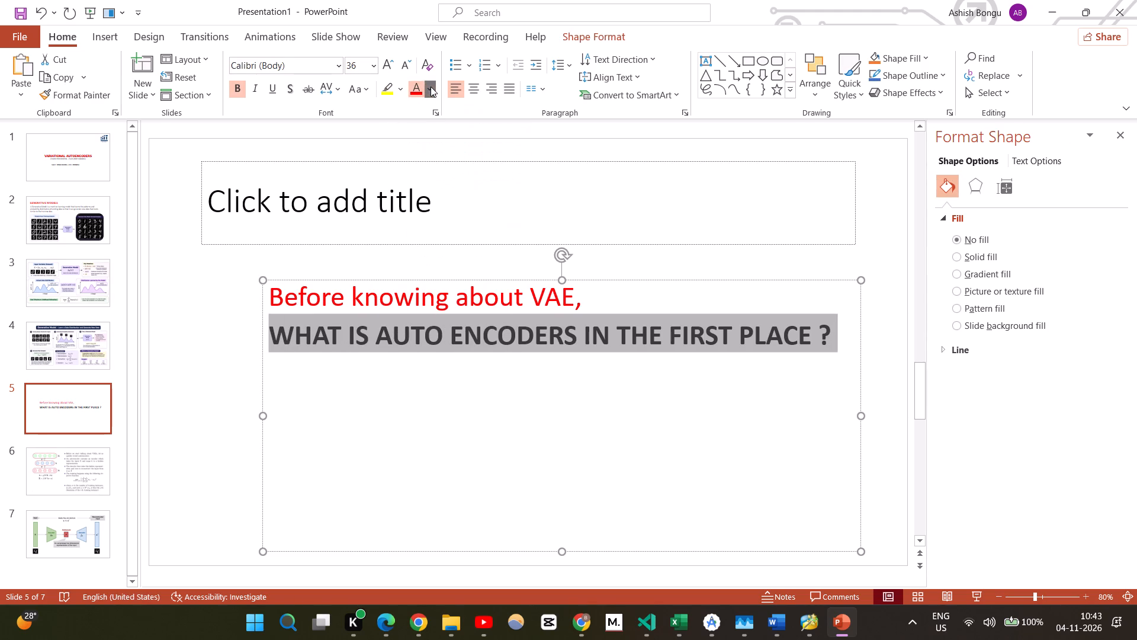
left_click(431, 87)
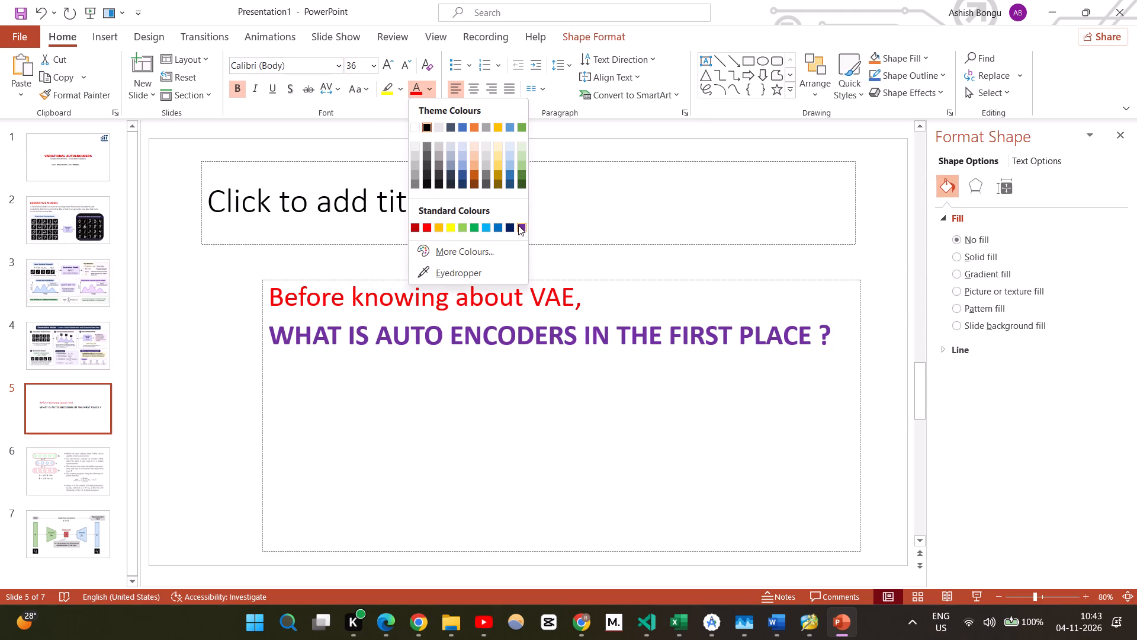
left_click(518, 225)
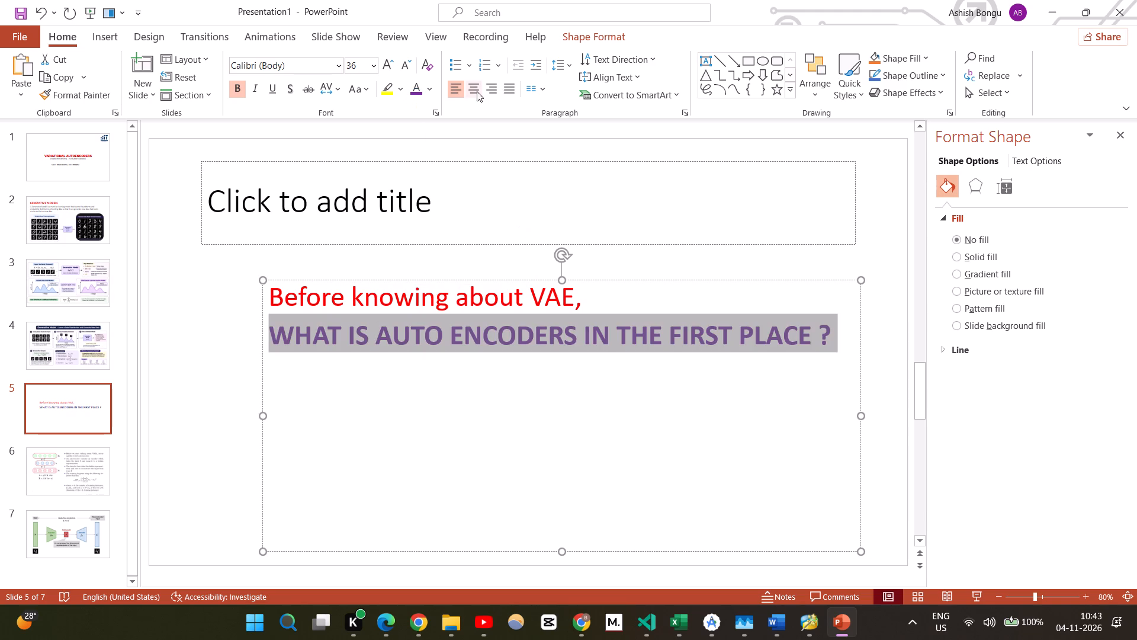
Set the line spacing of the purple question to 1.0.
left_click(542, 93)
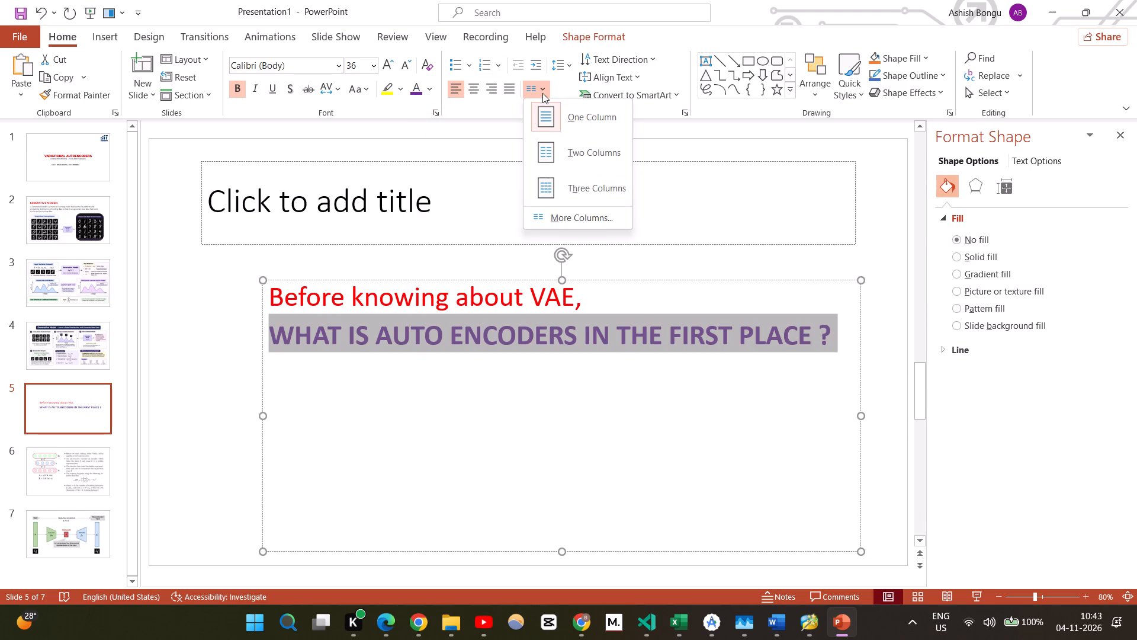
left_click(561, 66)
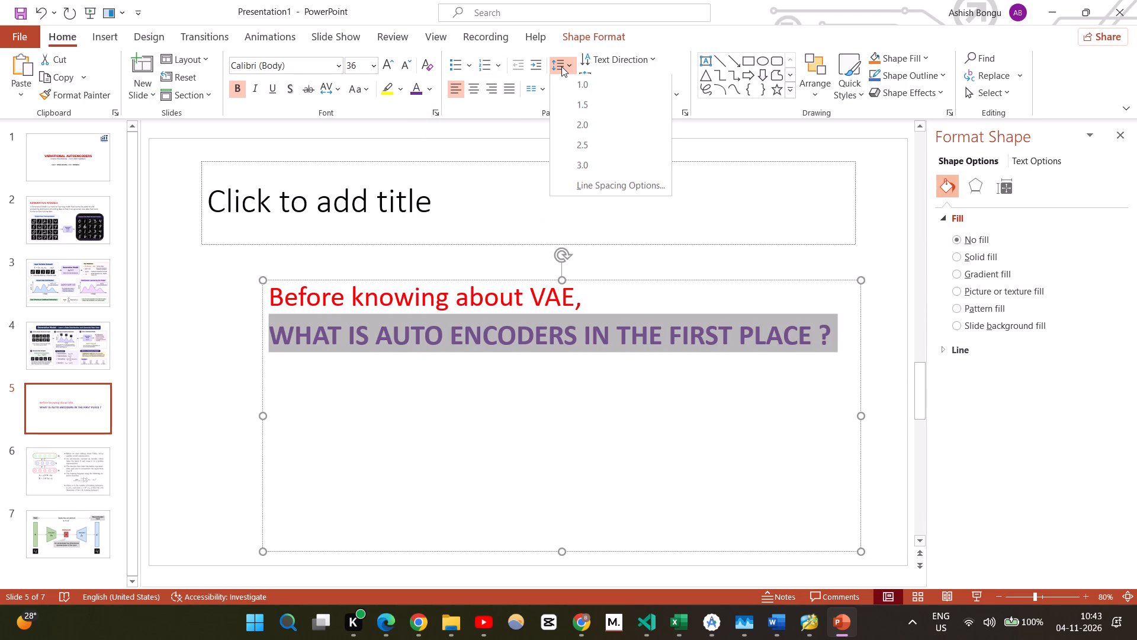
left_click(582, 92)
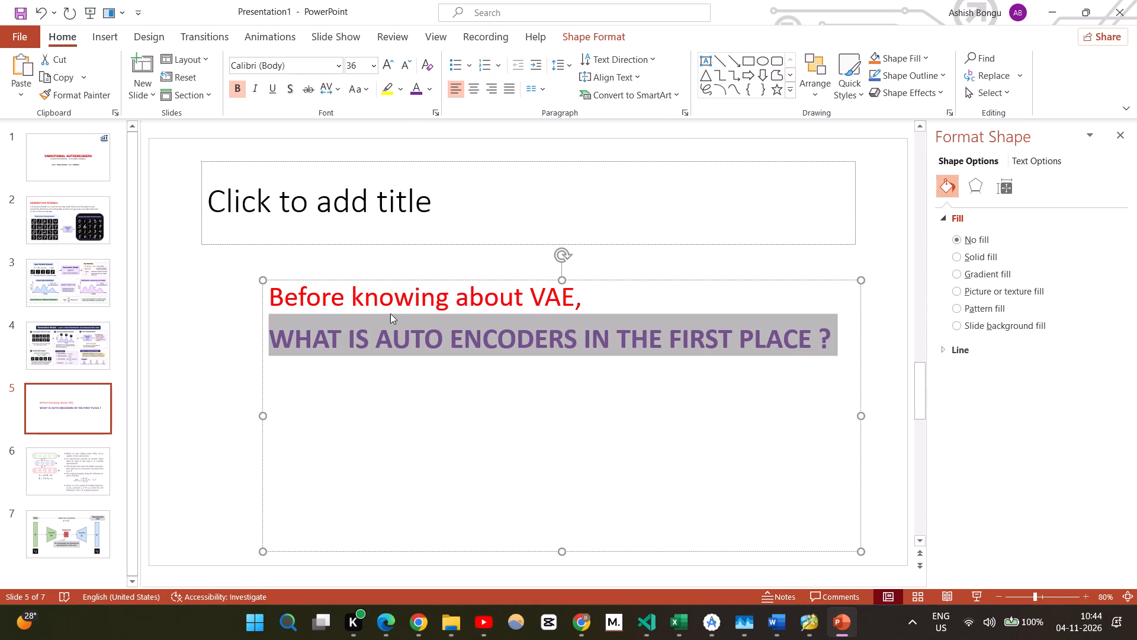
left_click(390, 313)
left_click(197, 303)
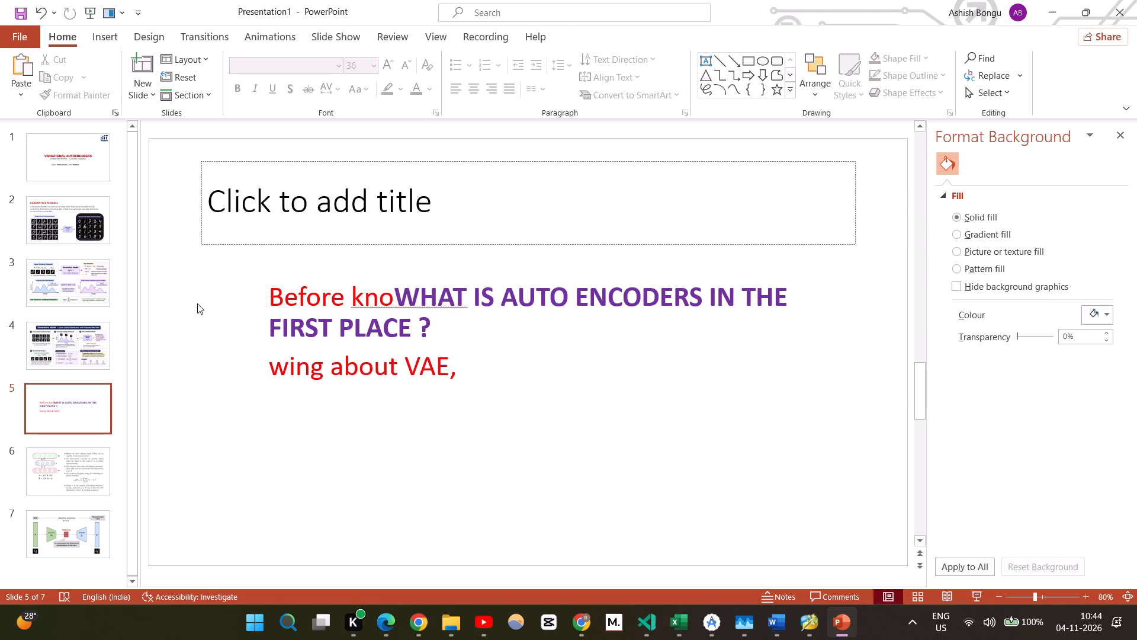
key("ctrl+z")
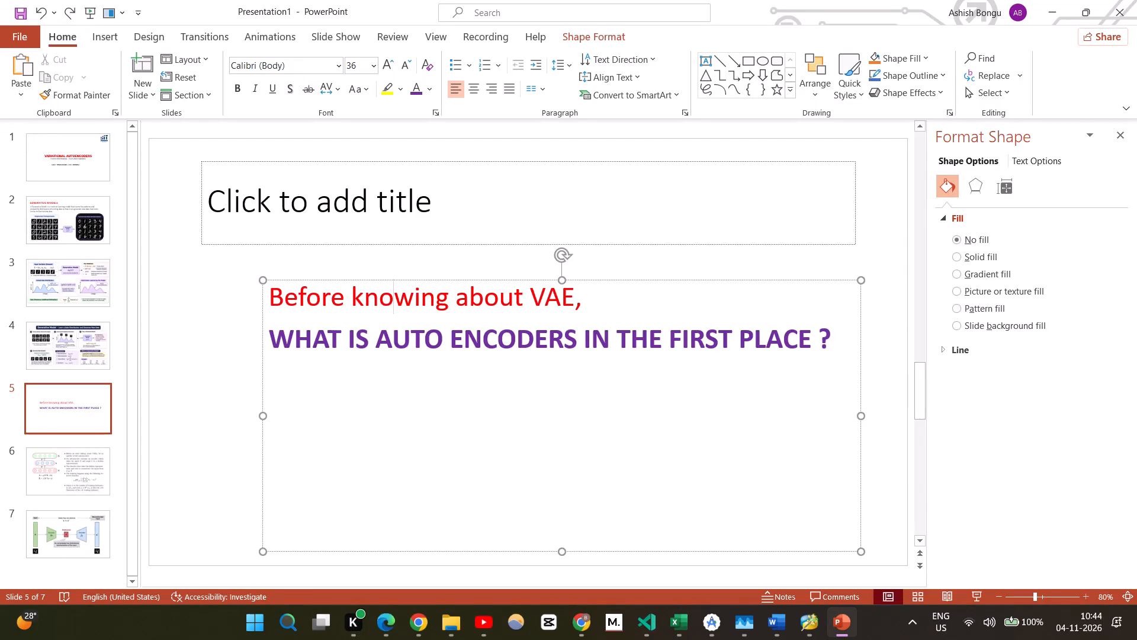
Delete the empty title placeholder from slide 5.
left_click(309, 244)
key("Delete")
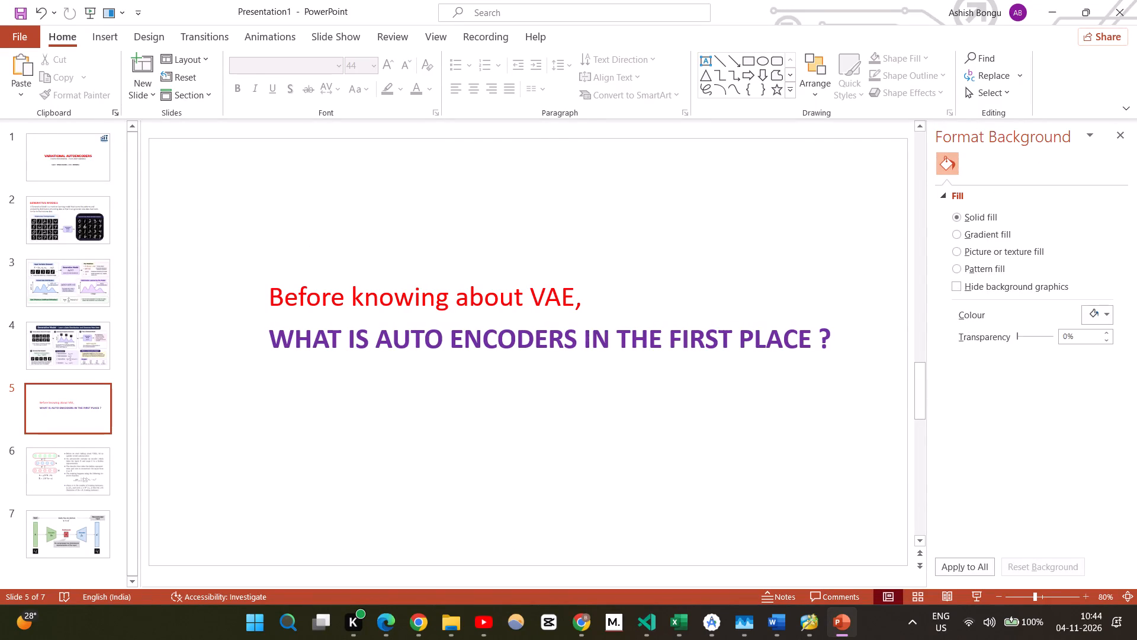
Reduce the body text box's height from the bottom until it closely encloses the two lines of text.
left_click(411, 318)
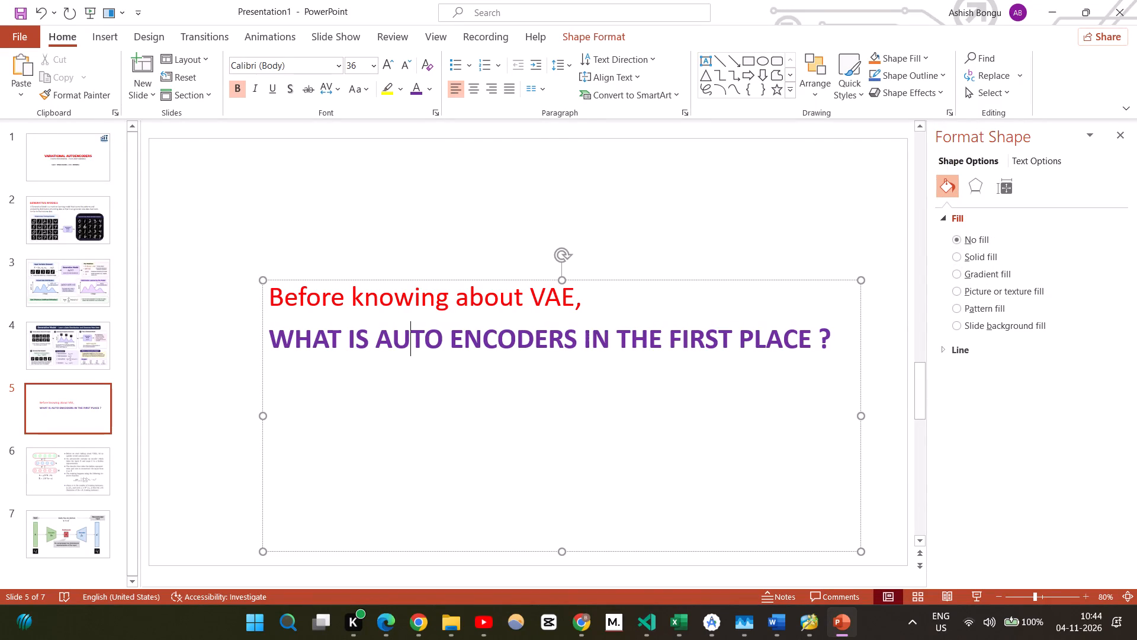
left_click_drag(563, 551, 556, 354)
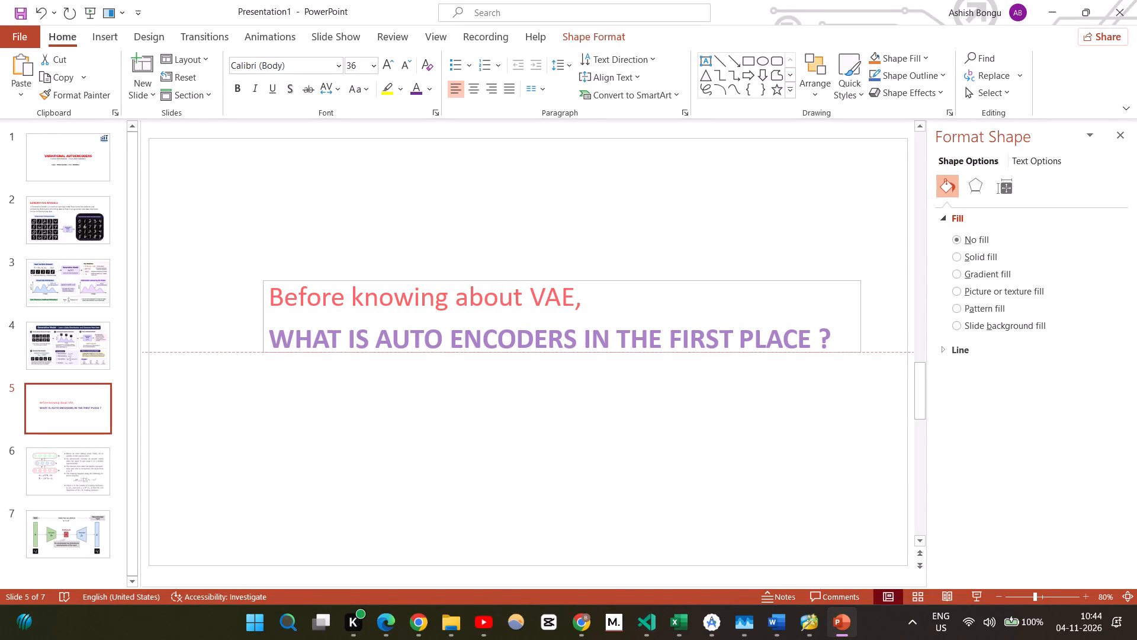
left_click_drag(556, 354, 567, 336)
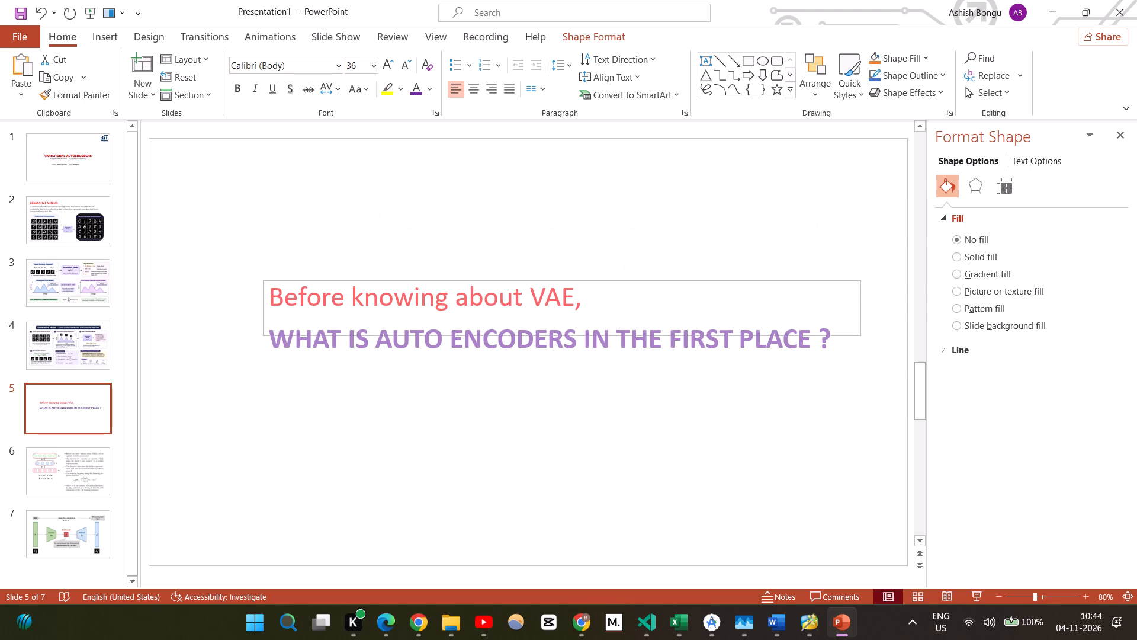
left_click_drag(567, 336, 566, 331)
Move the body text box down toward the slide's middle and narrow it to just beyond the end of the question.
left_click_drag(519, 334, 537, 334)
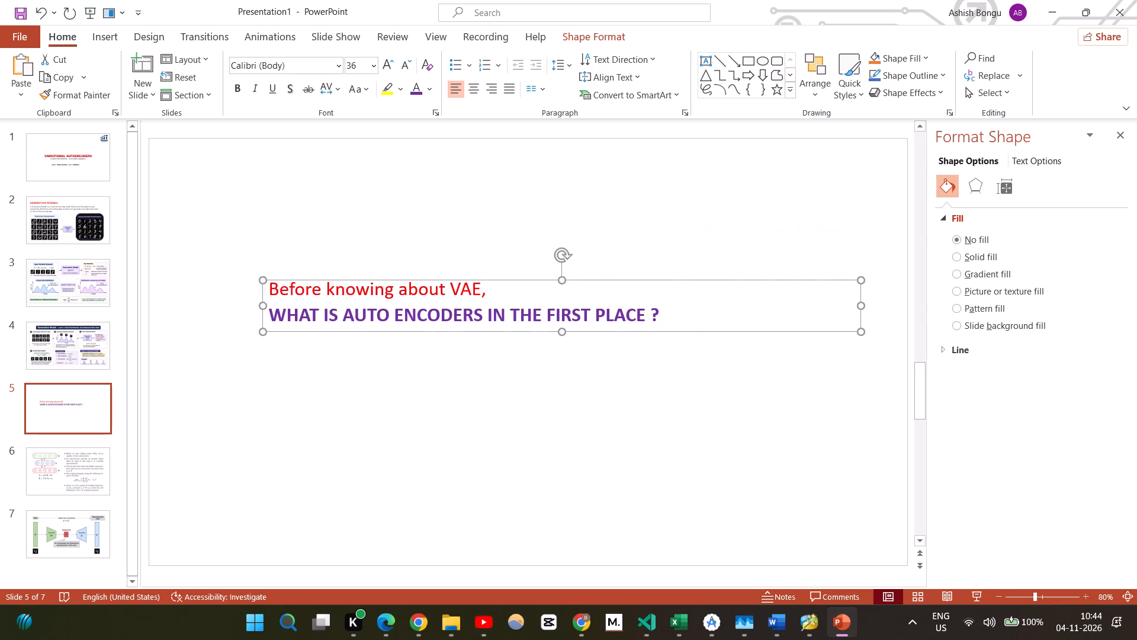
left_click_drag(537, 334, 559, 363)
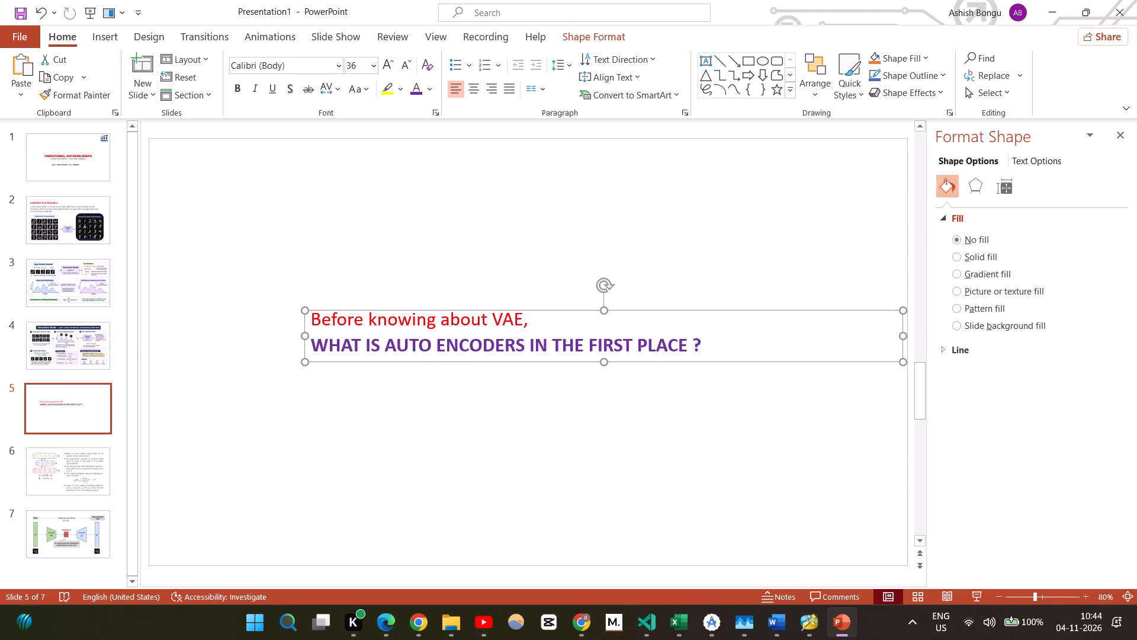
left_click_drag(903, 338, 786, 335)
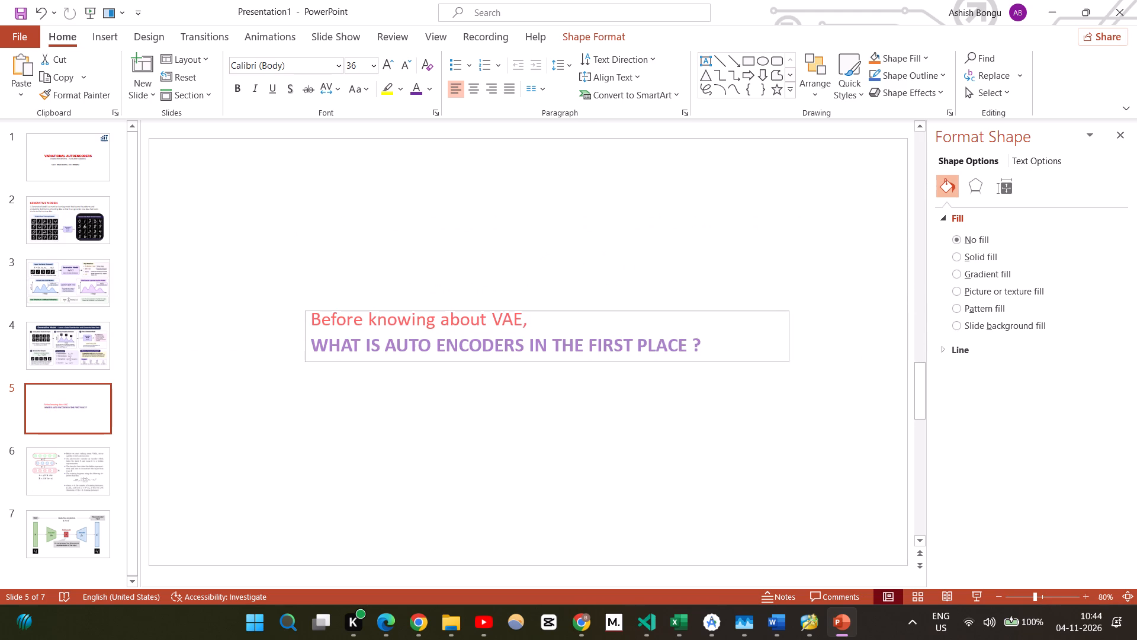
left_click_drag(786, 335, 715, 351)
Centre the two-line text box horizontally and vertically on slide 5 and deselect it.
left_click_drag(541, 363, 586, 370)
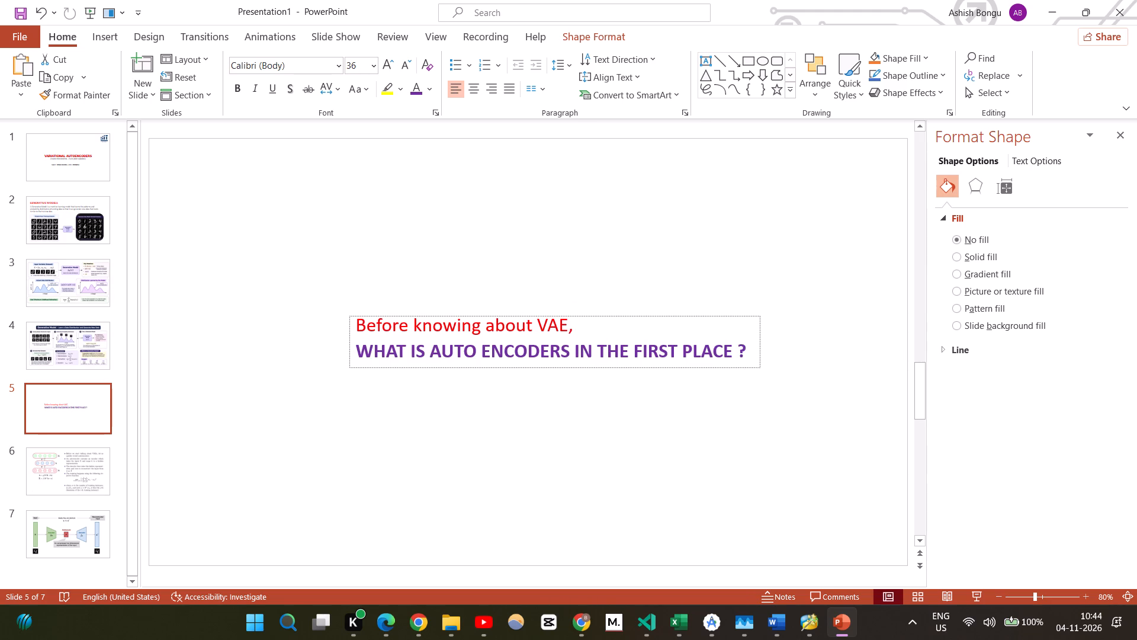
left_click_drag(586, 370, 551, 377)
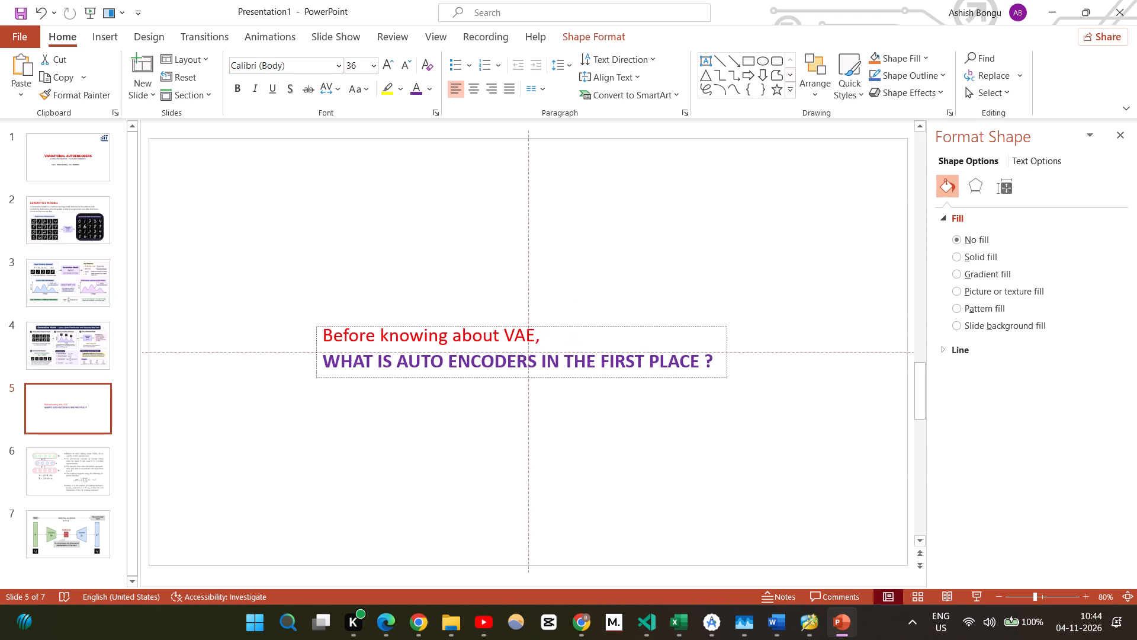
left_click_drag(551, 377, 559, 375)
left_click(553, 448)
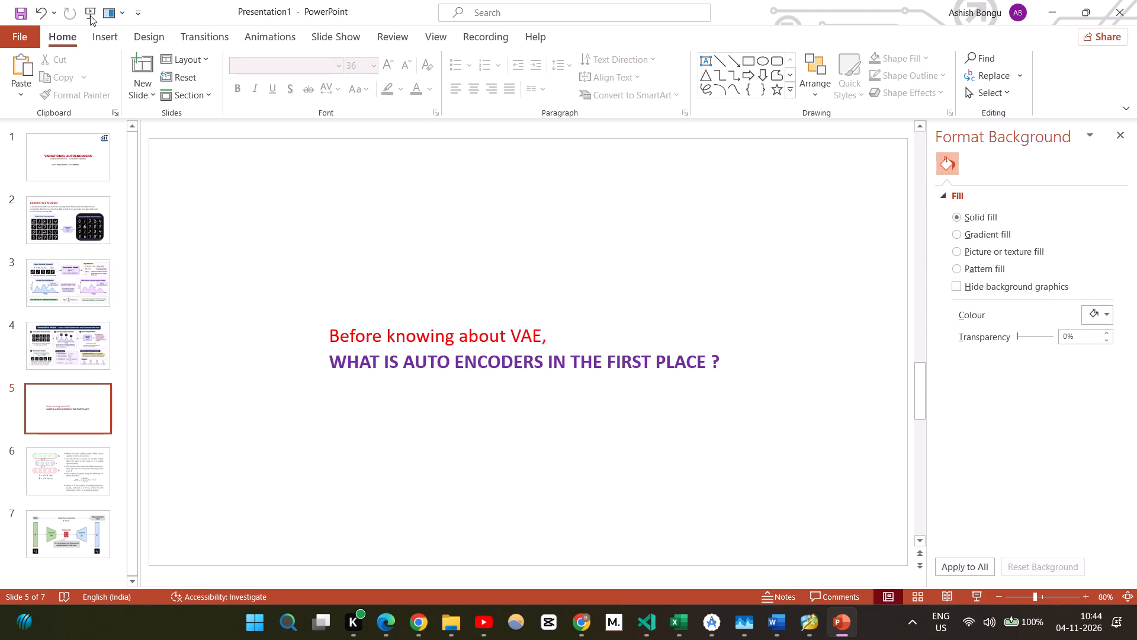
Preview the presentation as a slide show from slide 1 through the autoencoder question on slide 5.
left_click(88, 15)
key("Right")
key("Right")
key("Right")
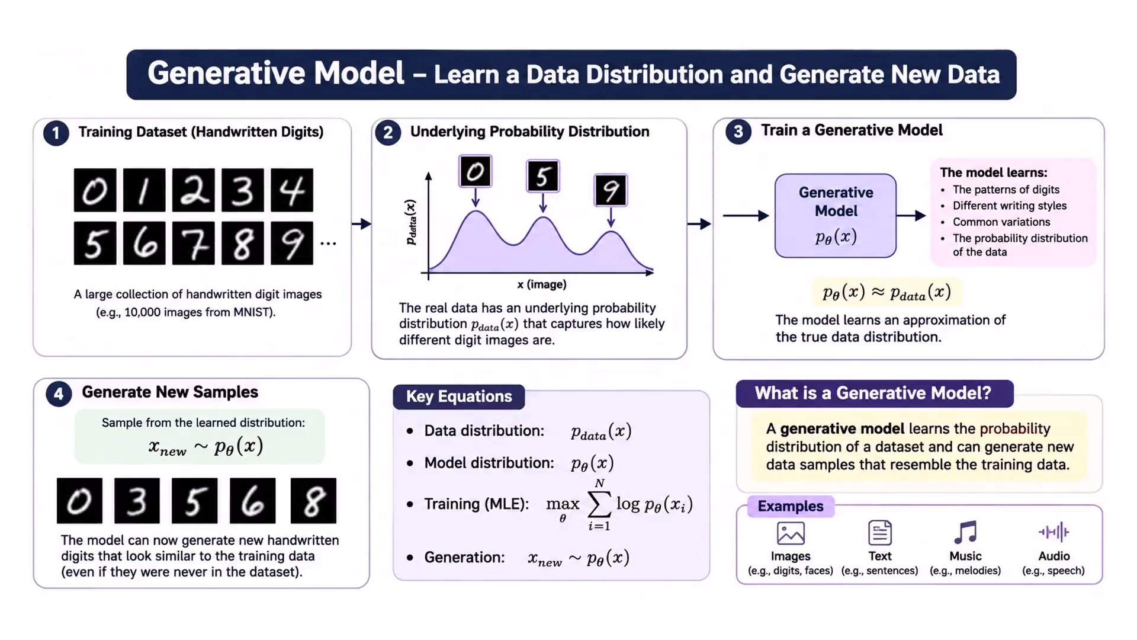
key("Right")
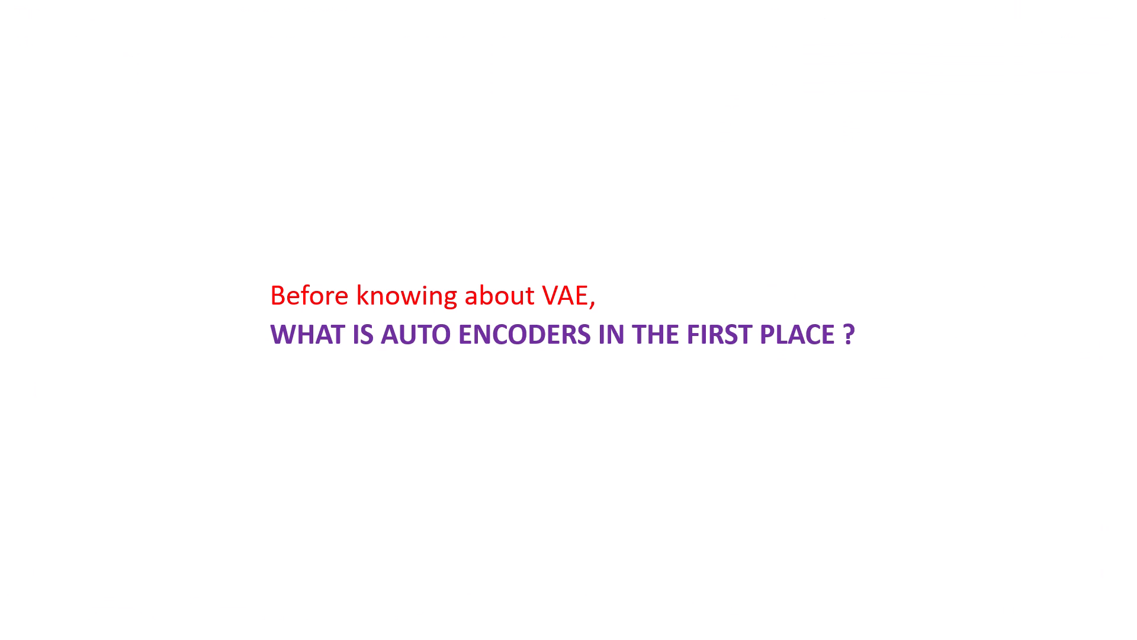
key("Escape")
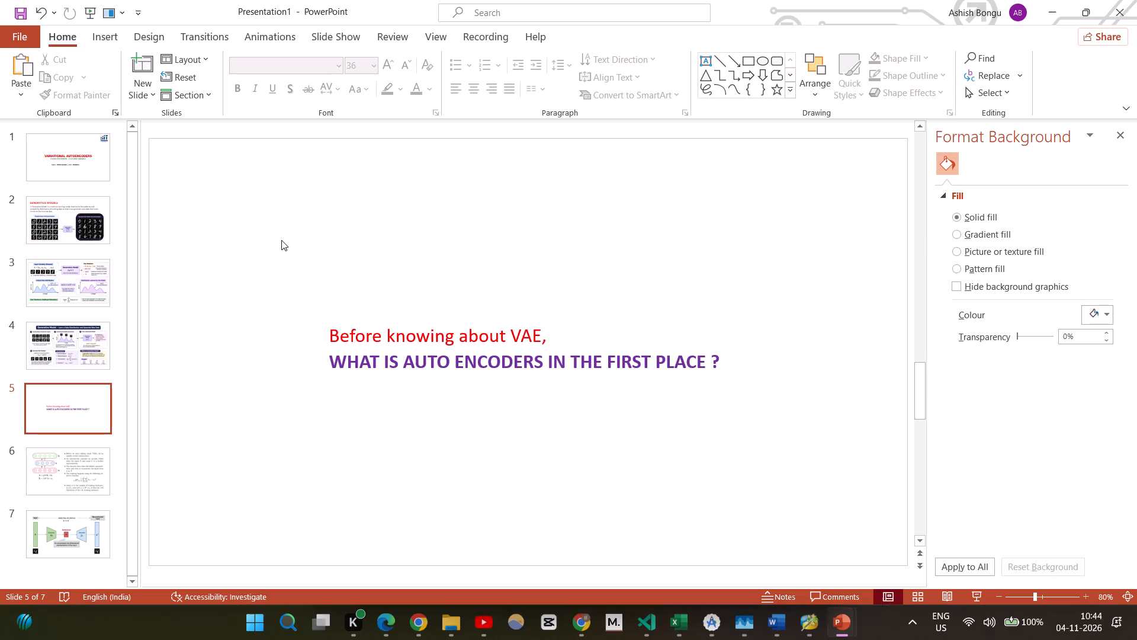
Change "IS" to "ARE" in slide 5's question so it reads "WHAT ARE AUTO ENCODERS IN THE FIRST PLACE ?".
left_click(402, 357)
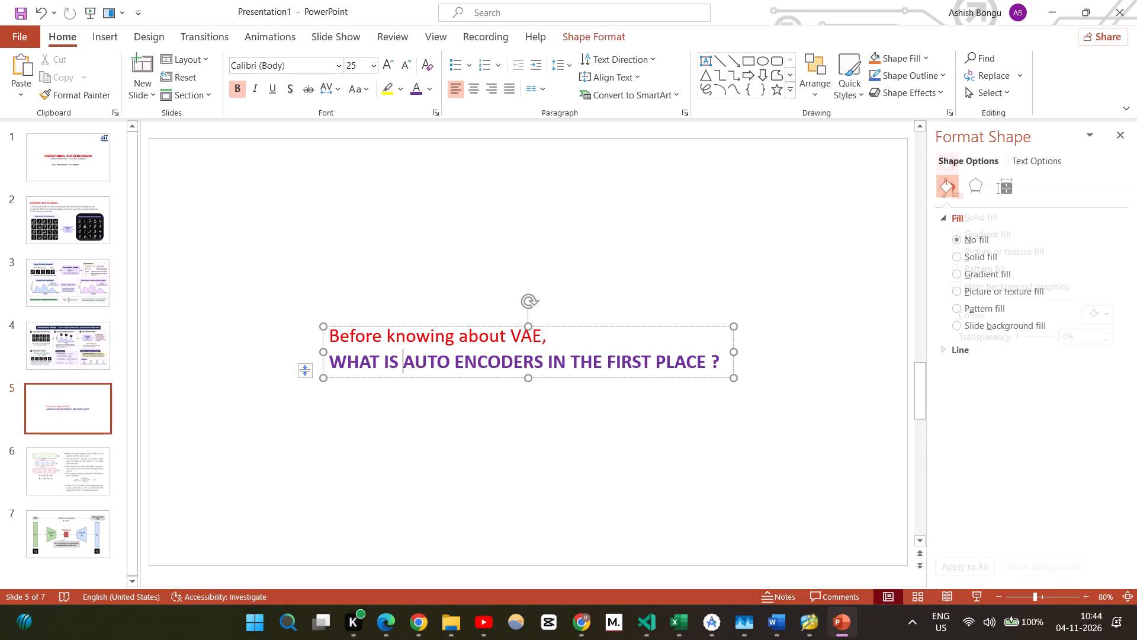
key("BackSpace")
key("BackSpace")
key("BackSpace")
type("are")
key("space")
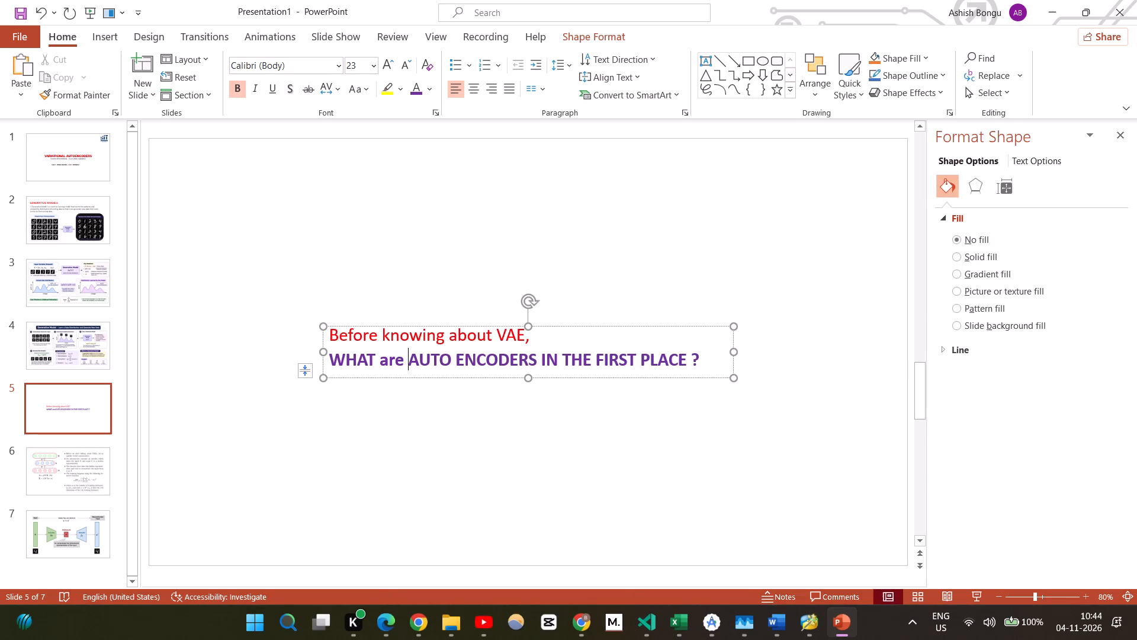
key("BackSpace")
key("BackSpace")
key("BackSpace")
key("BackSpace")
type("ARE")
key("space")
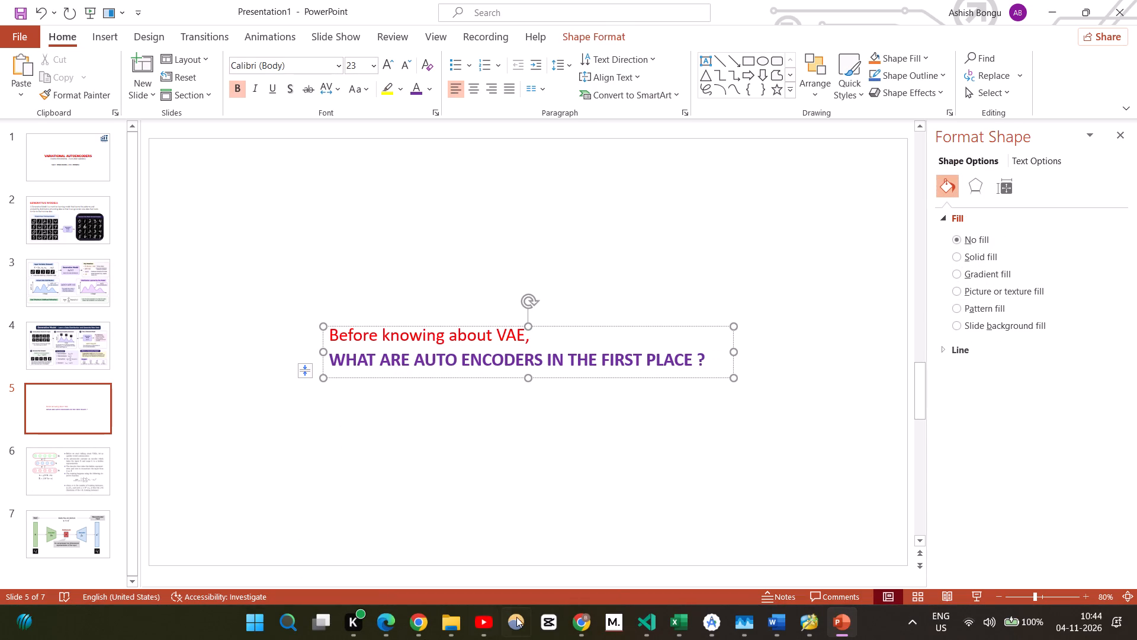
left_click(294, 226)
Draw a Flowchart Display shape about 7.06 by 2.14 cm below slide 7's compressed-representation callout and apply the solid gold style.
left_click(76, 452)
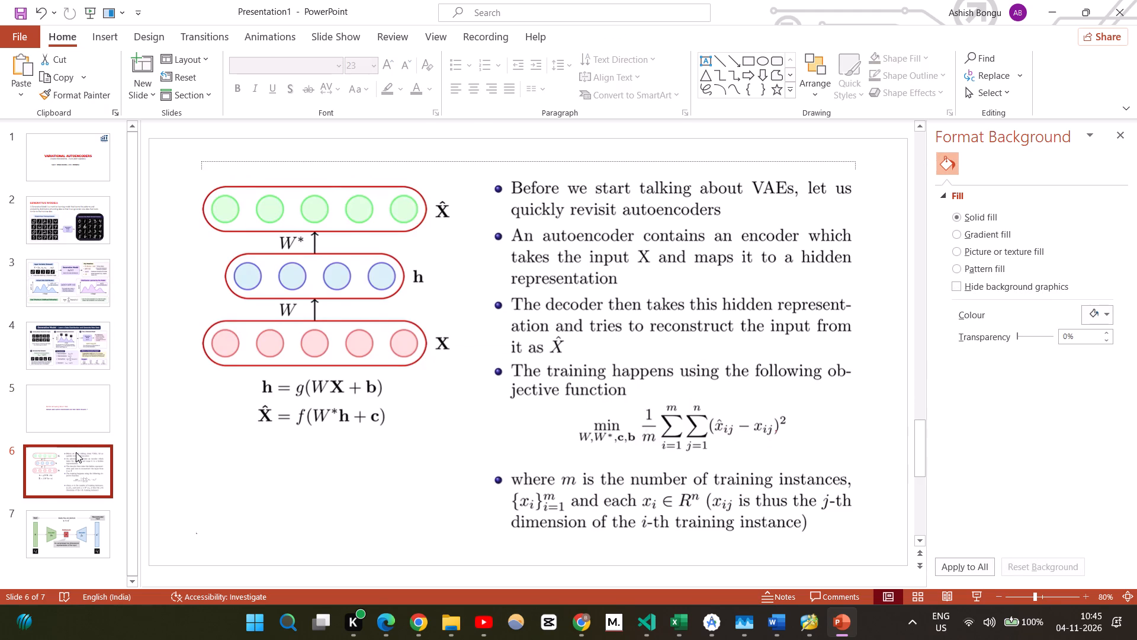
left_click(76, 553)
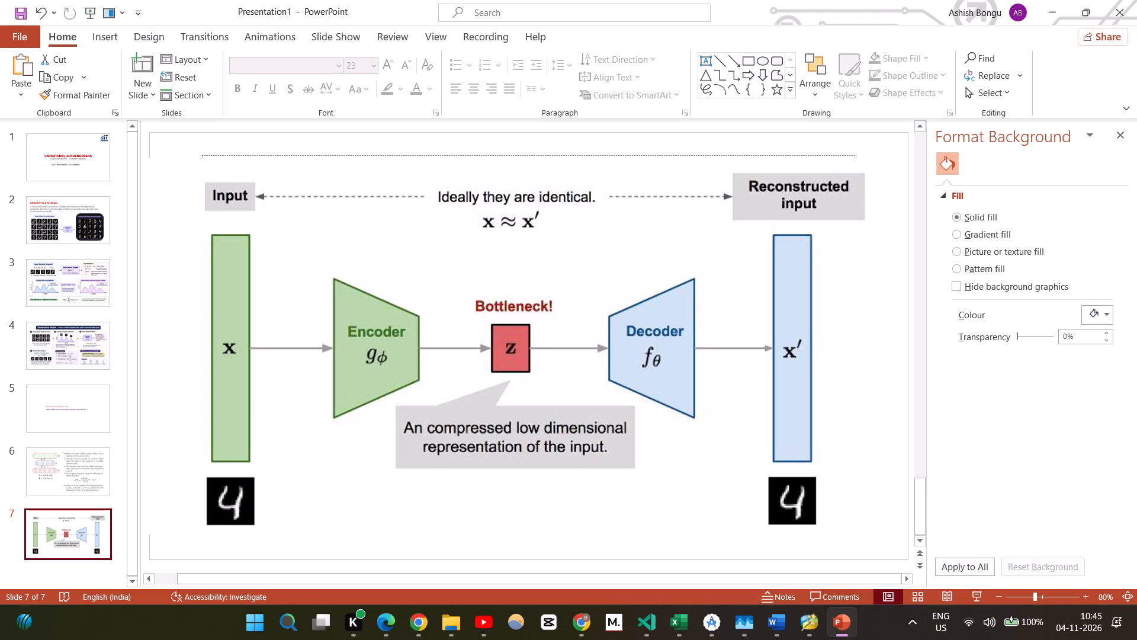
key("Escape")
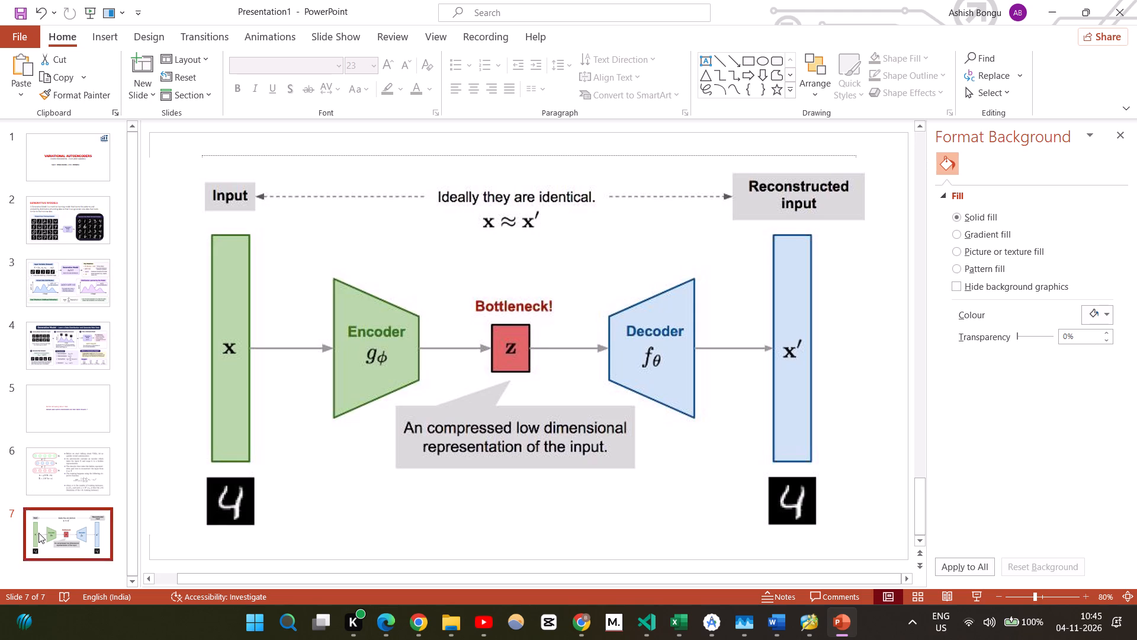
left_click(112, 45)
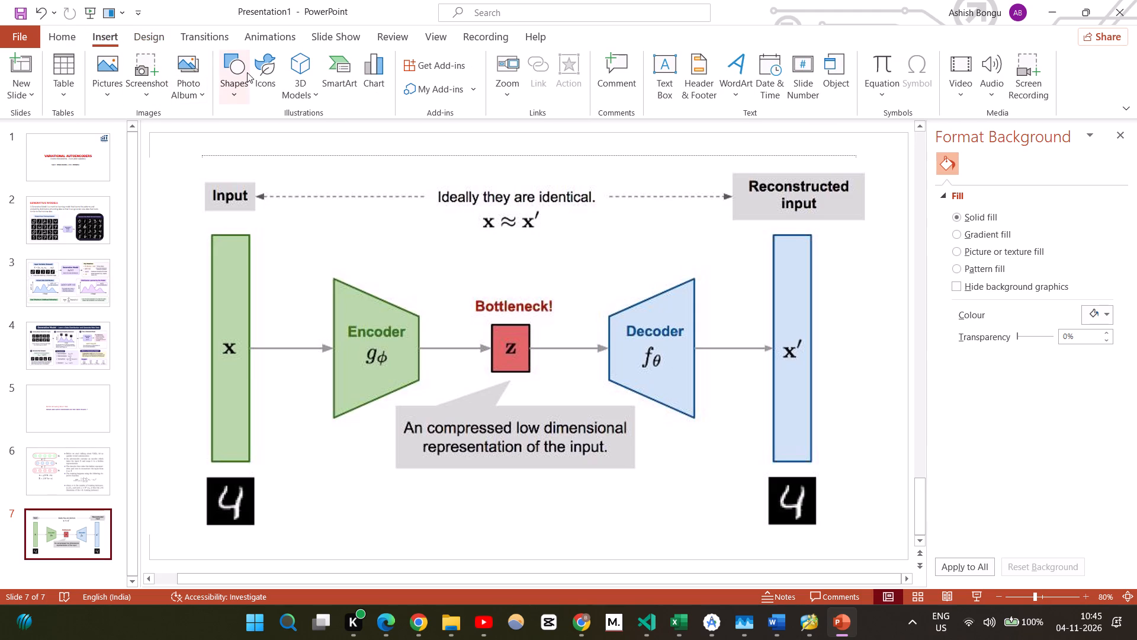
left_click(239, 100)
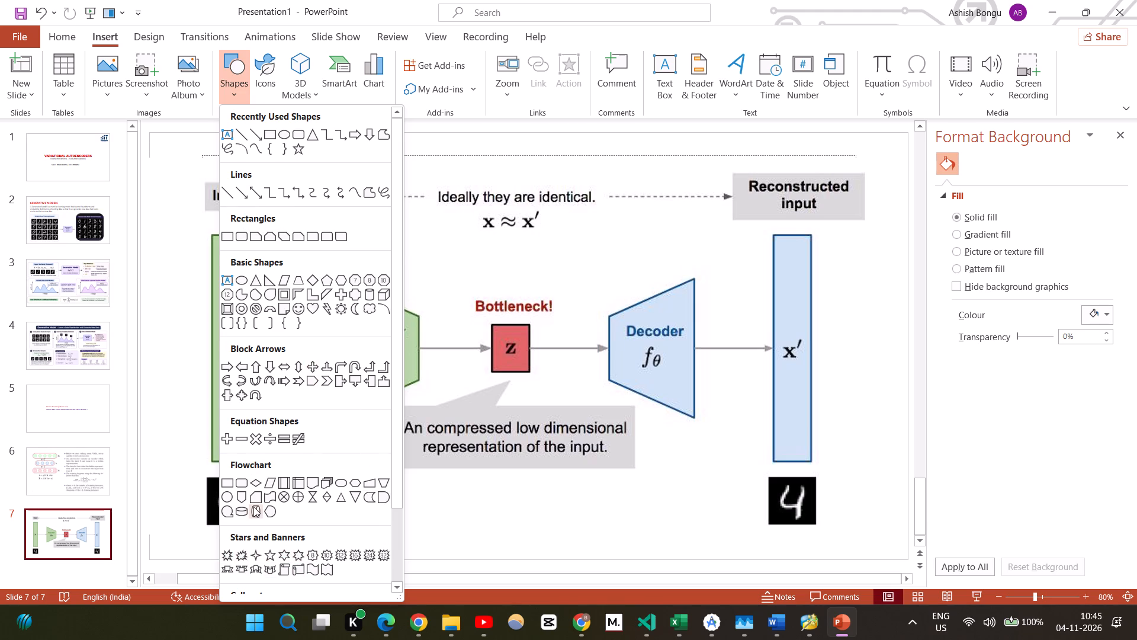
left_click(275, 513)
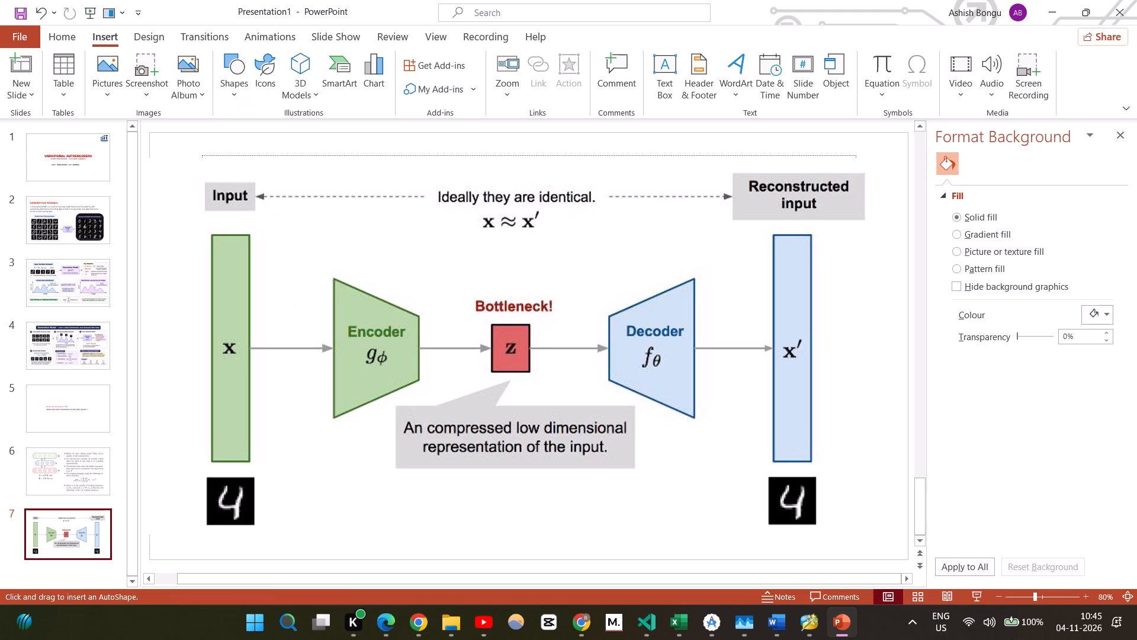
left_click_drag(442, 487, 600, 535)
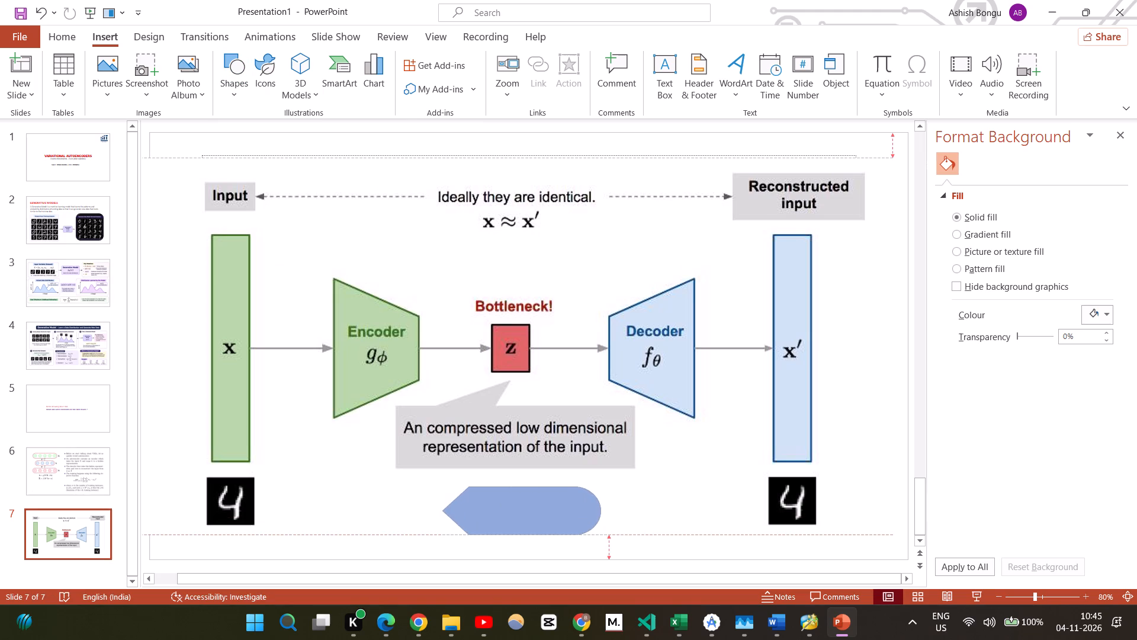
left_click(480, 501)
double_click(506, 514)
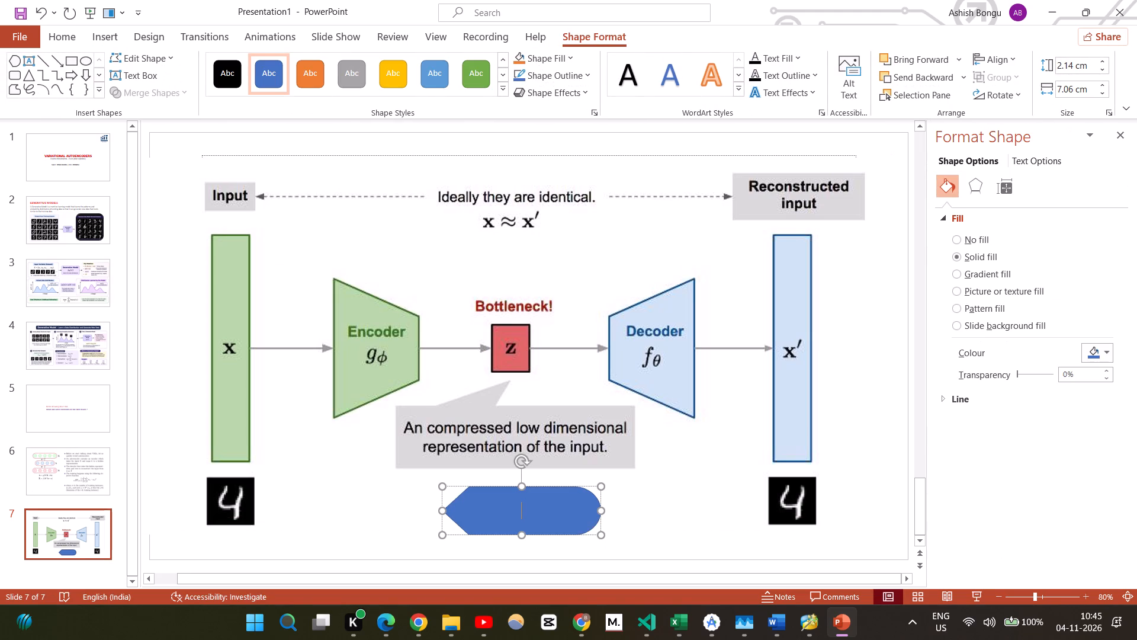
left_click(399, 73)
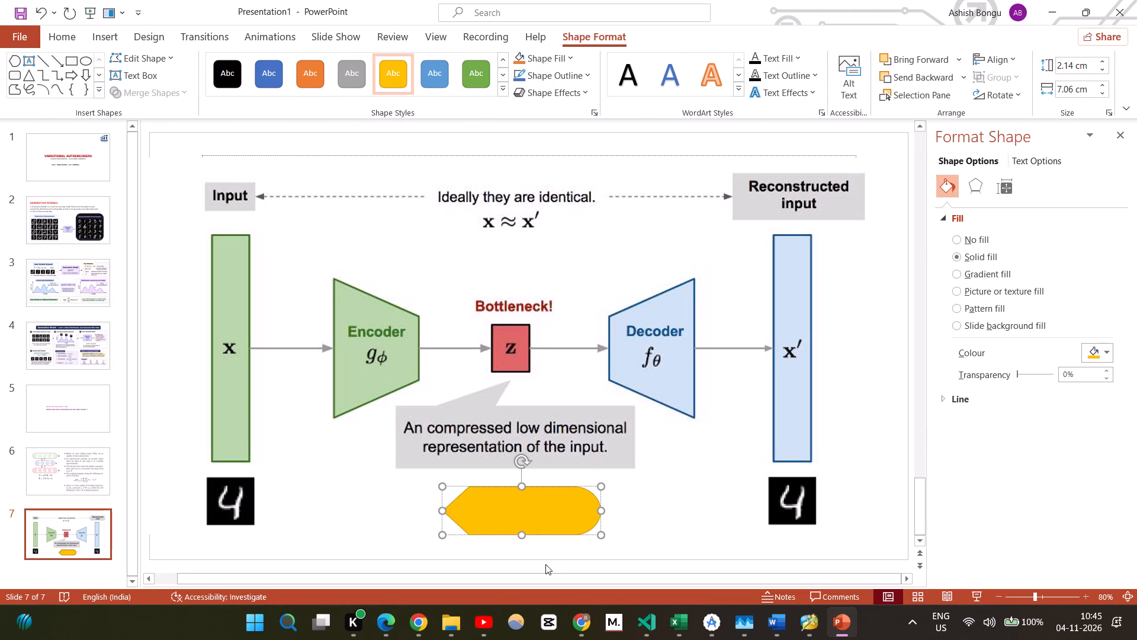
Enter "ABSTRACT REPRESENTATION OF INPUT" as the text of the gold shape on slide 7.
type("AB")
key("BackSpace")
key("BackSpace")
type("ABSTRACT RE")
type("PRESE")
type("NTATION OF")
key("space")
key("BackSpace")
key("BackSpace")
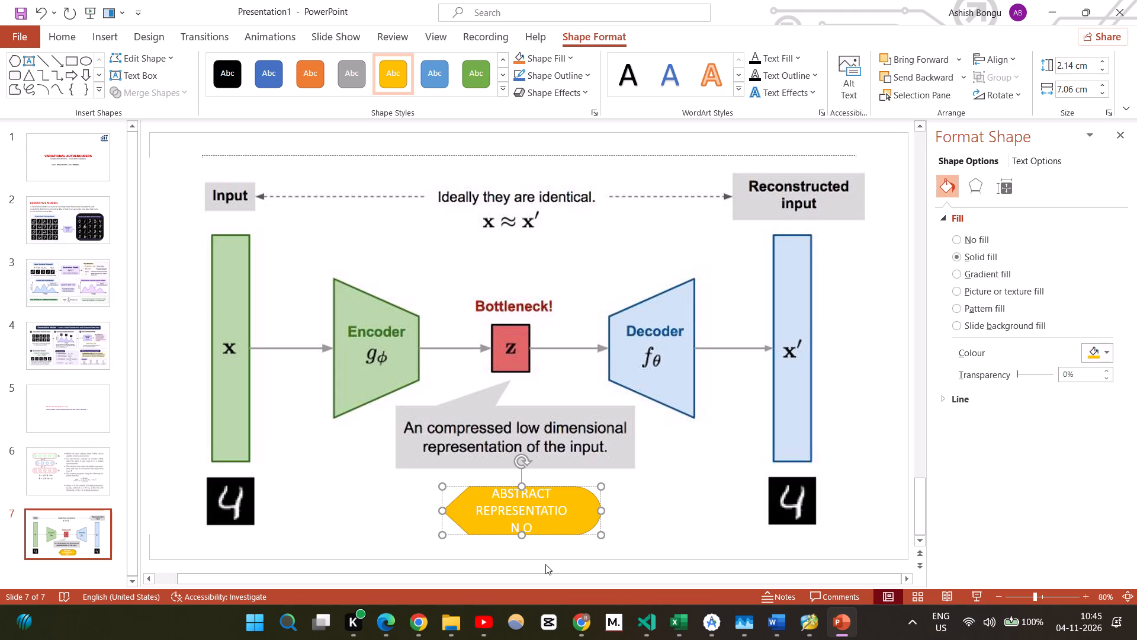
type("F INPUT")
left_click(410, 630)
left_click(699, 93)
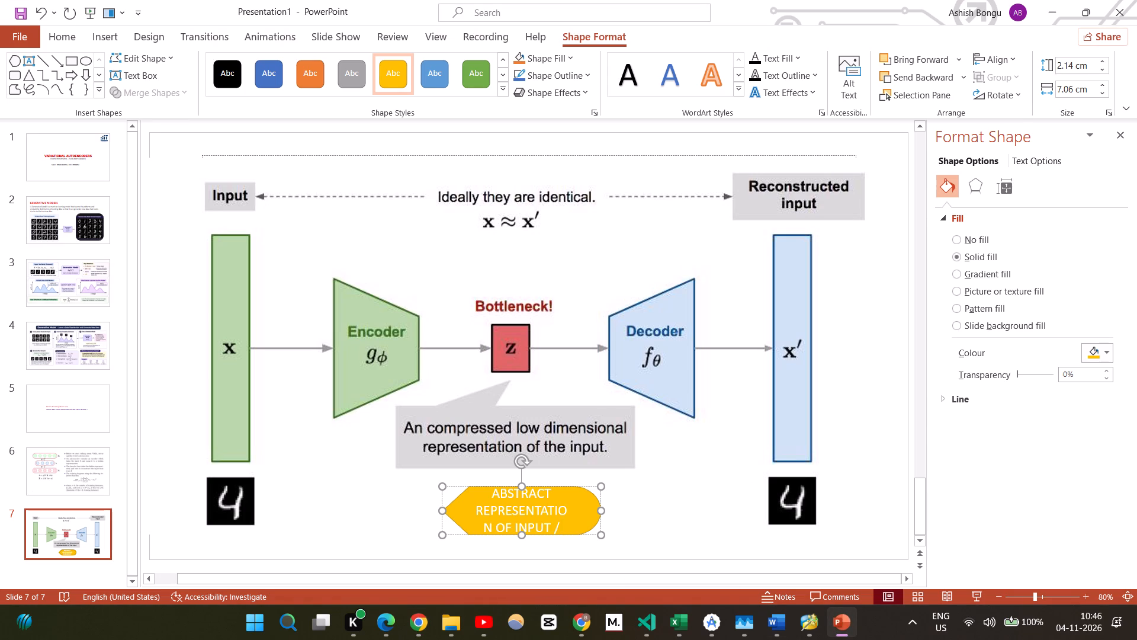
type("LATENT")
key("space")
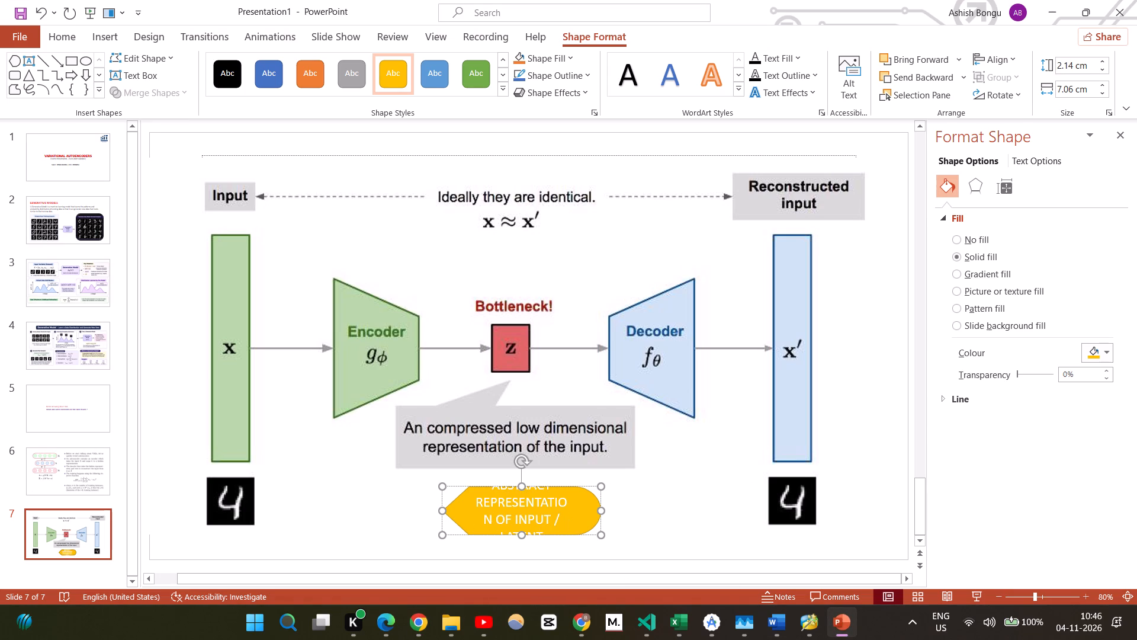
type("REPRESENA")
key("BackSpace")
type("TATION")
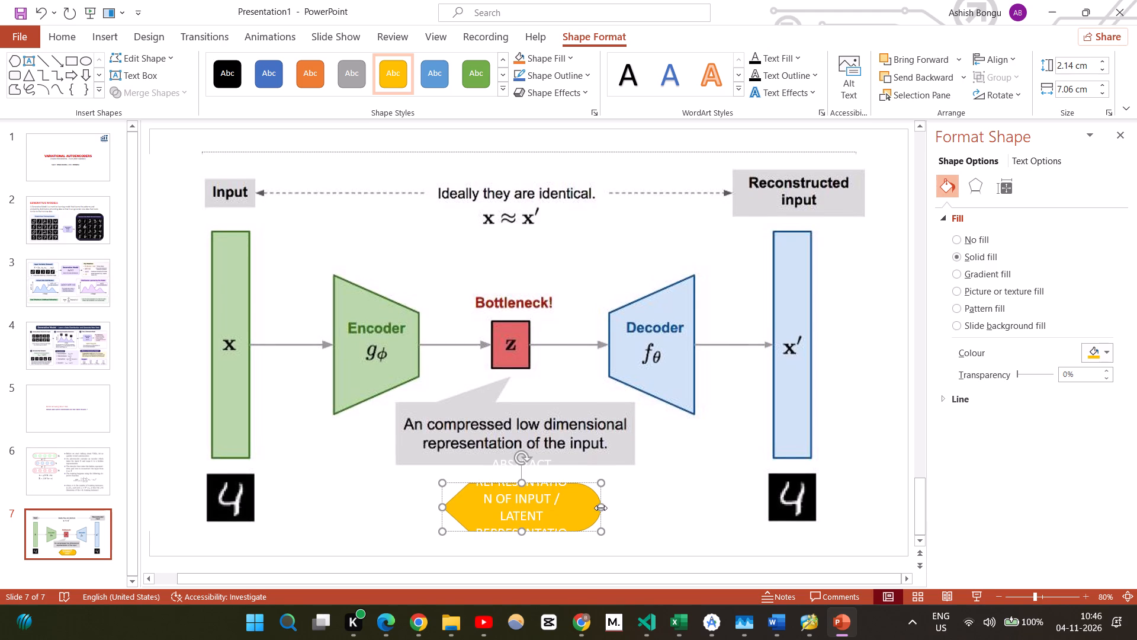
Widen the gold shape to about 14.16 cm by extending its rounded end toward the reconstructed digit.
left_click_drag(600, 508, 759, 511)
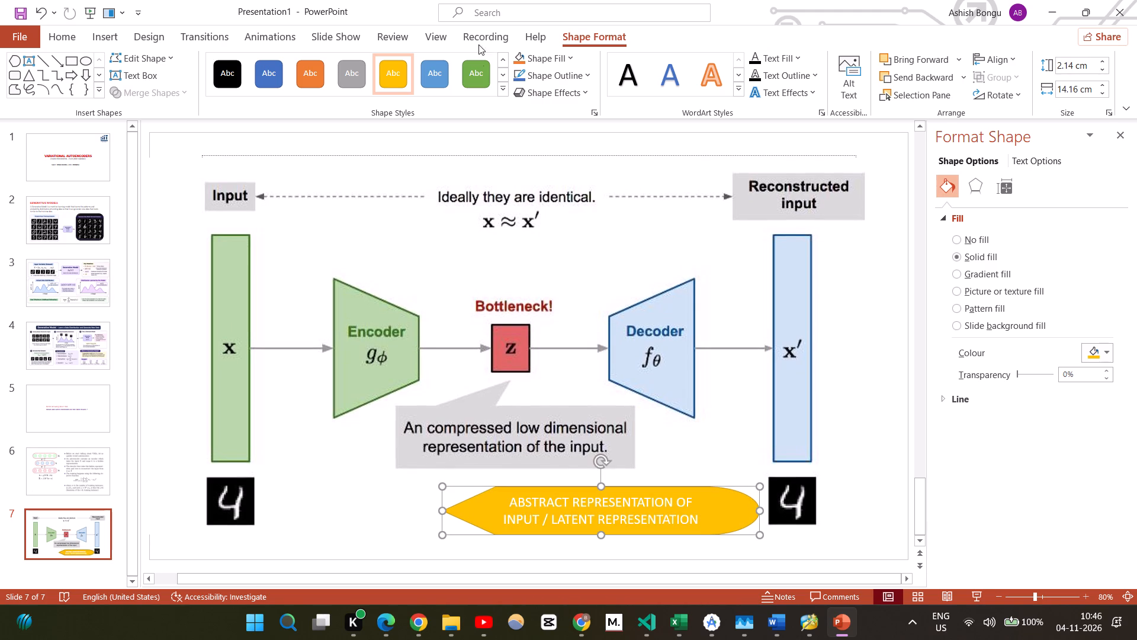
Apply the solid green shape style to the gold "ABSTRACT REPRESENTATION OF INPUT / LATENT REPRESENTATION" shape.
left_click(478, 61)
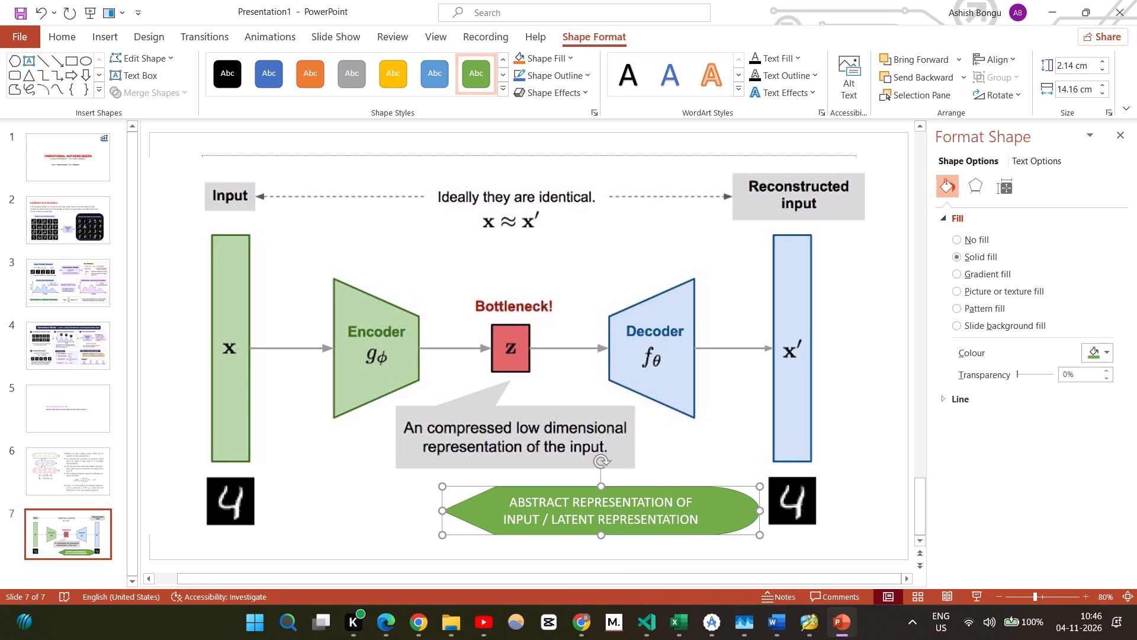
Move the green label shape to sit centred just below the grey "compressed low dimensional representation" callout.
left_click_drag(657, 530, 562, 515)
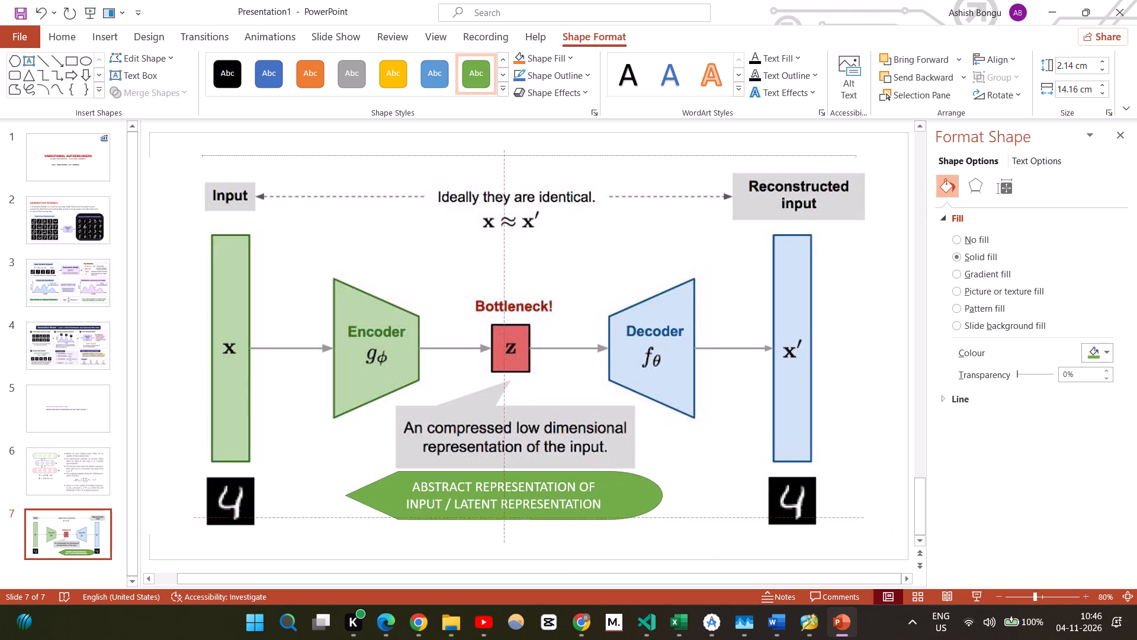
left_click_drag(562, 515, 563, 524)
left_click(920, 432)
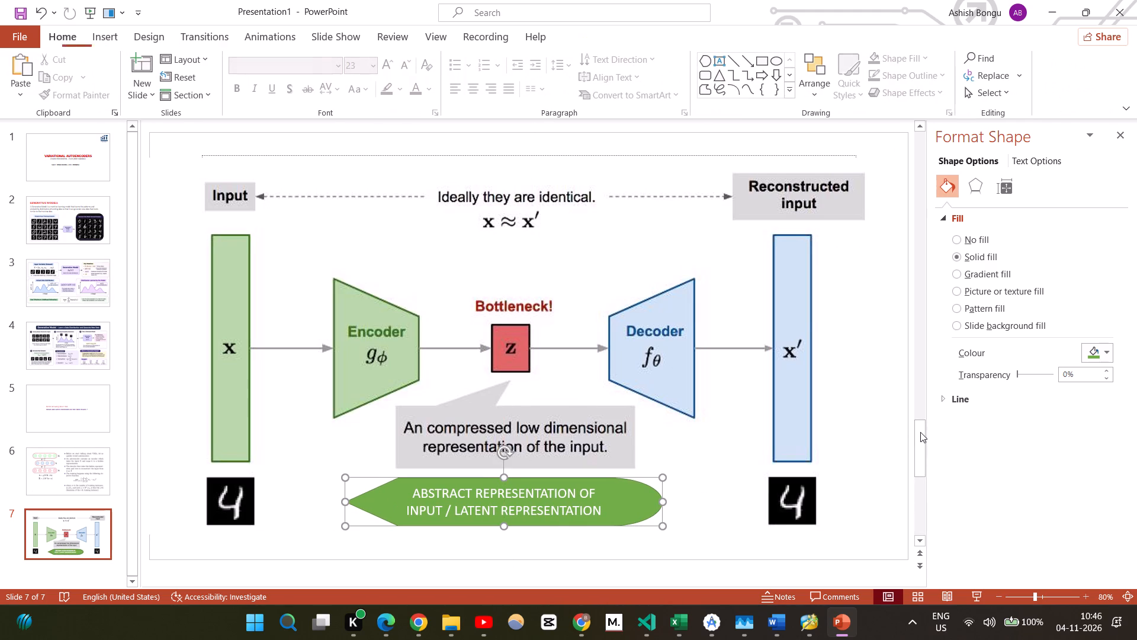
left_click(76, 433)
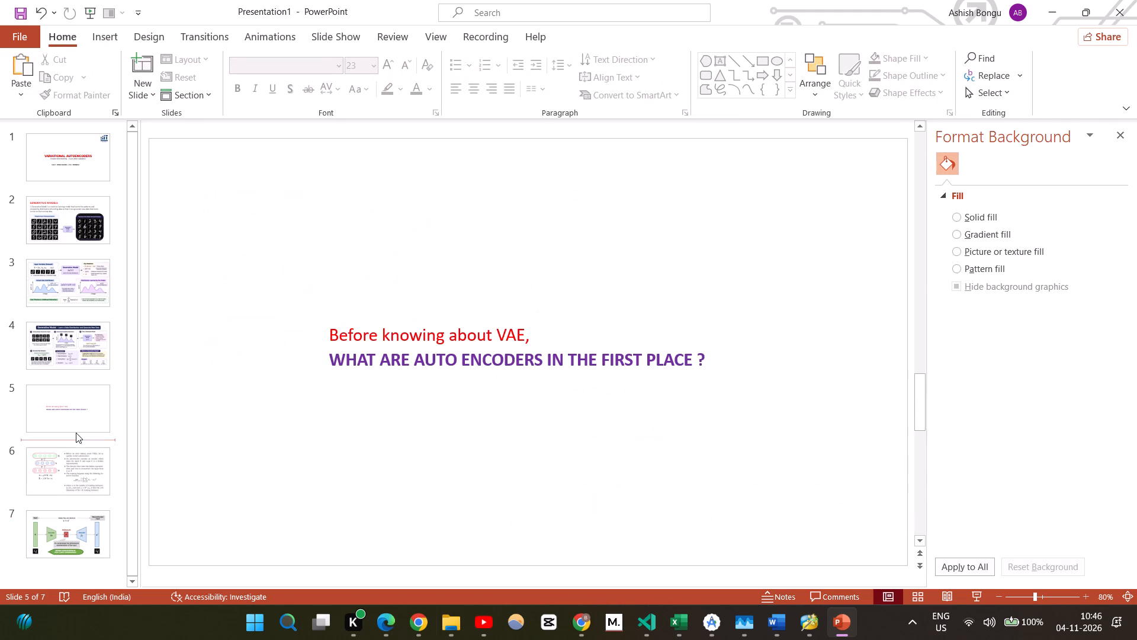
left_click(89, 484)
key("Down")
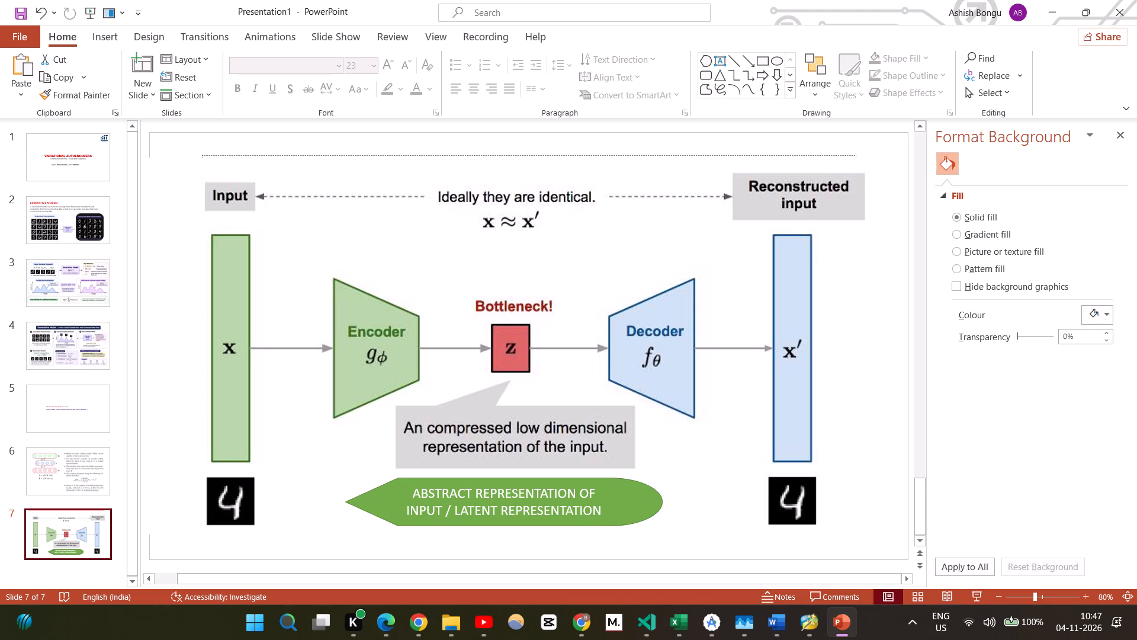
Move the green label shape on slide 7 to just above the "Bottleneck!" text, centred between the encoder and decoder.
left_click(445, 514)
left_click_drag(477, 527, 470, 438)
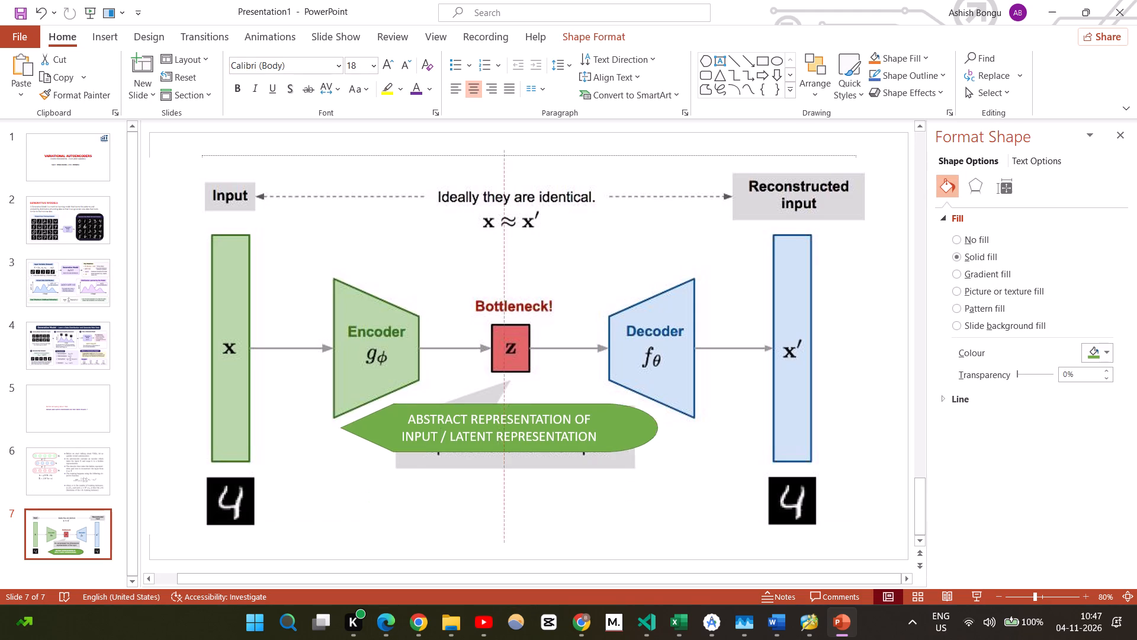
left_click_drag(470, 438, 477, 289)
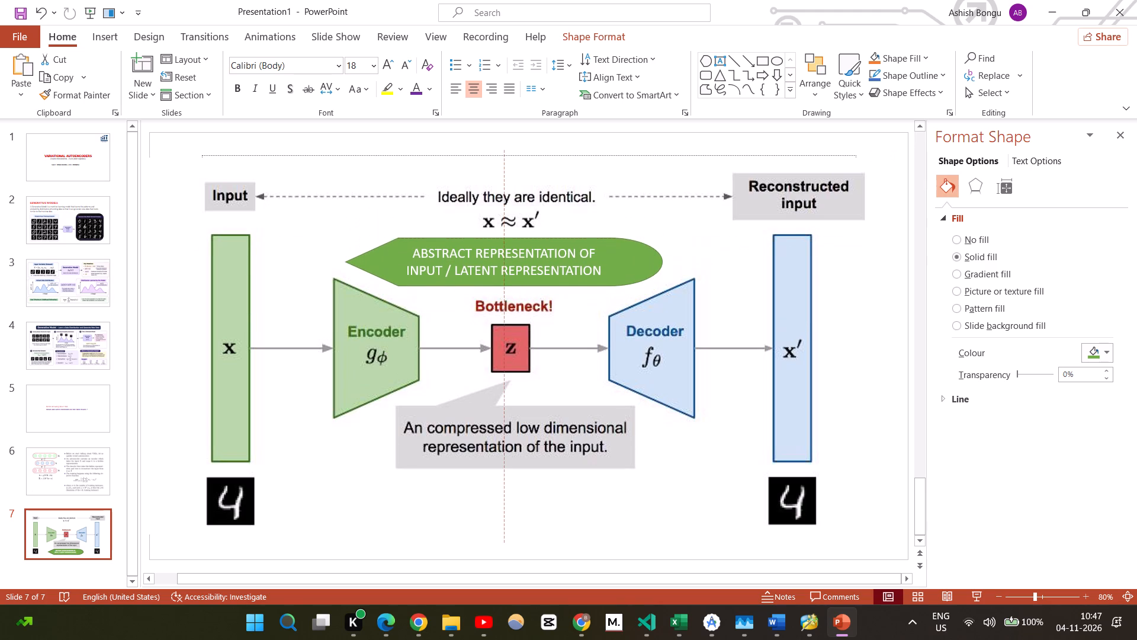
left_click_drag(477, 289, 477, 291)
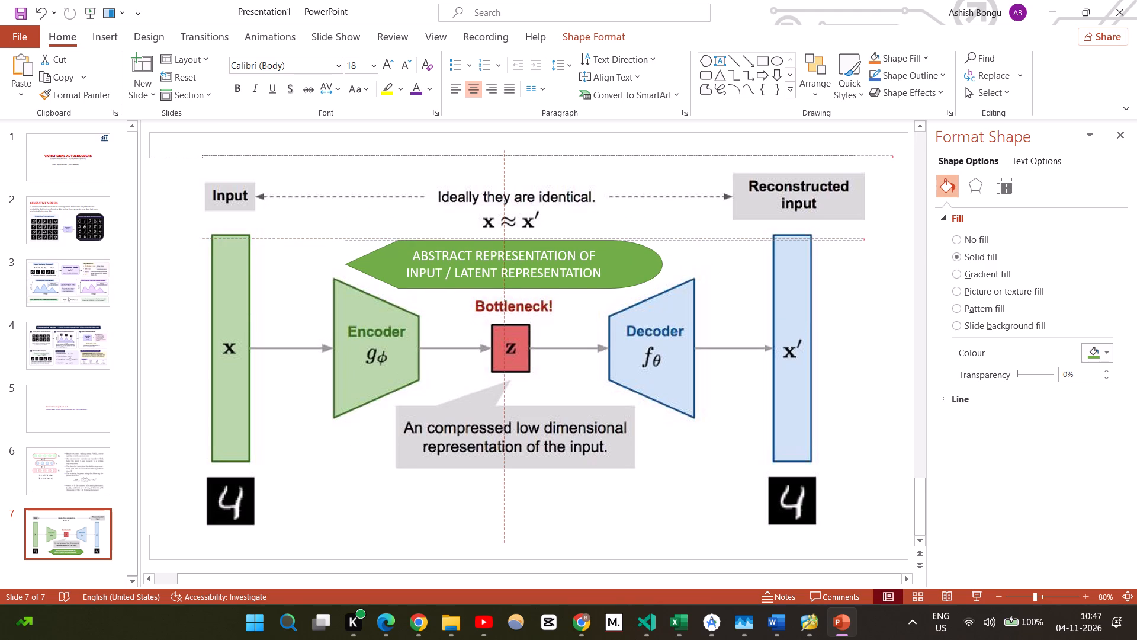
left_click_drag(477, 291, 476, 290)
left_click_drag(476, 290, 474, 291)
left_click_drag(474, 291, 474, 289)
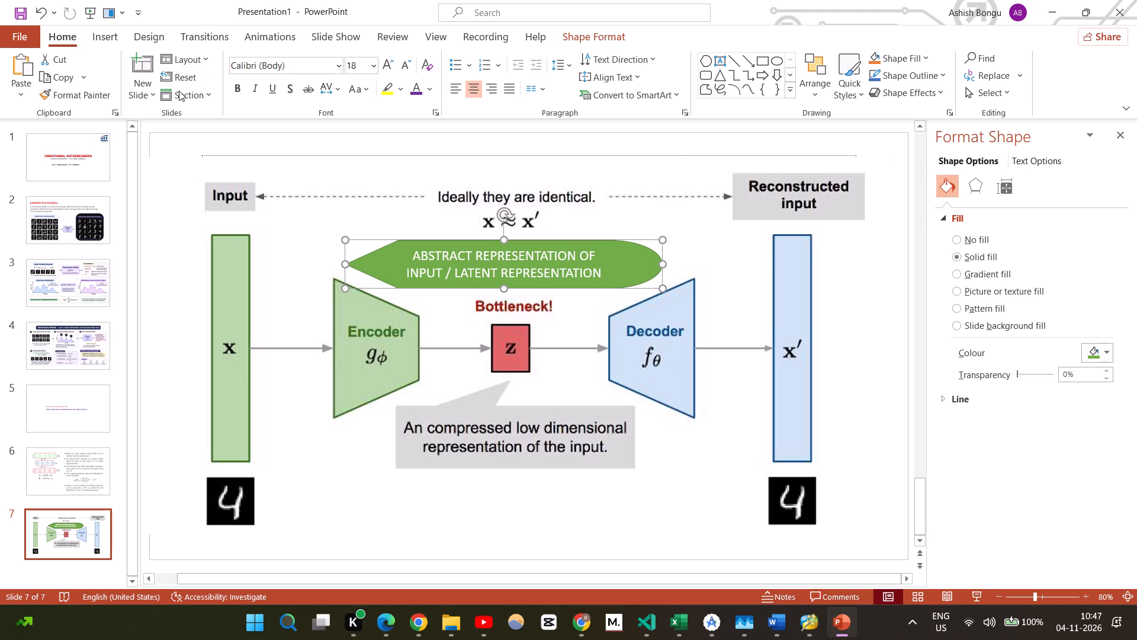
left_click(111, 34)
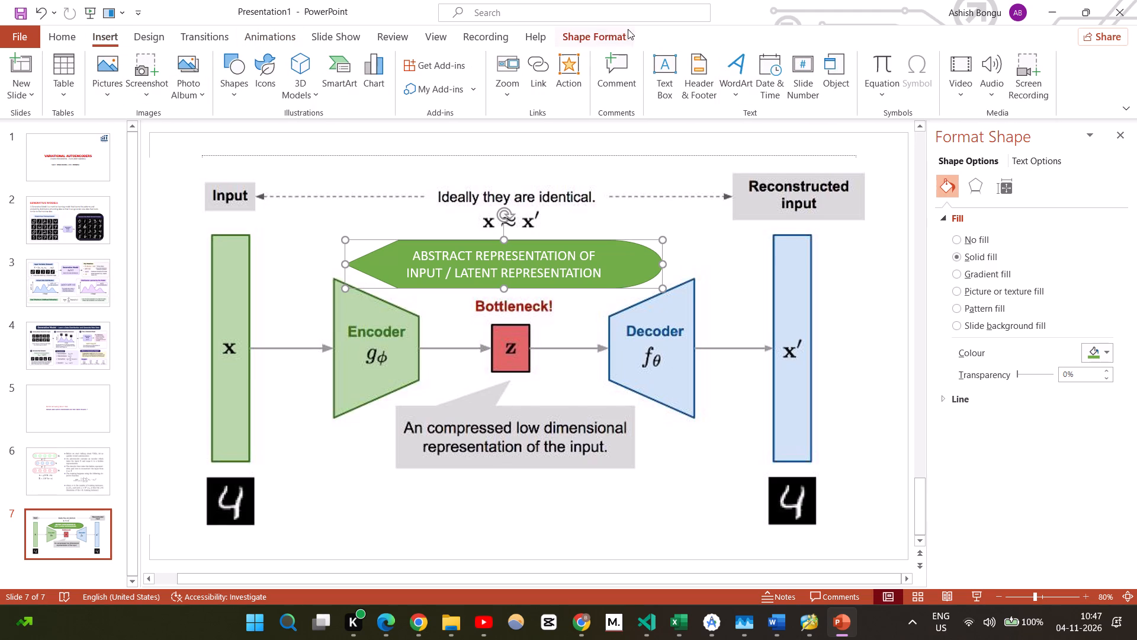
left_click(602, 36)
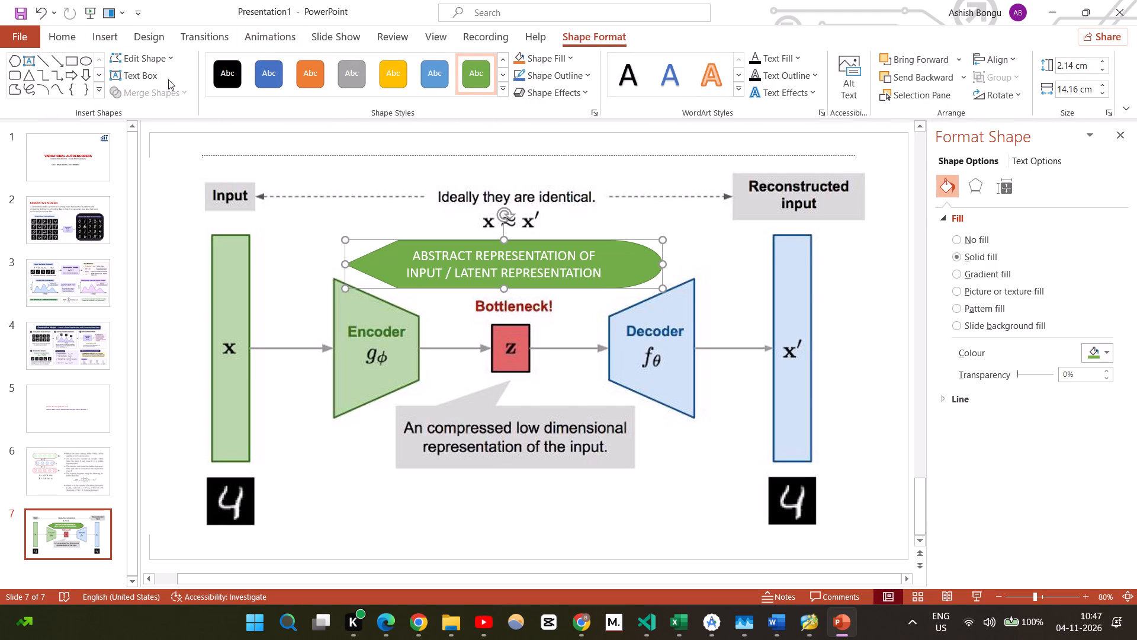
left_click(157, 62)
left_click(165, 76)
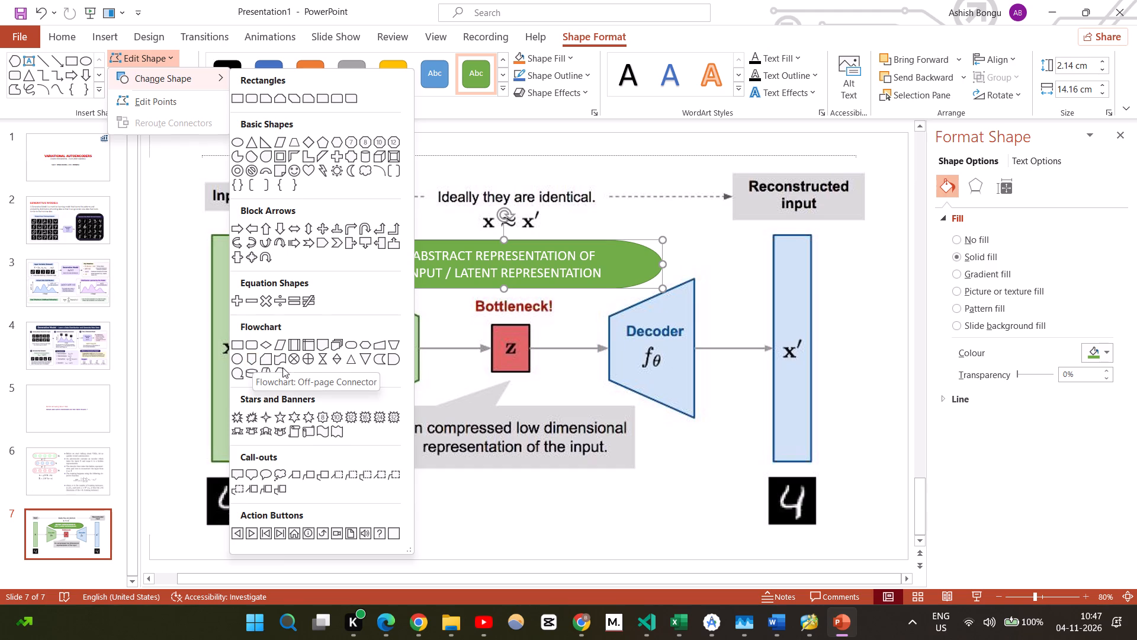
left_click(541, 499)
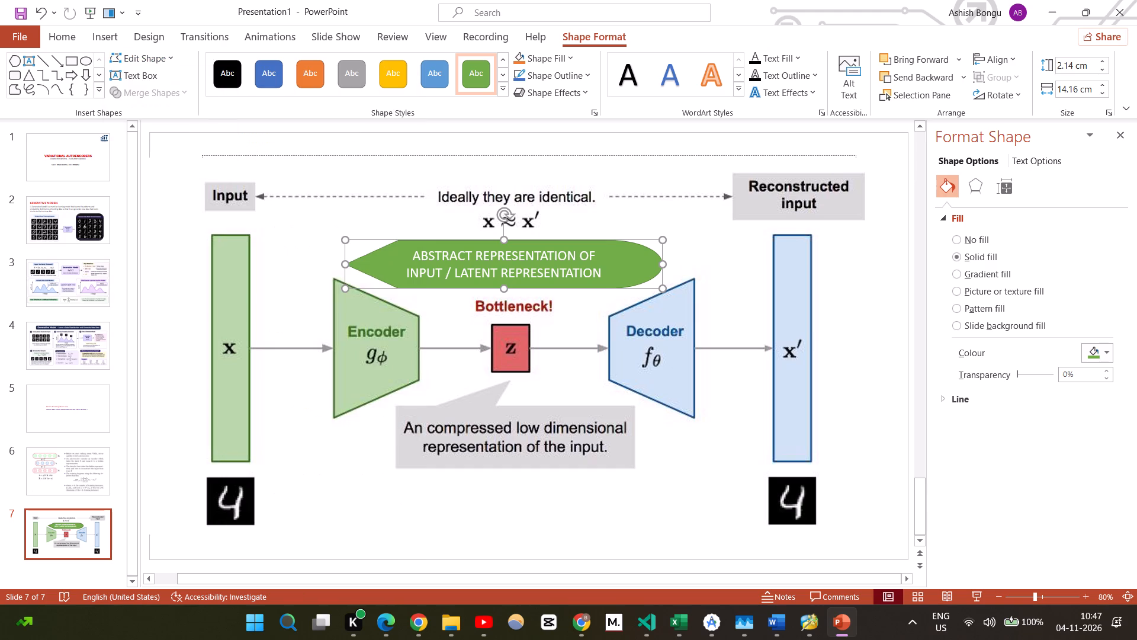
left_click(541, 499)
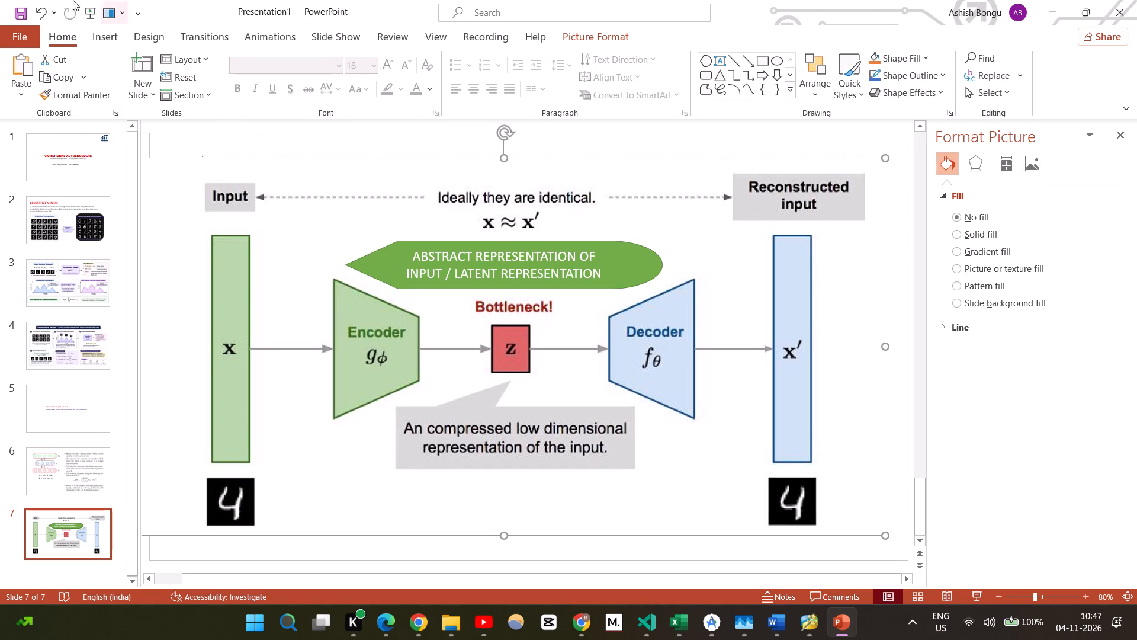
left_click(91, 12)
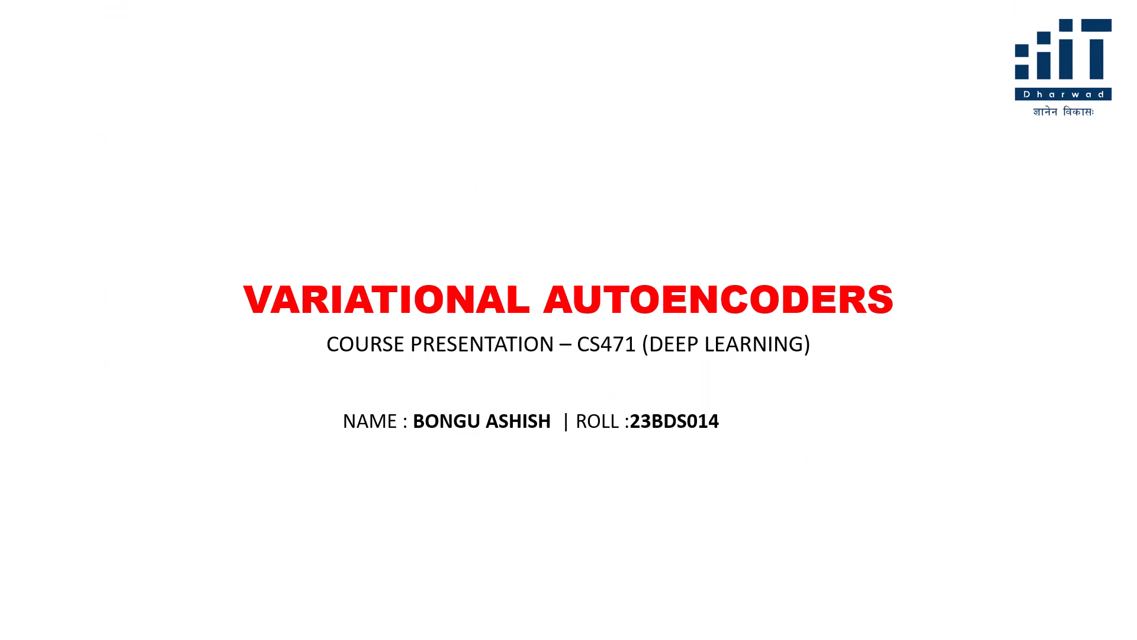
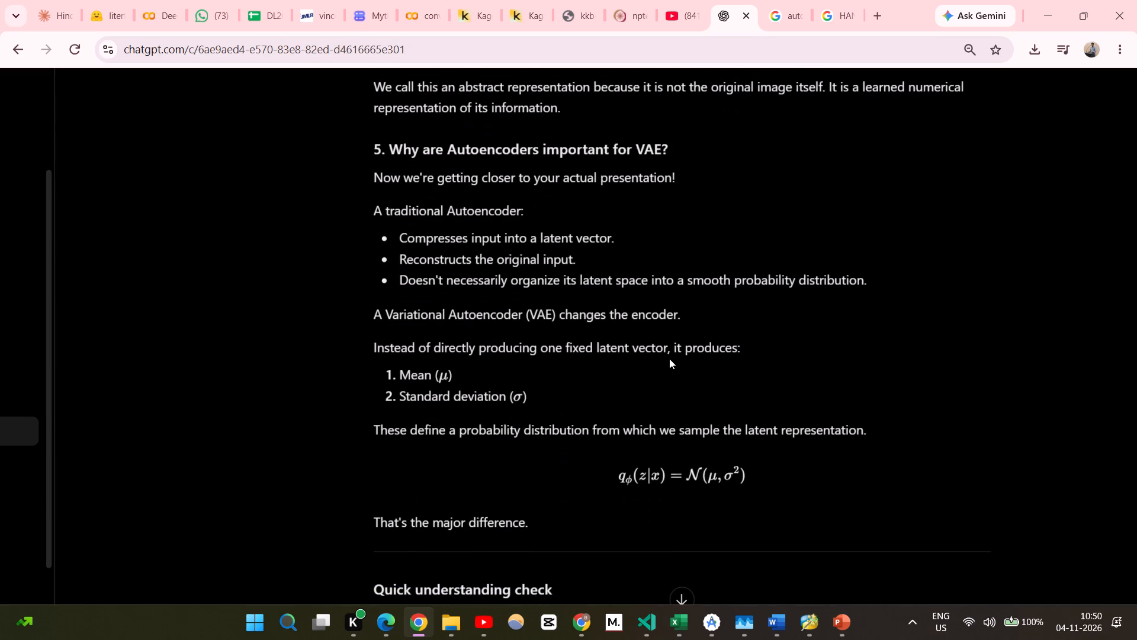
scroll(669, 359, "down", 2)
scroll(669, 359, "up", 1)
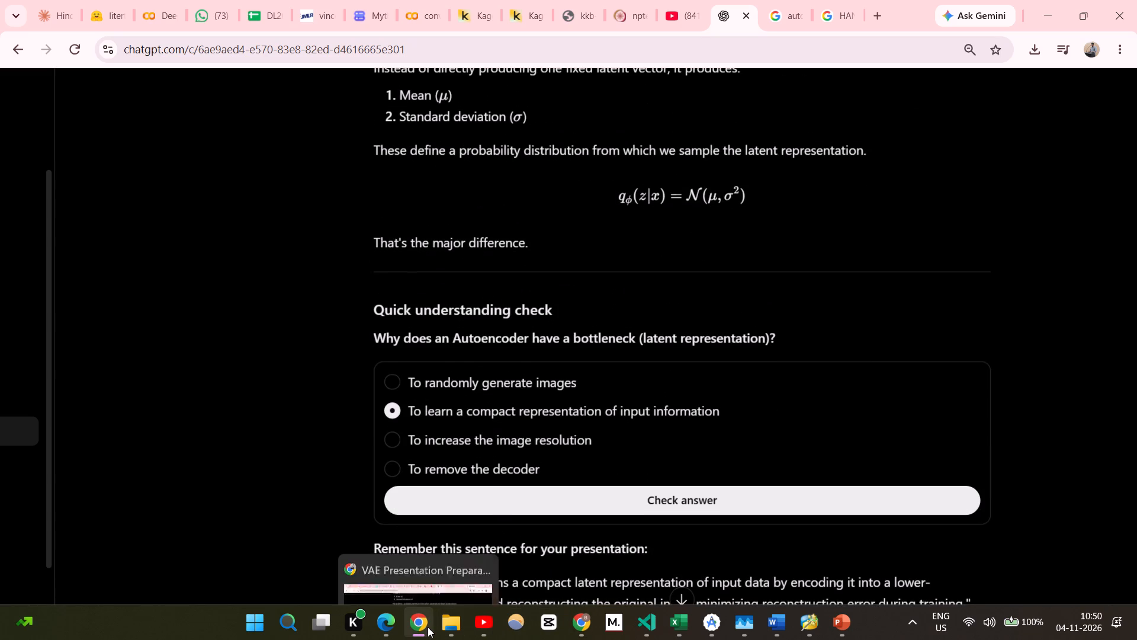
Switch to the YouTube lecture "Lec 20.1 Revisiting Autoencoders" and resume its playback.
left_click(683, 10)
key("space")
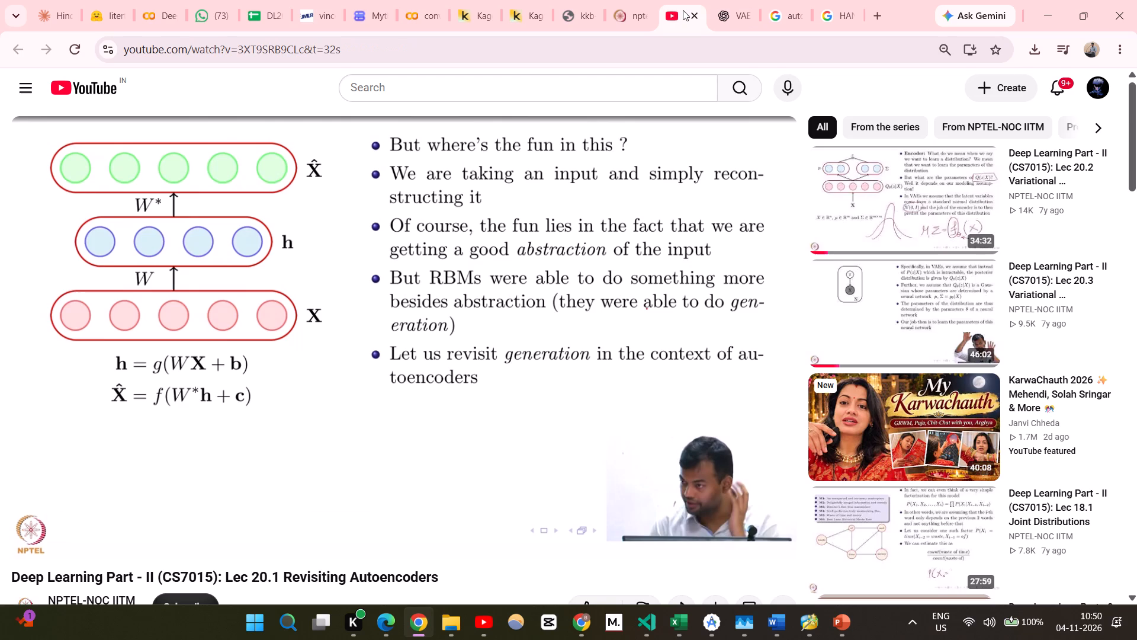
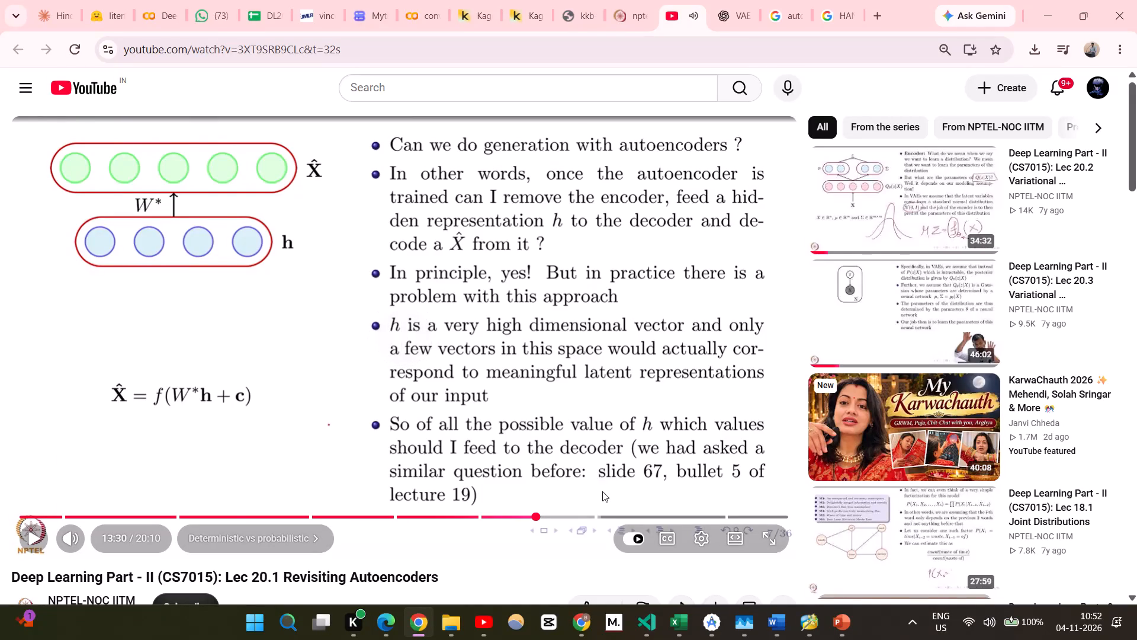
Skim ahead through the autoencoder lecture, go back to the slide asking whether autoencoders can do generation, and pause there.
key("space")
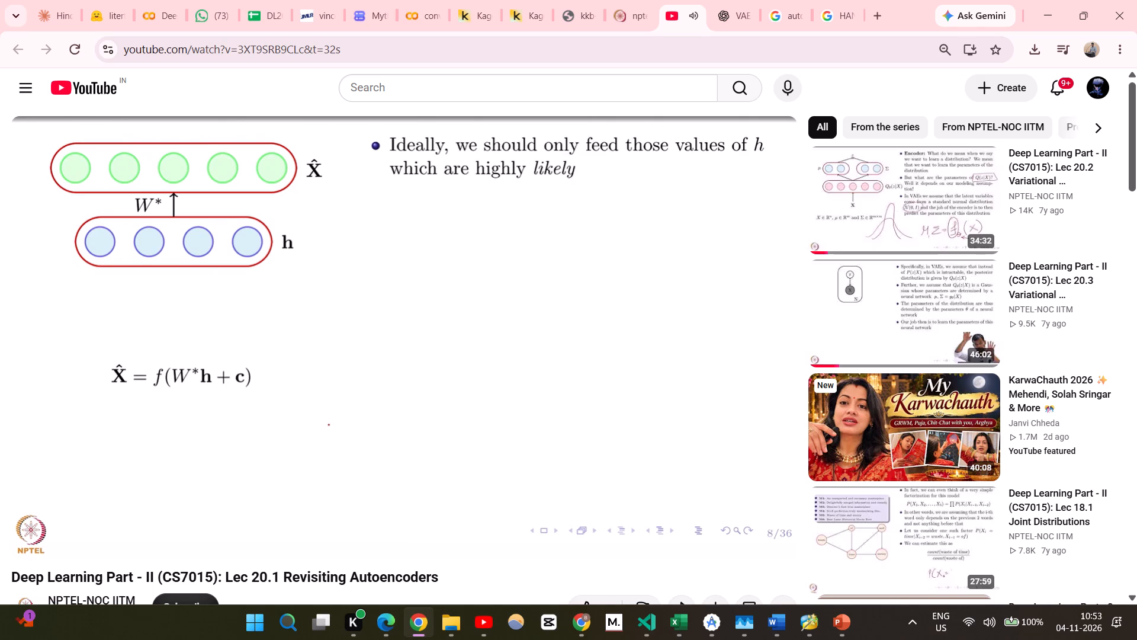
key("Right")
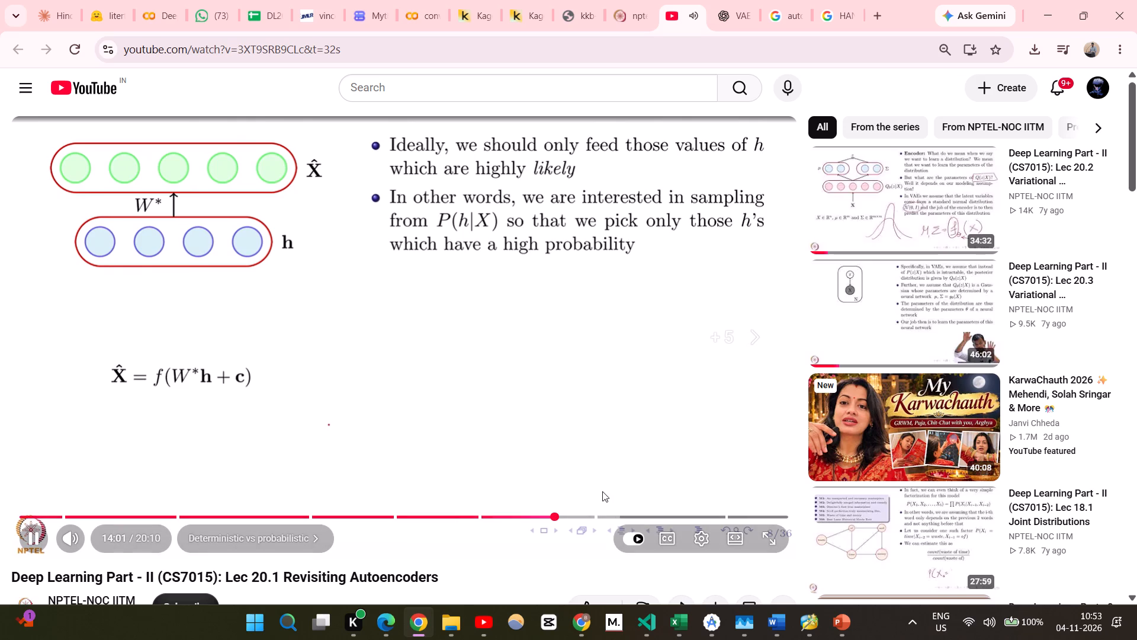
key("Right")
key("Right")
key("Right")
key("Right")
key("Right")
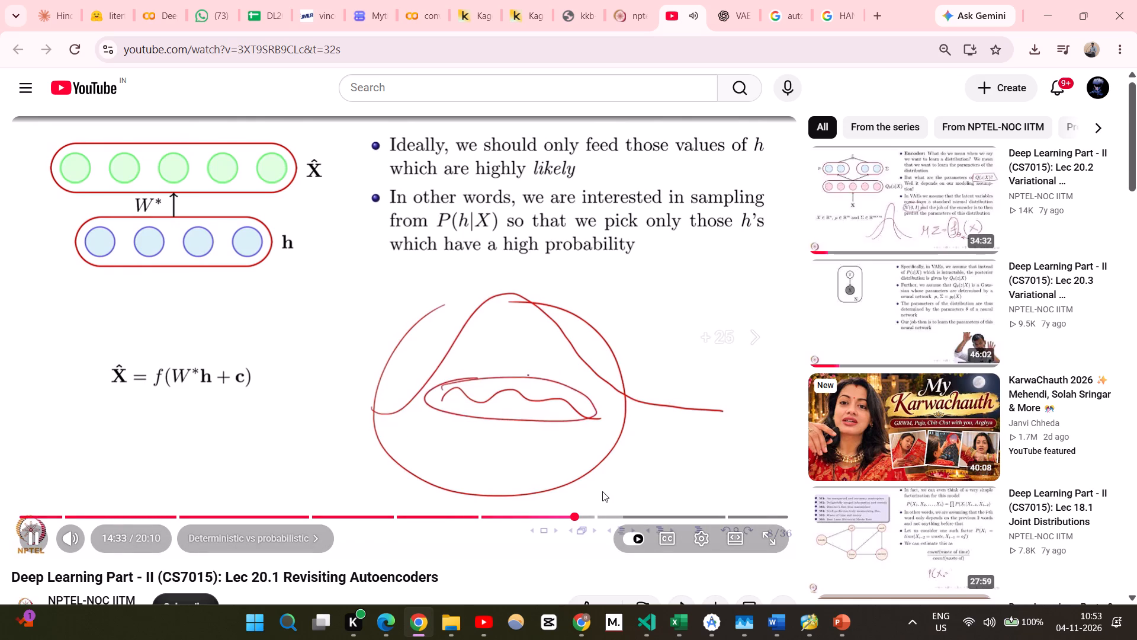
key("Right")
key("Right")
key("Right")
key("Left")
key("Left")
key("Left")
key("Left")
key("Left")
key("Left")
key("Left")
key("Left")
key("Left")
key("Left")
key("Left")
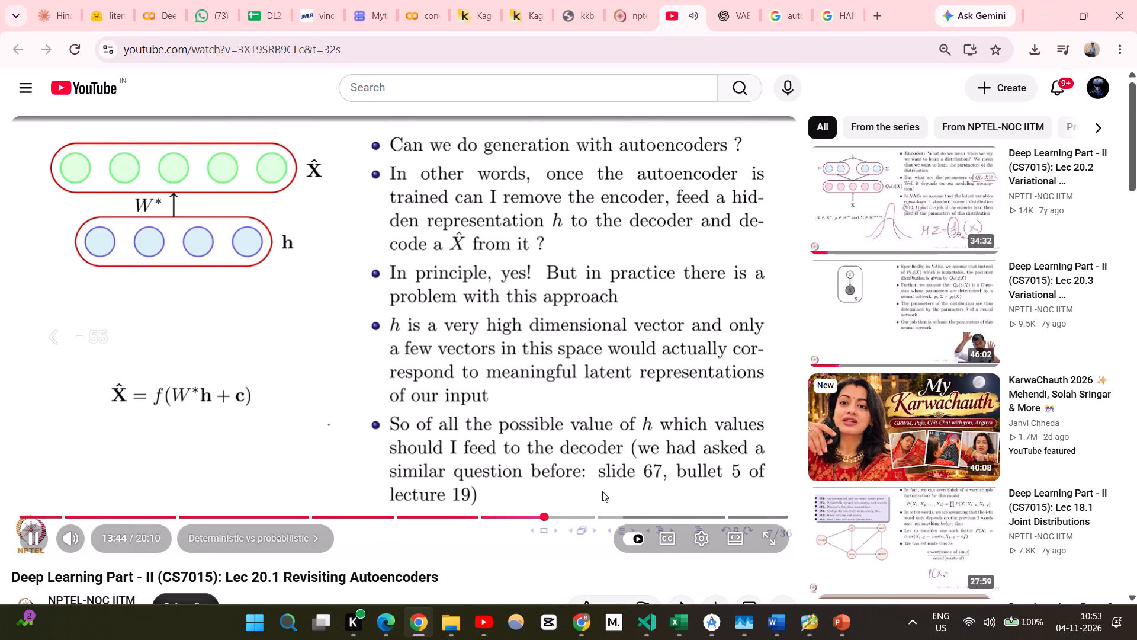
key("space")
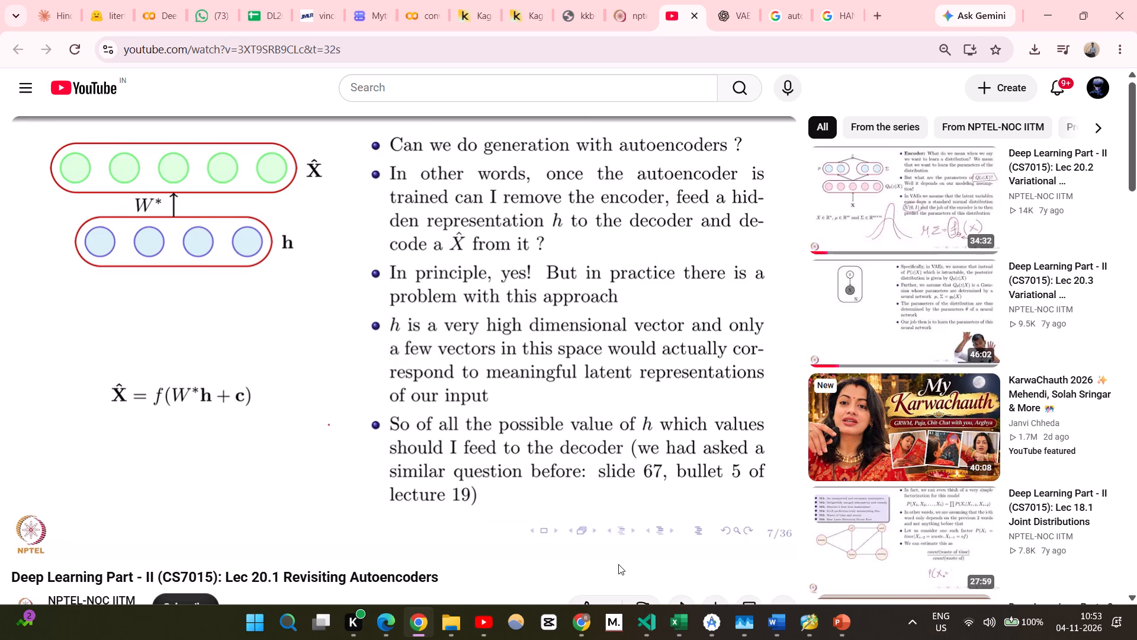
Capture a screen snip of the lecture slide covering the diagram, equation and bullets down to "of our input".
scroll(618, 564, "up", 2)
key("shift+super+s")
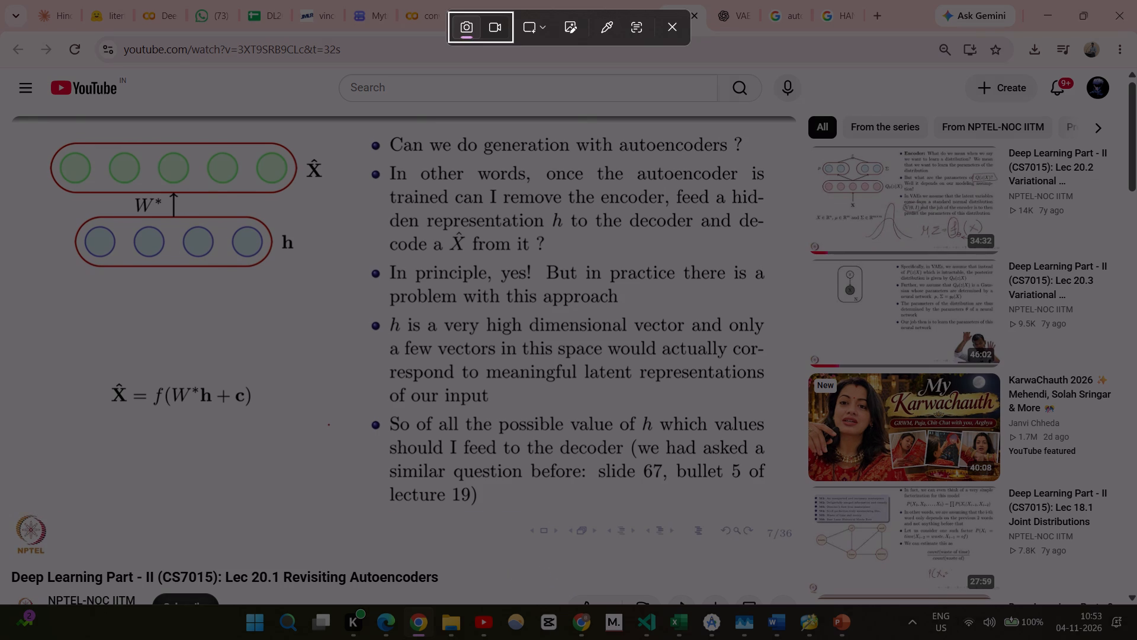
left_click_drag(25, 134, 755, 535)
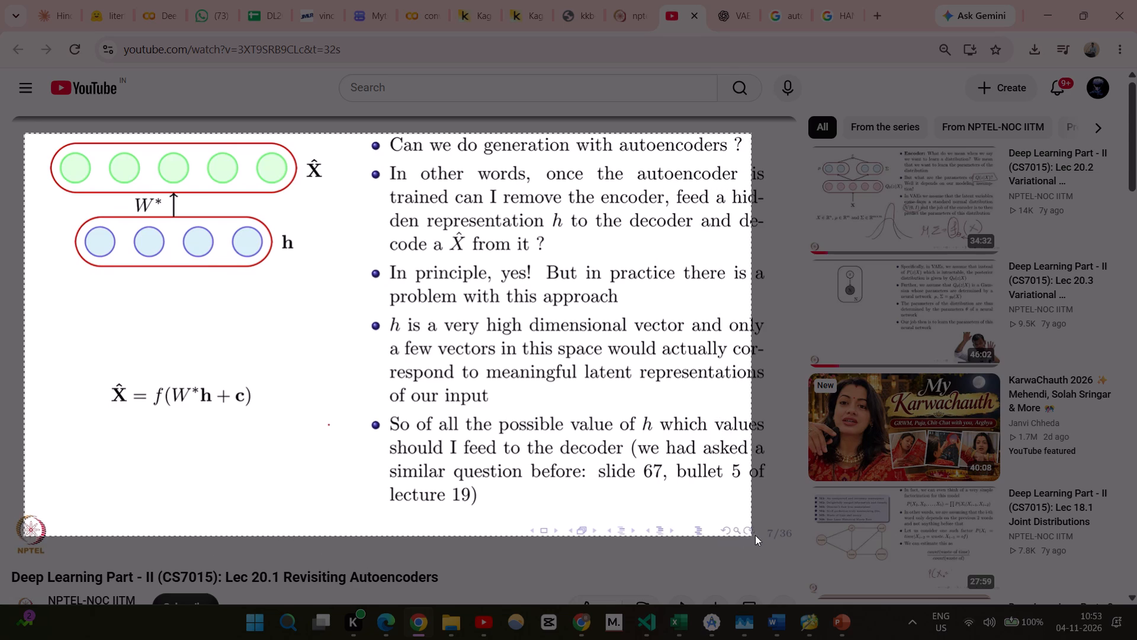
left_click_drag(755, 535, 778, 511)
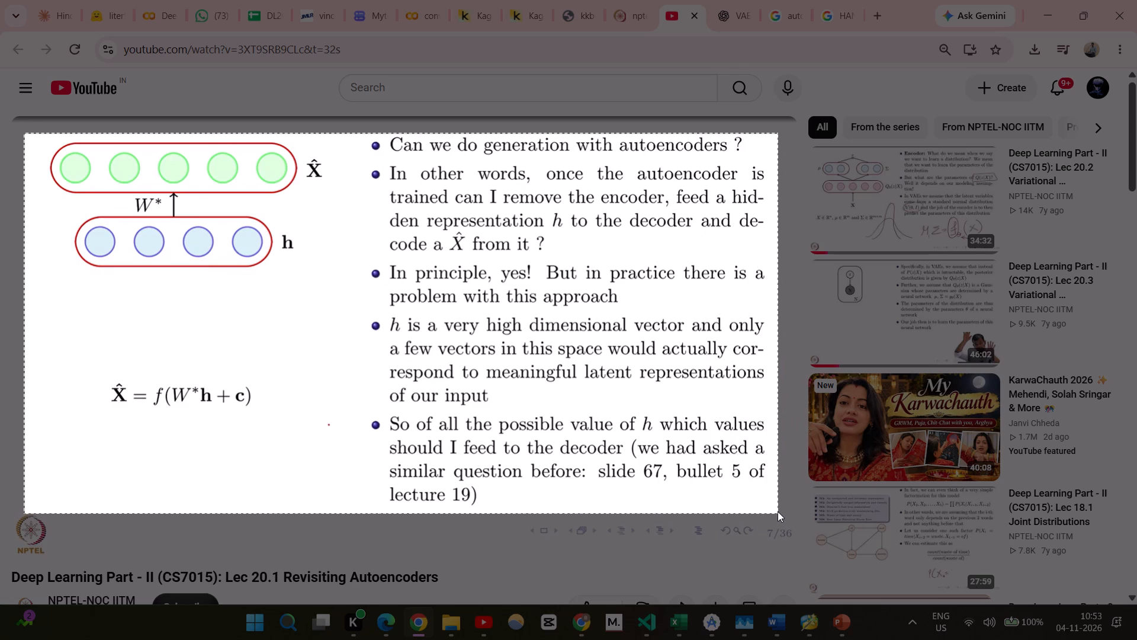
left_click_drag(778, 511, 775, 411)
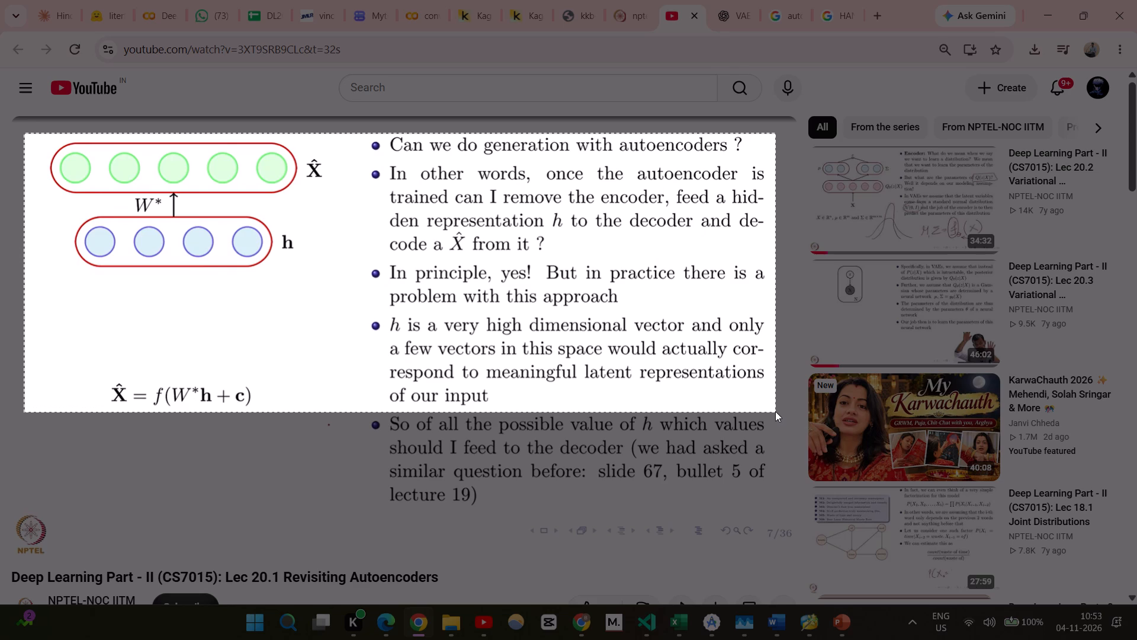
left_click_drag(775, 411, 776, 410)
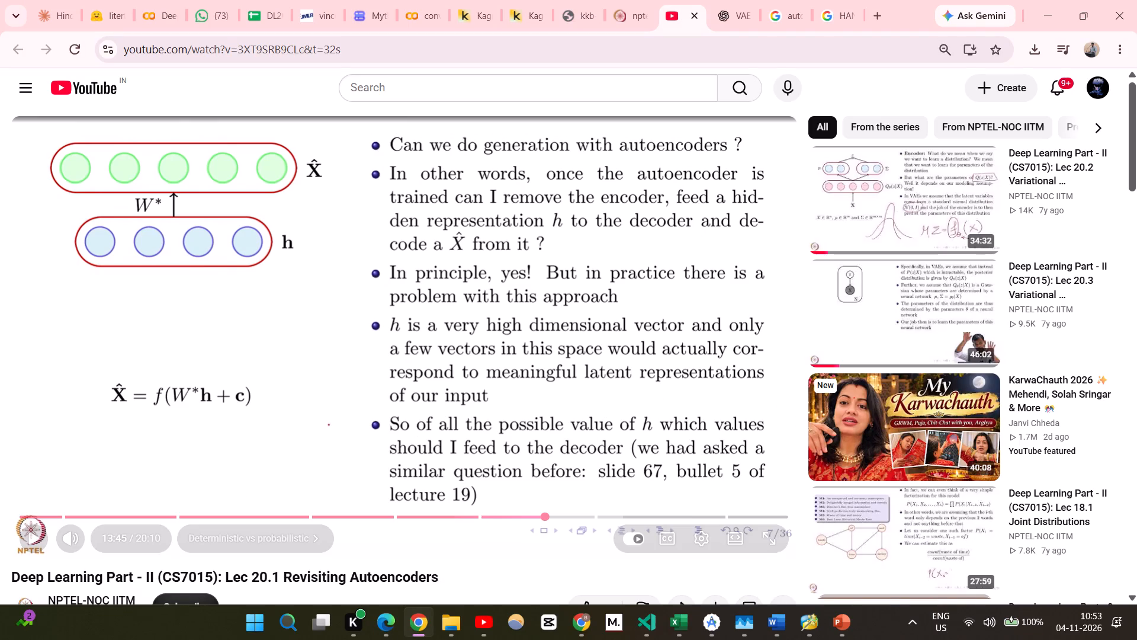
Replay the lecture from the generation slide with captions on, pausing at the slide about sampling from P(h|X).
key("space")
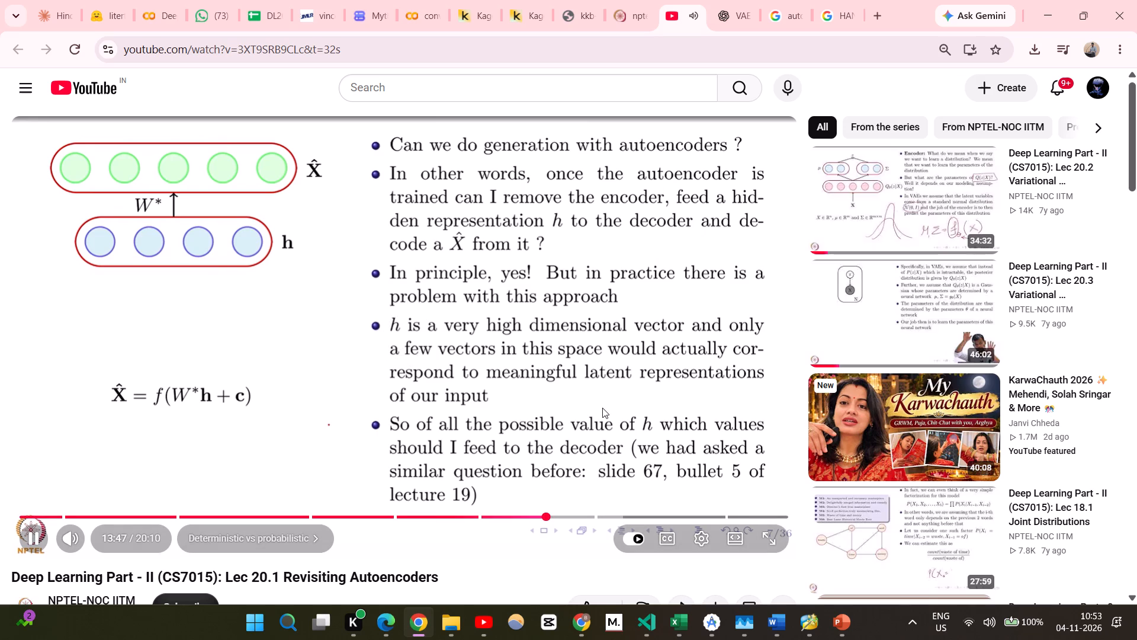
key("Left")
key("Left")
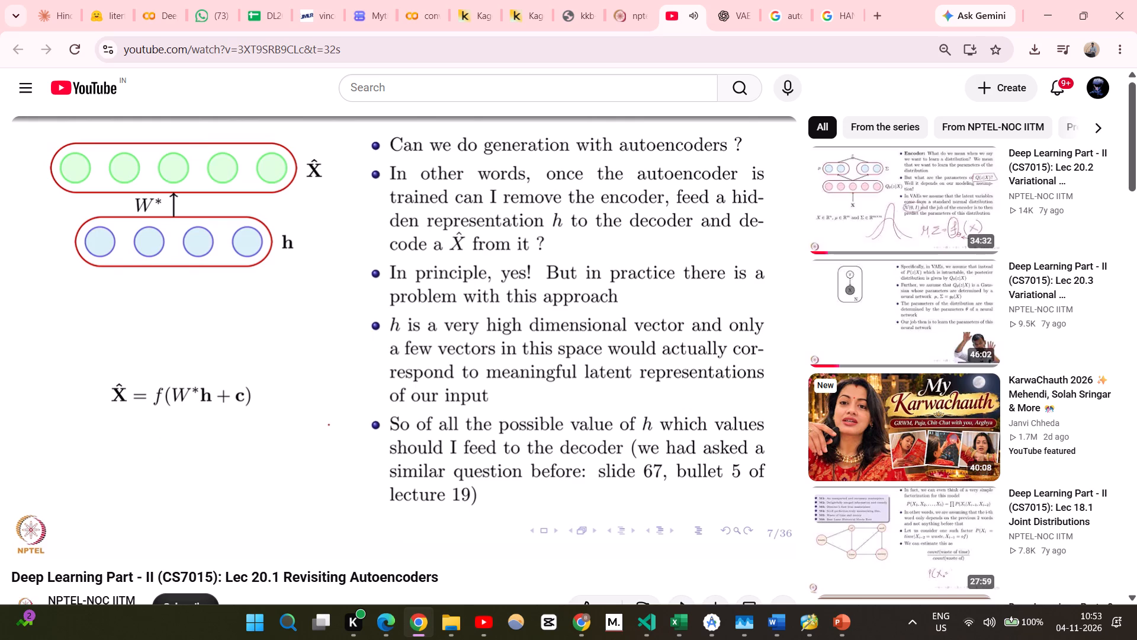
key("space")
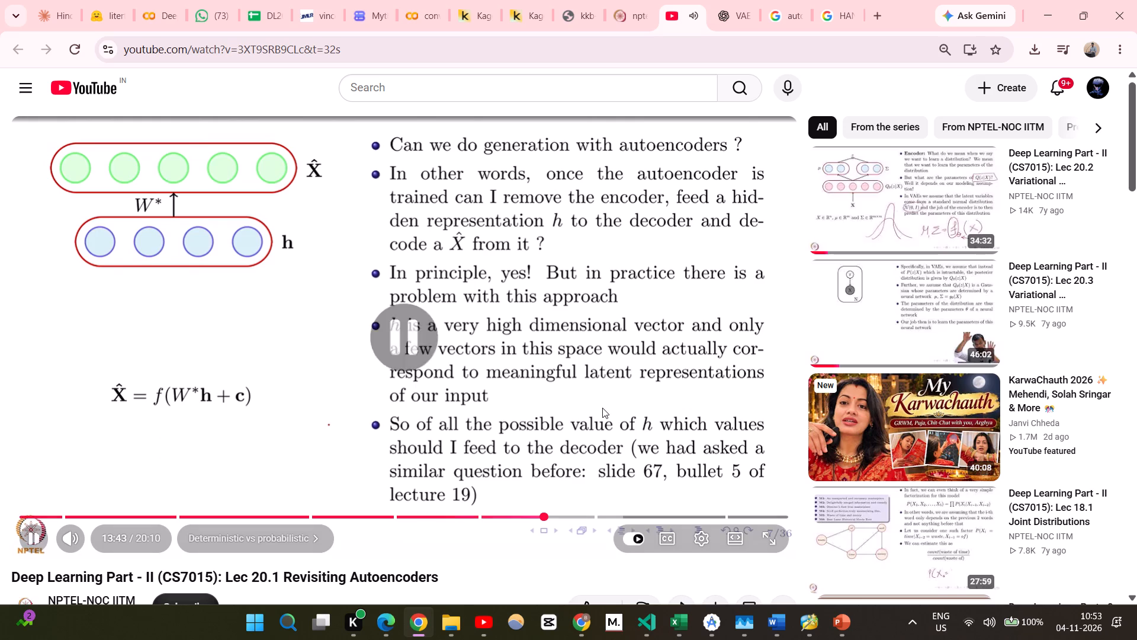
key("space")
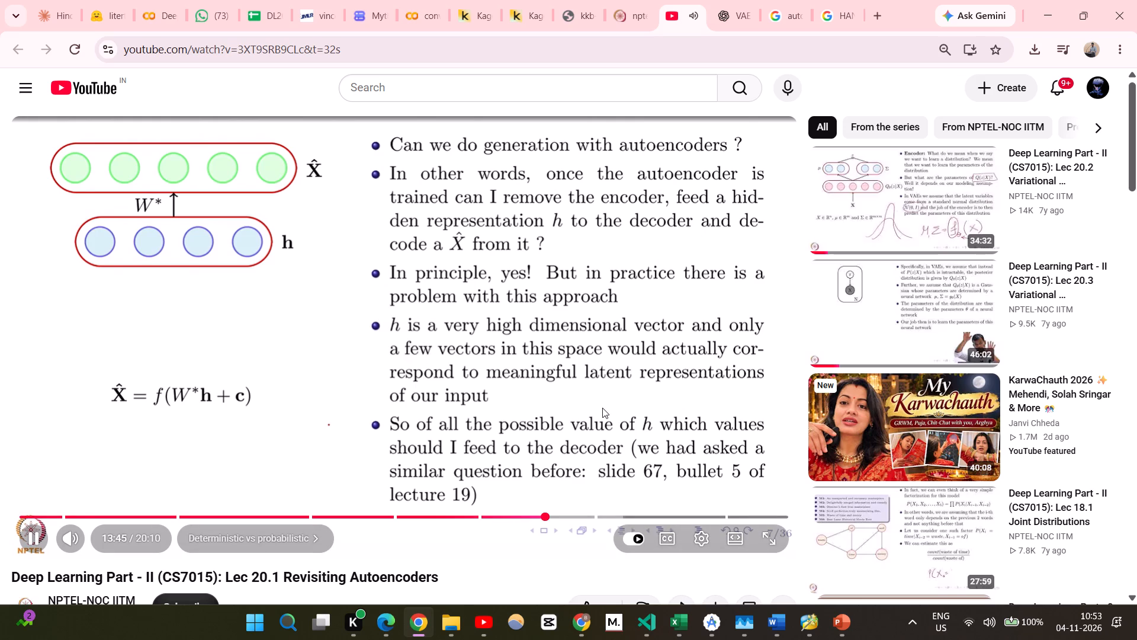
key("space")
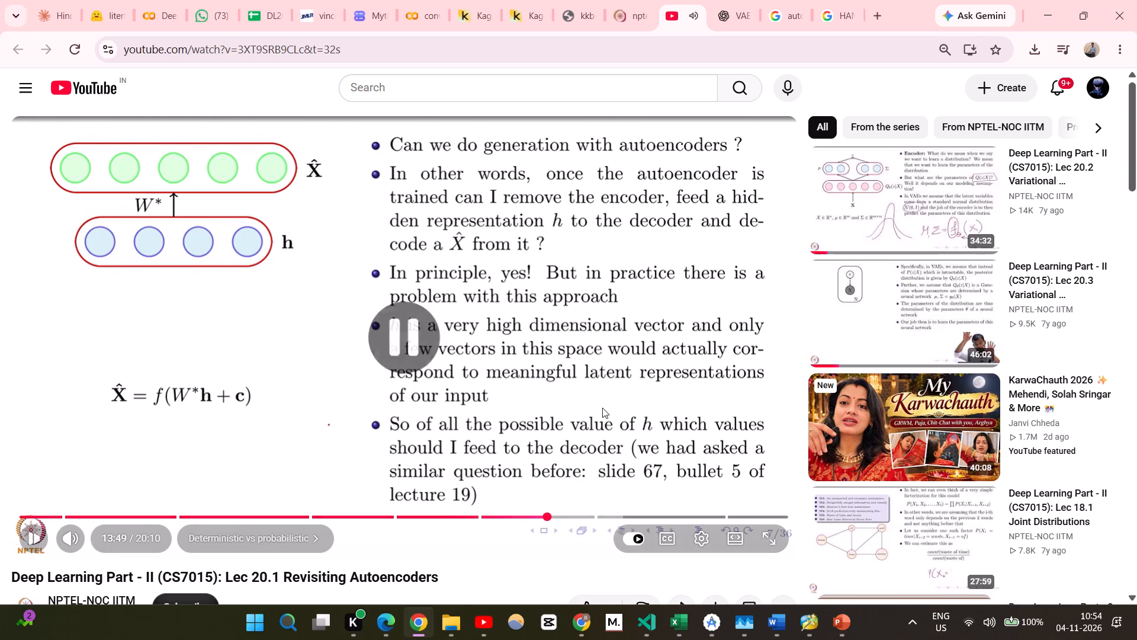
left_click(661, 539)
key("space")
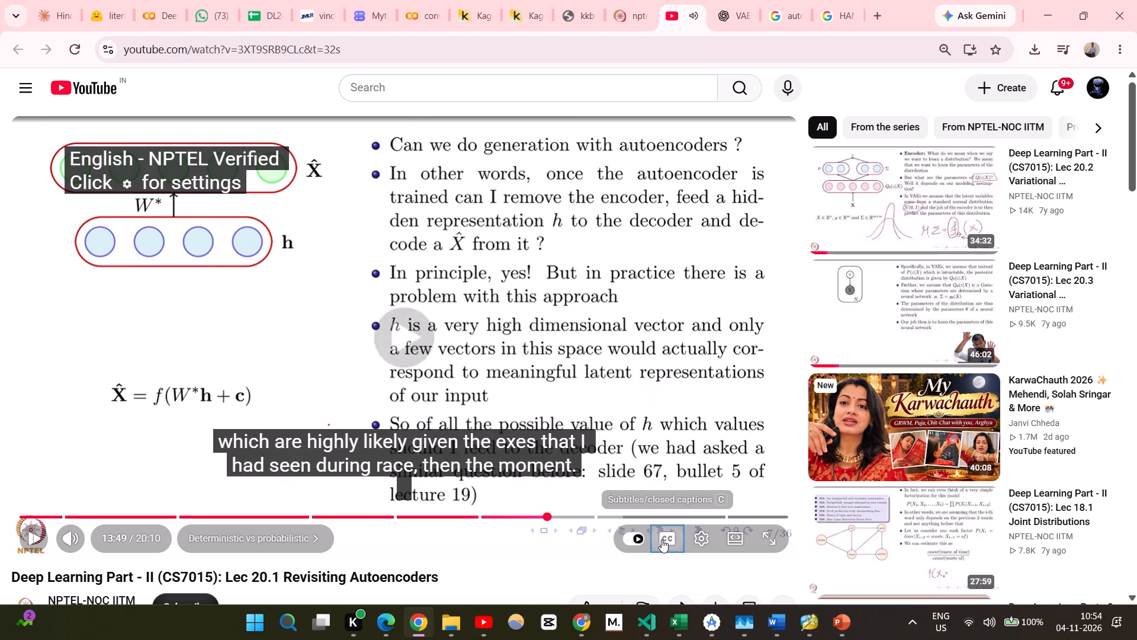
key("Left")
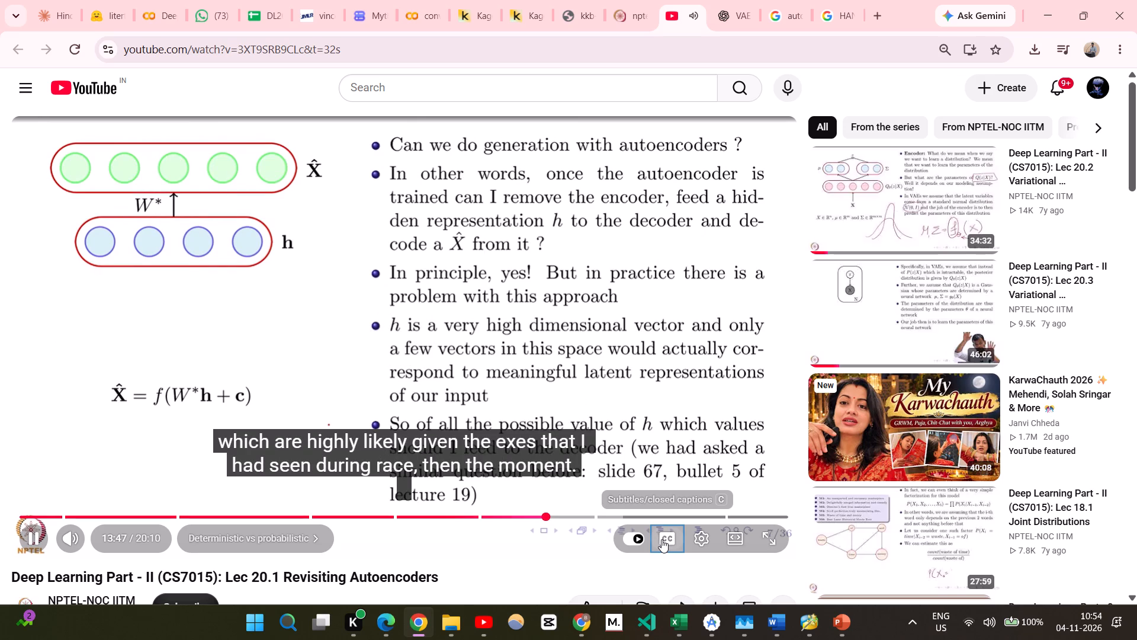
key("space")
key("space")
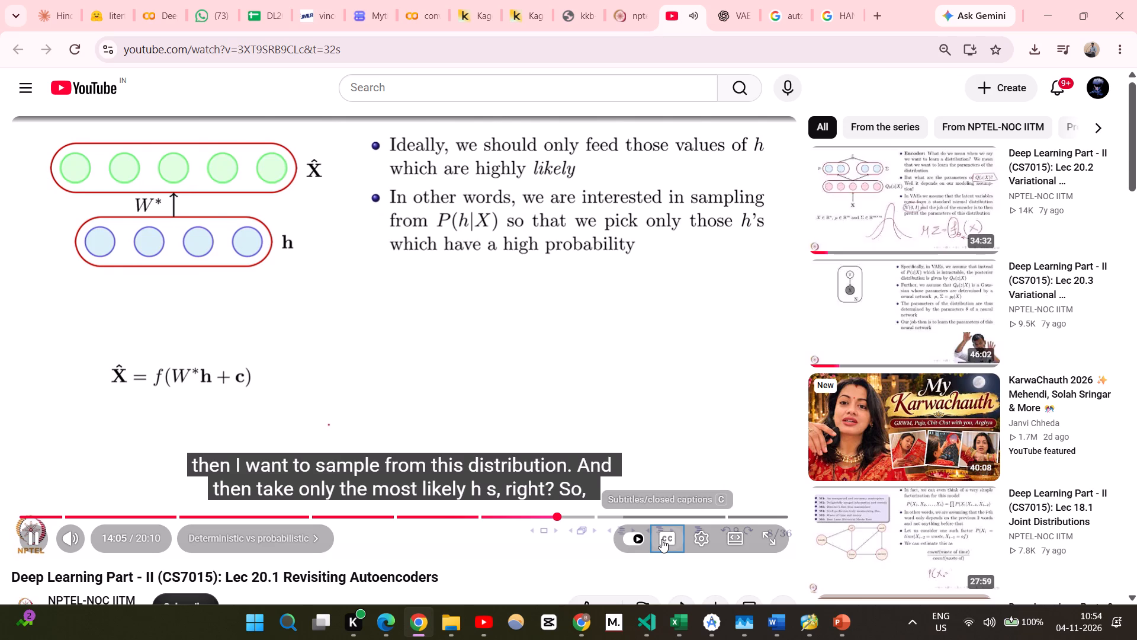
key("space")
key("Escape")
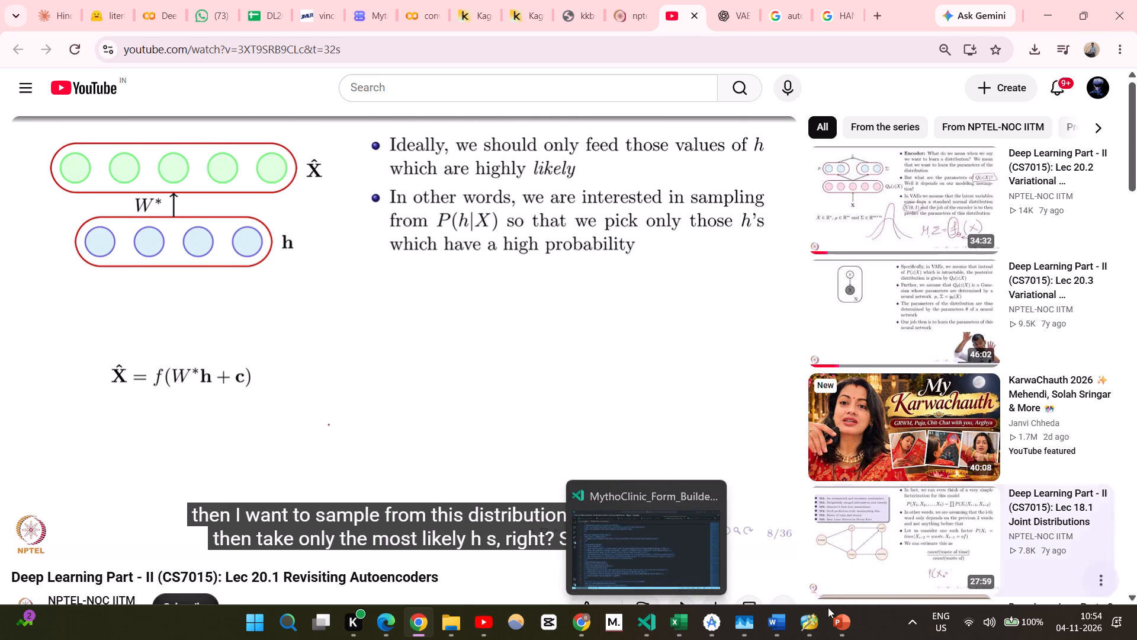
Switch to the PowerPoint presentation, add a new slide after slide 7, and paste the captured lecture snip on it.
left_click(844, 627)
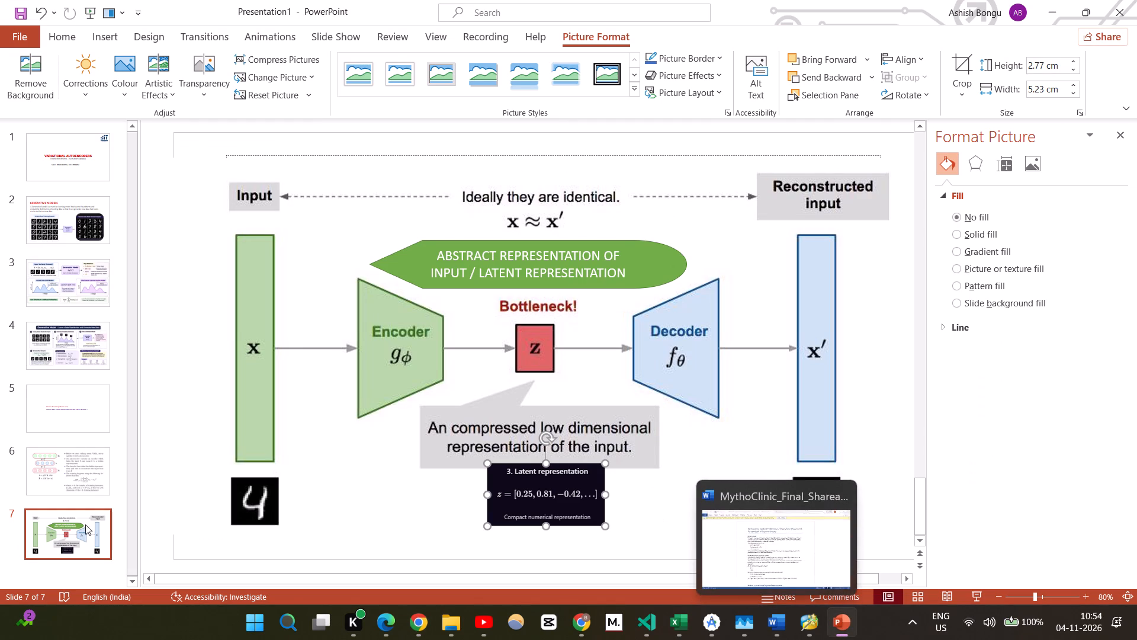
left_click(73, 537)
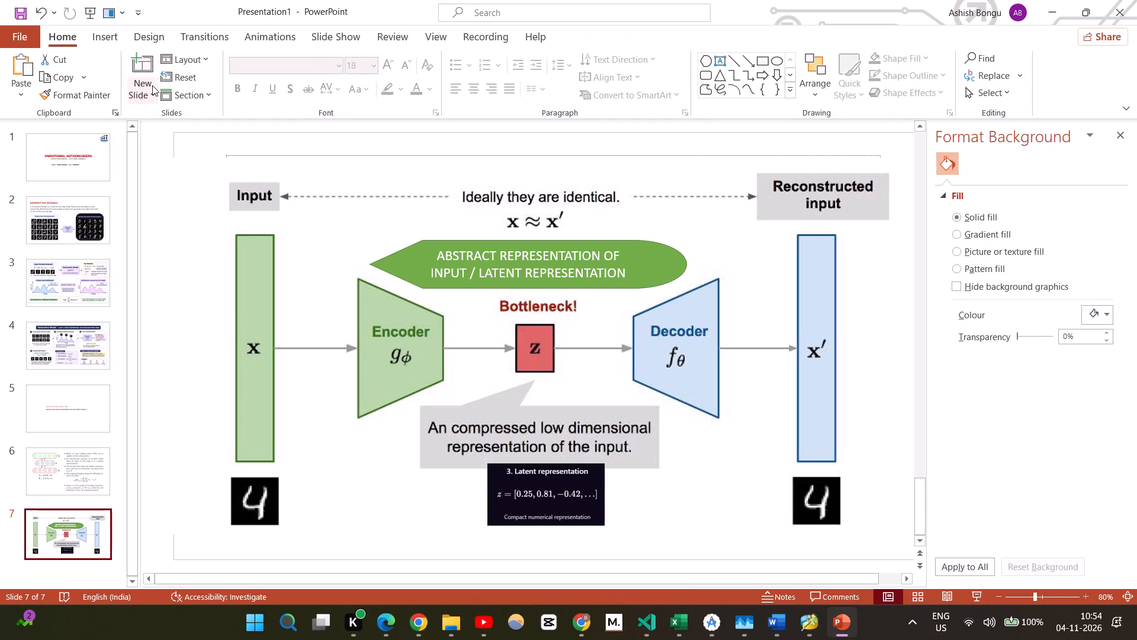
left_click(136, 69)
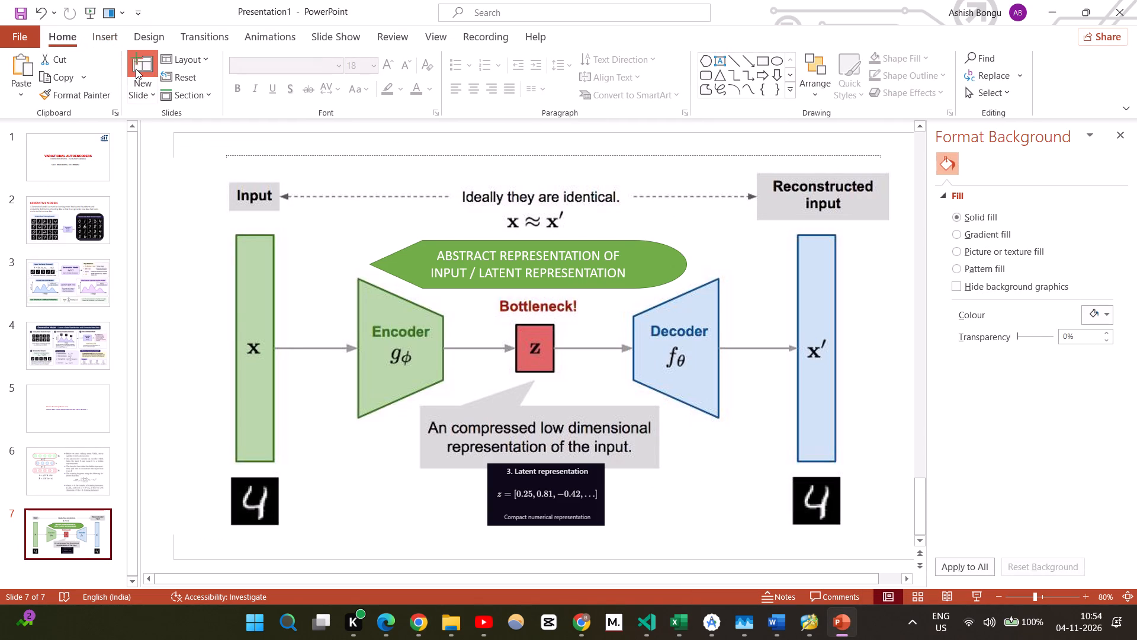
key("ctrl+v")
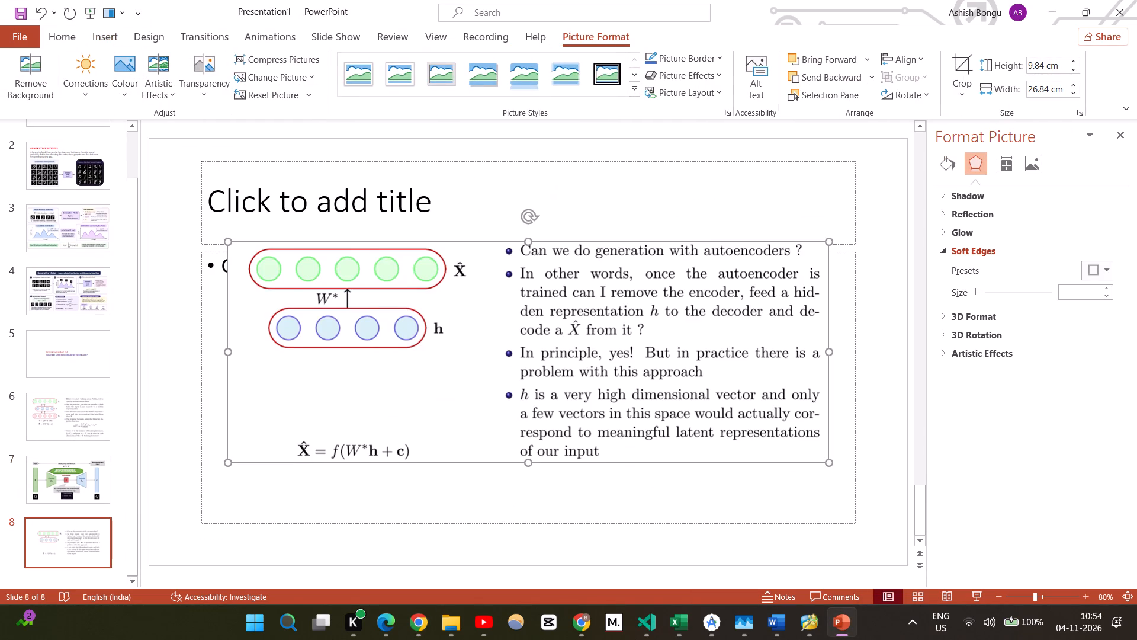
Move the pasted snip below the first body text line and enlarge it toward the slide's lower-right corner.
left_click_drag(428, 352, 407, 388)
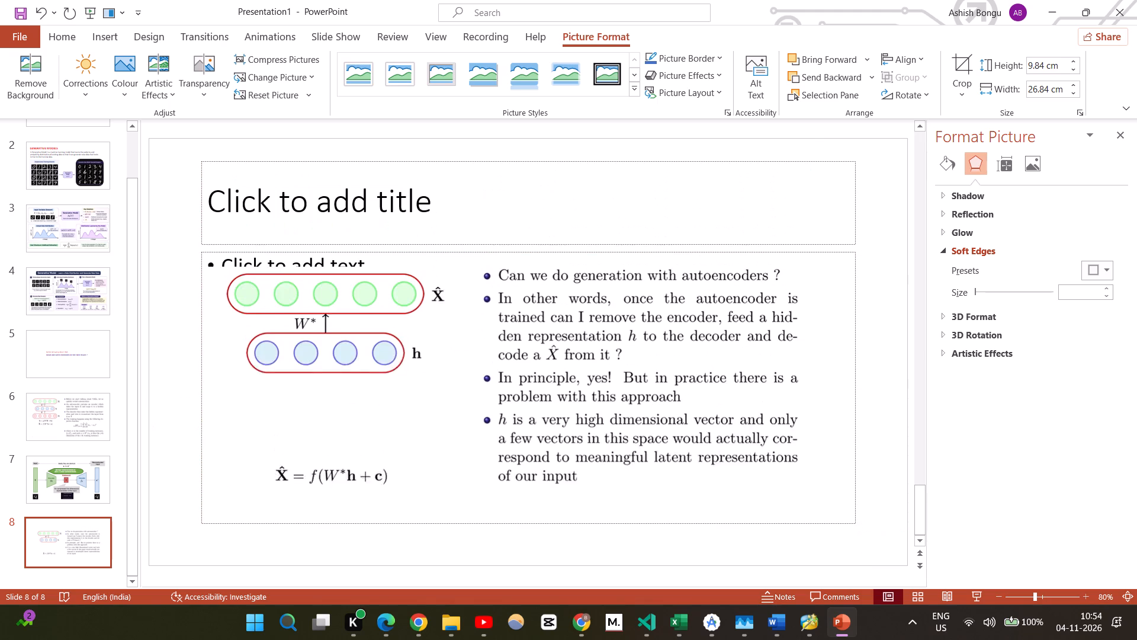
left_click_drag(407, 388, 394, 407)
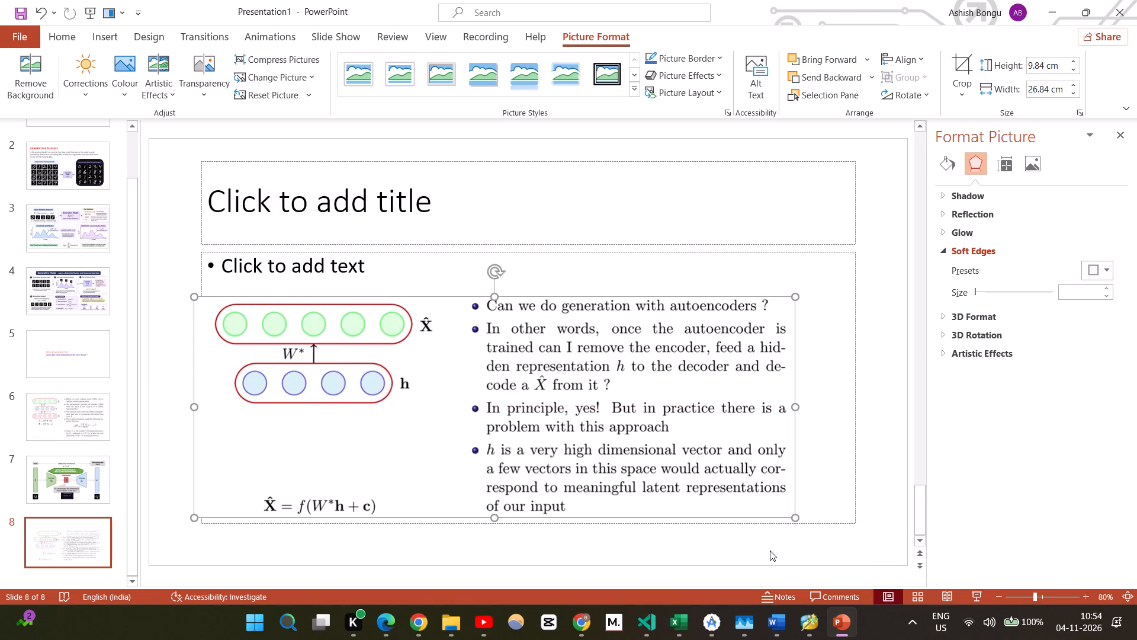
left_click_drag(796, 518, 881, 528)
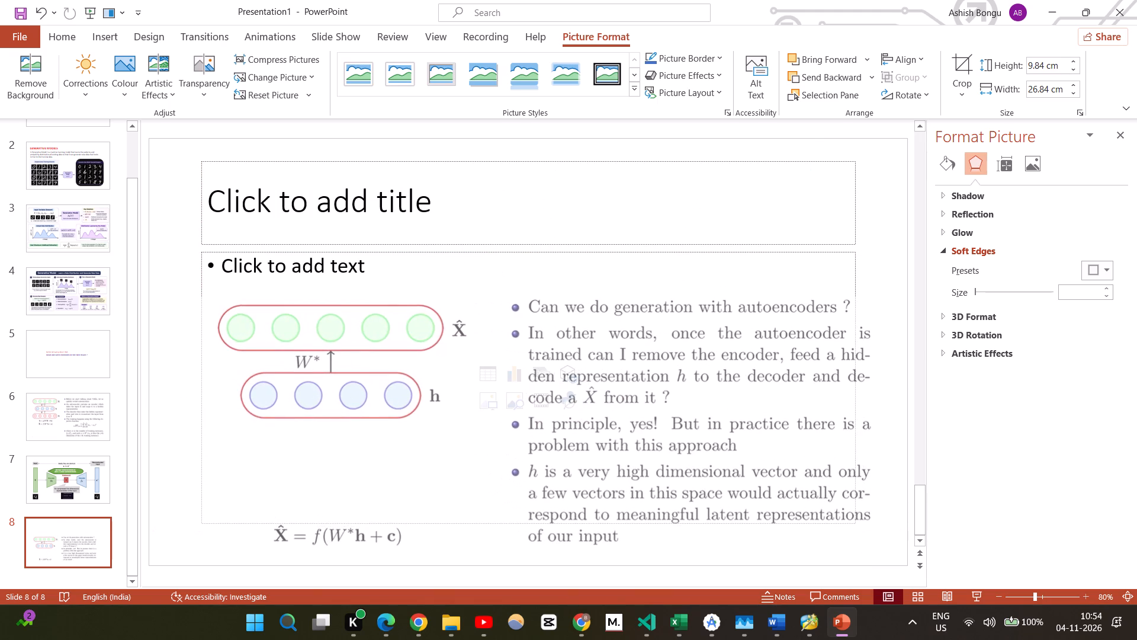
left_click_drag(881, 528, 882, 528)
Enter the slide title "CAN WE GENERATE WITH AUTOENCODERS".
left_click(846, 229)
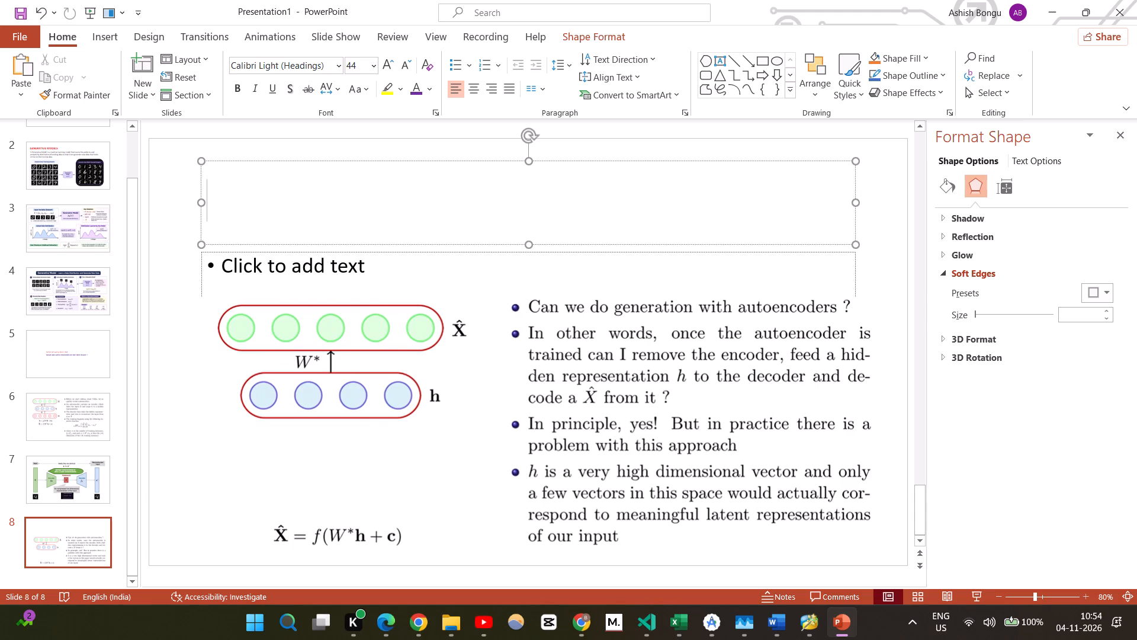
type("CAN")
key("space")
type("WE GENERATE")
key("space")
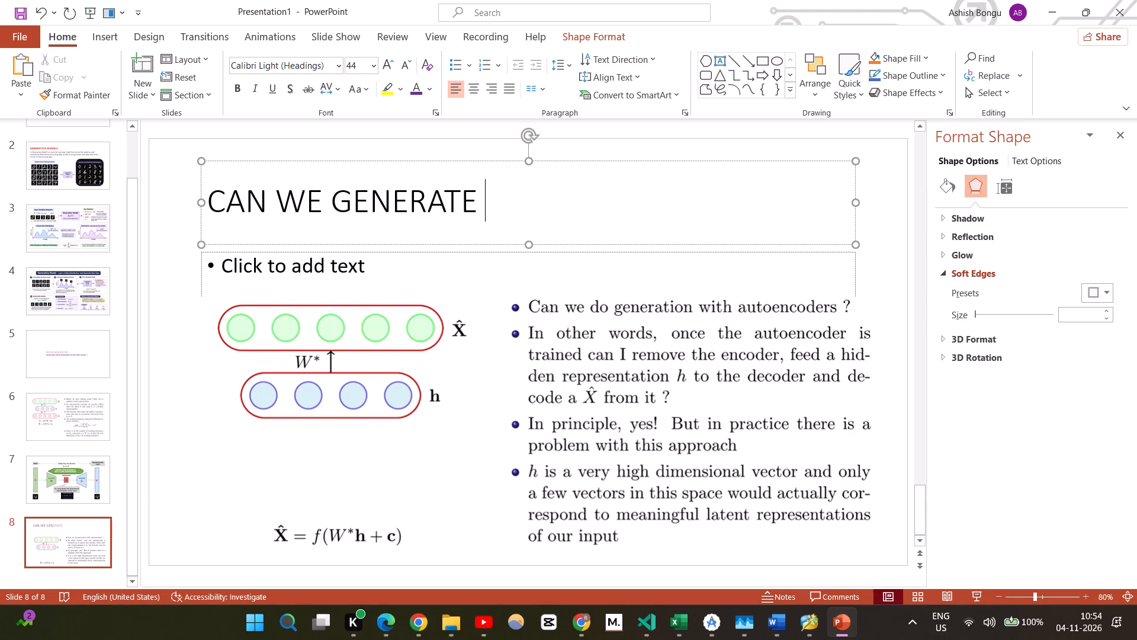
type("WITH")
key("space")
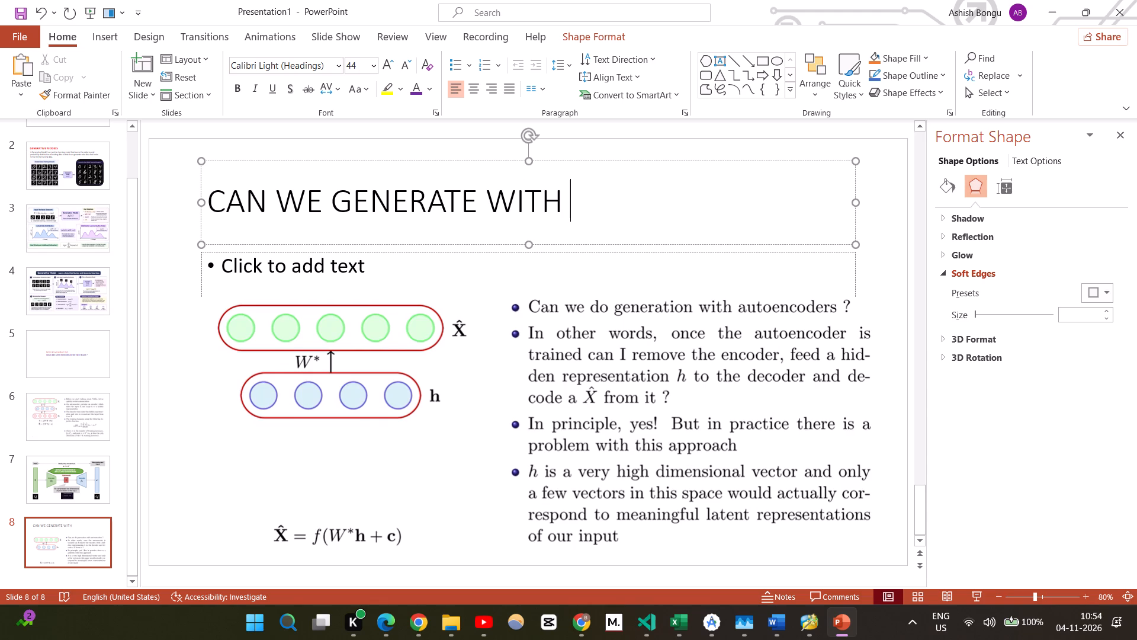
type("AUTO")
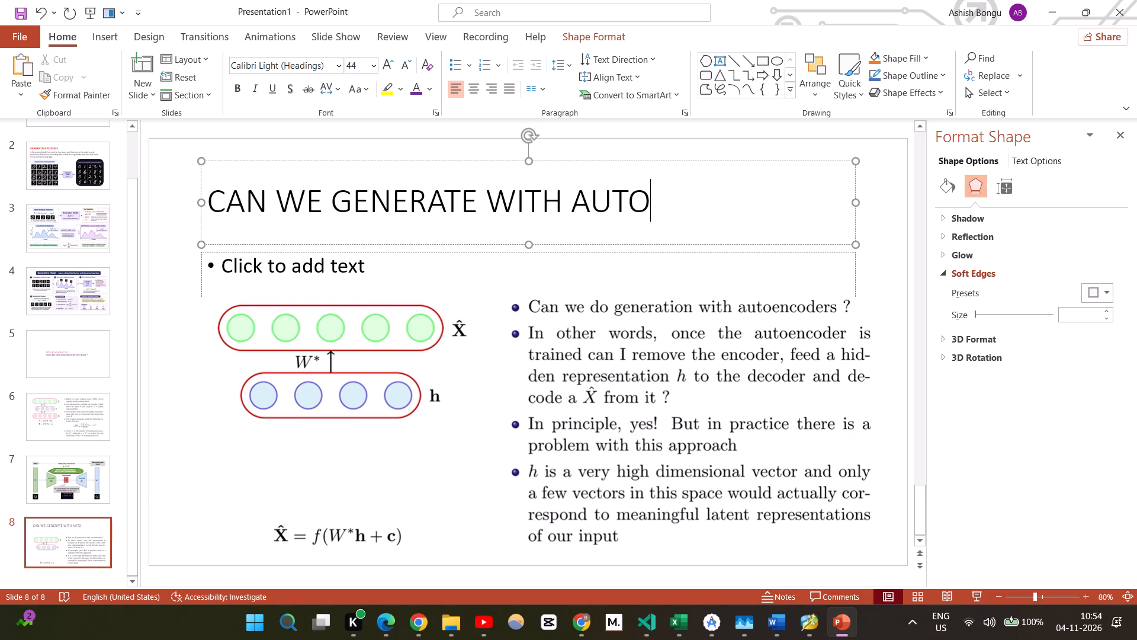
type("ENCODERS")
key("space")
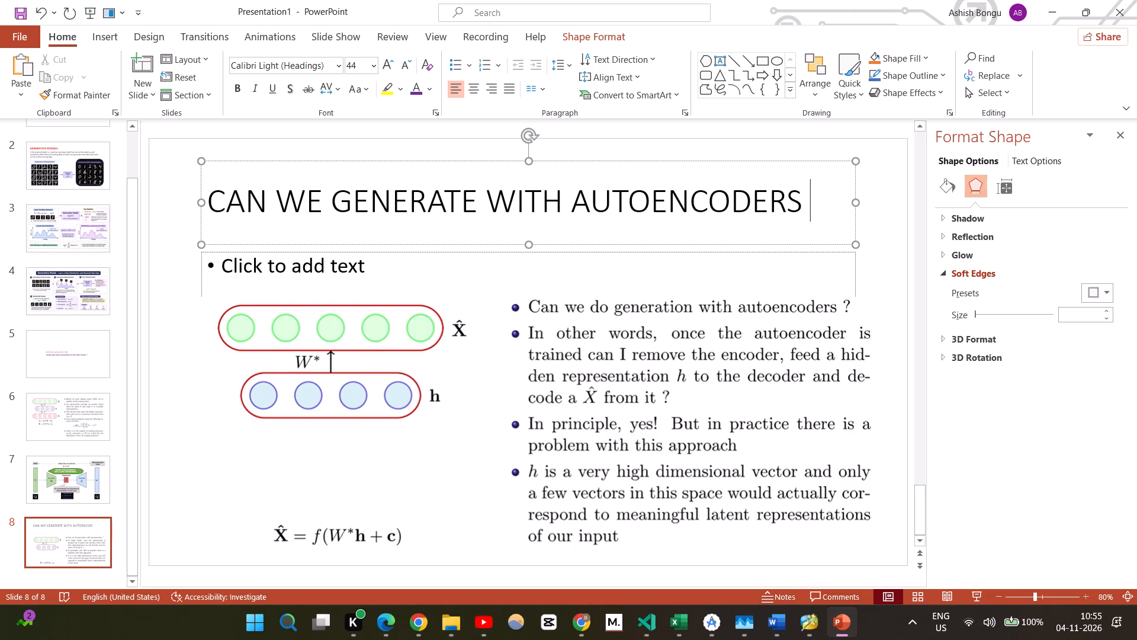
key("BackSpace")
Make the slide title "CAN WE GENERATE WITH AUTOENCODERS" bold and set its font size to 36.
key("ctrl+a")
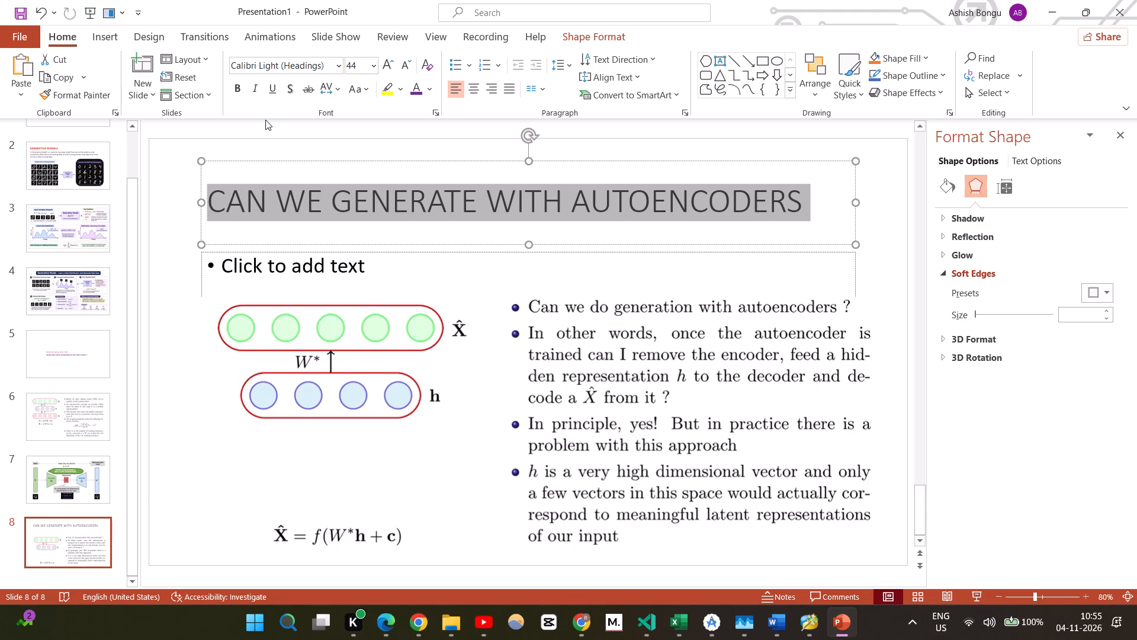
left_click(237, 87)
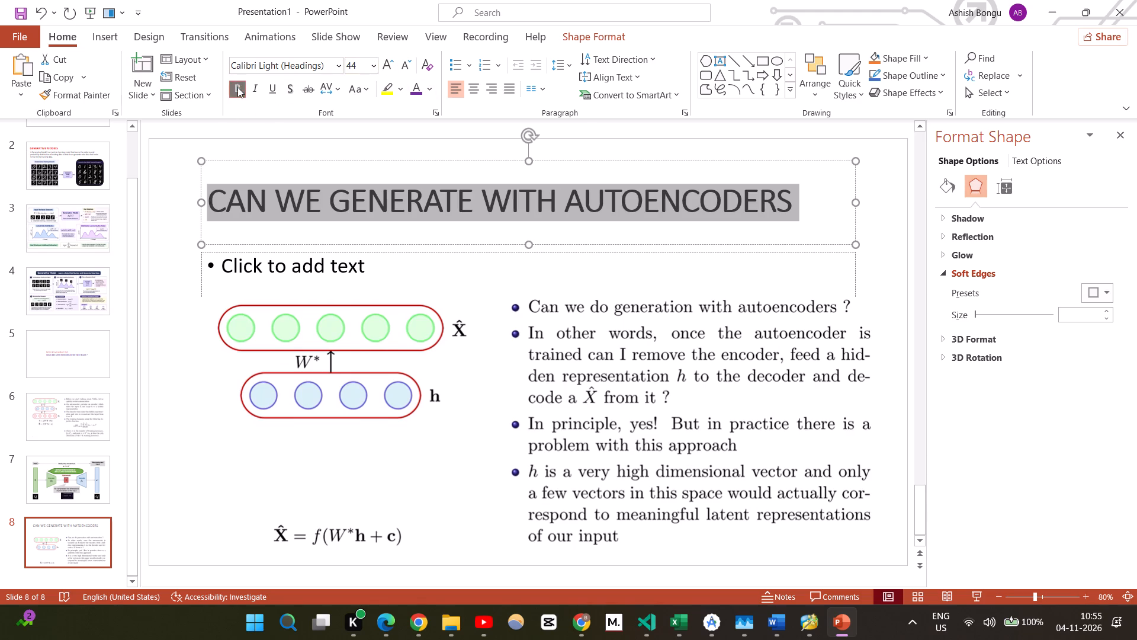
left_click(377, 68)
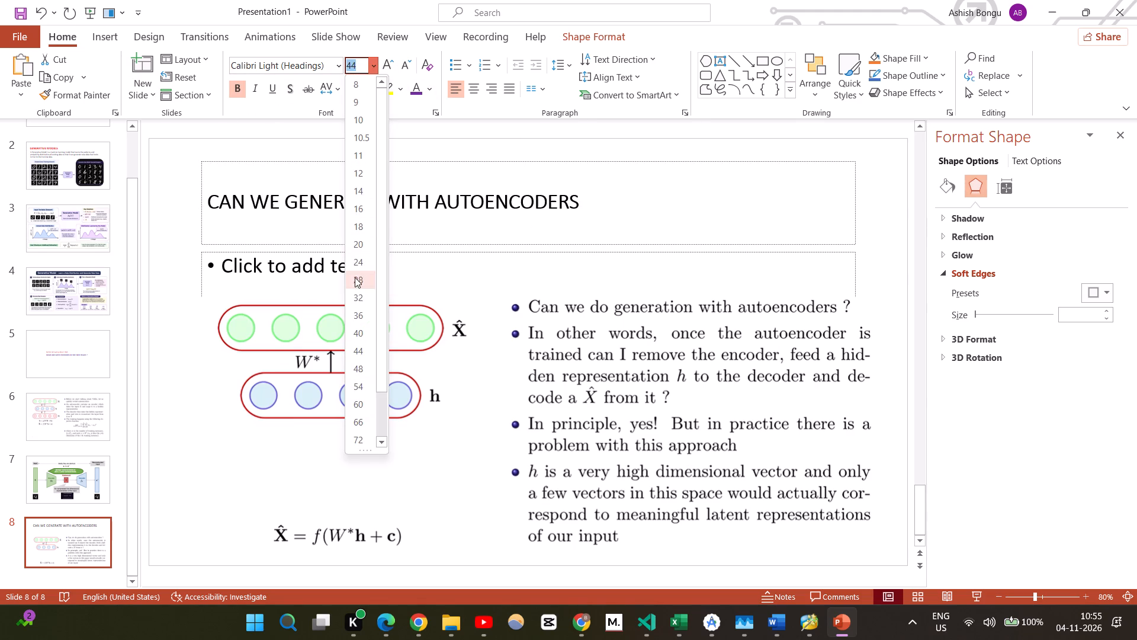
left_click(359, 313)
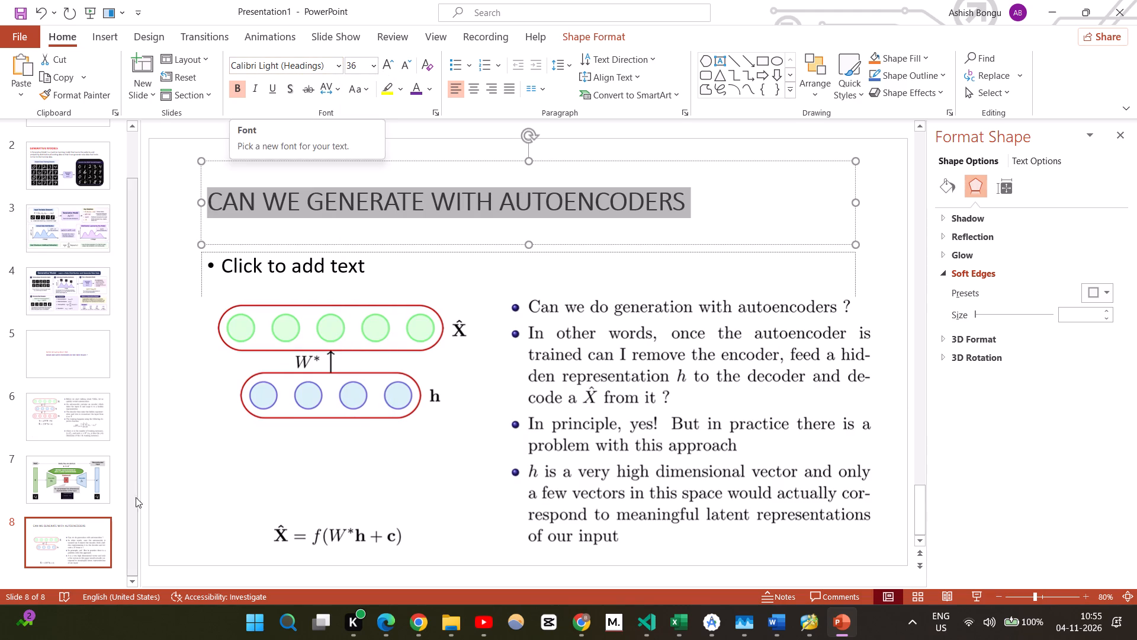
left_click(76, 486)
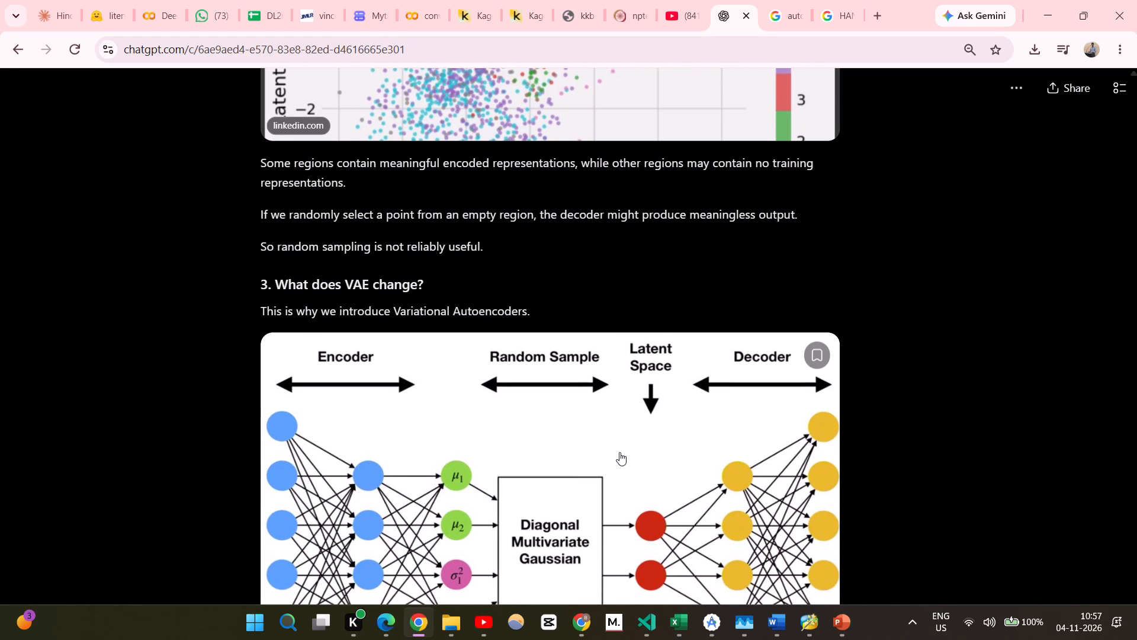
scroll(619, 452, "down", 1)
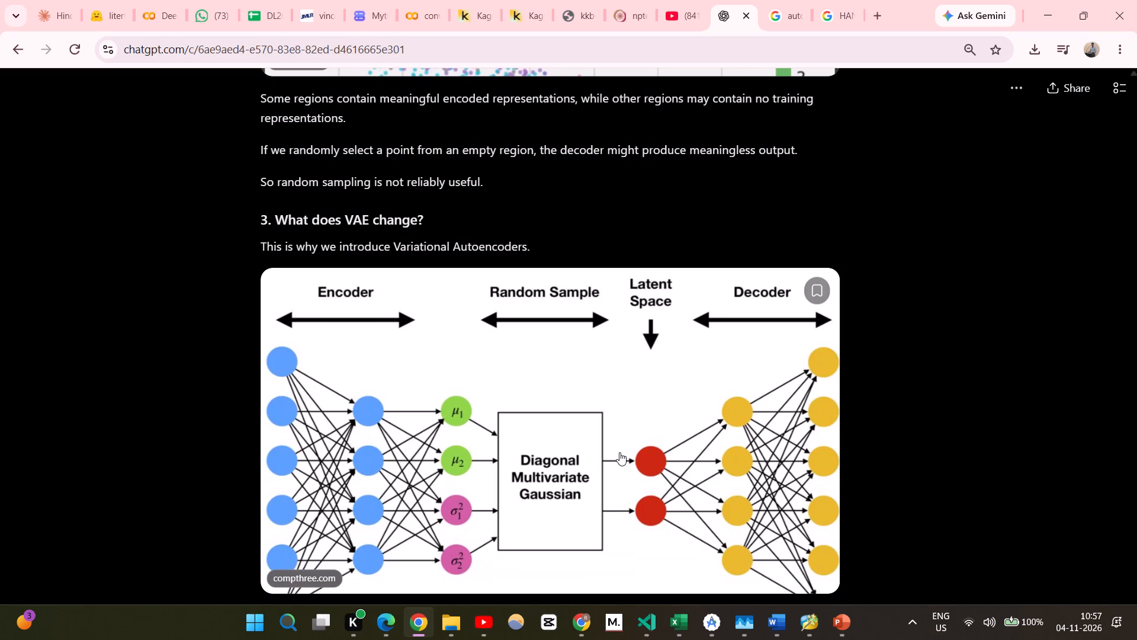
scroll(619, 452, "down", 1)
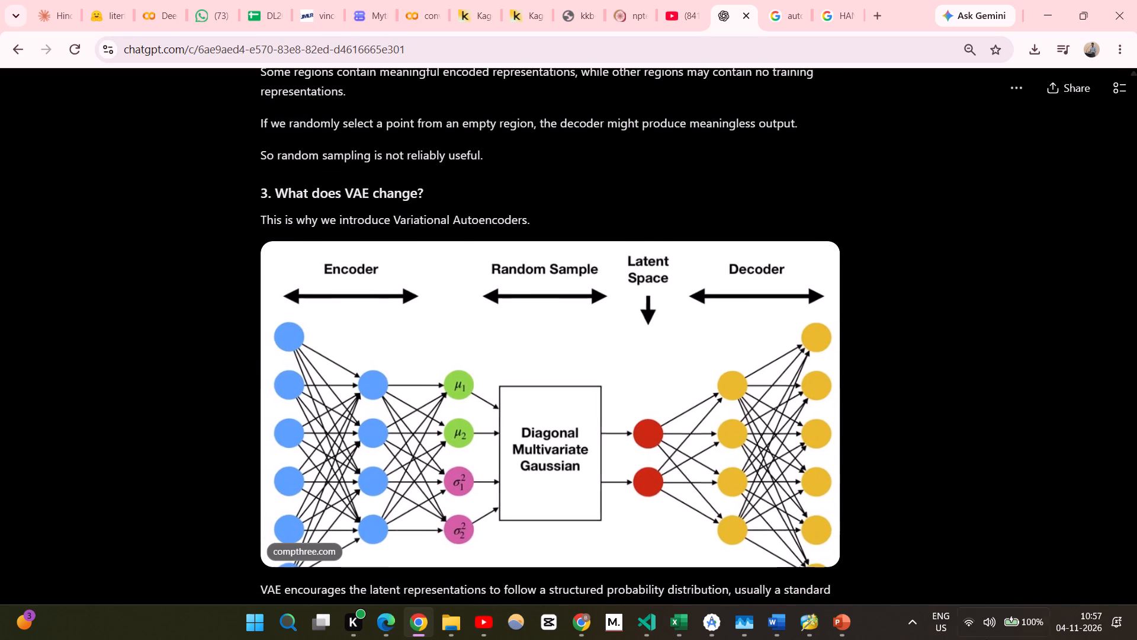
Switch to PowerPoint and copy the title text "CAN WE GENERATE WITH AUTOENCODERS" from slide 8.
left_click(846, 620)
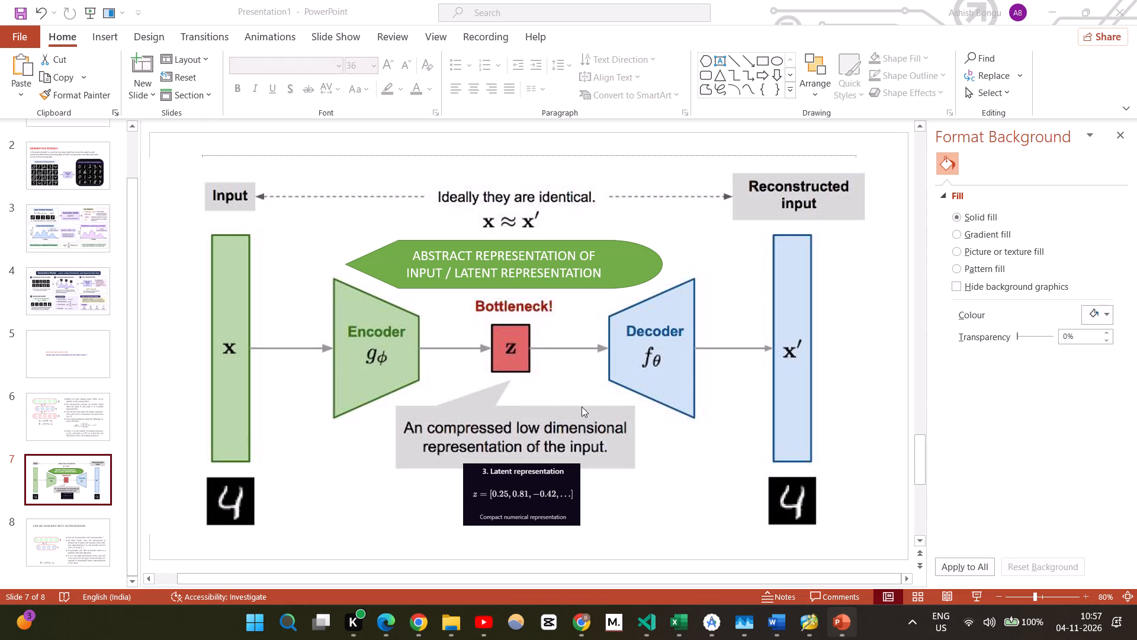
left_click(57, 540)
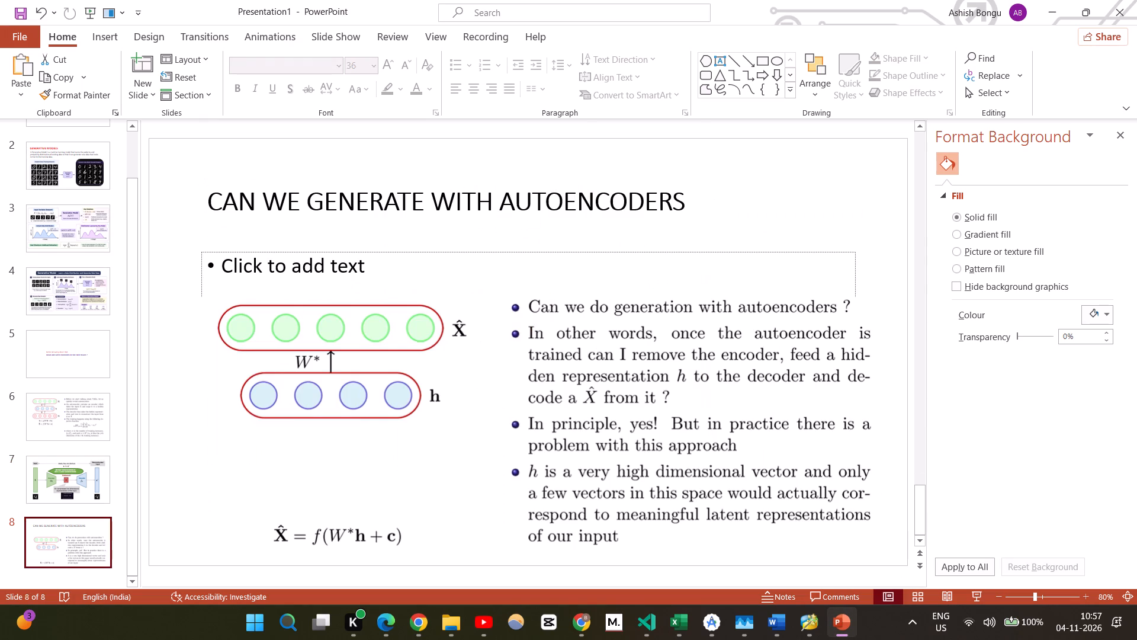
left_click(425, 209)
key("ctrl+a")
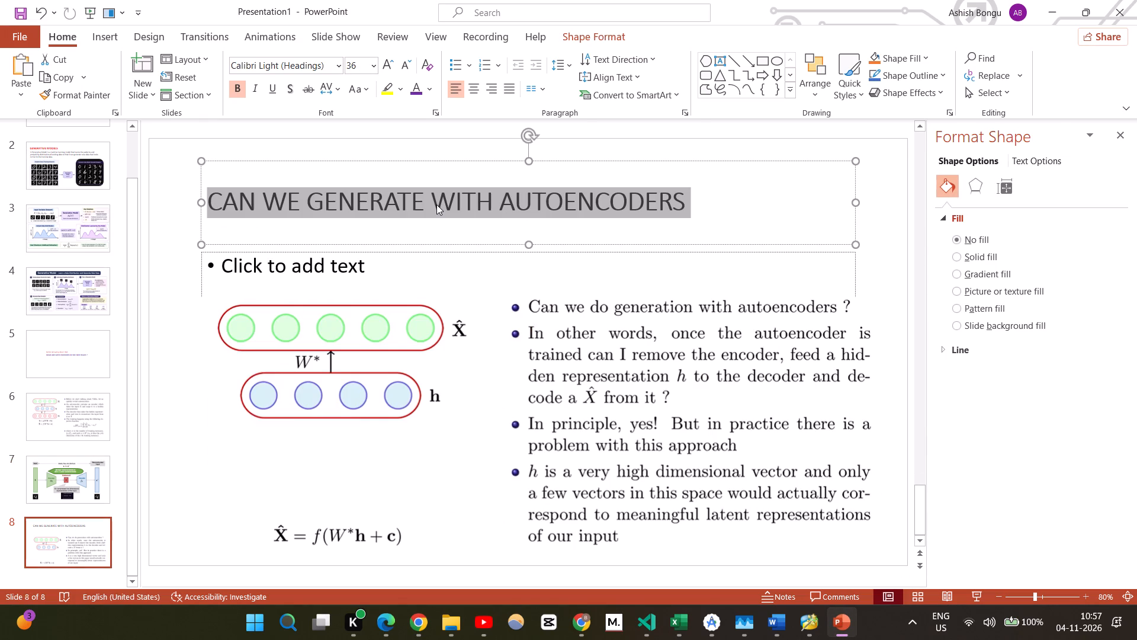
key("ctrl+c")
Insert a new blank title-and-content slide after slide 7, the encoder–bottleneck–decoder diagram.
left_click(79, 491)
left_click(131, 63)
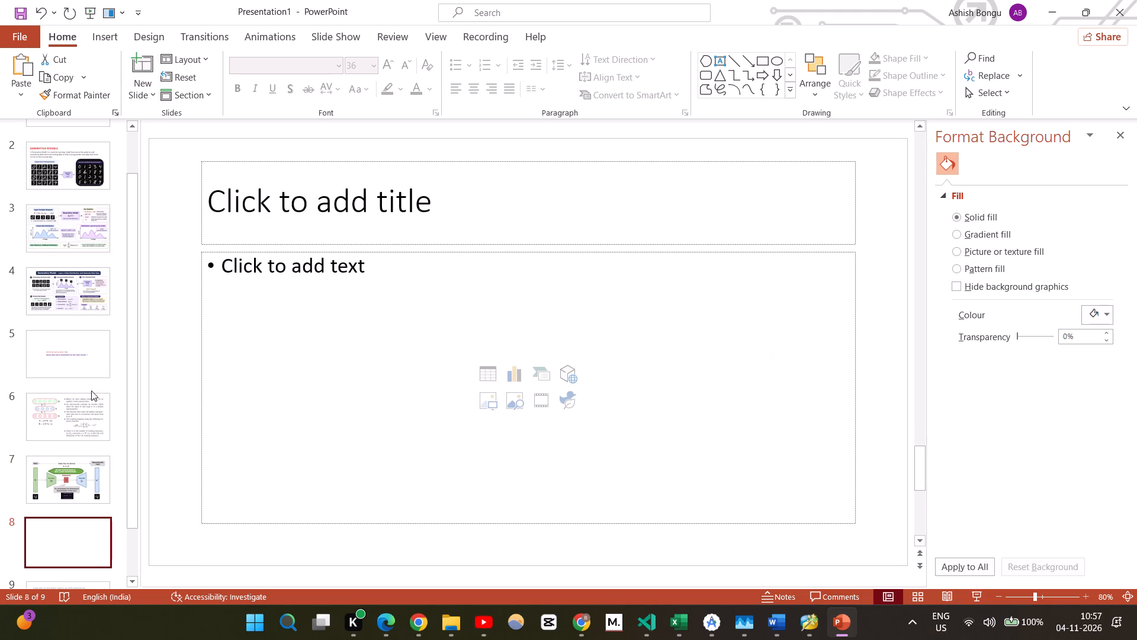
Duplicate slide 5, "WHAT ARE AUTO ENCODERS IN THE FIRST PLACE ?", and move the copy directly before the "CAN WE GENERATE WITH AUTOENCODERS" slide.
left_click(92, 367)
key("ctrl+d")
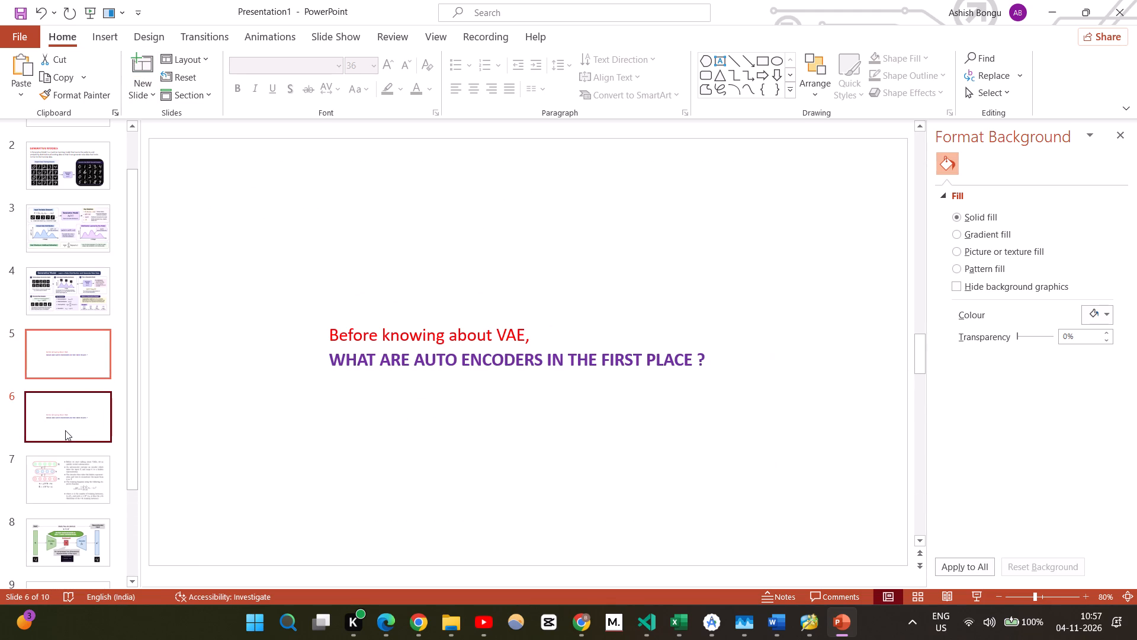
left_click_drag(65, 430, 79, 443)
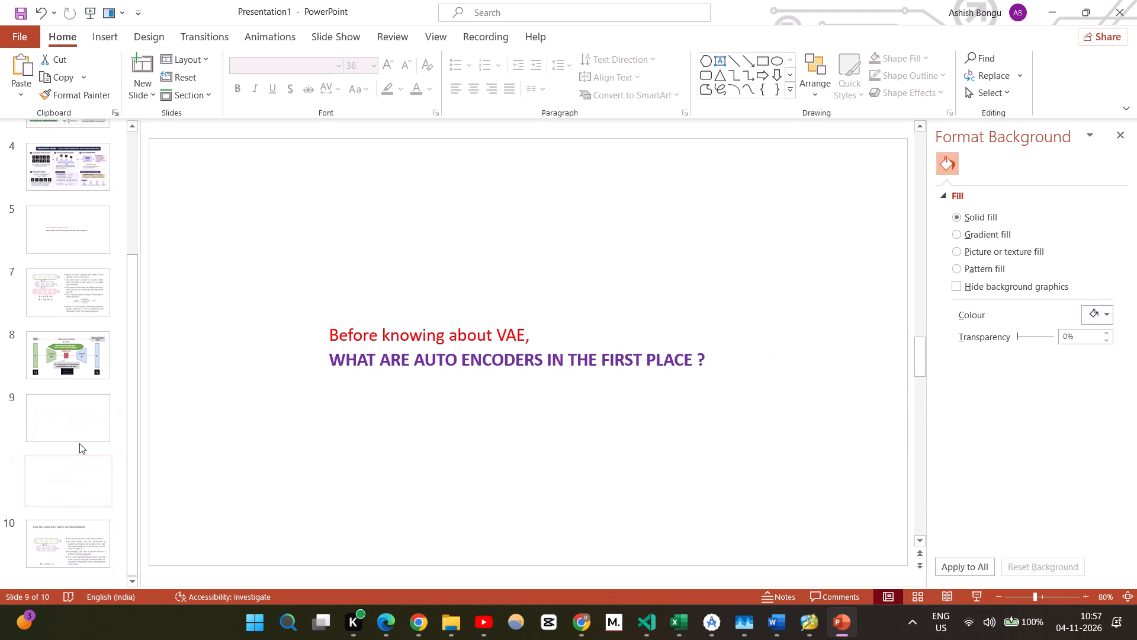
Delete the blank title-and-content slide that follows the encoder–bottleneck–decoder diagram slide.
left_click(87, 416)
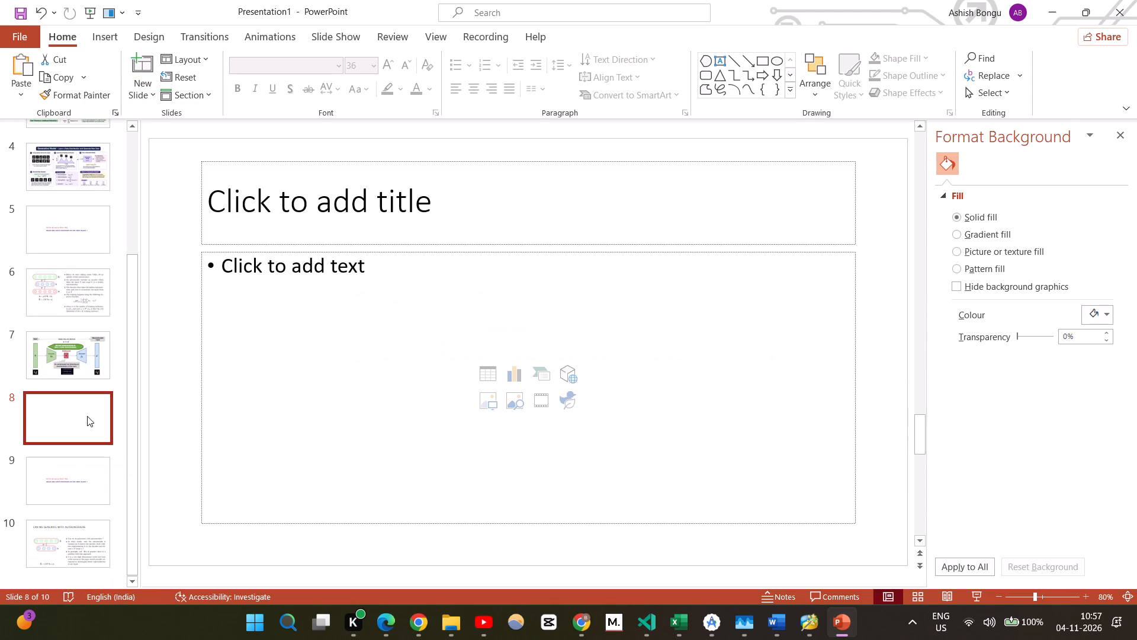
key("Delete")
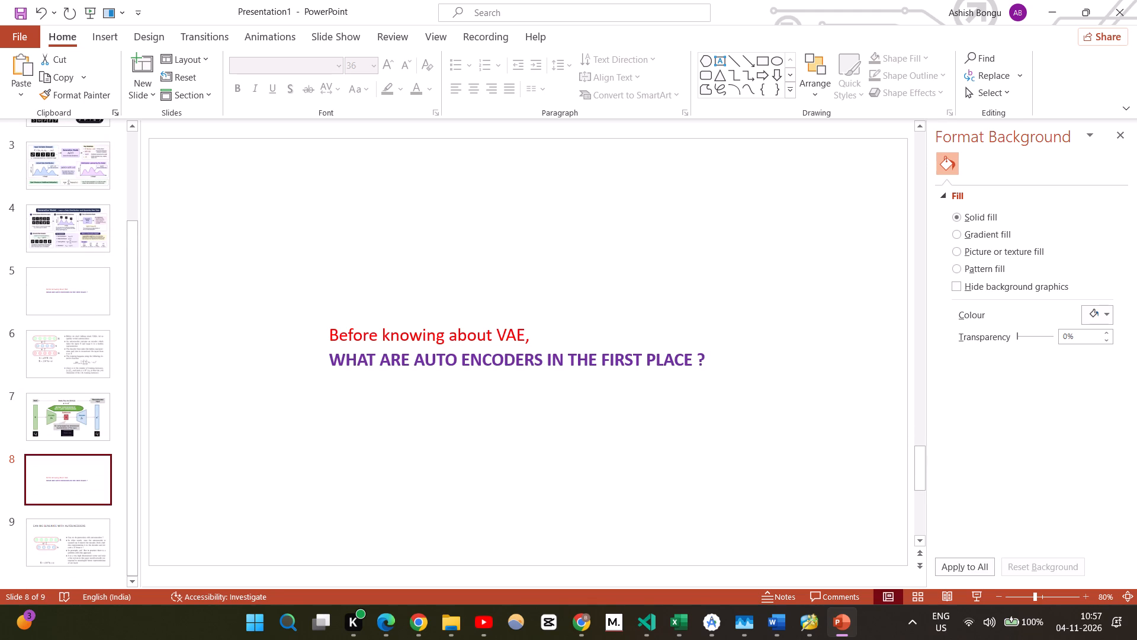
Replace the purple line on the duplicated slide with "CAN WE GENERATE USING AUTOENCODERS ?".
triple_click(426, 353)
type("CAN WE")
key("space")
type("GENERATE USING AUTO")
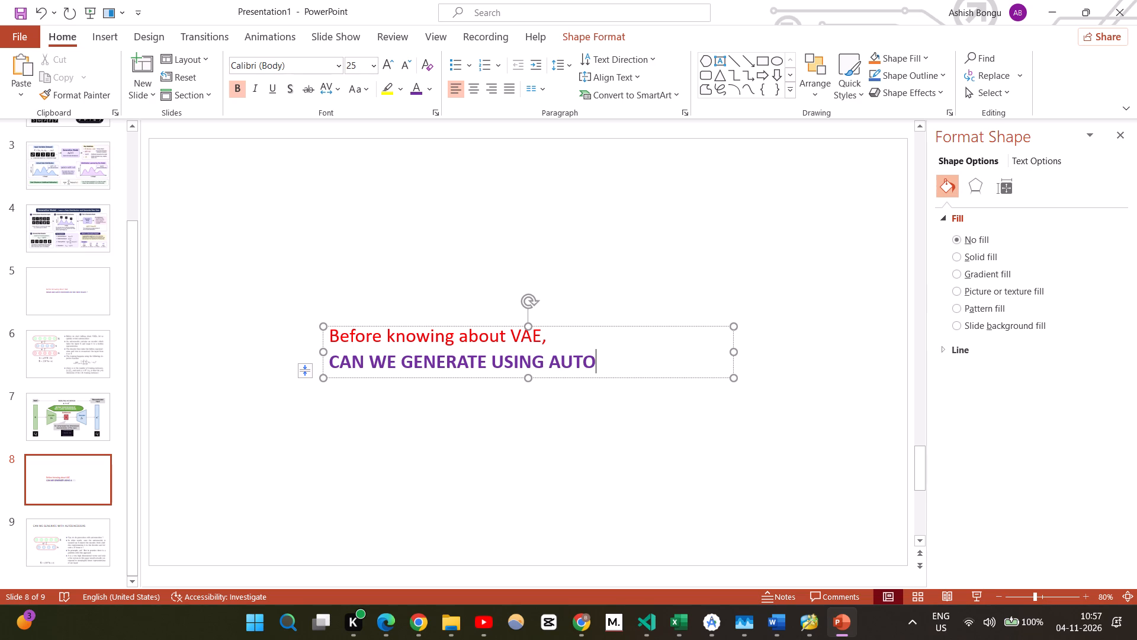
type("ENCODERS ?")
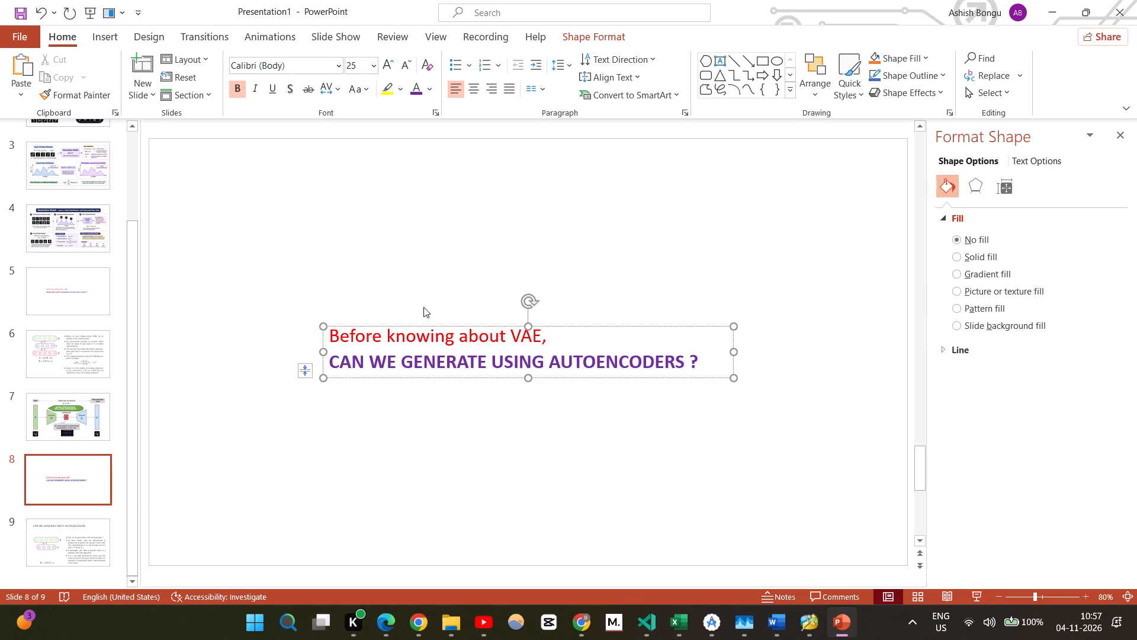
Replace the red line "Before knowing about VAE," on the duplicated slide with "Well ! We are able reconstruct the data !".
left_click_drag(548, 338, 343, 337)
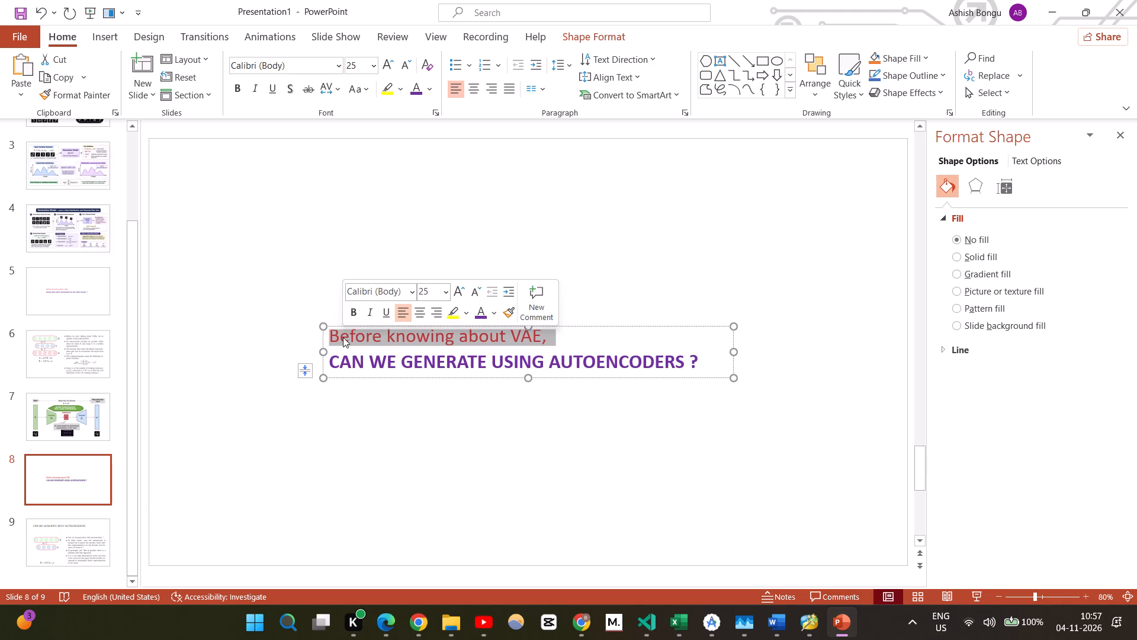
type("WE")
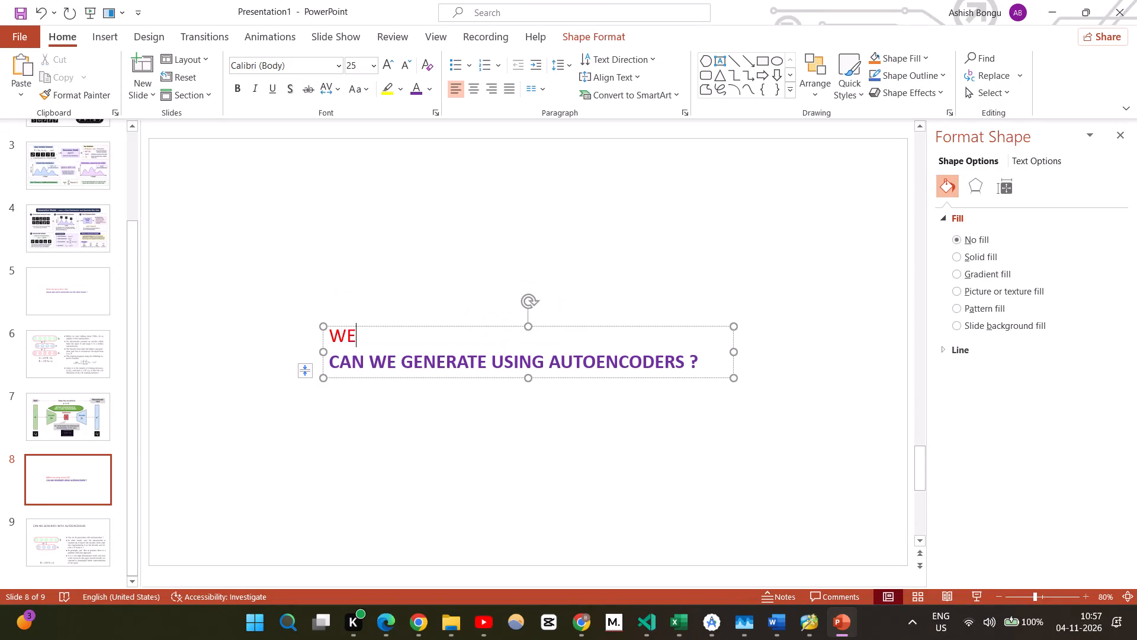
type("ell")
type("!")
key("space")
key("BackSpace")
key("BackSpace")
key("space")
type("!")
key("space")
type("we are able reconstruct the")
key("space")
type("data")
key("space")
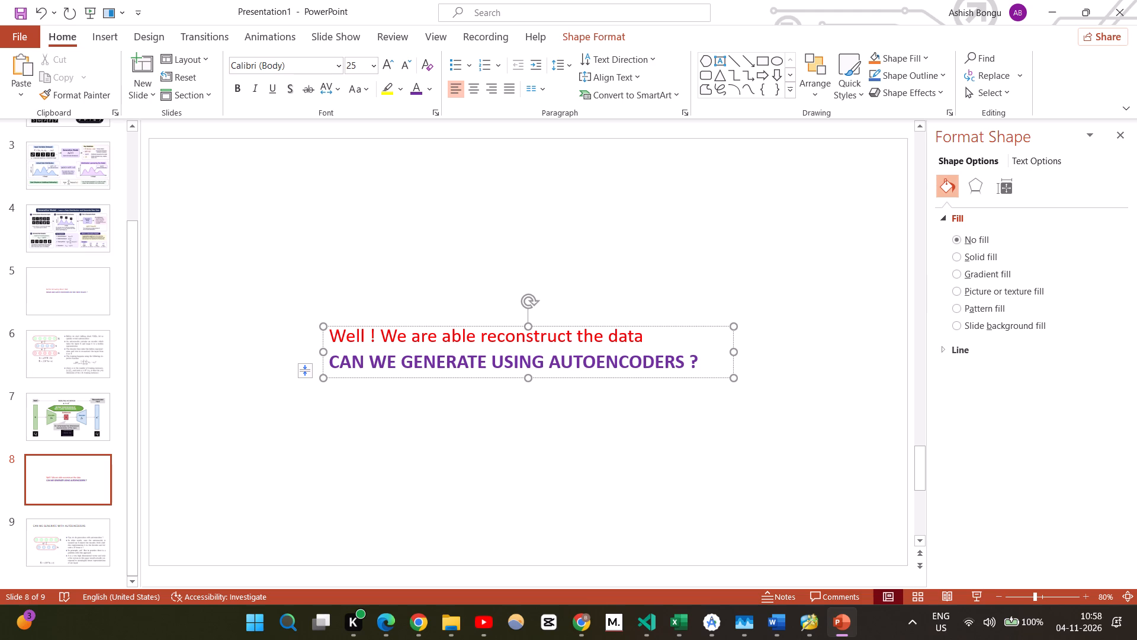
key("shift+exclam")
Revise the red line's punctuation and ending so it reads "Well, We are able reconstruct the data! But,".
left_click(376, 337)
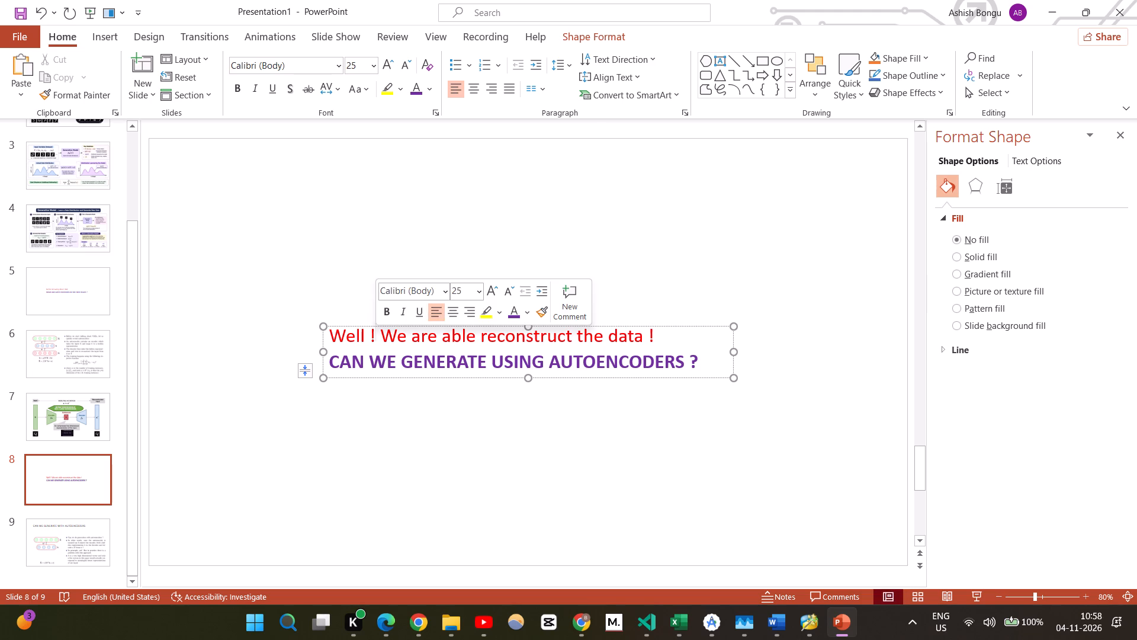
key("BackSpace")
key("BackSpace")
key("comma")
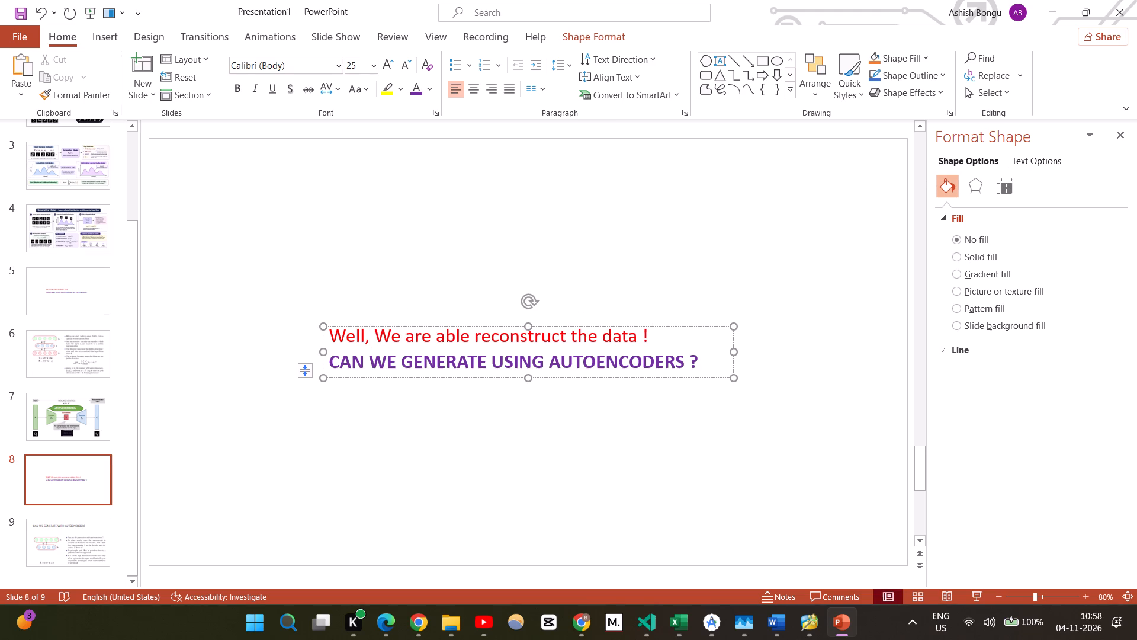
left_click(657, 337)
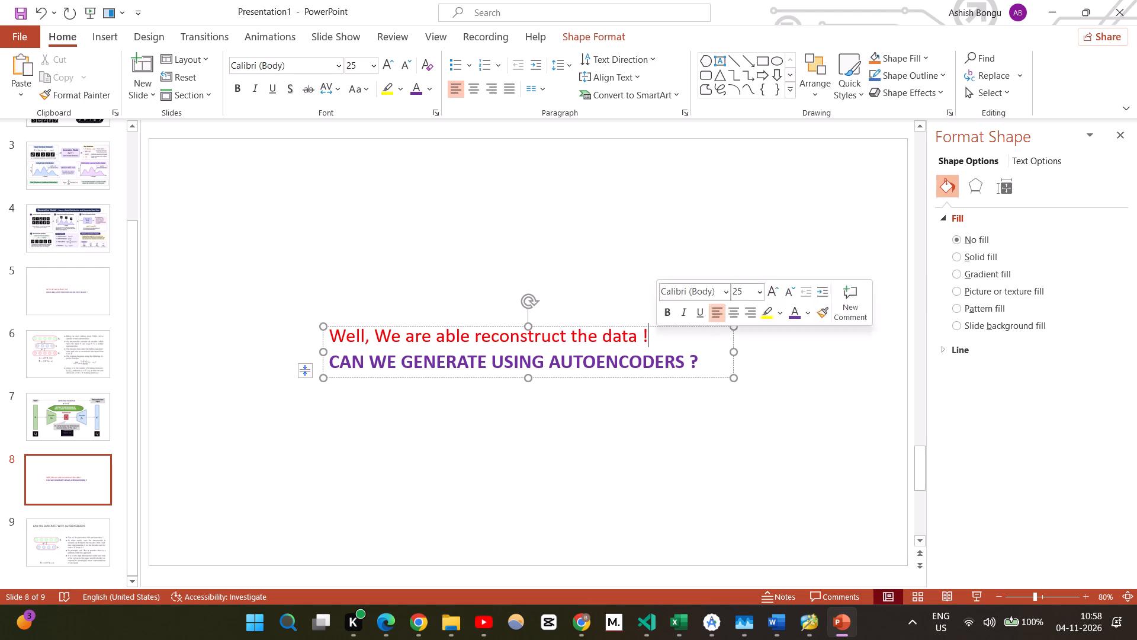
key("space")
type("but,")
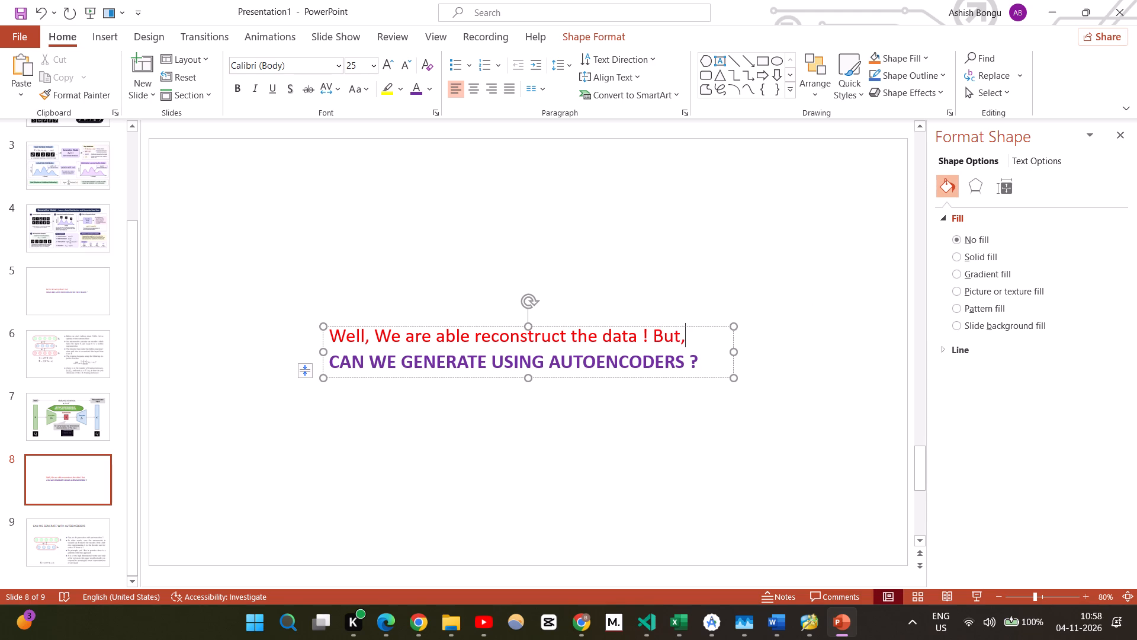
left_click(645, 340)
key("Left")
key("BackSpace")
Insert "DATA" before "USING" in the purple line so it reads "CAN WE GENERATE DATA USING AUTOENCODERS ?".
left_click(489, 365)
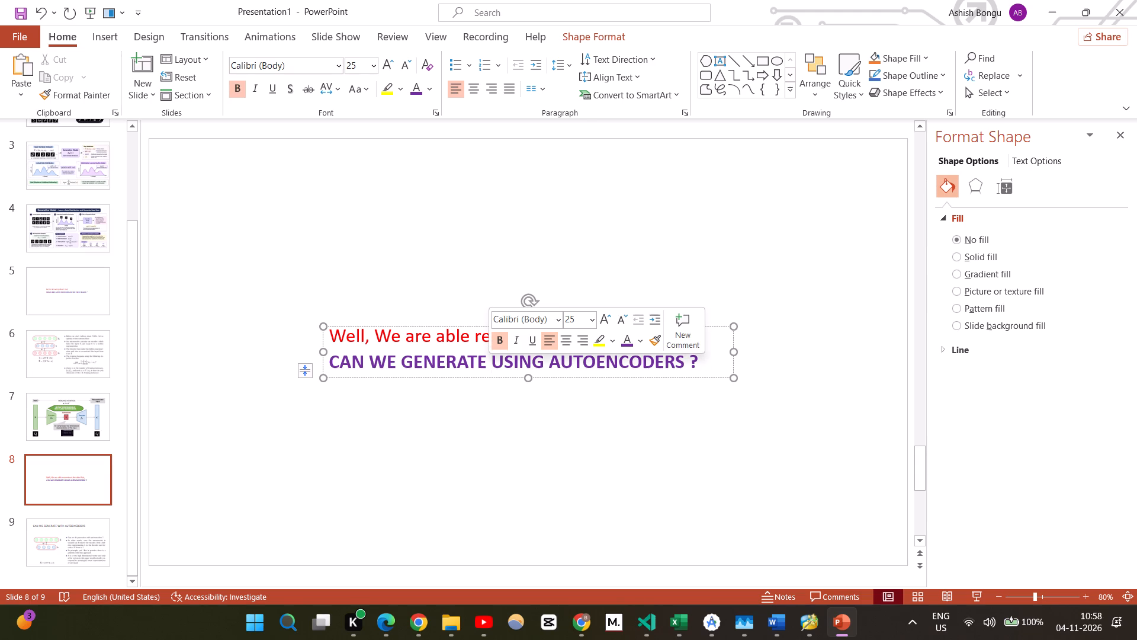
type("da")
key("BackSpace")
key("BackSpace")
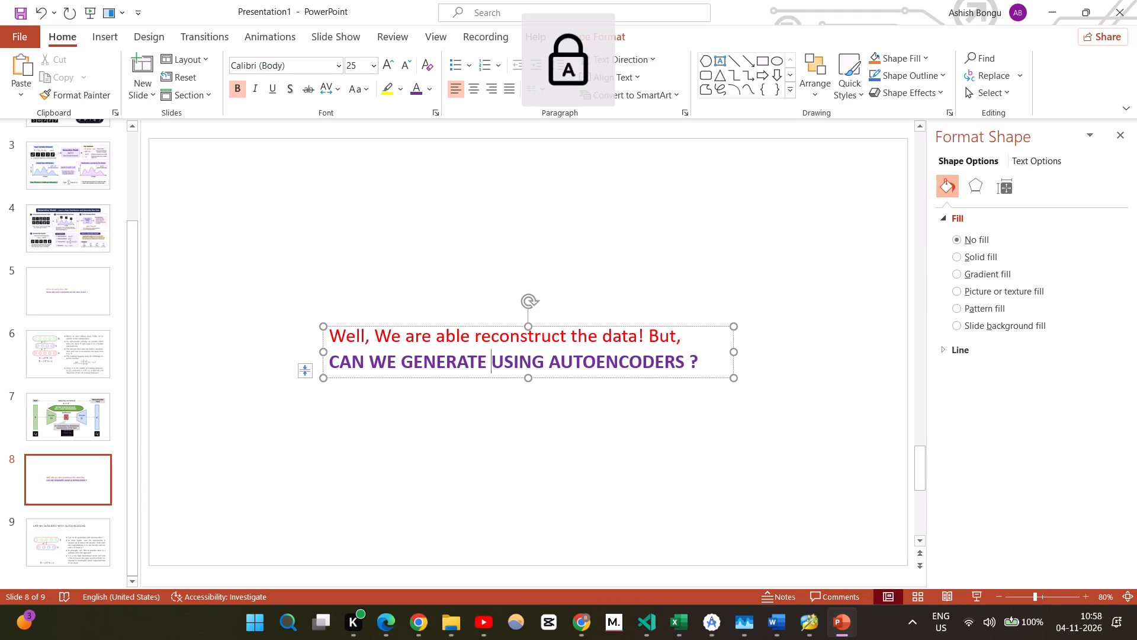
type("DATA")
key("space")
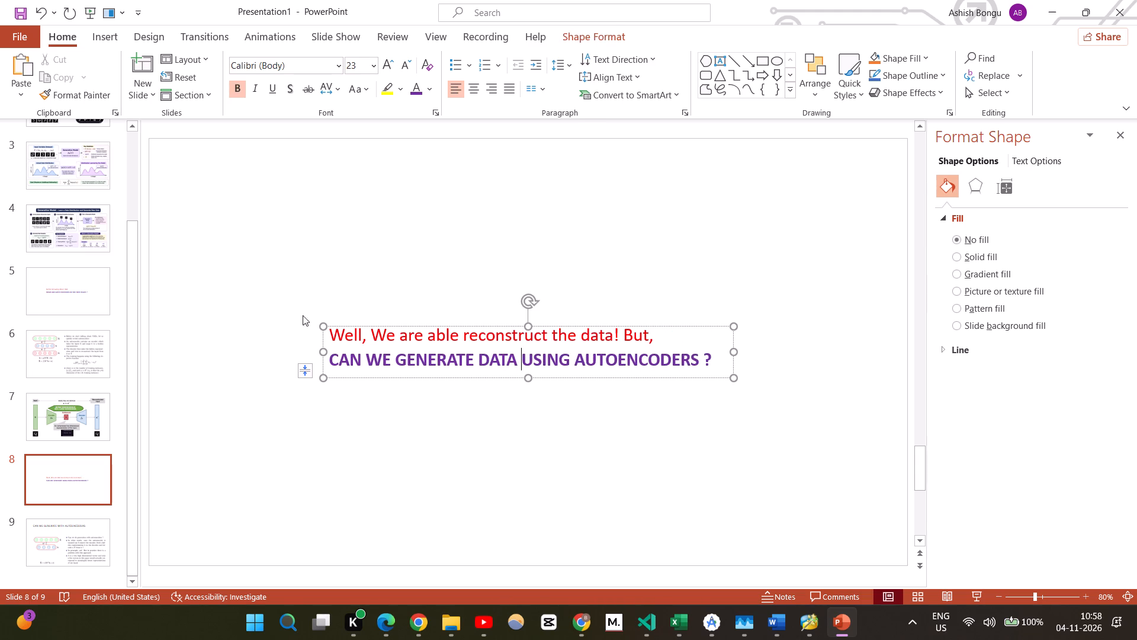
left_click(313, 264)
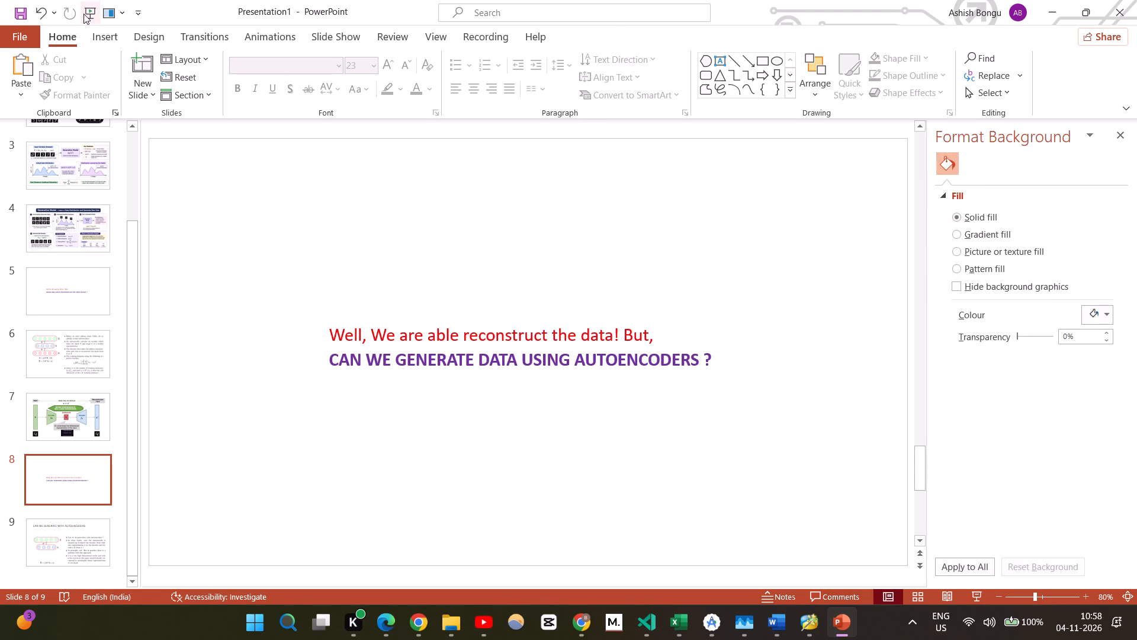
Play the presentation as a slide show and review the slides from the generative model slides through the new autoencoder question slide.
left_click(83, 14)
key("Right")
key("Right")
key("Right")
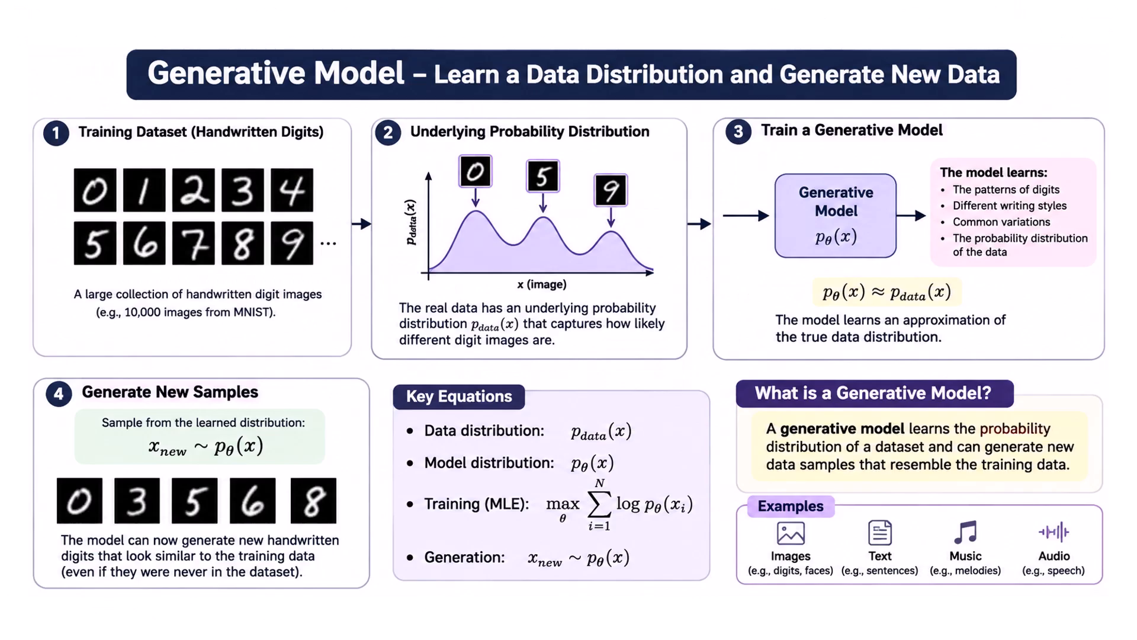
key("Right")
key("Right")
key("Right")
key("Right")
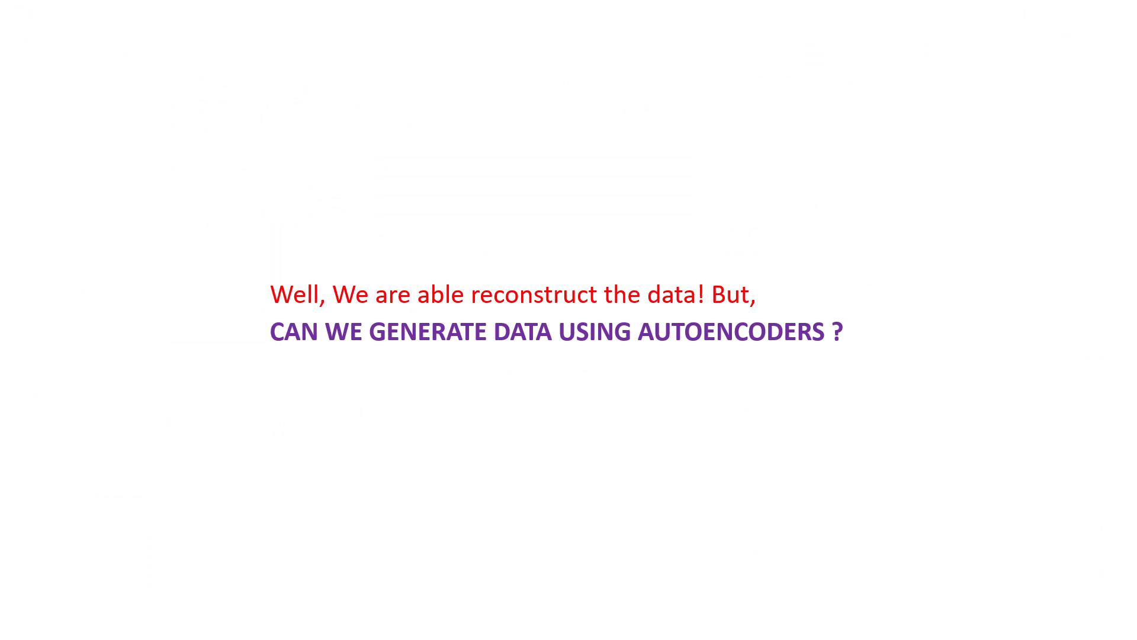
key("Left")
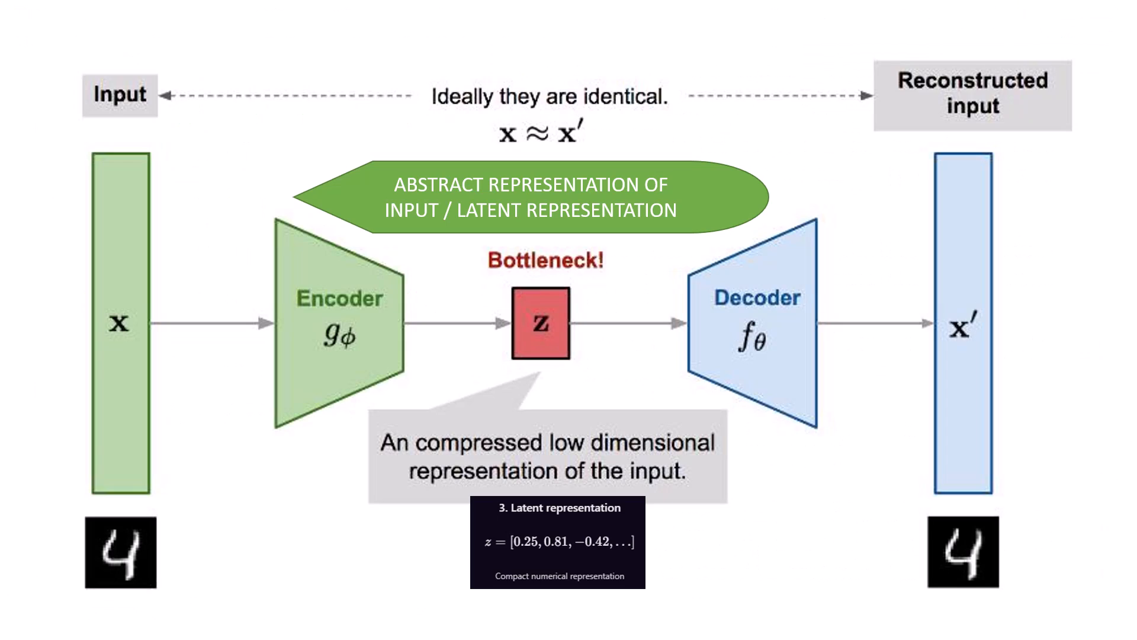
key("Left")
key("Left")
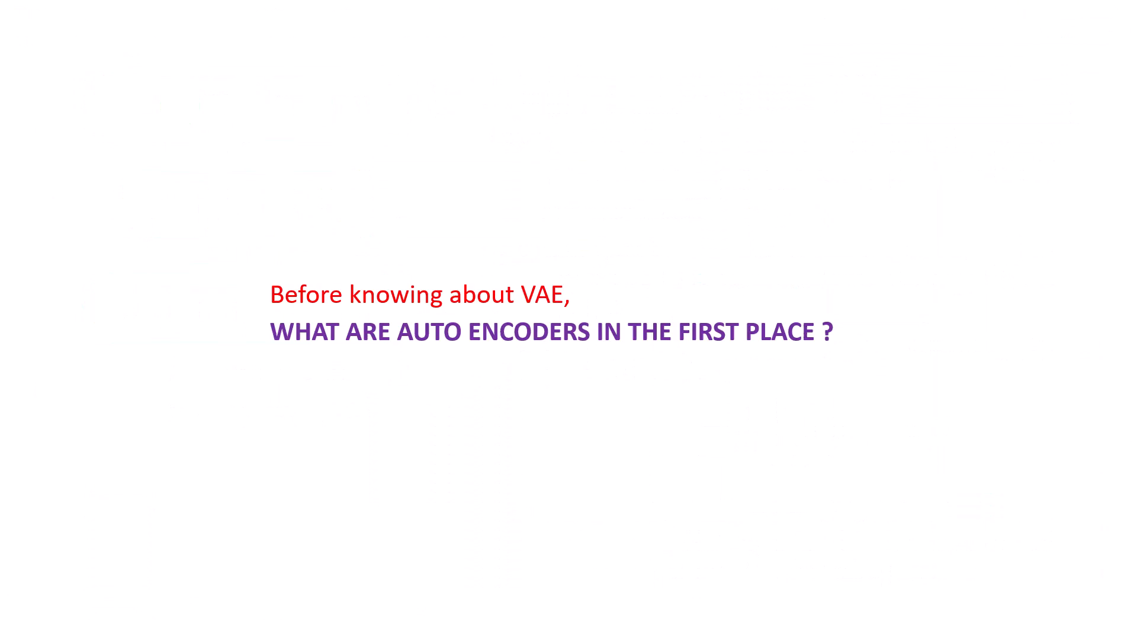
key("Right")
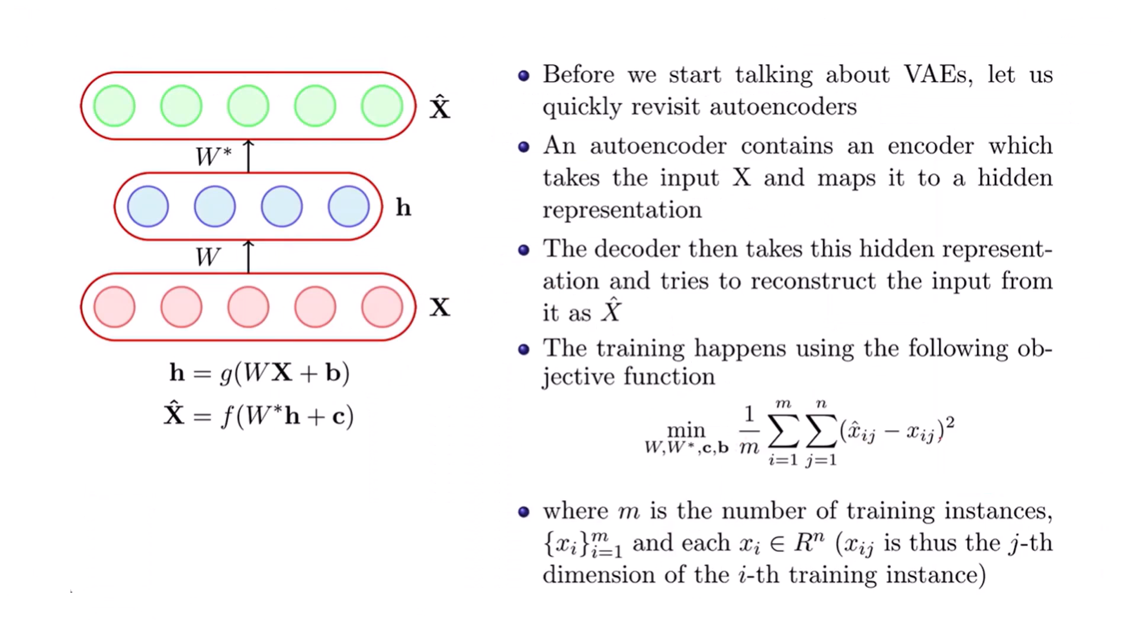
key("Left")
key("Left")
key("Left")
key("Left")
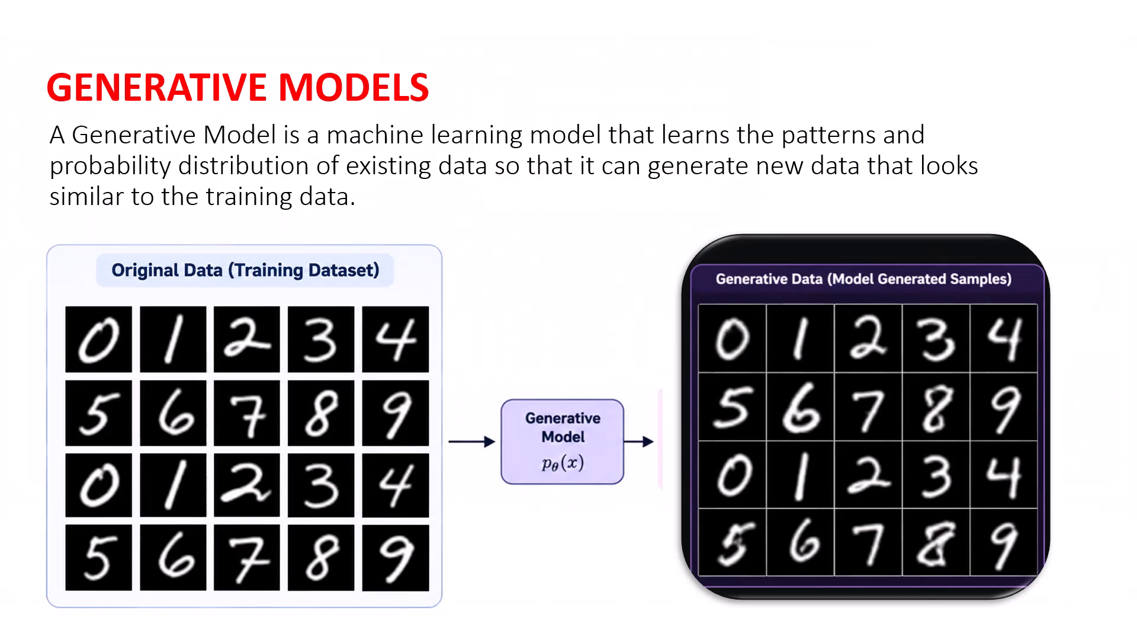
key("Escape")
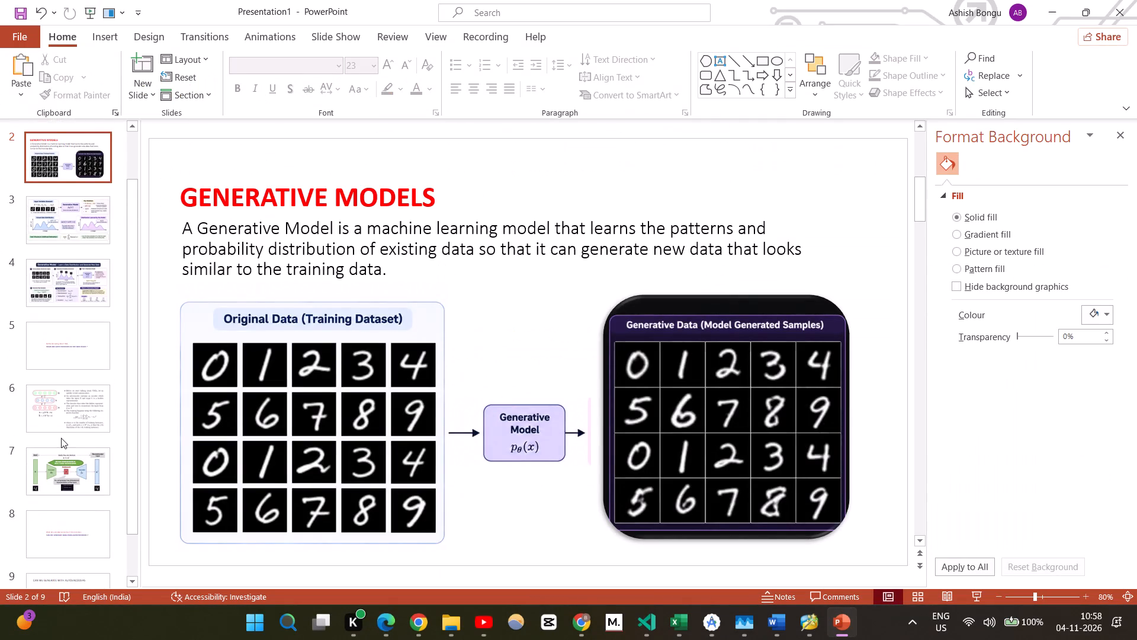
Delete the title text "CAN WE GENERATE WITH AUTOENCODERS" from slide 9.
scroll(61, 438, "down", 10)
left_click(79, 553)
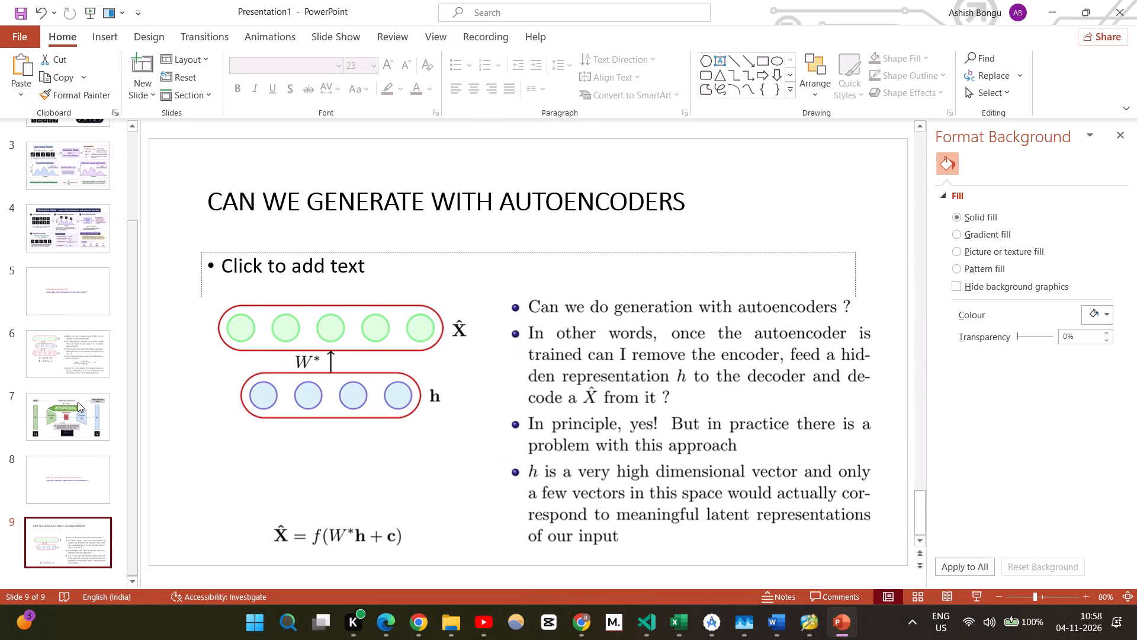
scroll(79, 428, "down", 6)
left_click(386, 200)
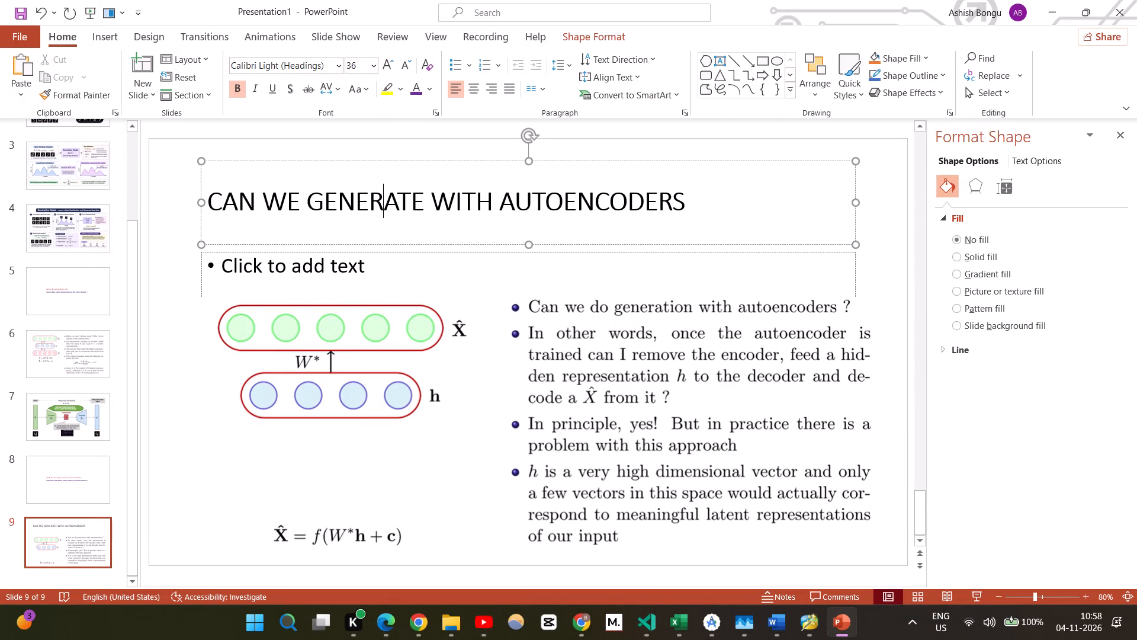
left_click(416, 243)
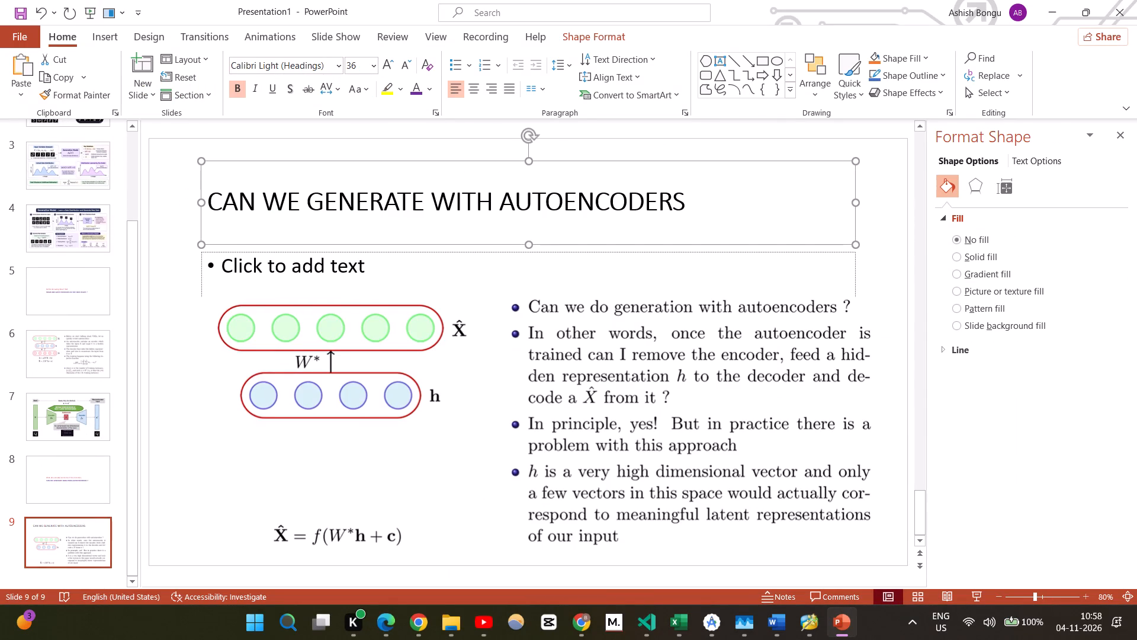
key("Delete")
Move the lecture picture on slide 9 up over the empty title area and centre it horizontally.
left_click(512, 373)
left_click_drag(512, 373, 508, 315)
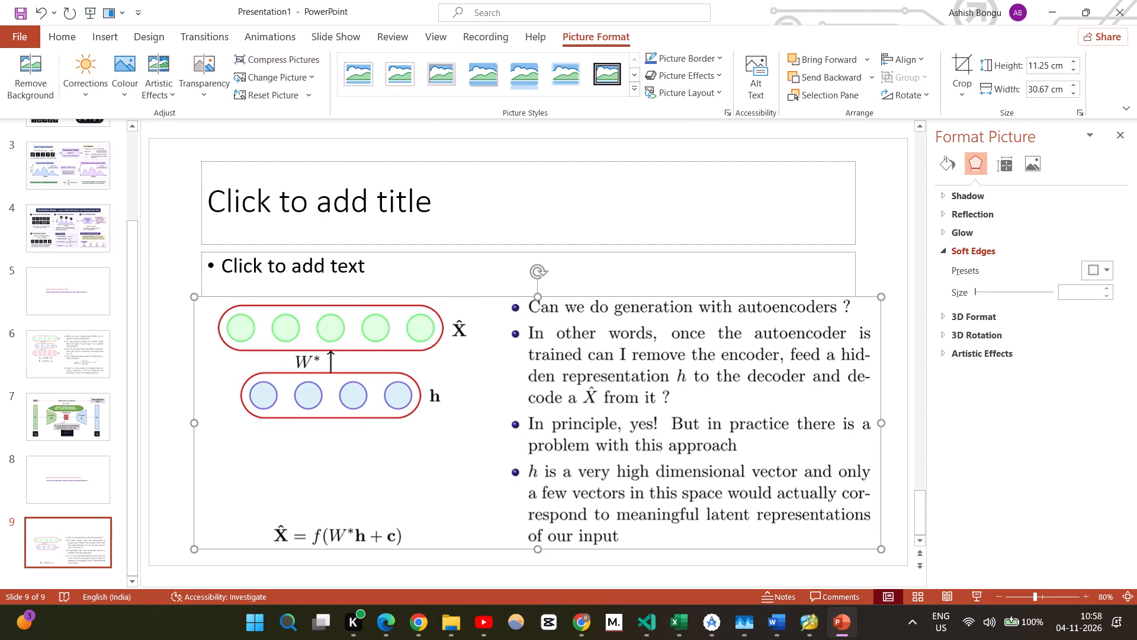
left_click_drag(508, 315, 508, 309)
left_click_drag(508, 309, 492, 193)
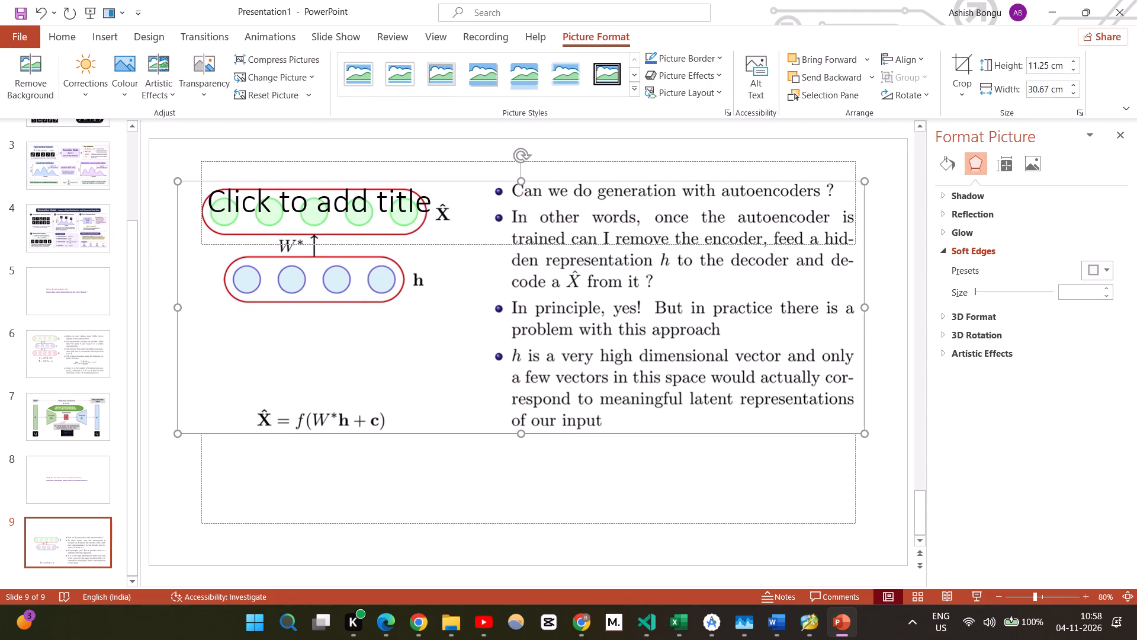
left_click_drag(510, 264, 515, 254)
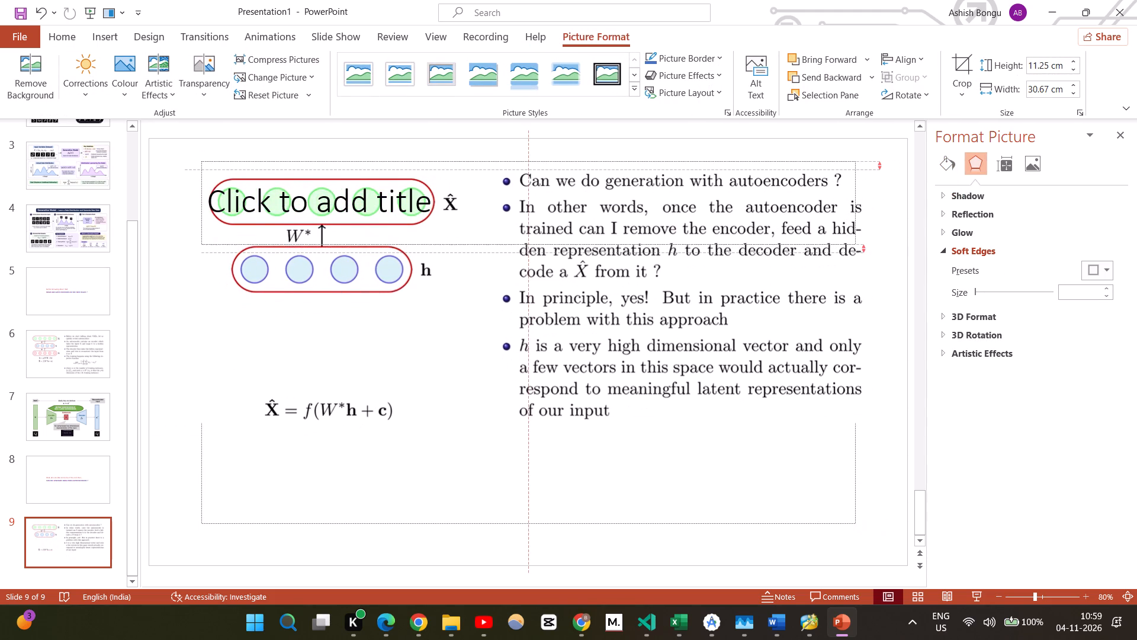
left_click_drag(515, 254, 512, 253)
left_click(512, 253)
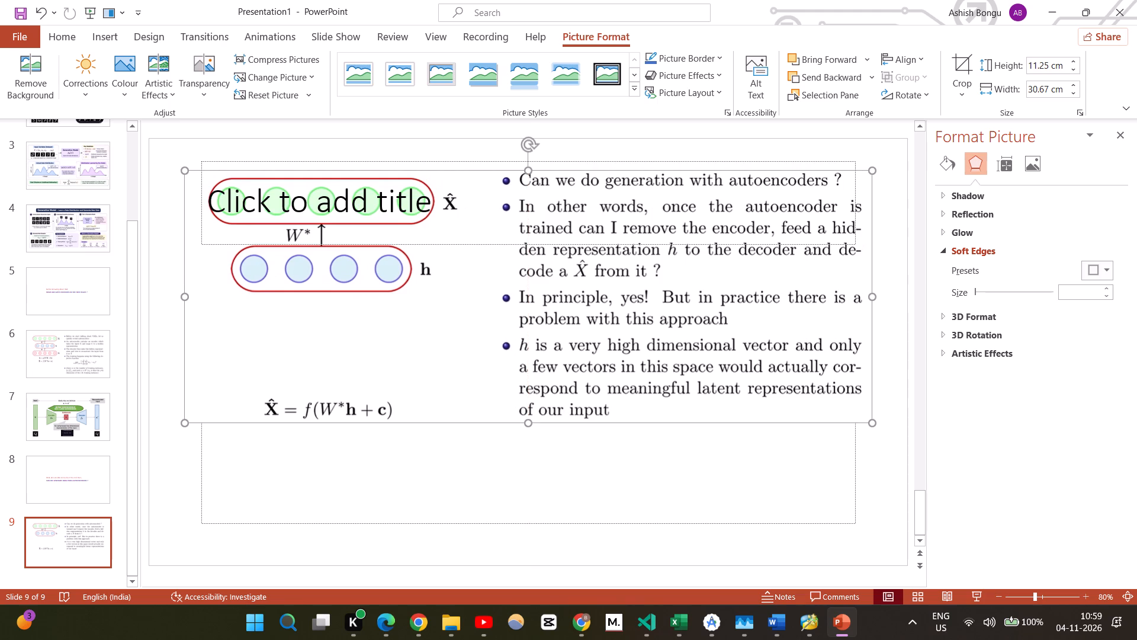
Play the slide show from the start and check the flow of the autoencoder slides through to slide 9.
left_click(340, 503)
left_click(95, 8)
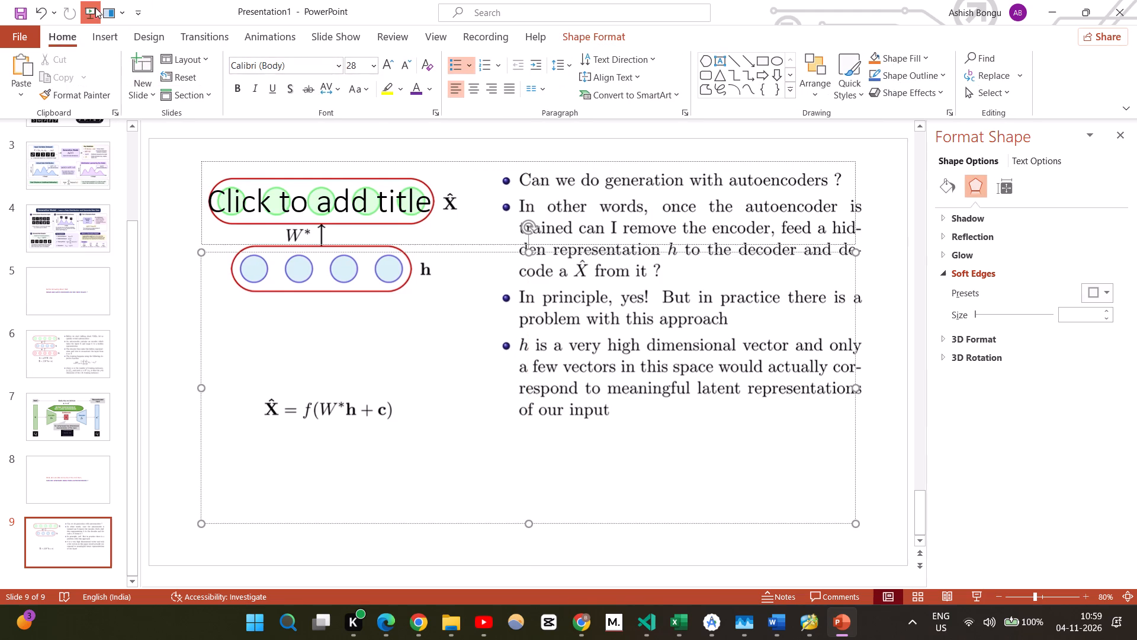
key("Right")
key("Right")
key("Right")
key("Right")
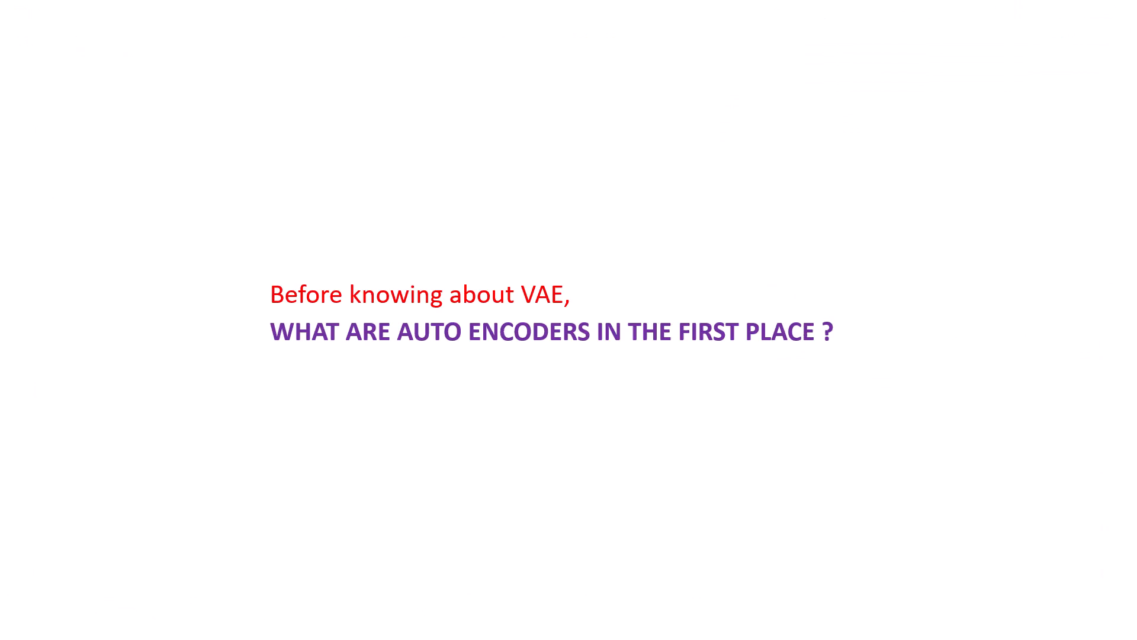
key("Right")
key("Right")
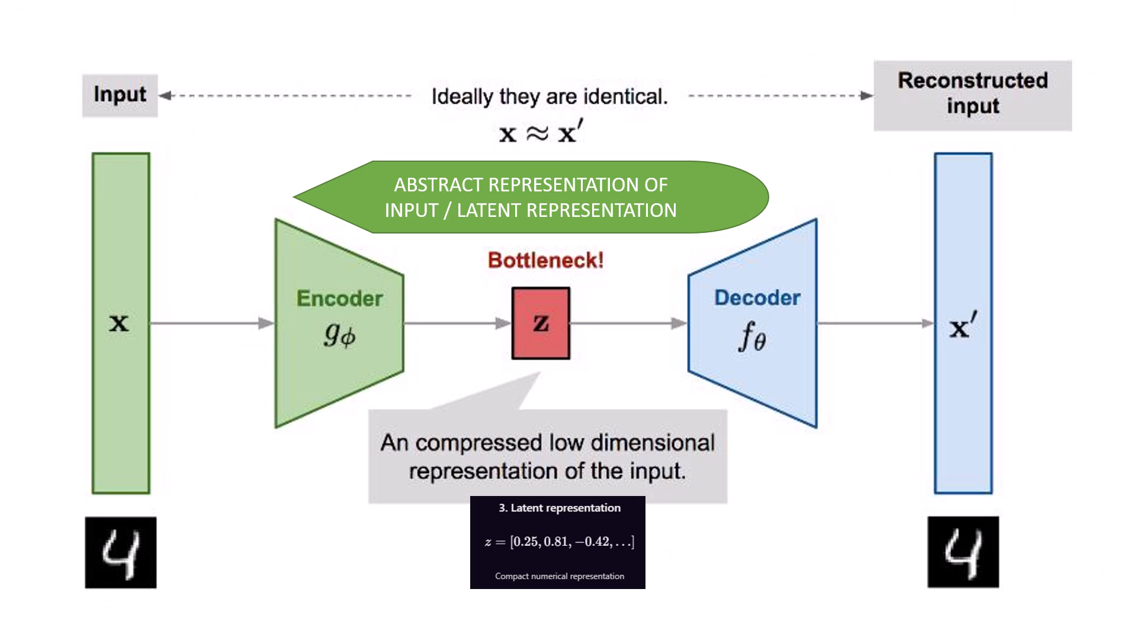
key("Right")
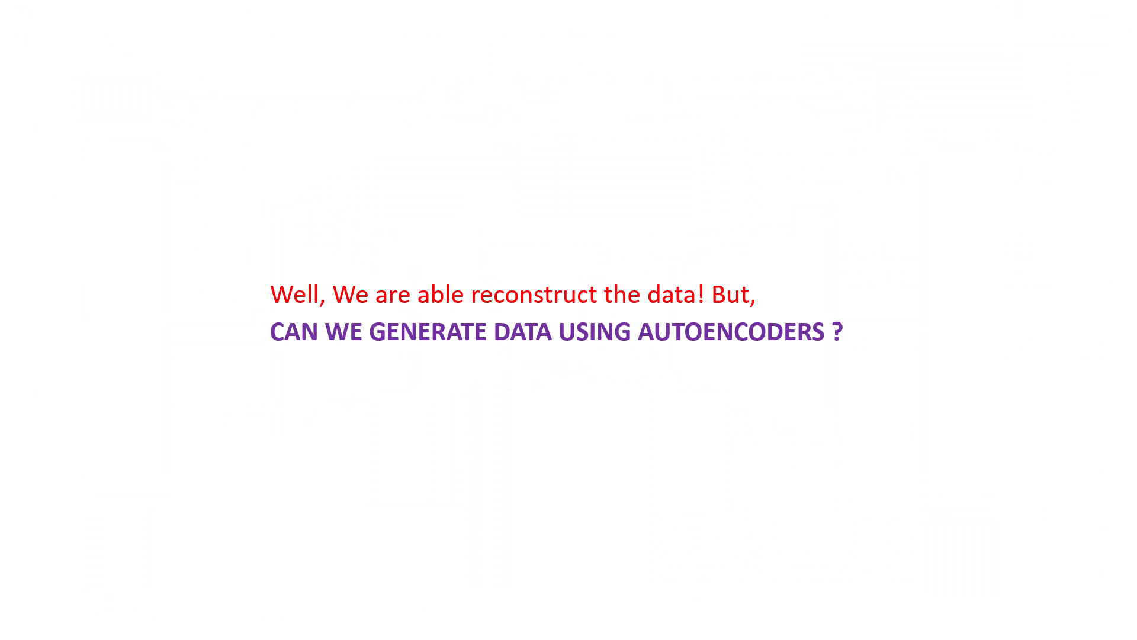
key("Left")
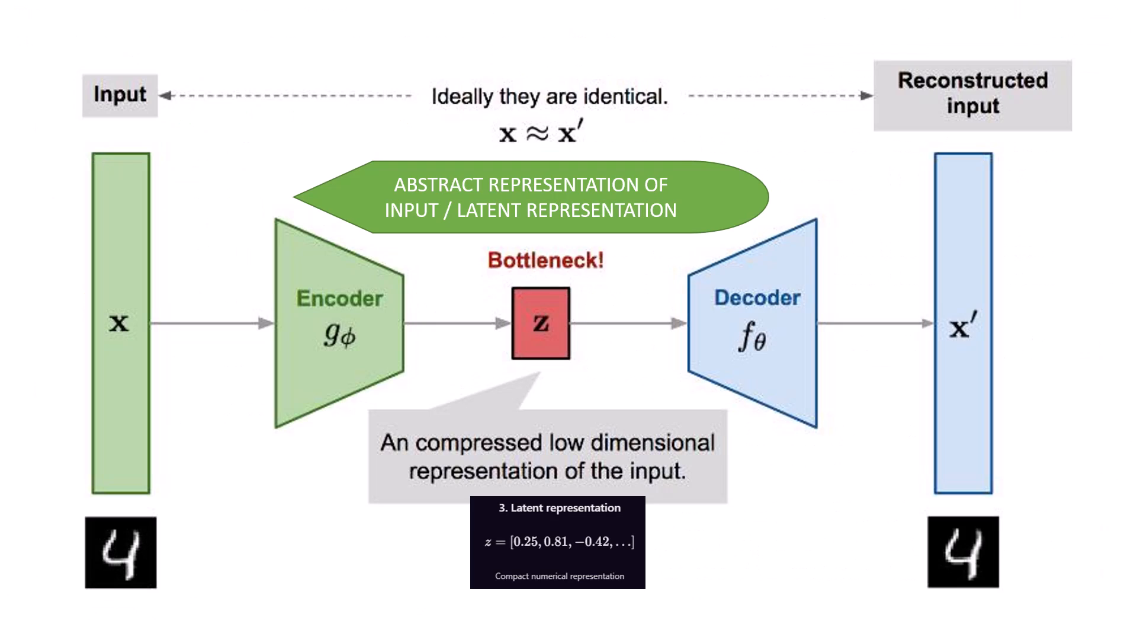
key("Left")
key("Right")
key("Right")
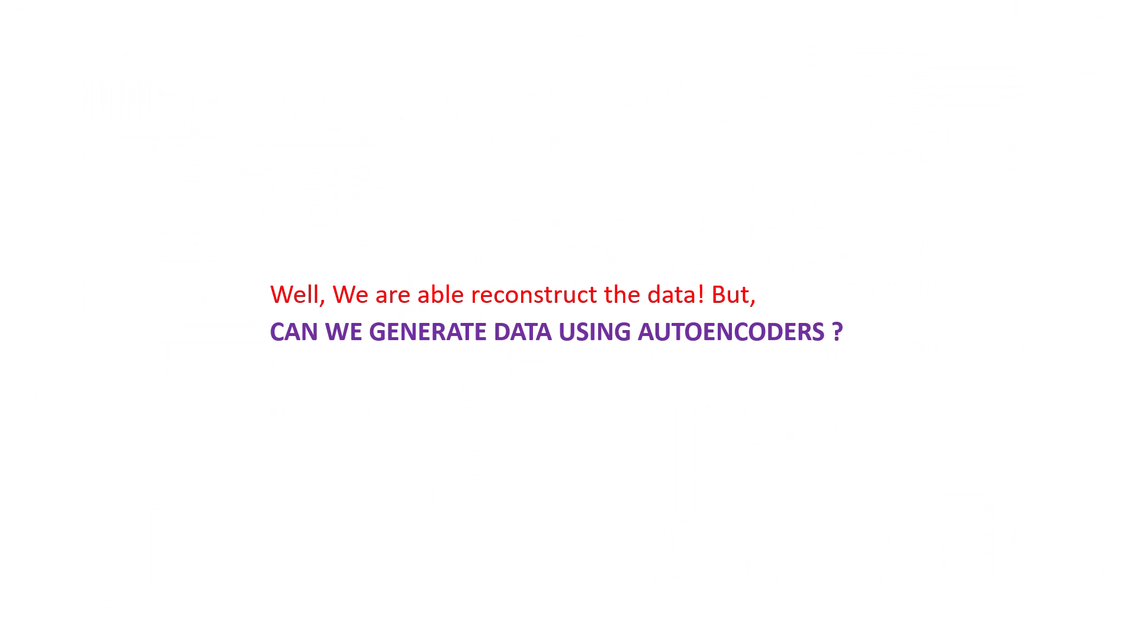
key("Right")
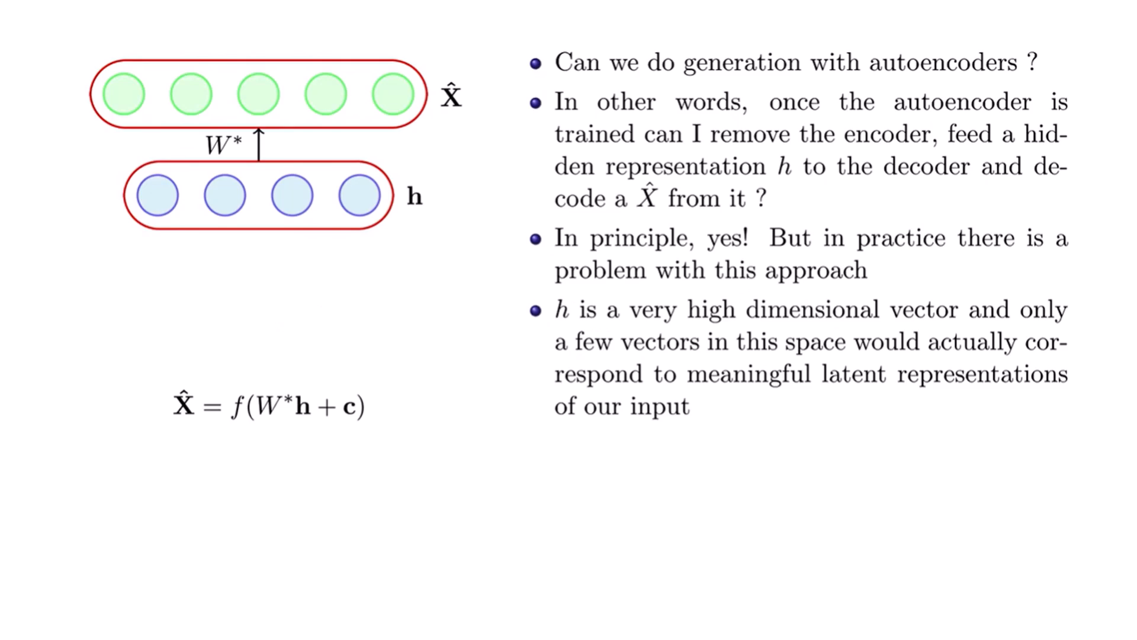
key("Escape")
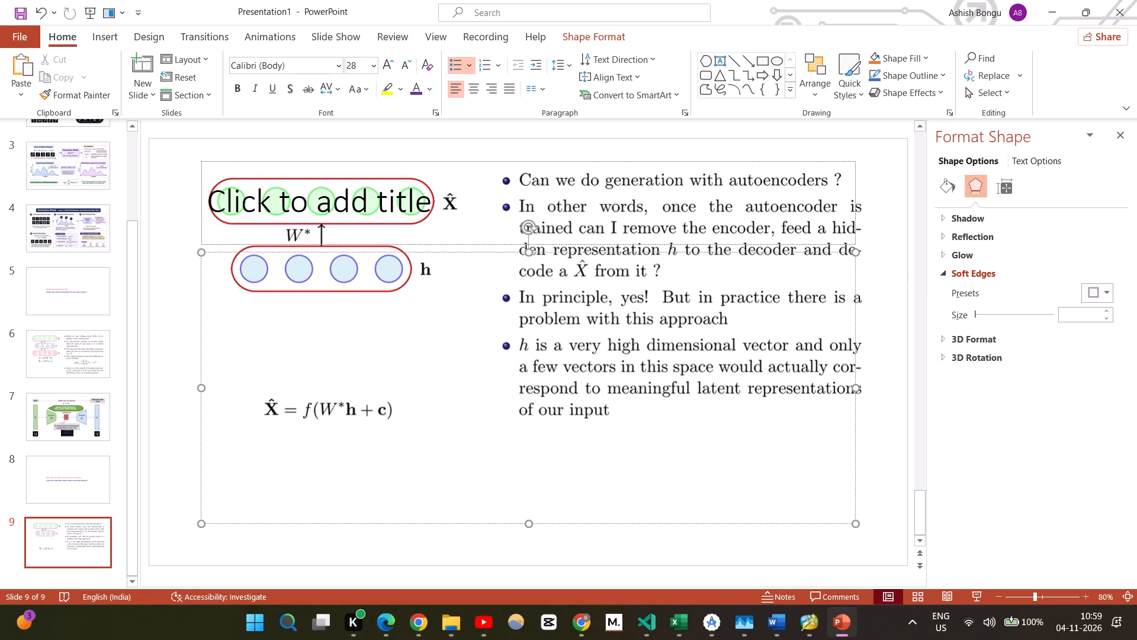
Delete the empty content placeholder behind the picture on slide 9.
left_click_drag(856, 520, 656, 412)
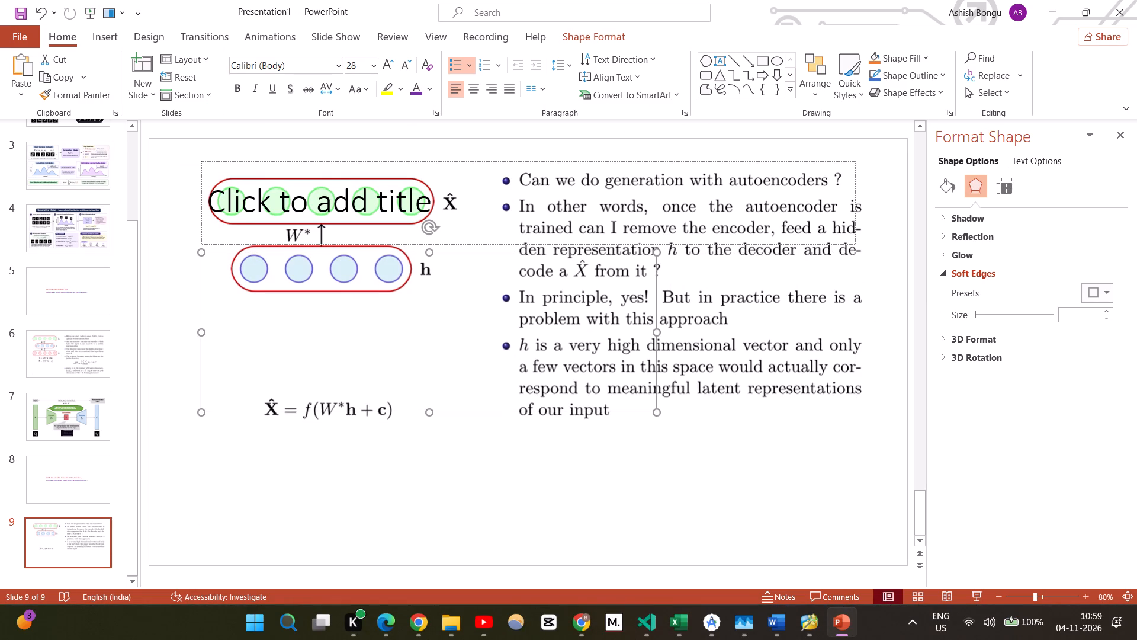
left_click_drag(643, 412, 649, 514)
key("Delete")
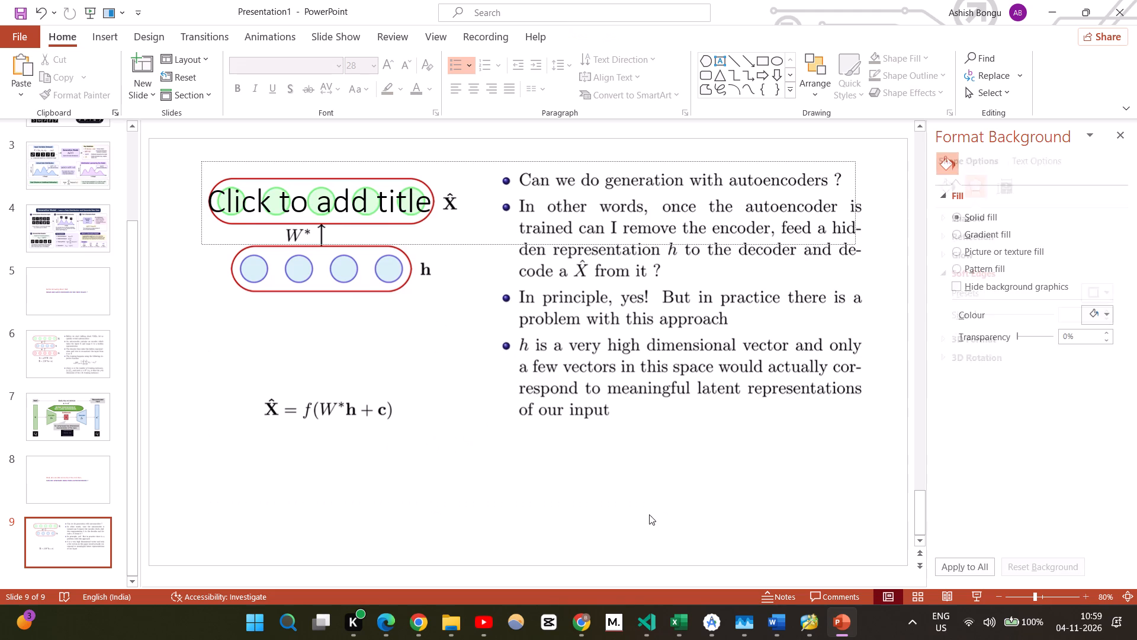
Move slide 9's lecture picture down clear of the title area and delete the empty title placeholder.
left_click(660, 393)
left_click_drag(651, 424, 651, 465)
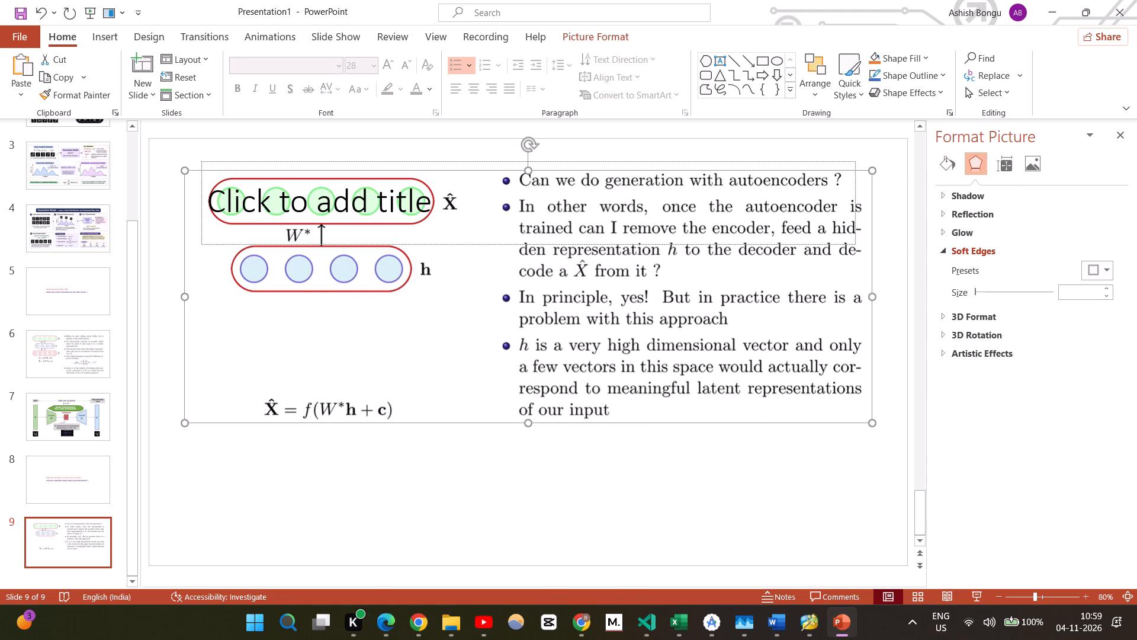
left_click_drag(651, 465, 653, 488)
left_click(343, 200)
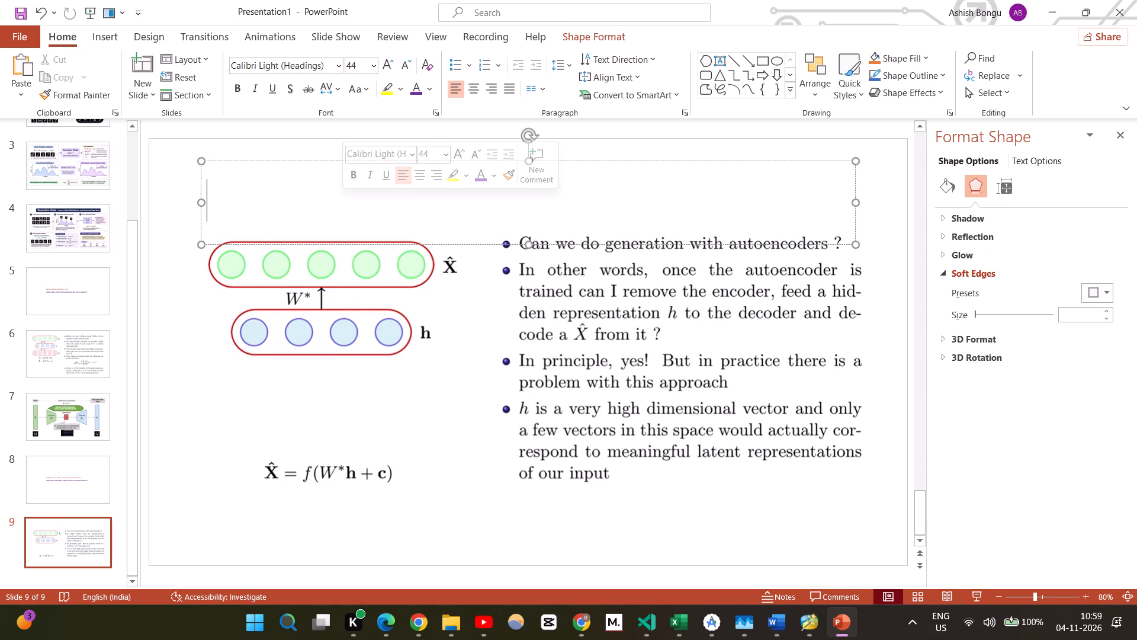
left_click(301, 162)
key("Delete")
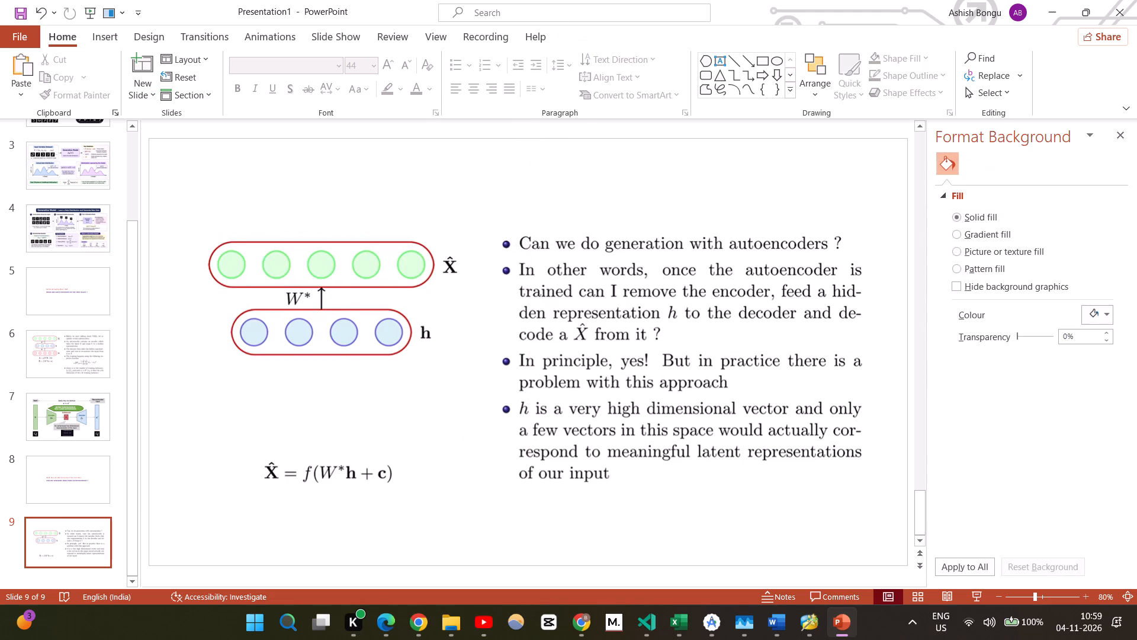
Shrink the lecture picture proportionally and place it in the upper-left part of slide 9, leaving free space around it.
left_click(458, 309)
left_click_drag(873, 484, 517, 396)
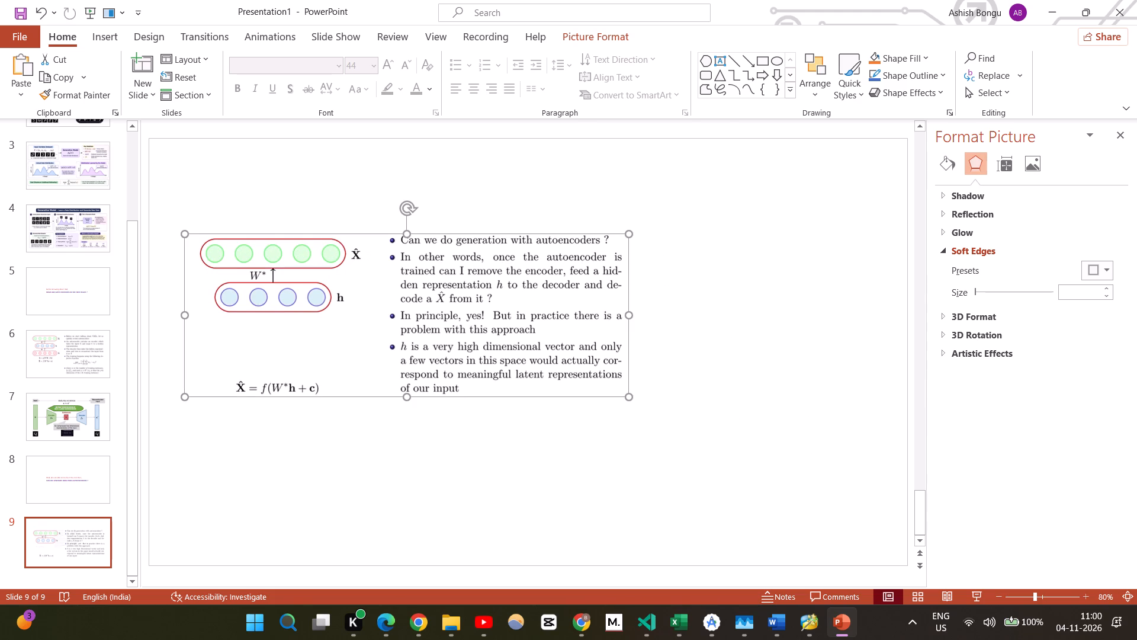
left_click_drag(480, 327, 461, 248)
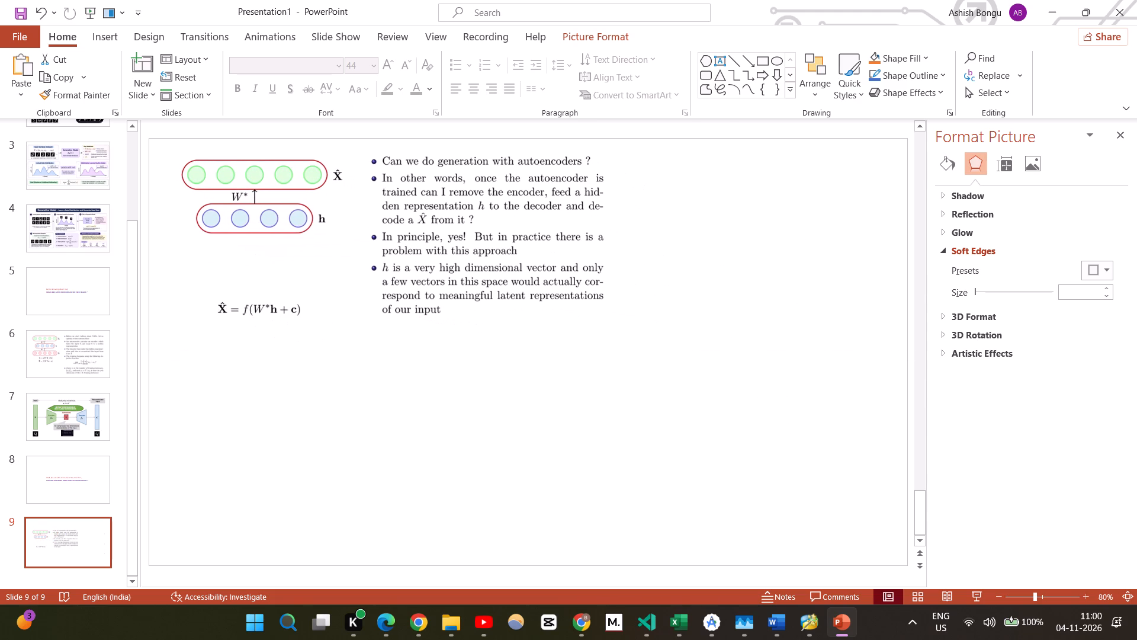
left_click_drag(461, 248, 462, 249)
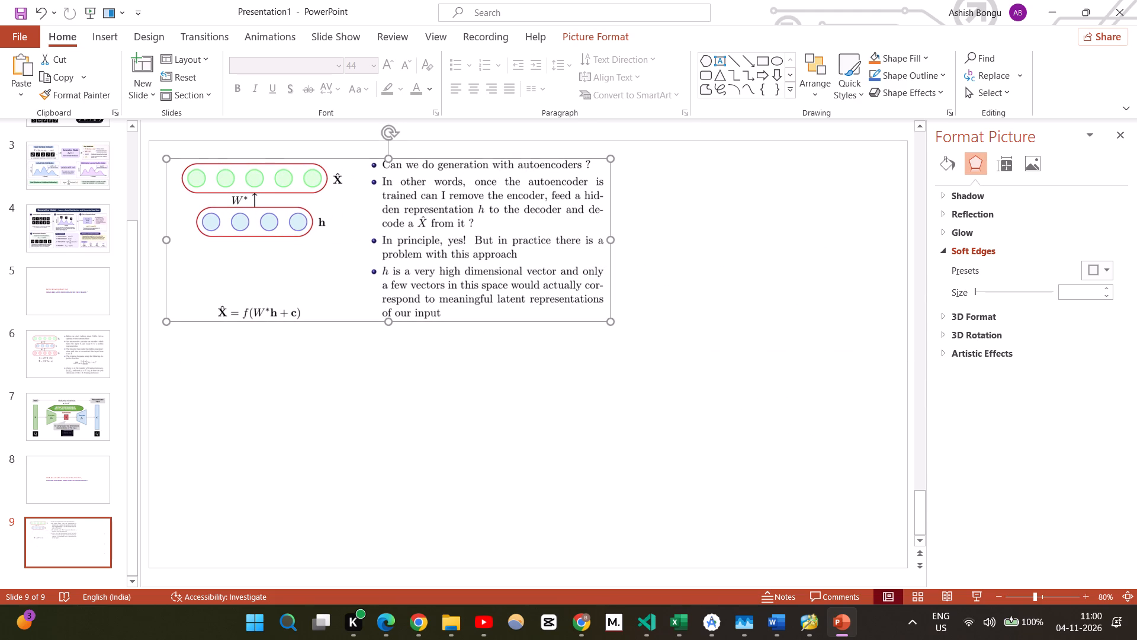
left_click_drag(613, 319, 807, 337)
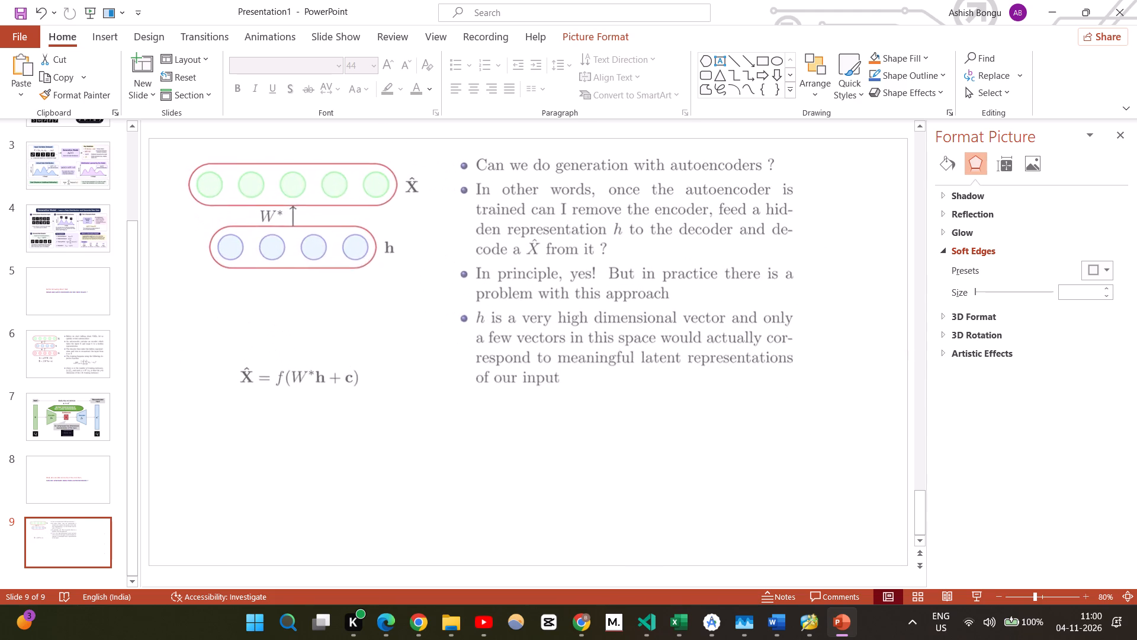
left_click_drag(807, 337, 508, 322)
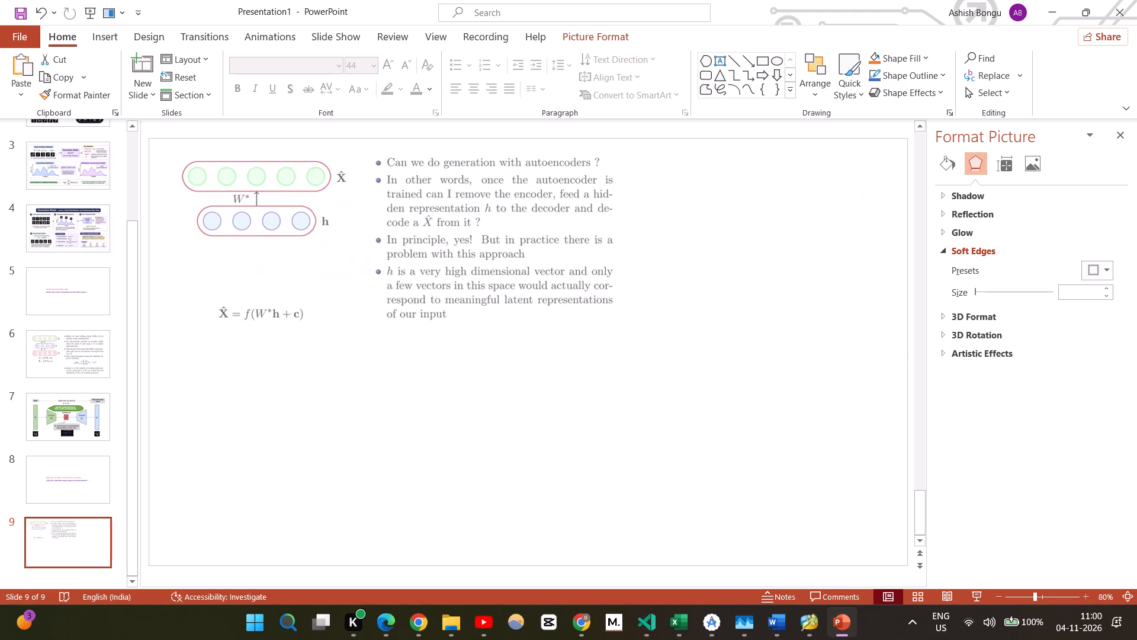
left_click_drag(508, 322, 521, 332)
left_click(519, 507)
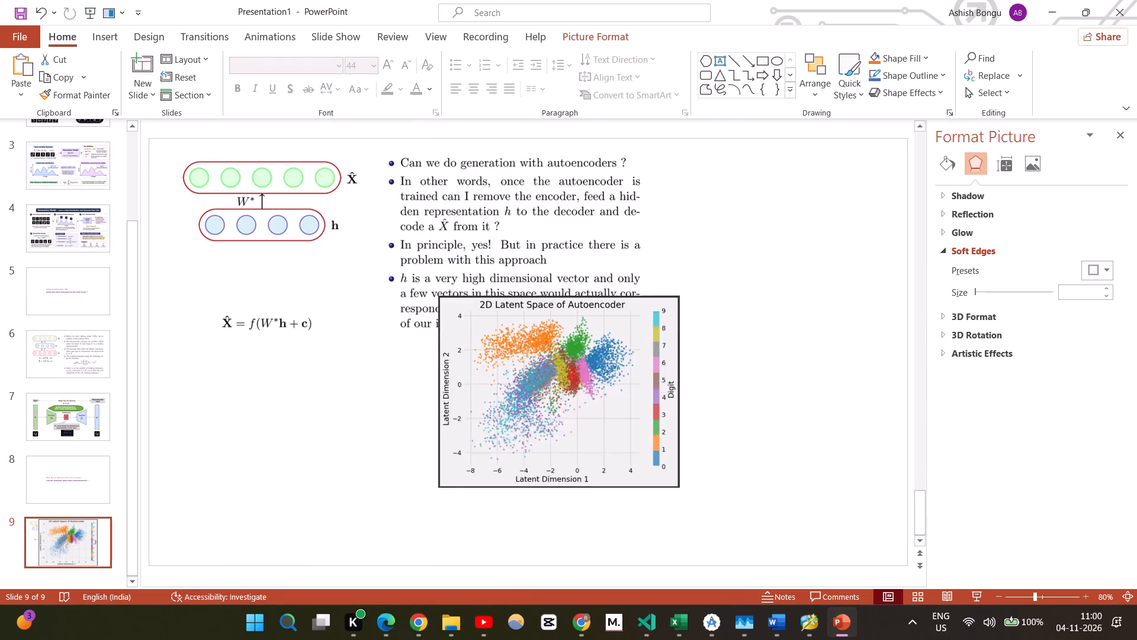
left_click_drag(693, 441, 876, 476)
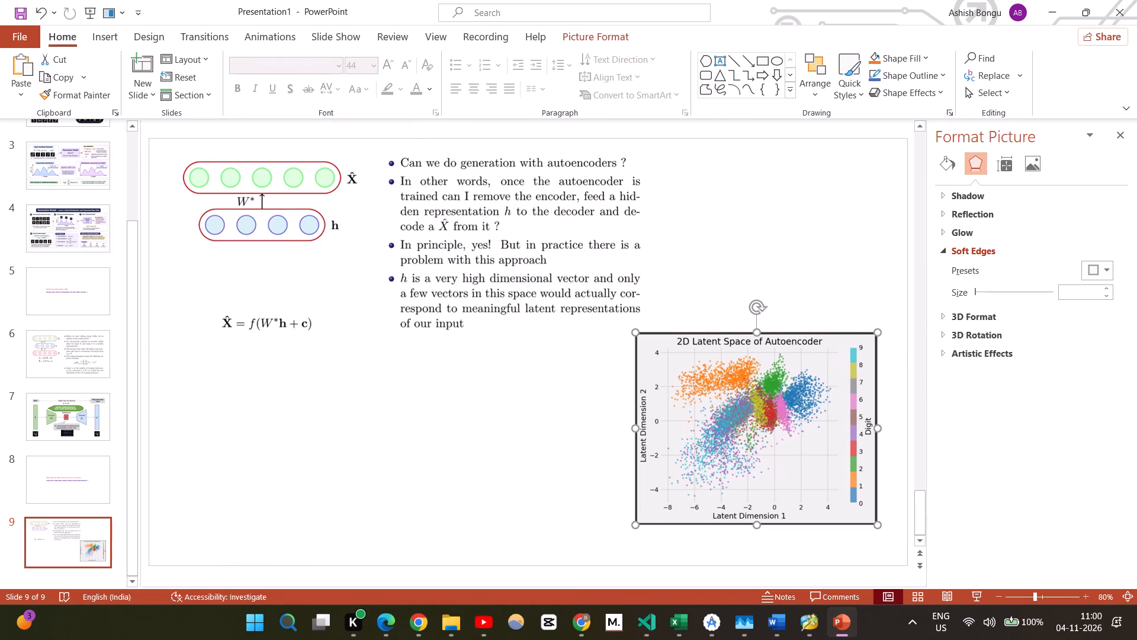
Enlarge slide 9's lecture picture proportionally to about 11.9 × 32.4 cm, spanning nearly the full slide width.
left_click(519, 280)
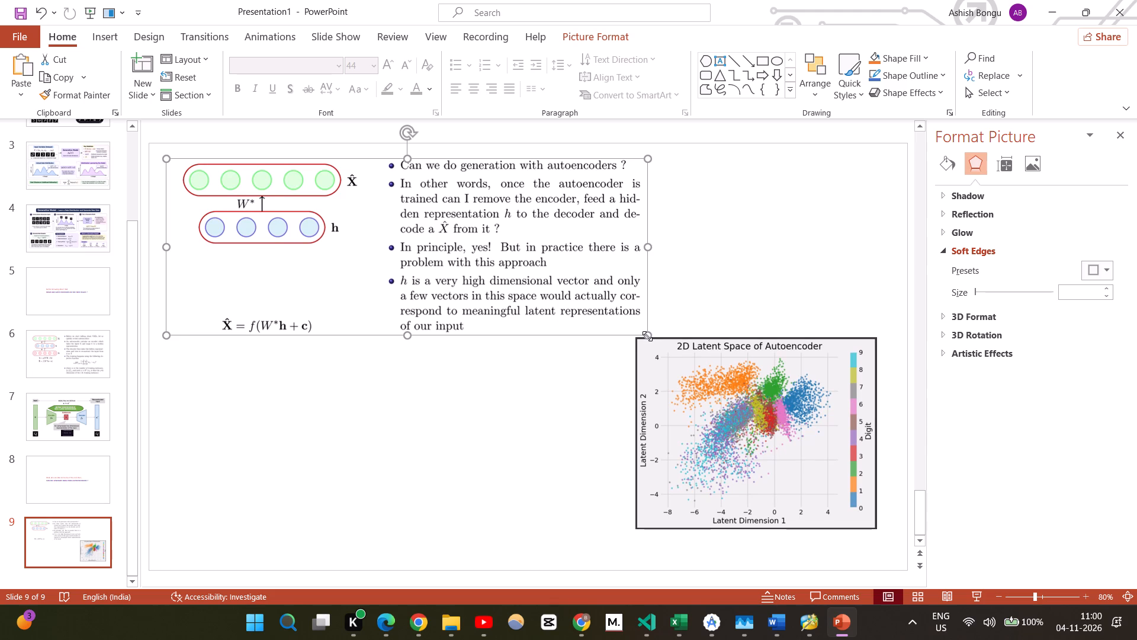
left_click_drag(647, 336, 892, 377)
Move the latent-space plot beneath the decoder diagram on slide 9, covering the equation in the lecture picture.
left_click(780, 470)
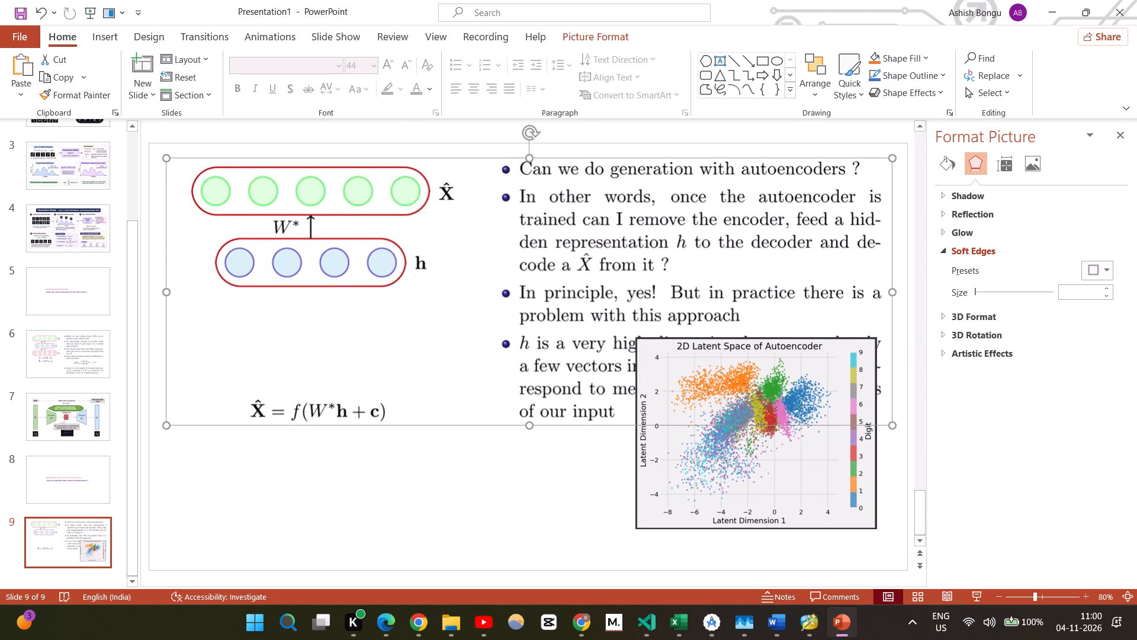
left_click_drag(780, 470, 383, 469)
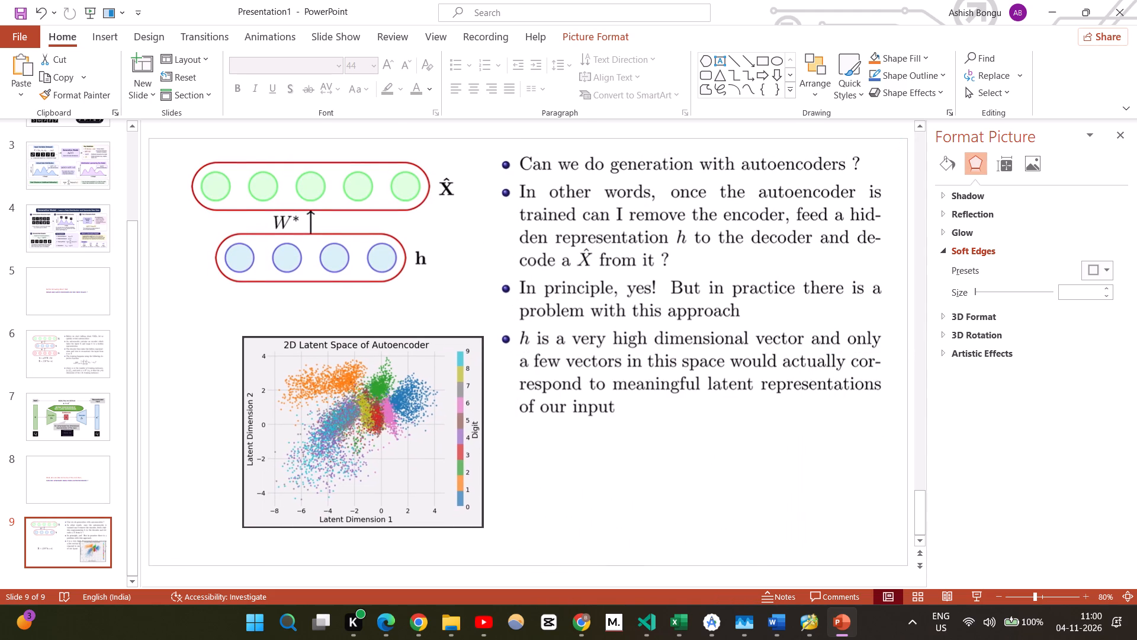
left_click_drag(383, 469, 352, 455)
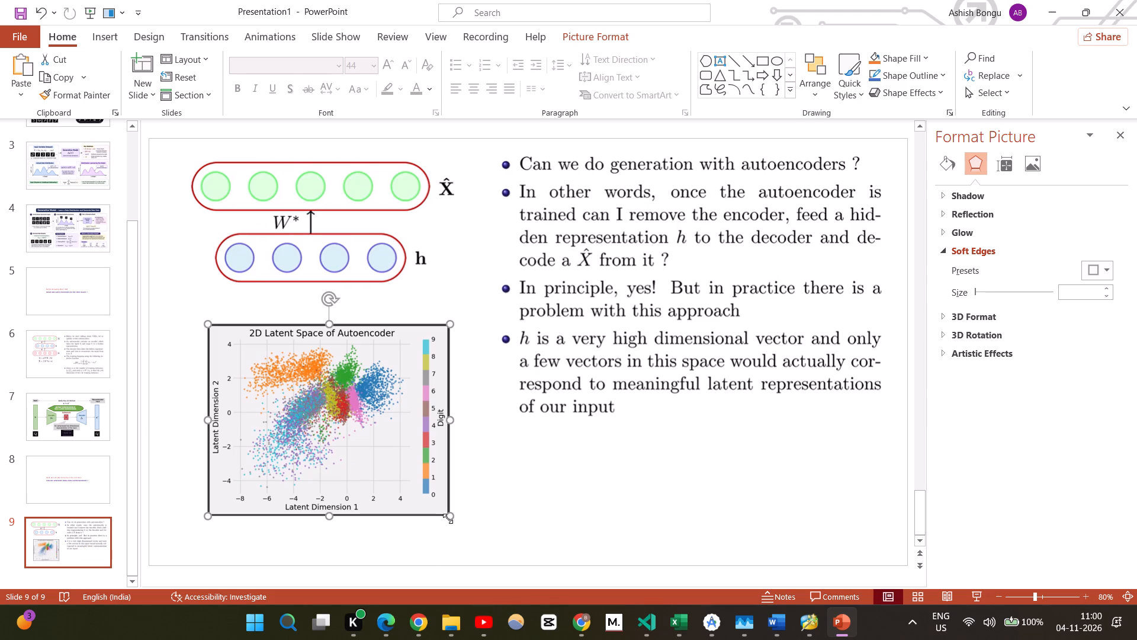
Move the lecture picture on slide 9 slightly down from the slide's top edge.
left_click(692, 363)
left_click_drag(644, 337, 644, 348)
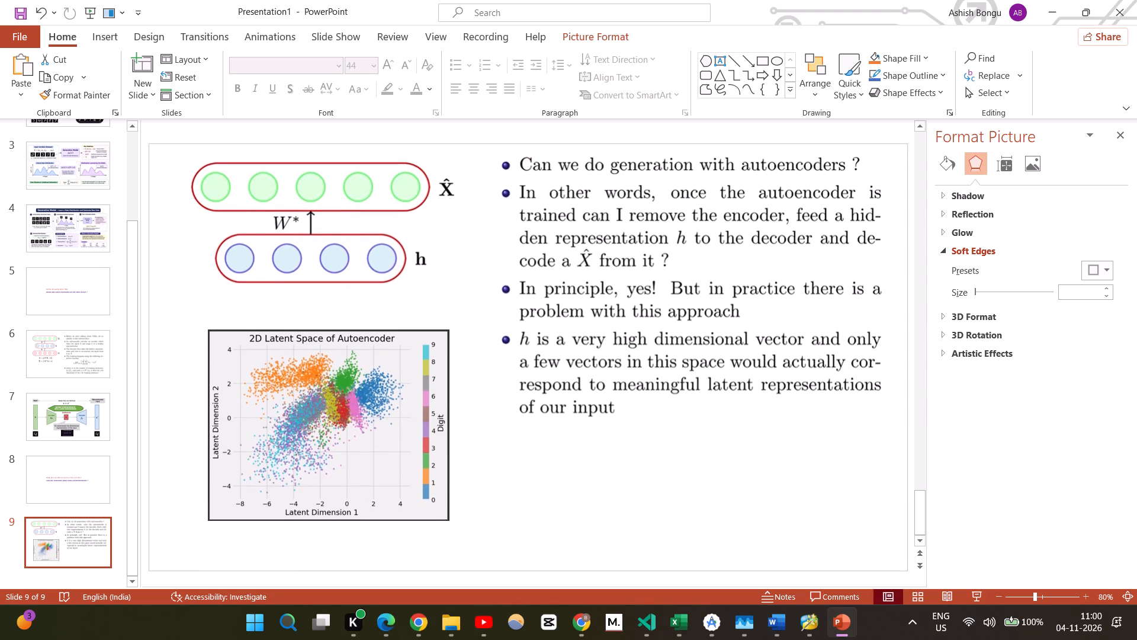
left_click_drag(644, 348, 645, 359)
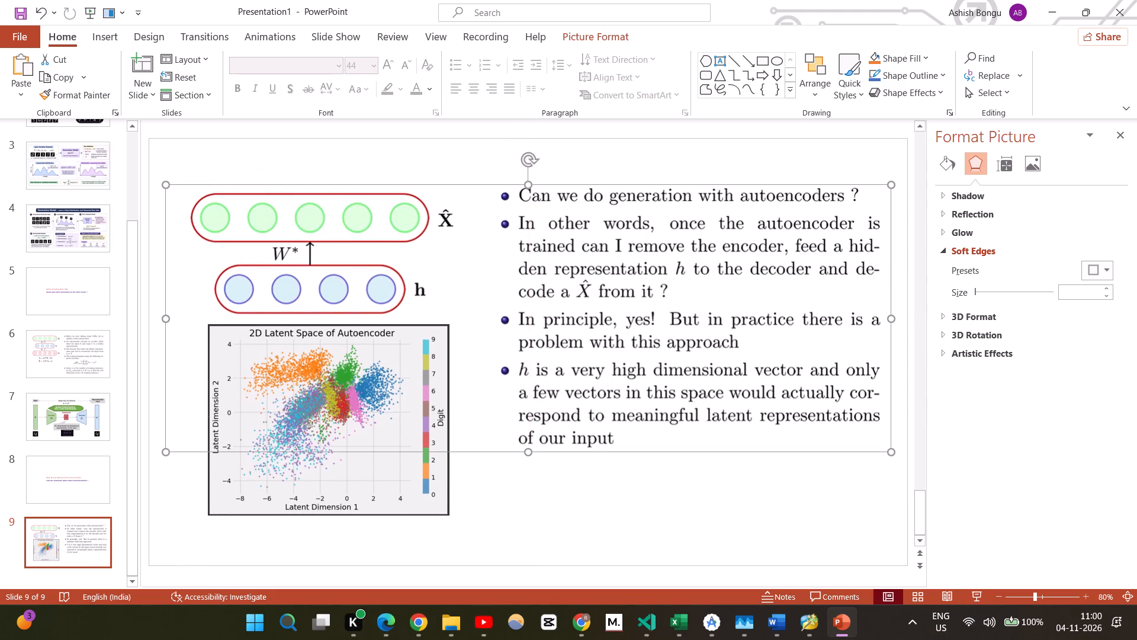
Enlarge the latent-space plot to about 10.2 × 12.8 cm and position it below the decoder diagram in slide 9's lower-left area.
left_click(341, 423)
left_click_drag(341, 423, 349, 448)
left_click_drag(349, 448, 336, 472)
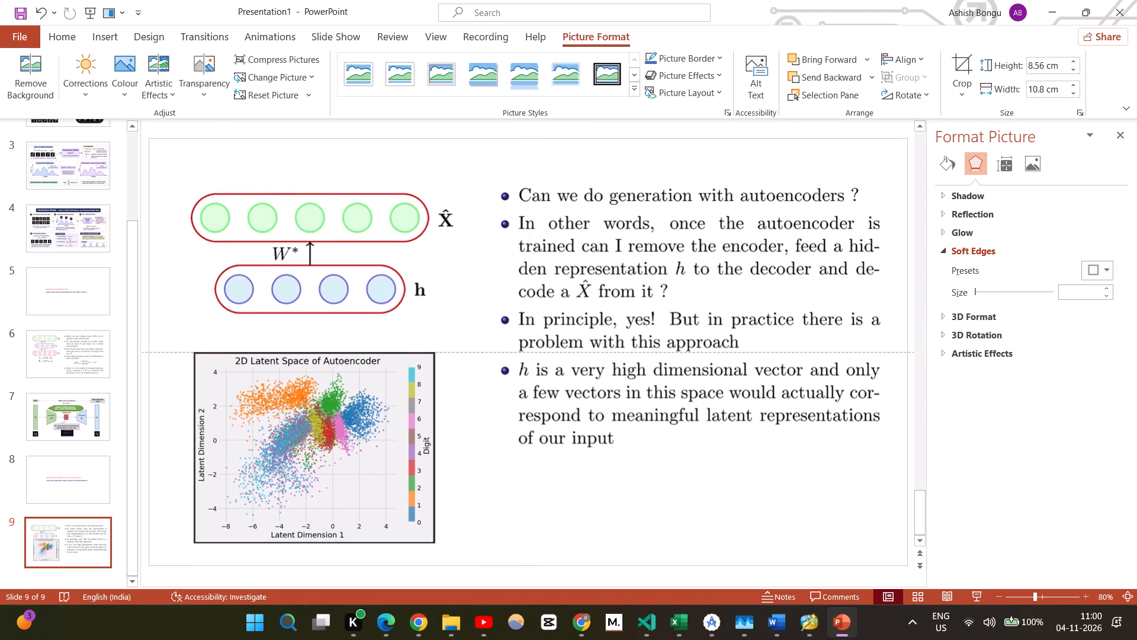
left_click_drag(336, 472, 323, 459)
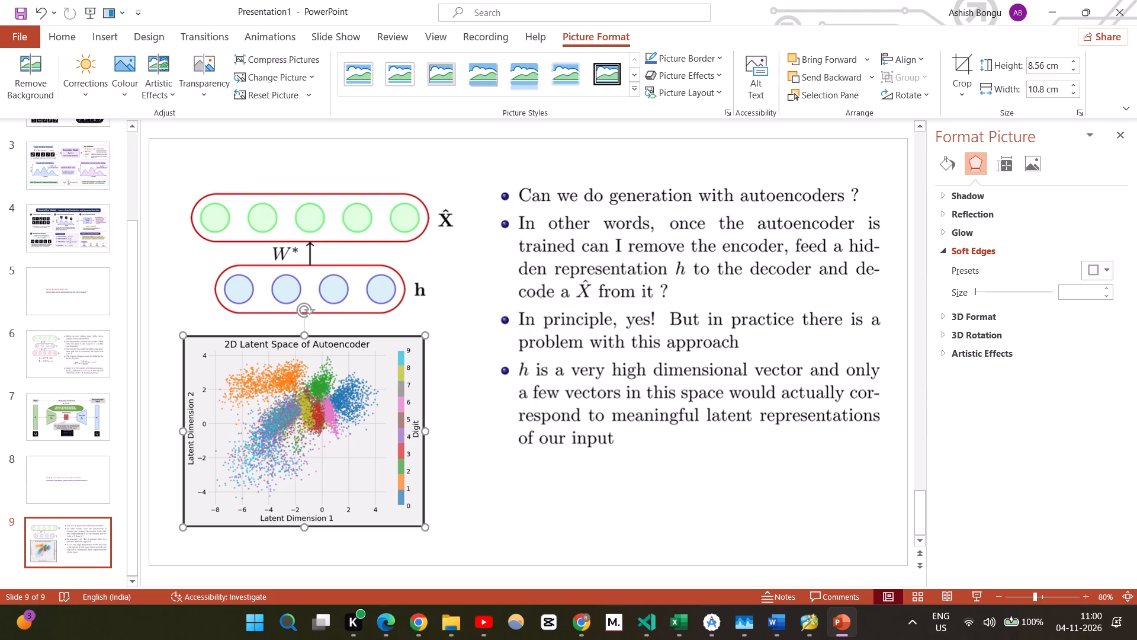
left_click_drag(425, 529, 471, 521)
left_click_drag(327, 411, 330, 402)
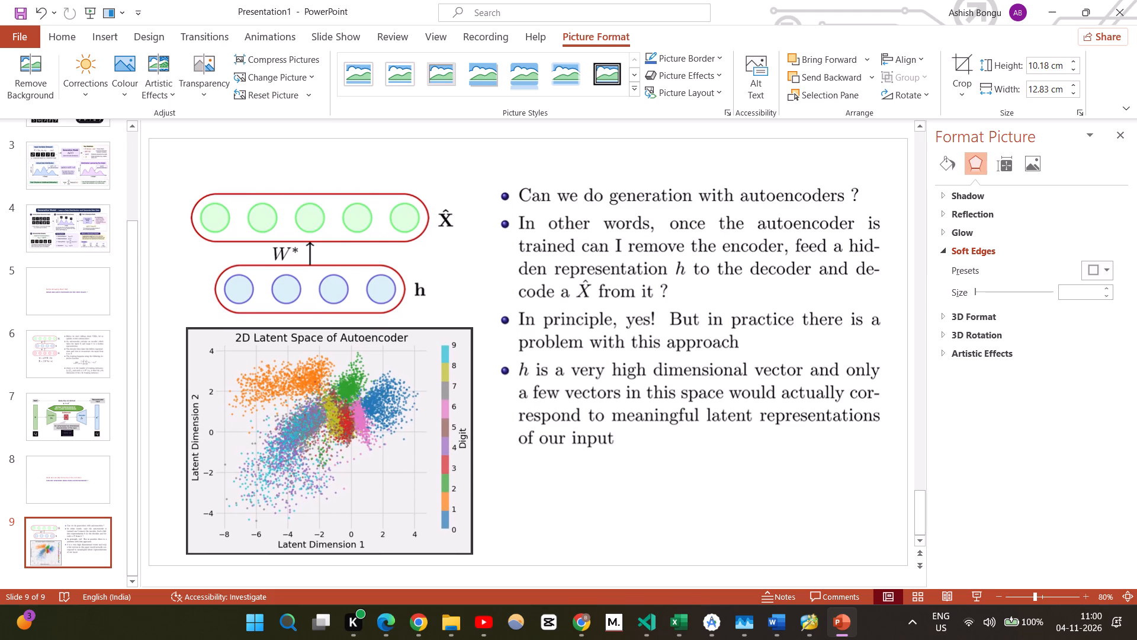
left_click_drag(330, 402, 330, 401)
Nudge slide 9's lecture picture upward in small increments to leave a gap between the decoder diagram and the plot.
left_click(522, 321)
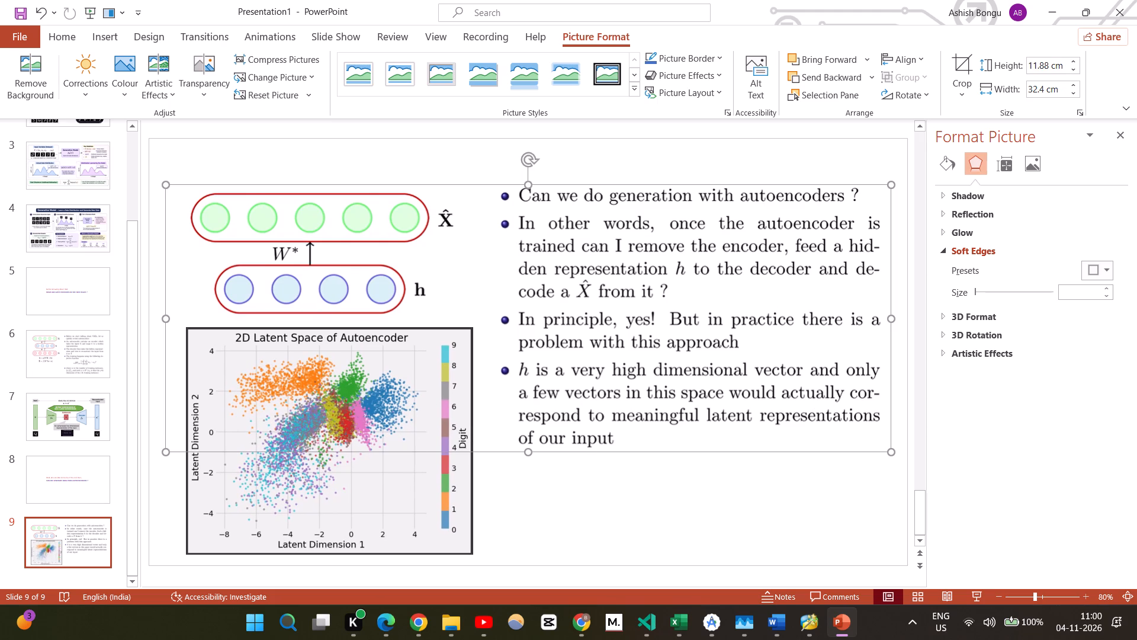
key("Up")
key("Up")
key("Up")
key("Up")
key("Up")
key("Up")
key("Up")
key("Up")
key("Up")
key("Up")
key("Up")
key("Up")
key("Up")
key("Up")
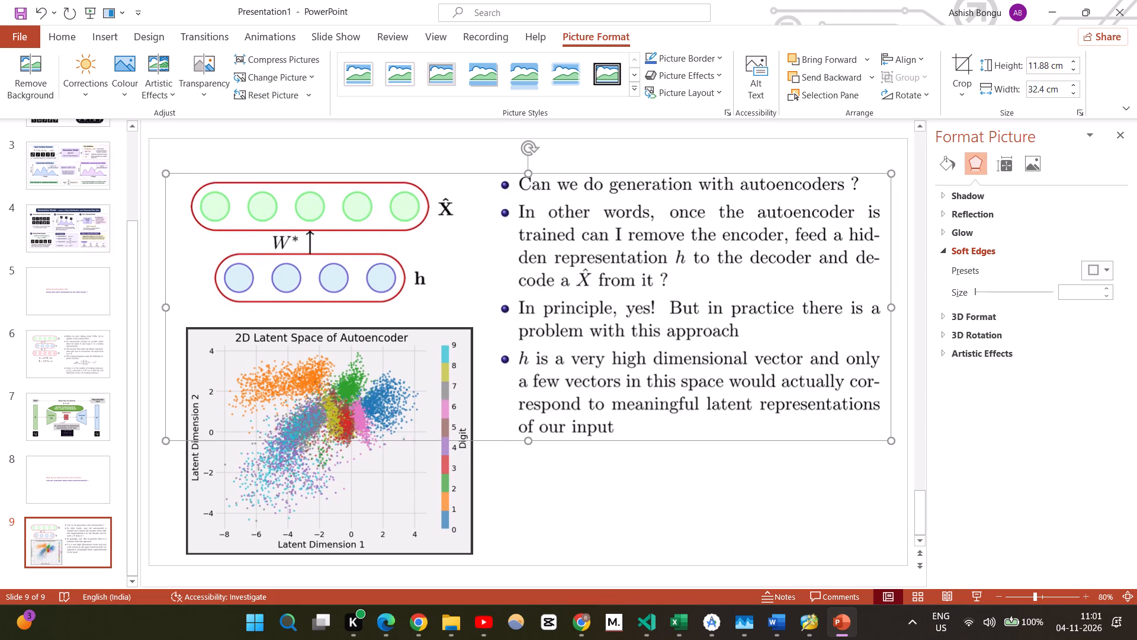
key("Up")
key("Up")
key("Up")
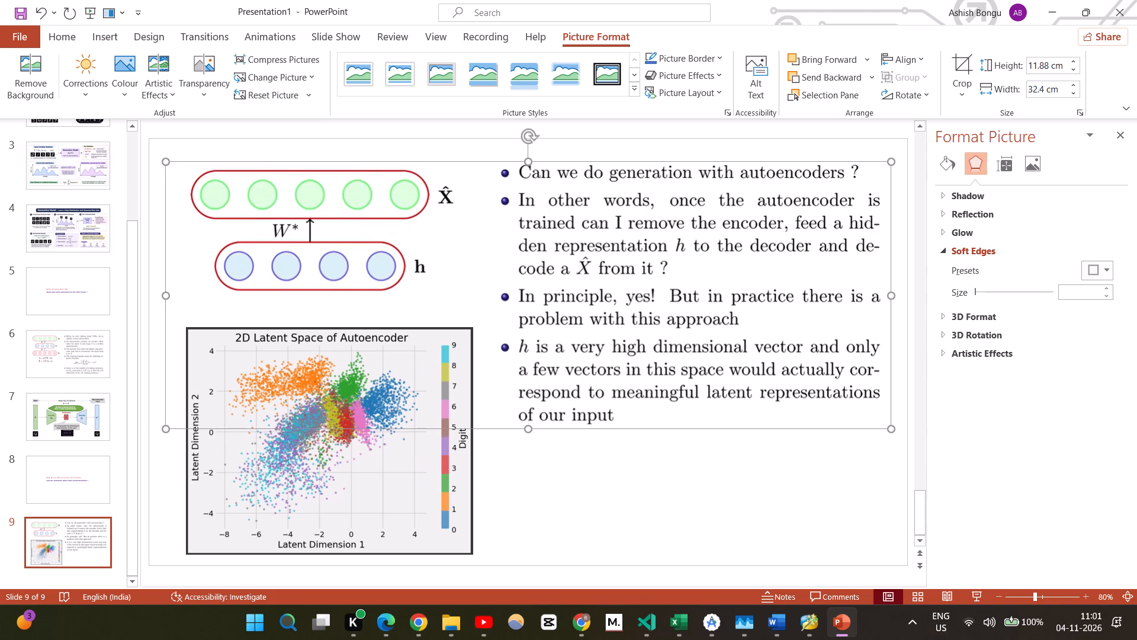
key("Up")
key("Up")
left_click(567, 492)
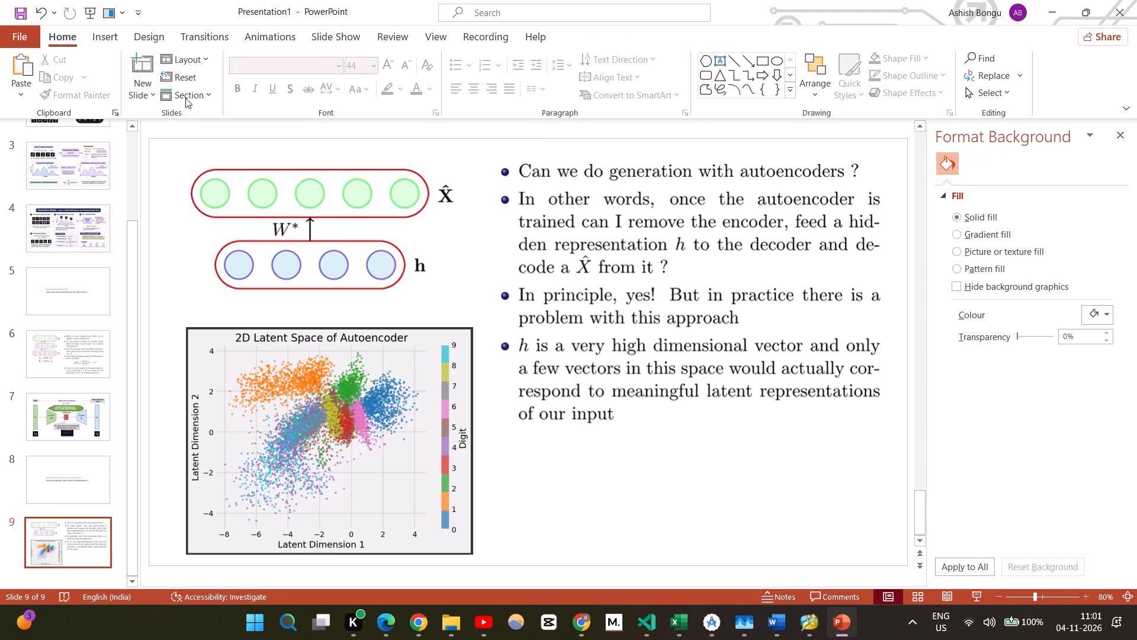
Play the slide show from the start through to slide 9 to check its new layout, then exit the show.
left_click(94, 15)
key("Insert")
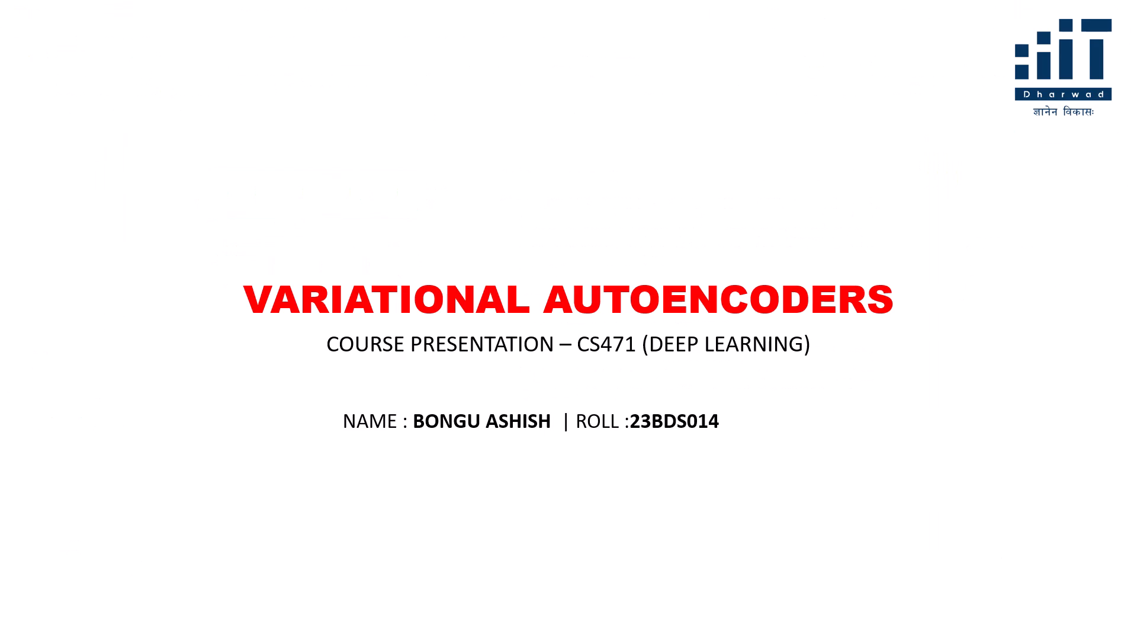
key("Insert")
key("Insert")
key("Right")
key("Right")
key("Right")
key("Right")
key("Right")
key("Right")
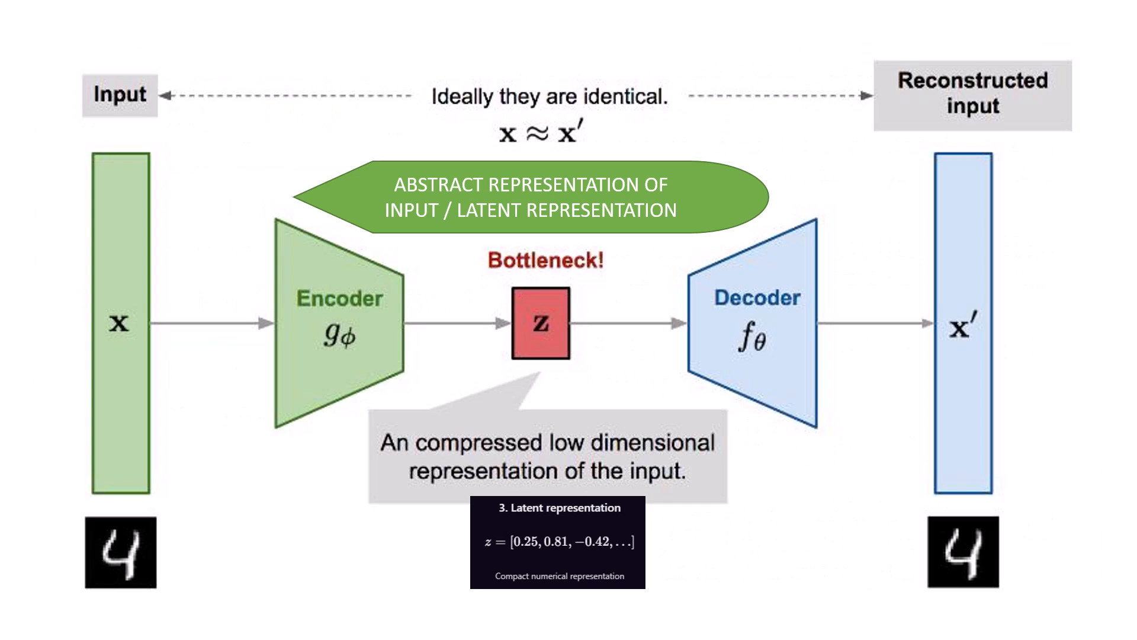
key("Right")
key("Right")
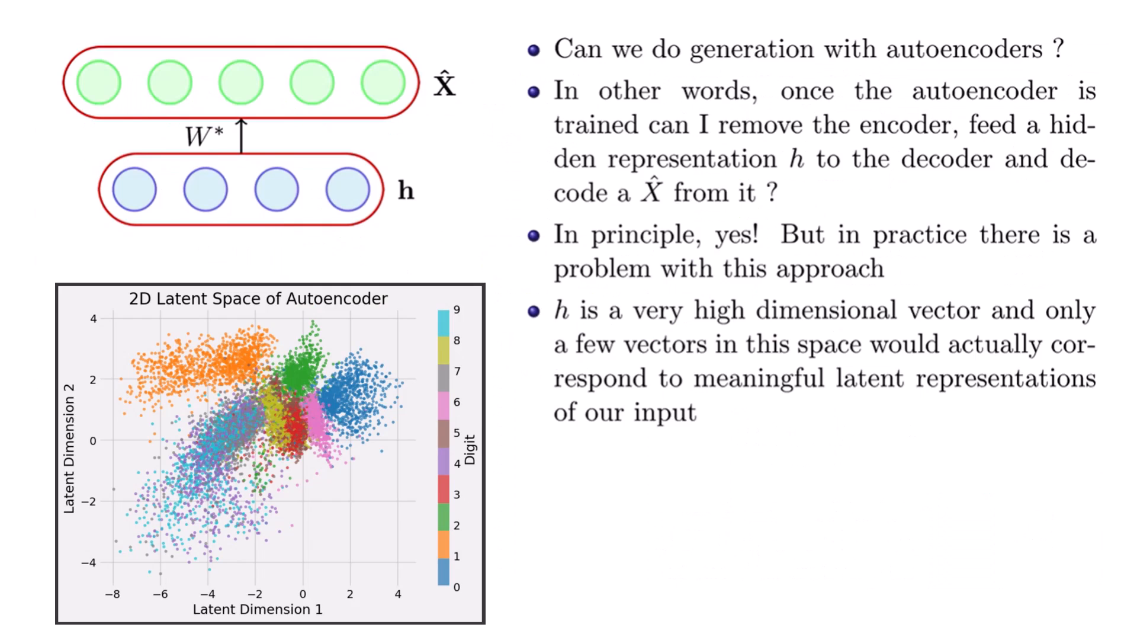
key("Escape")
Move the latent-space plot slightly up on slide 9, keeping it just below the decoder diagram.
left_click(326, 376)
left_click_drag(326, 376, 324, 369)
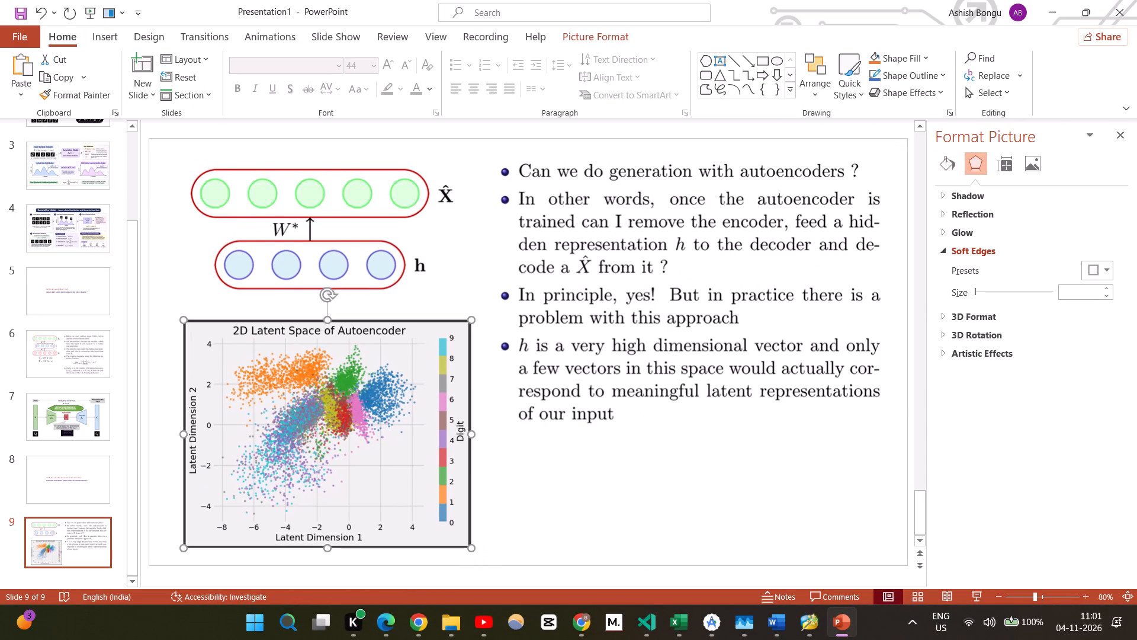
left_click_drag(324, 369, 325, 364)
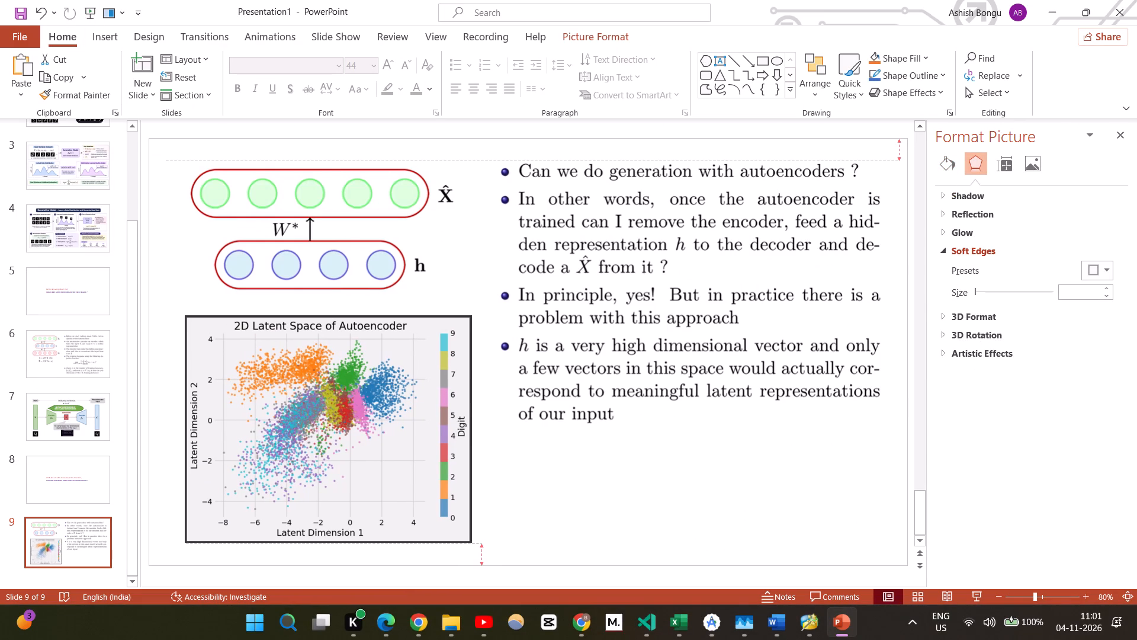
left_click_drag(325, 364, 325, 363)
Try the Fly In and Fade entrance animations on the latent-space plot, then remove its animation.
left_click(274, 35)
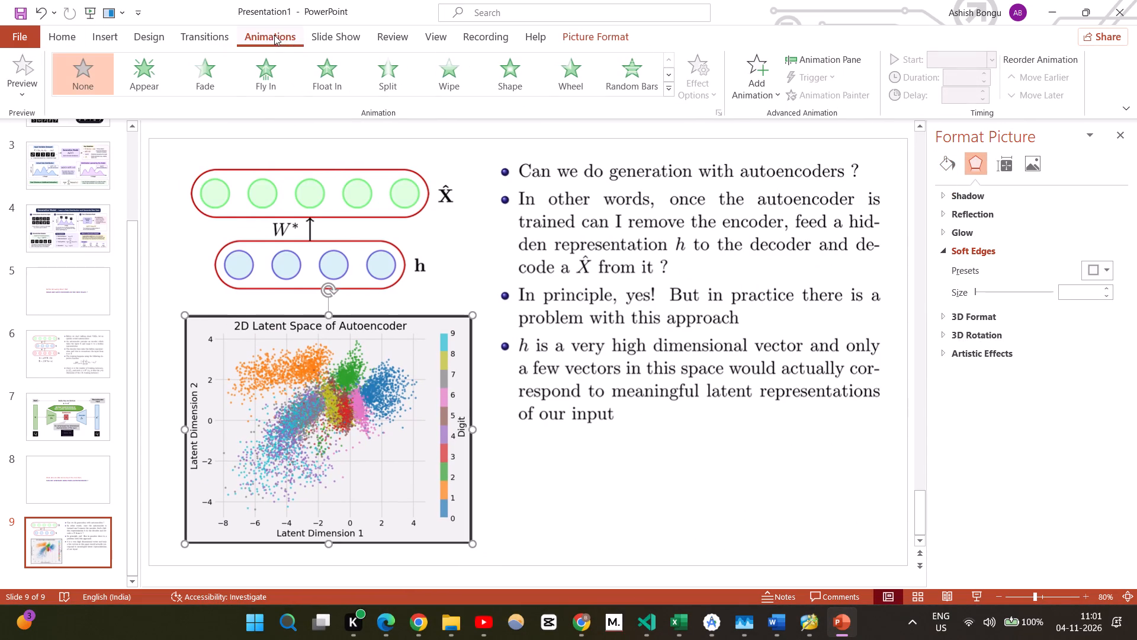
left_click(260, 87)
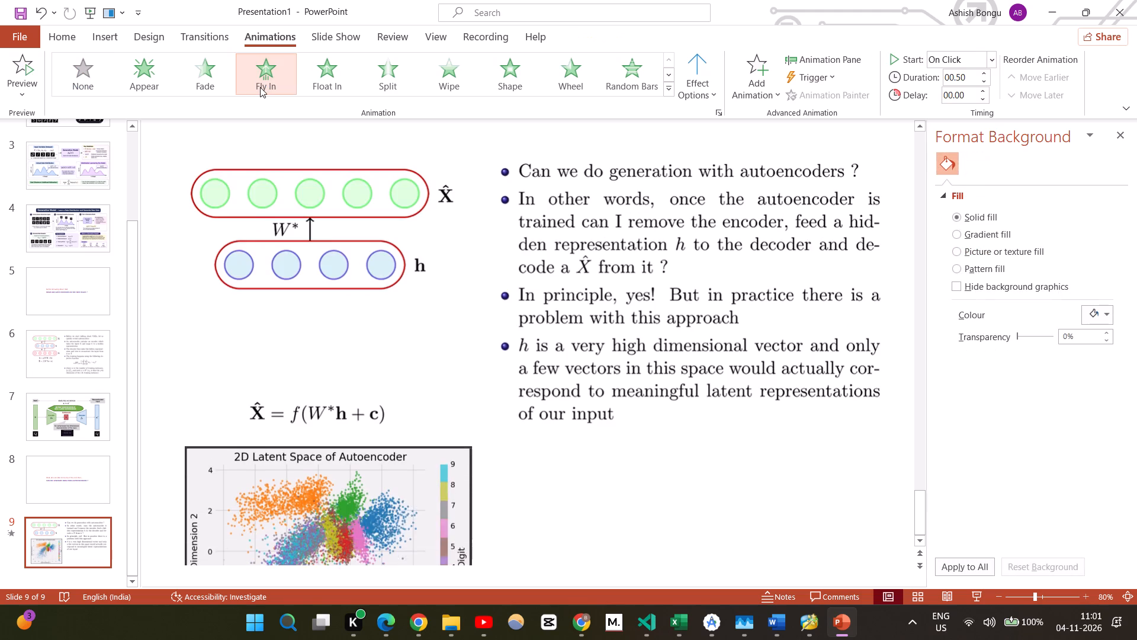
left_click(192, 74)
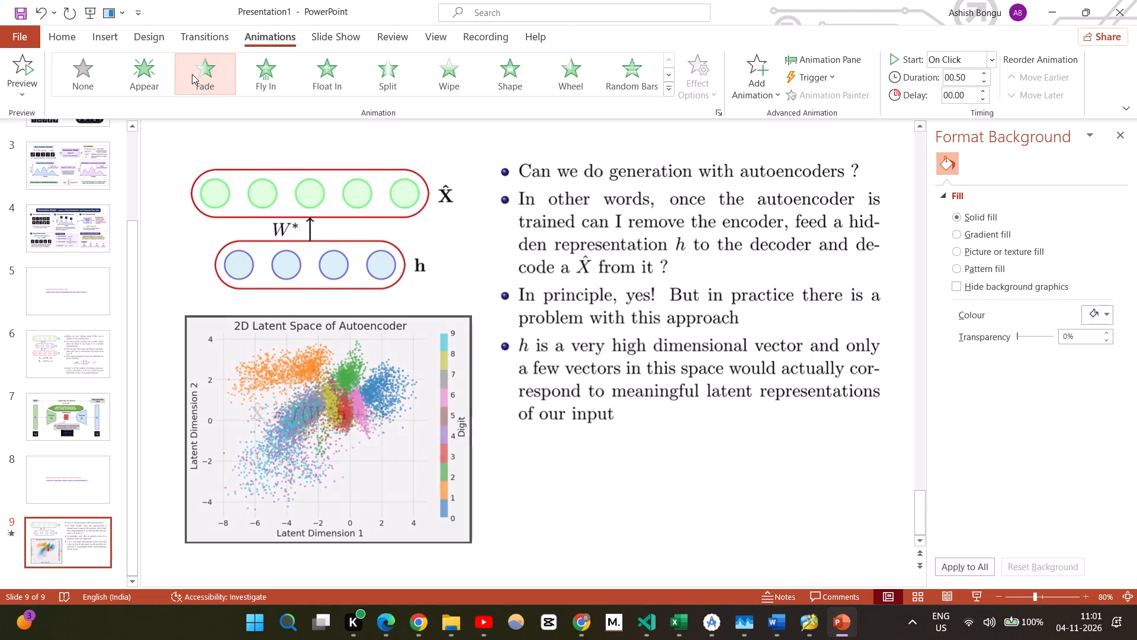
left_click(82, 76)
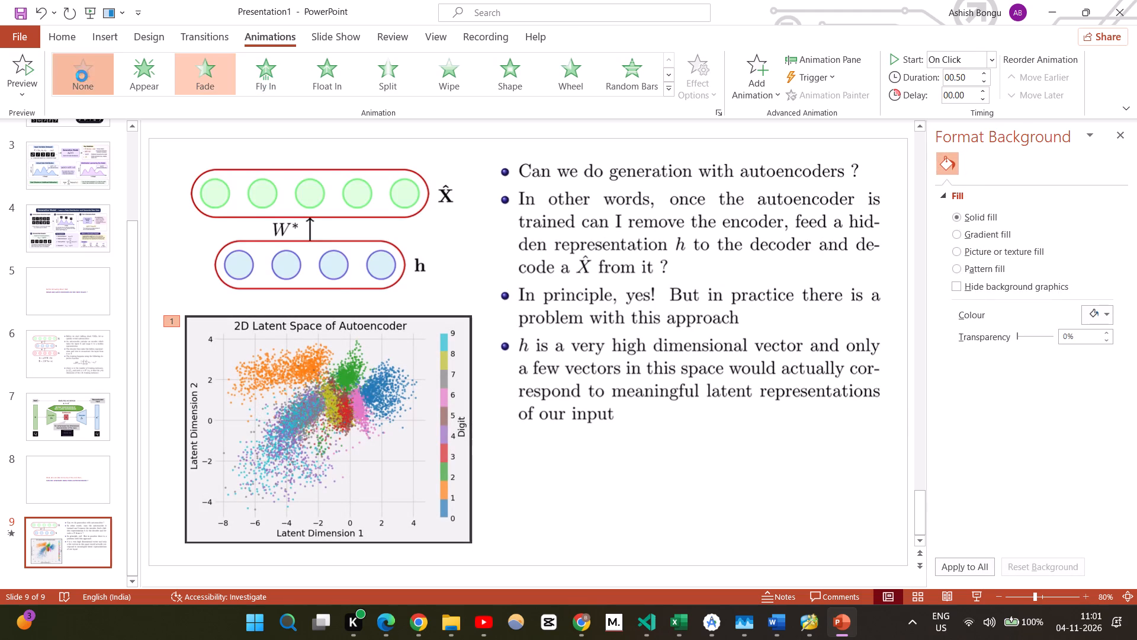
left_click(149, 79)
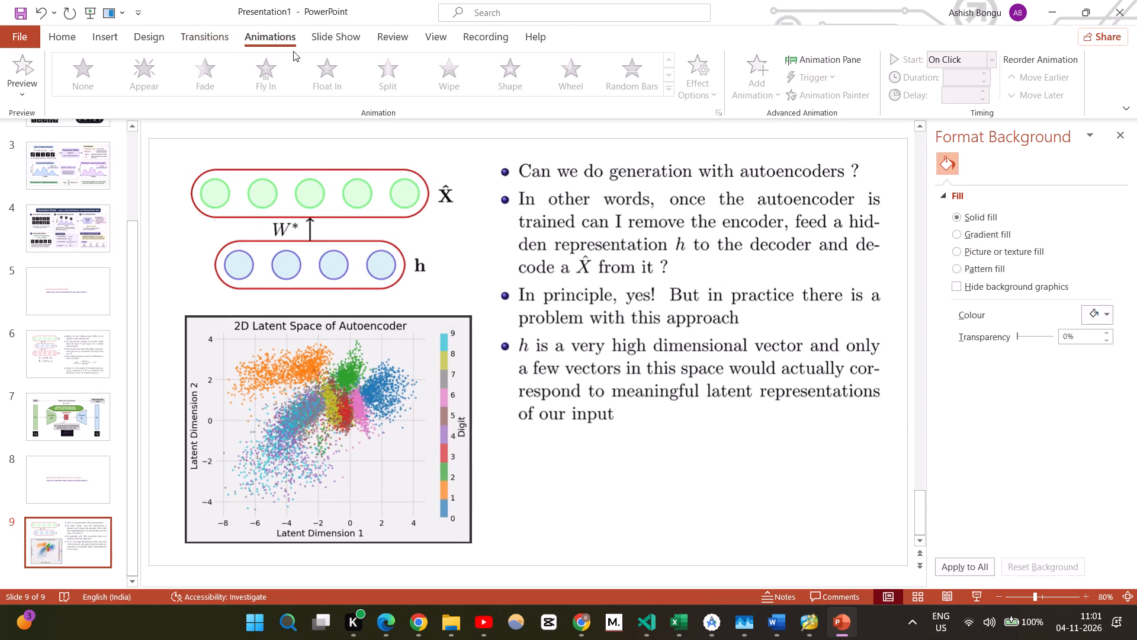
Apply the Appear entrance animation to the latent-space plot on slide 9.
left_click(477, 478)
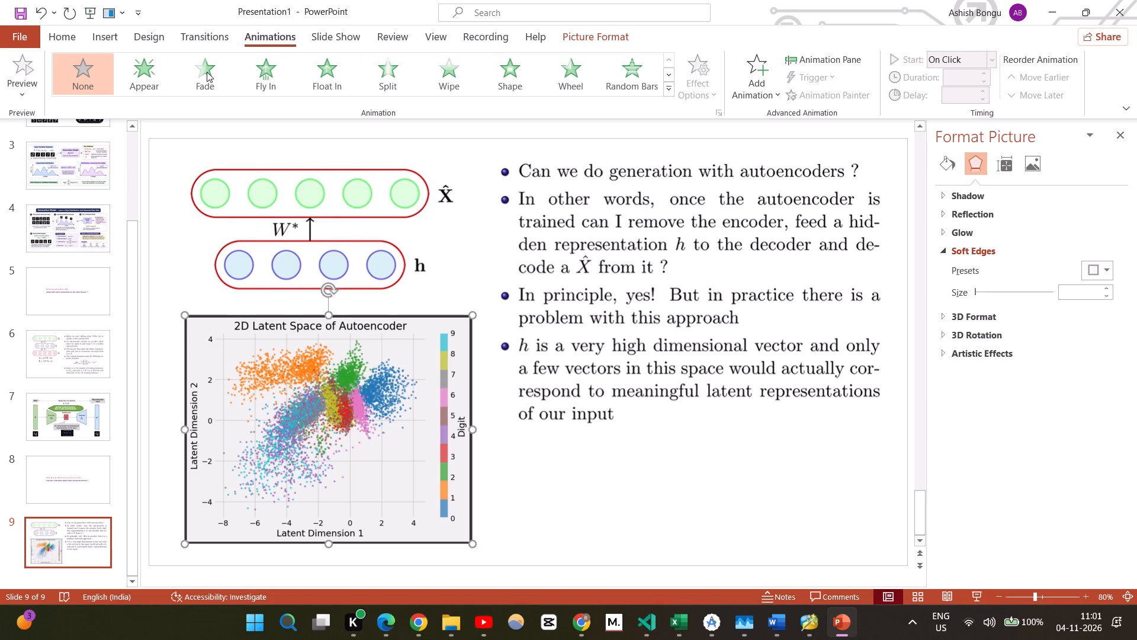
left_click(149, 67)
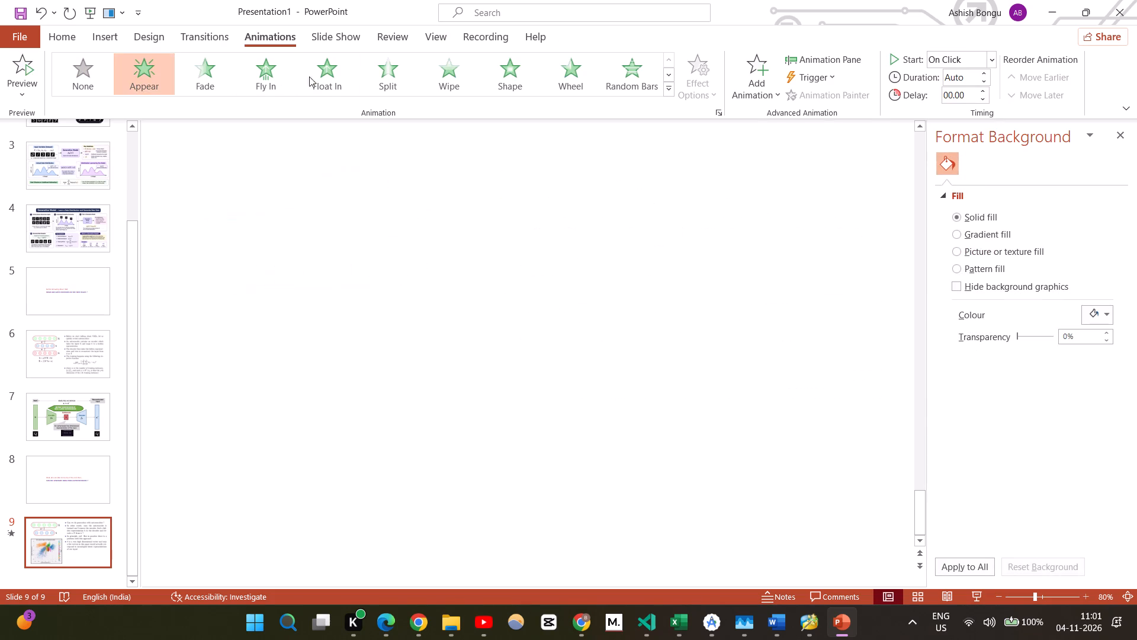
Change the latent-space plot's entrance animation on slide 9 to Wipe.
left_click(435, 79)
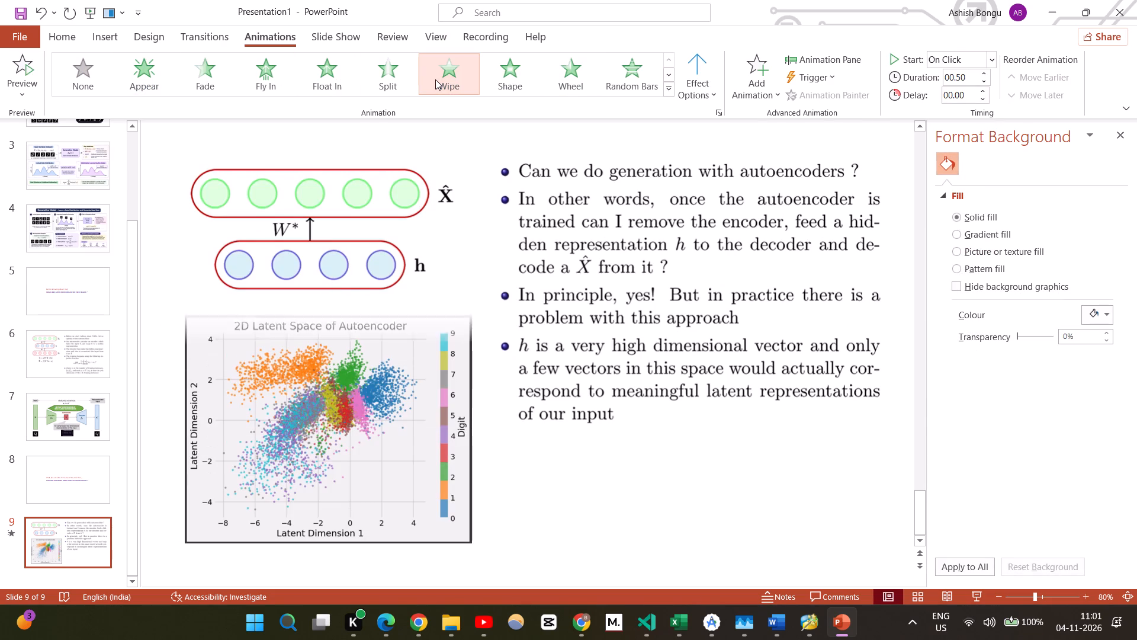
Play the slide show from the beginning through to the latent-space plot's Wipe entrance on slide 9.
left_click(92, 15)
key("Right")
key("Right")
key("Right")
key("Right")
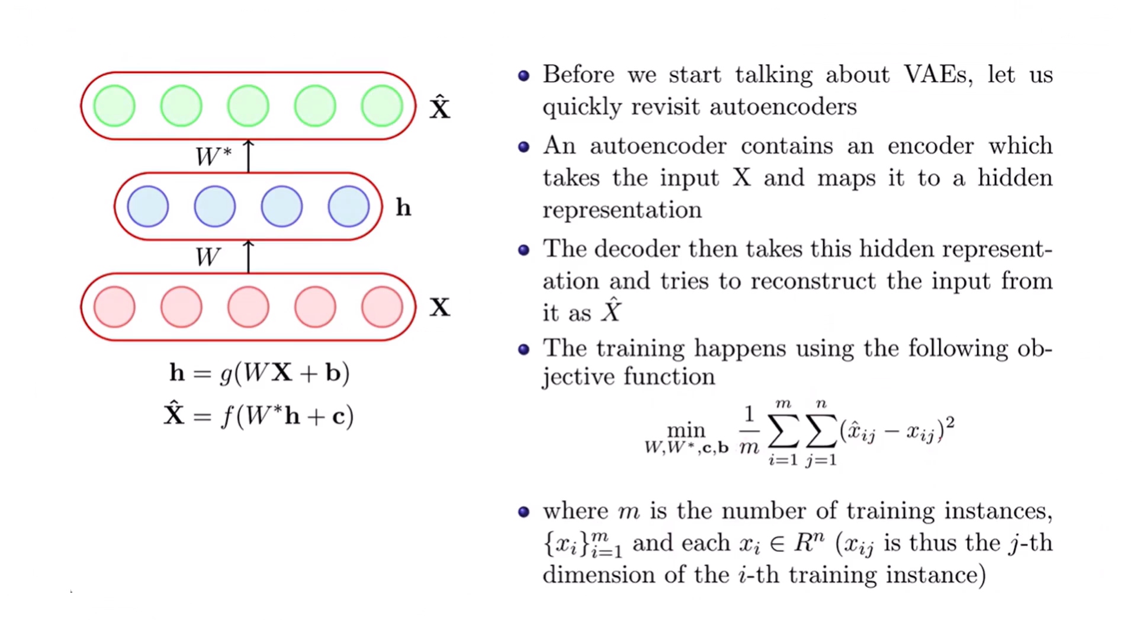
key("Right")
key("Right")
key("Right")
key("Right")
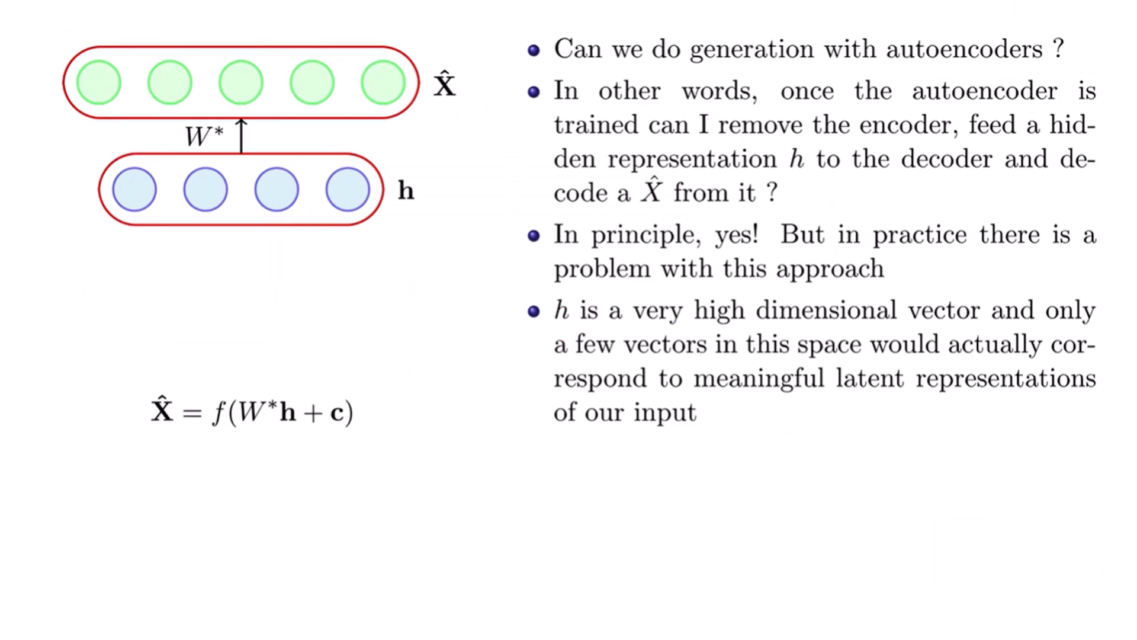
key("Right")
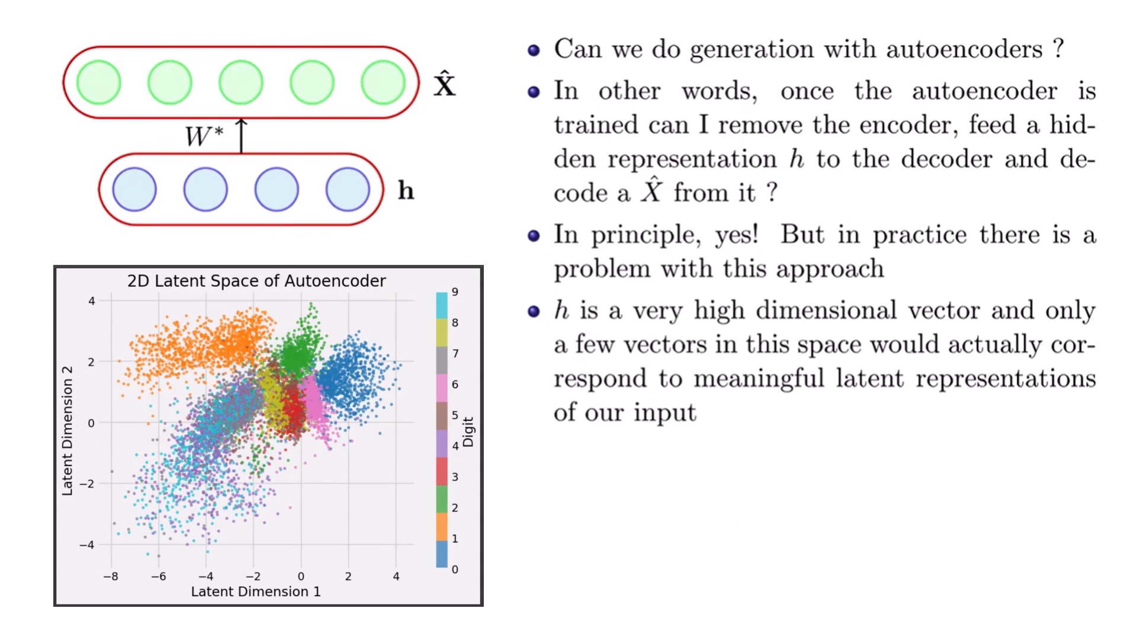
Replay the plot's entrance and the transition from the autoencoder diagram through the question slide to slide 9, then exit the show.
key("Left")
key("Right")
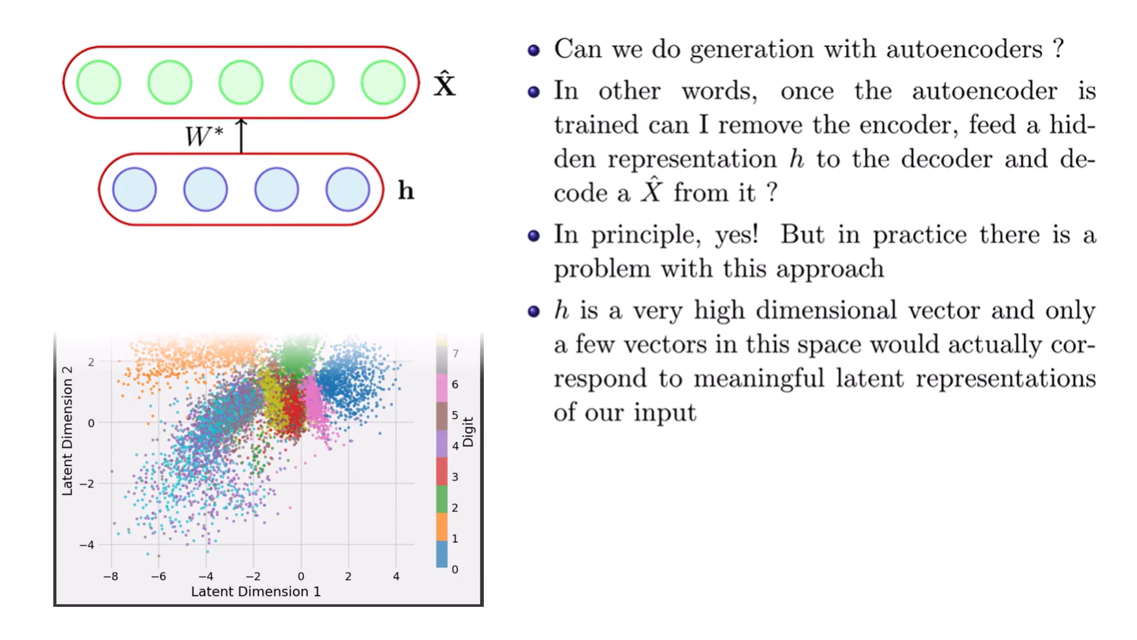
key("Right")
key("Left")
key("Left")
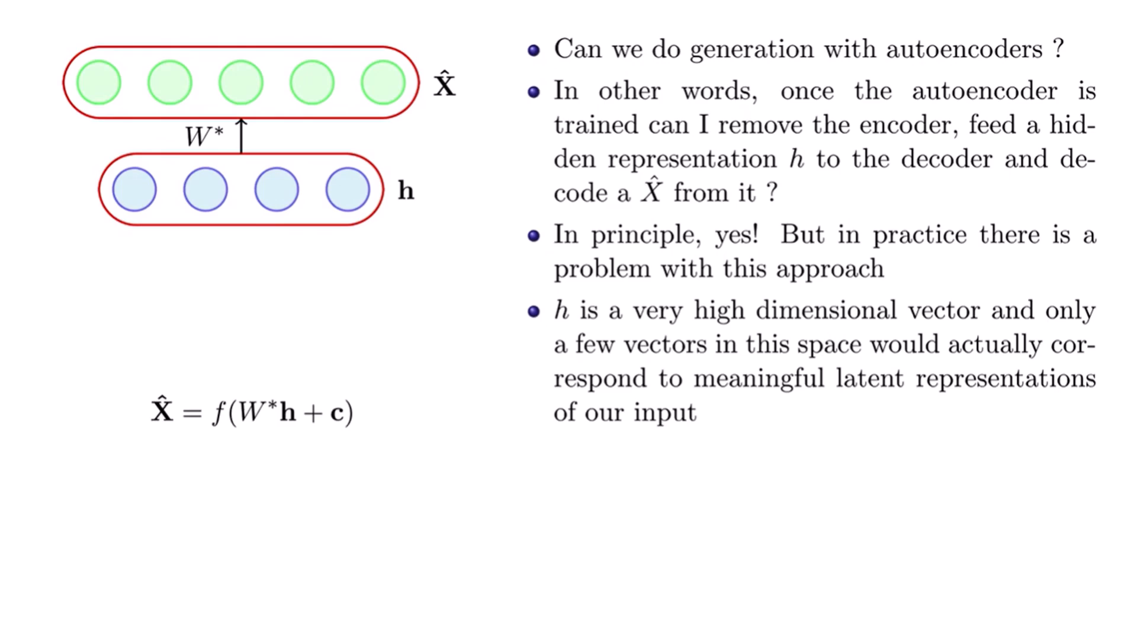
key("Right")
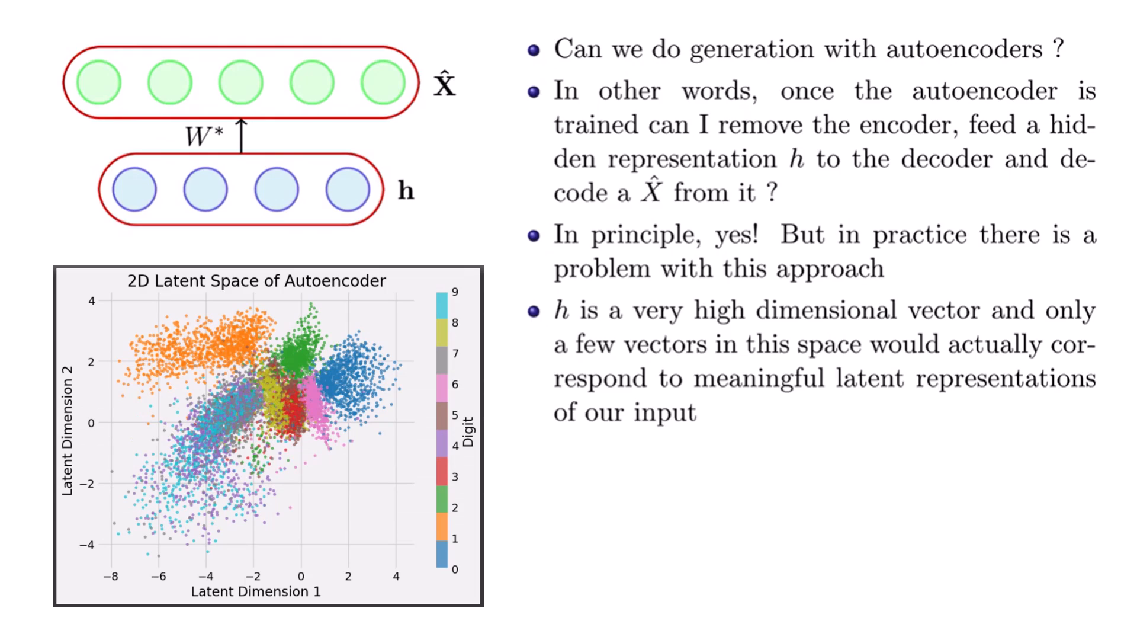
key("Left")
key("Left")
key("Left")
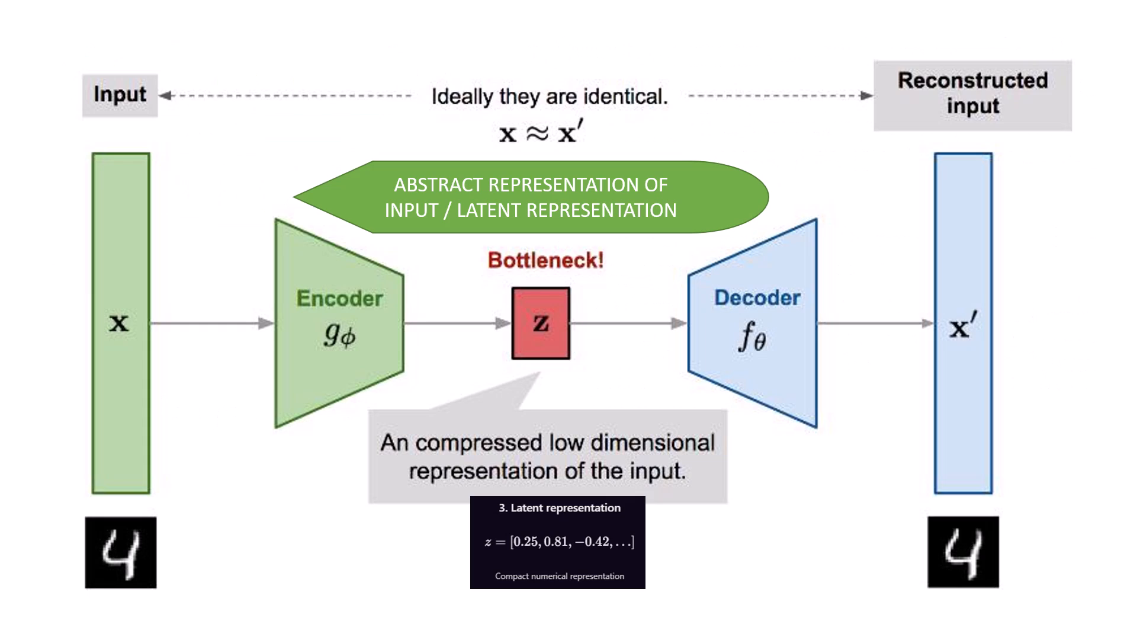
key("Right")
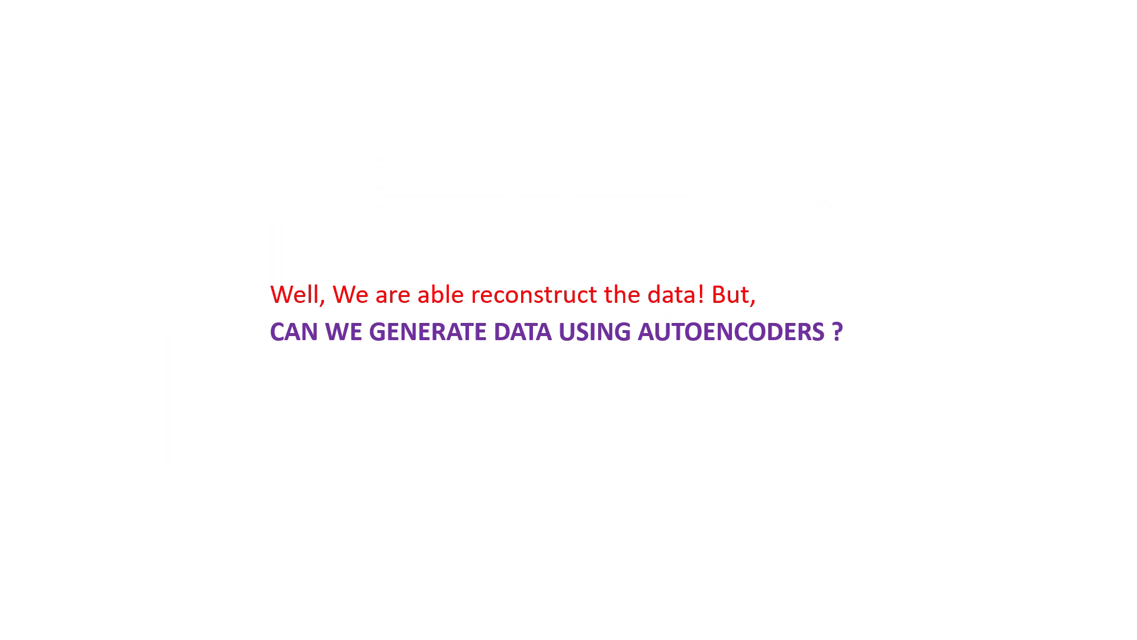
key("Right")
key("Right")
key("Escape")
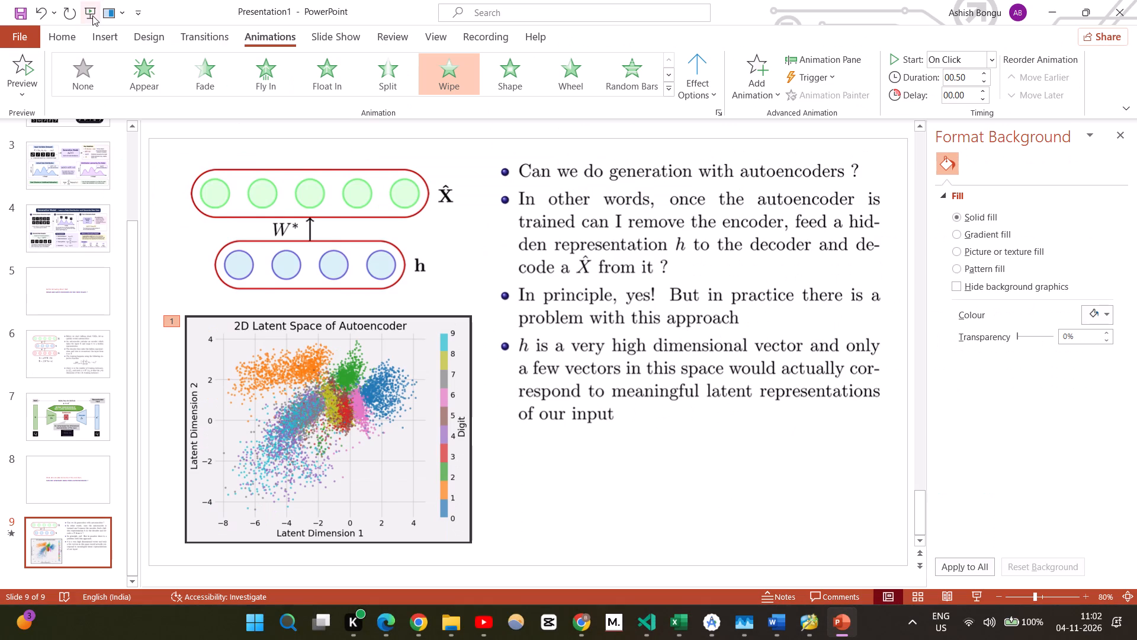
scroll(83, 429, "down", 3)
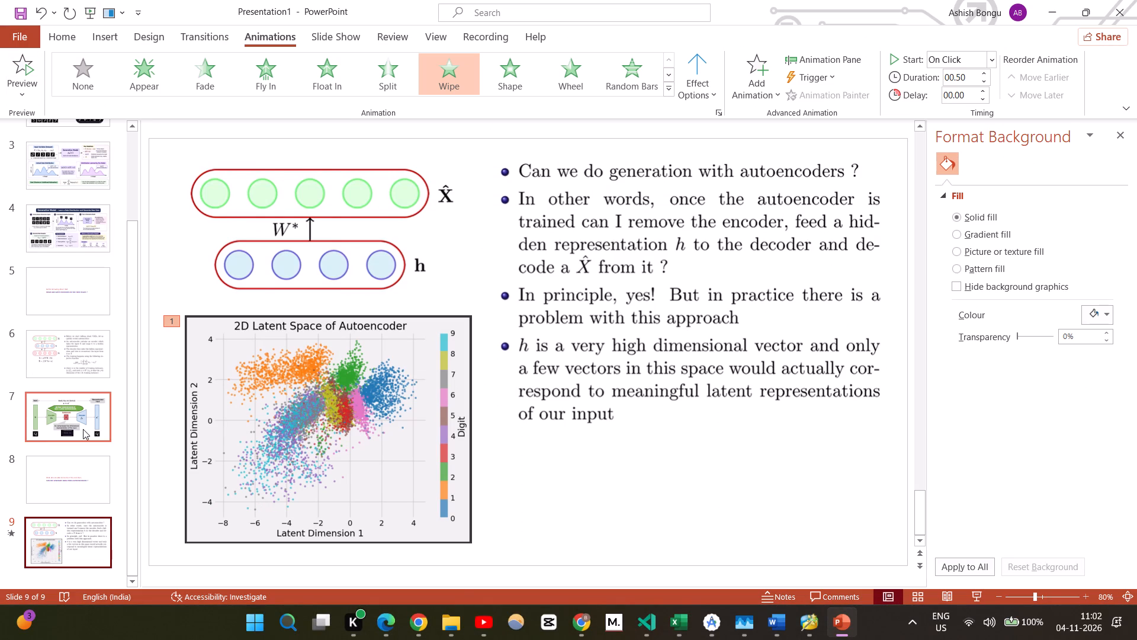
left_click(427, 628)
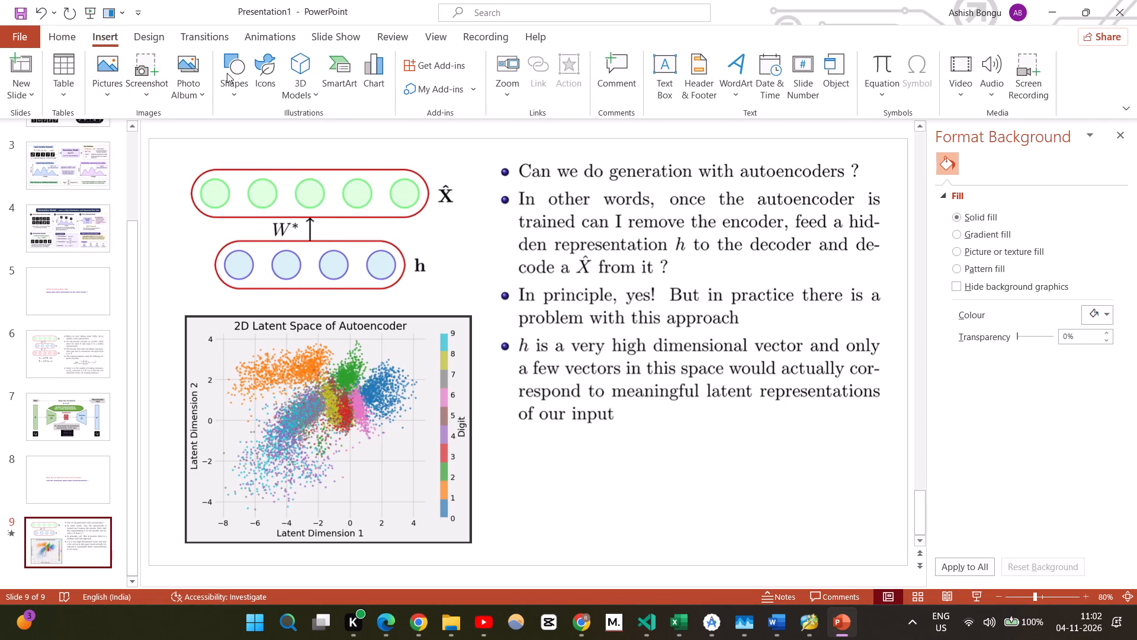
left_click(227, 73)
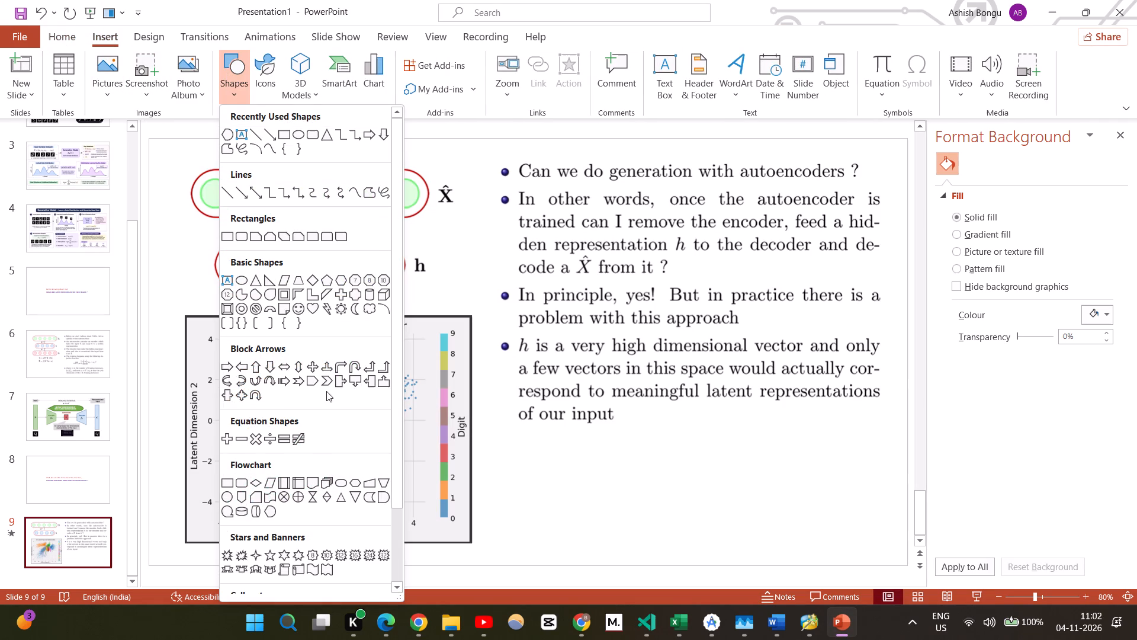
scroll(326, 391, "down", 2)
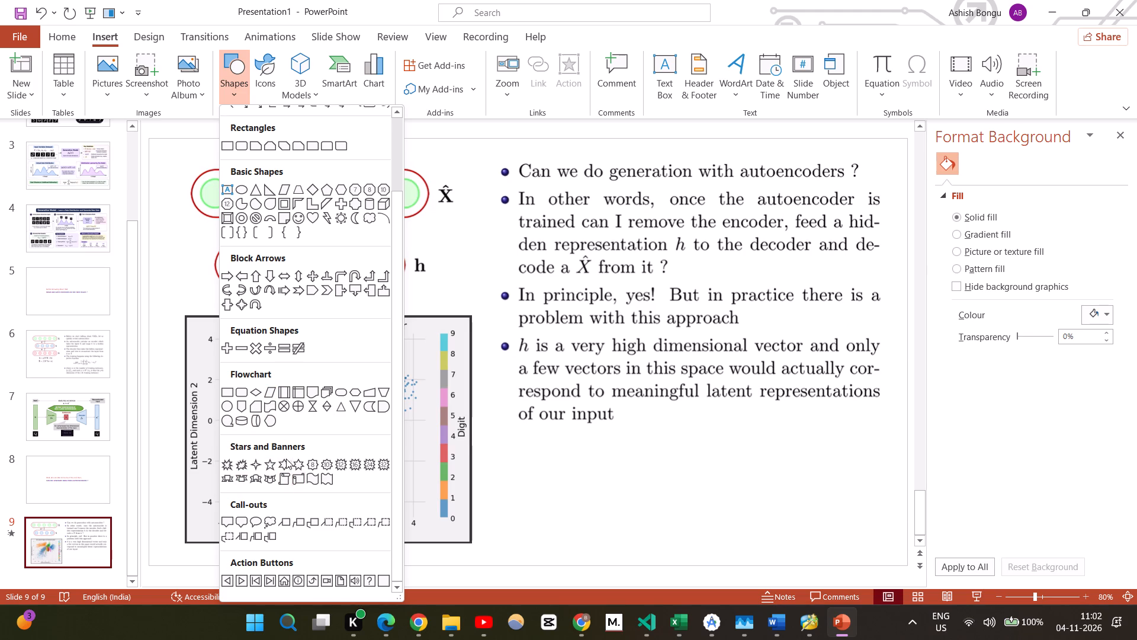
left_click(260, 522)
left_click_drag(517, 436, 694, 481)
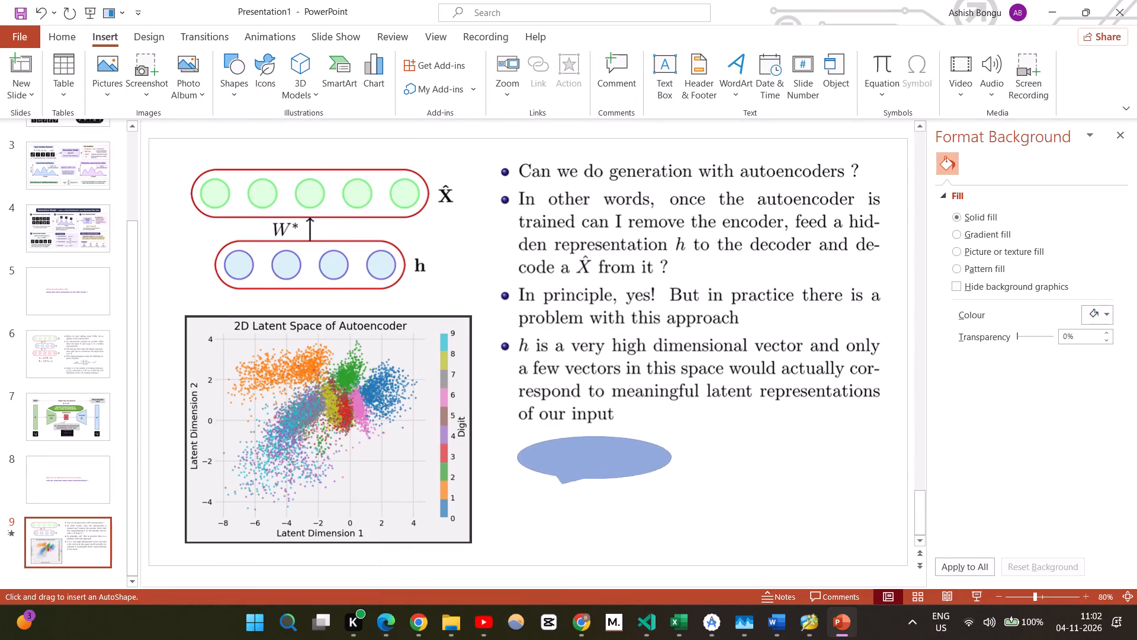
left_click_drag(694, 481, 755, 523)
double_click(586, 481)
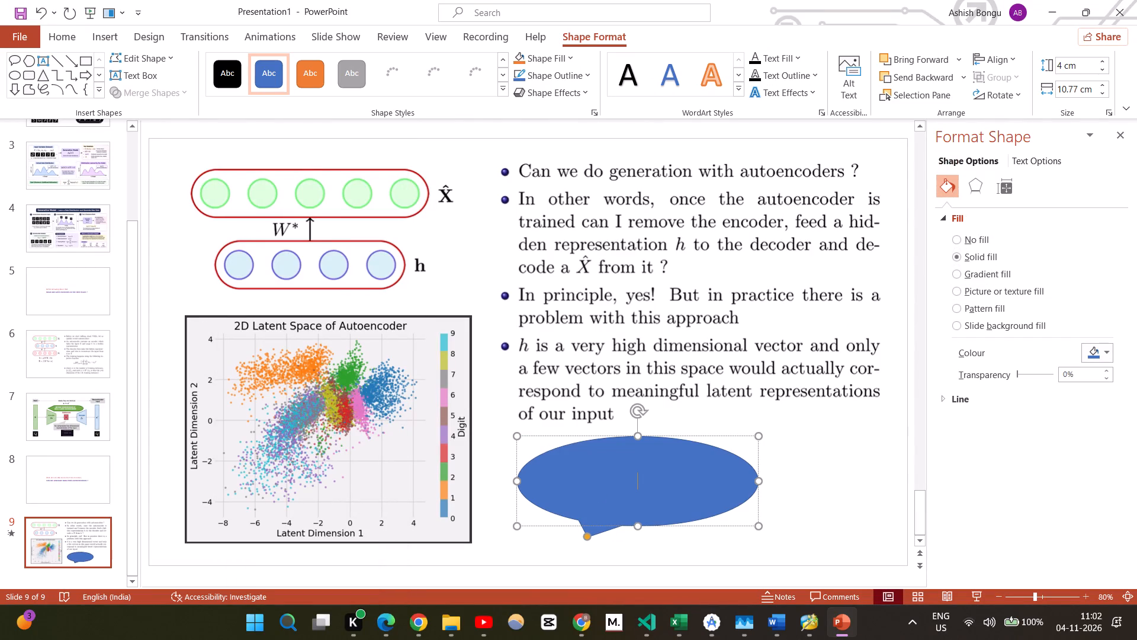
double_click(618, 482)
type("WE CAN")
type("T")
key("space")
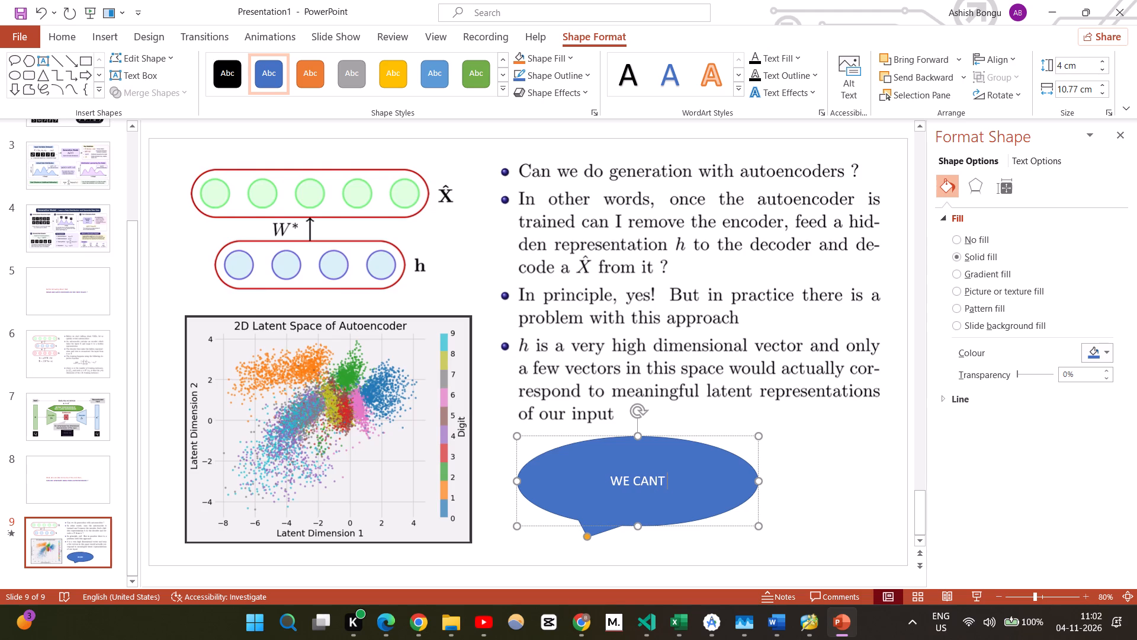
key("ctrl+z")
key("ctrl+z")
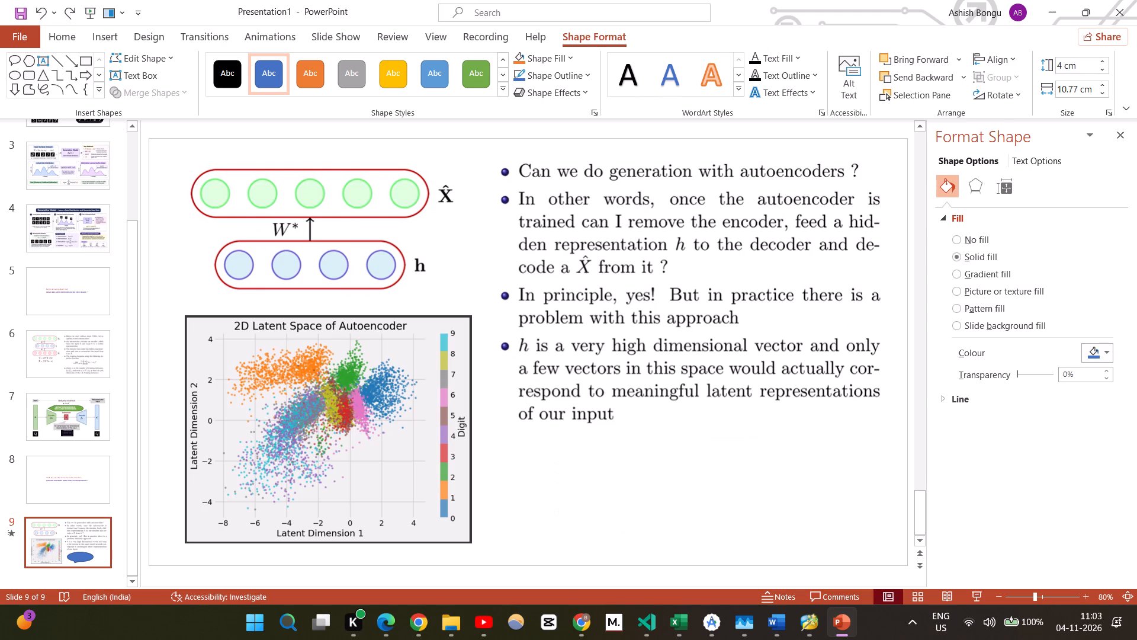
Draw an oval about 8.1 cm wide and 2.9 cm high below the bullet text on slide 9.
left_click(98, 36)
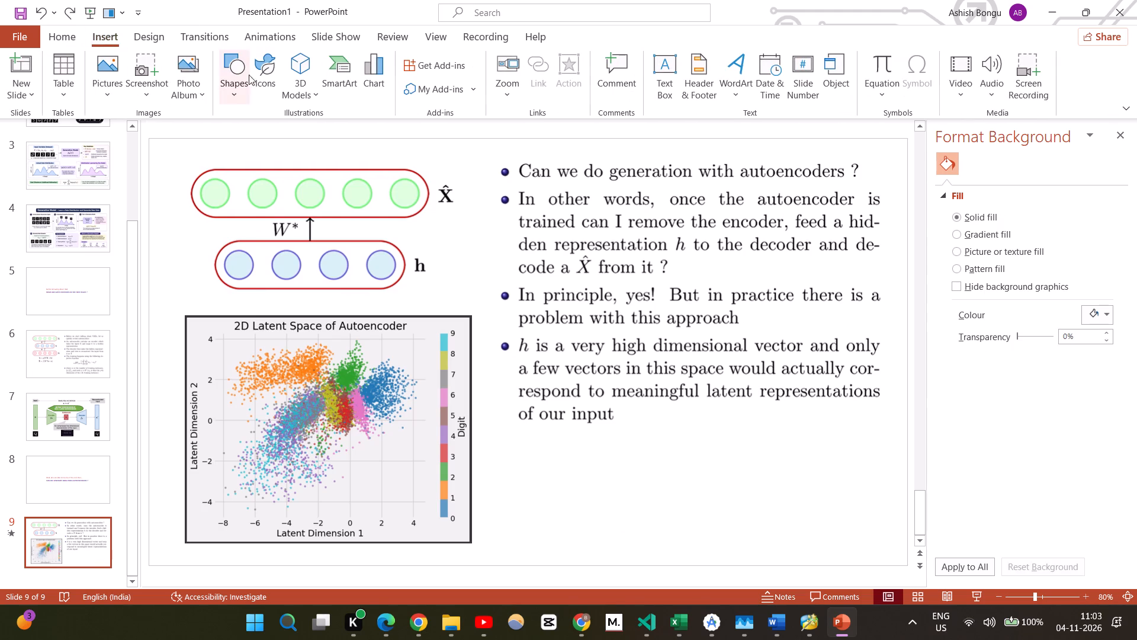
left_click(240, 97)
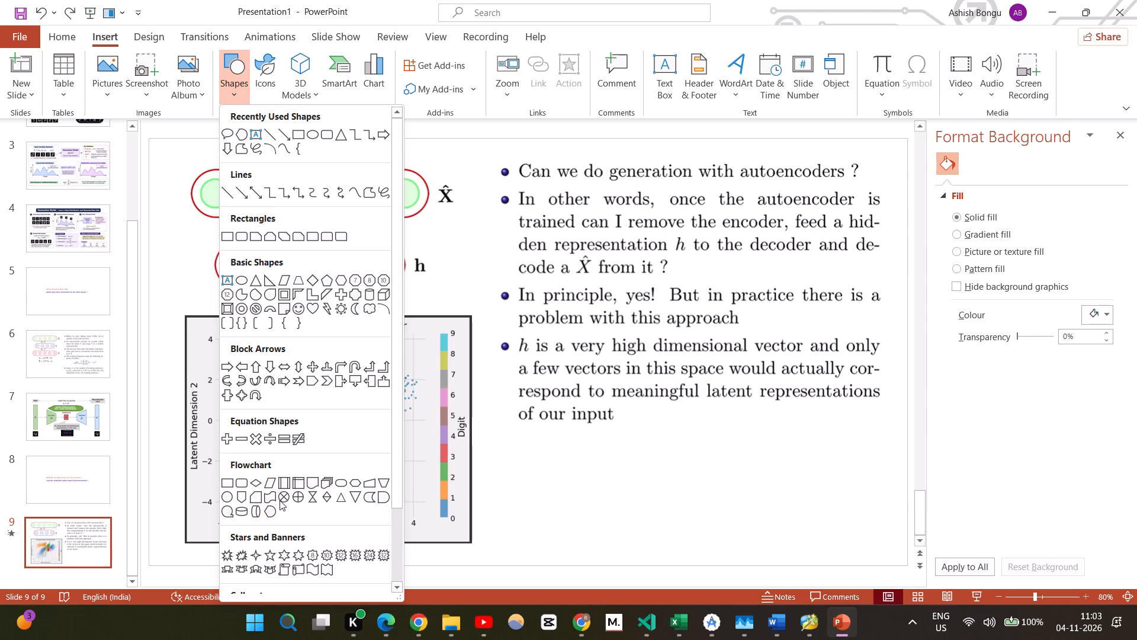
scroll(355, 535, "down", 1)
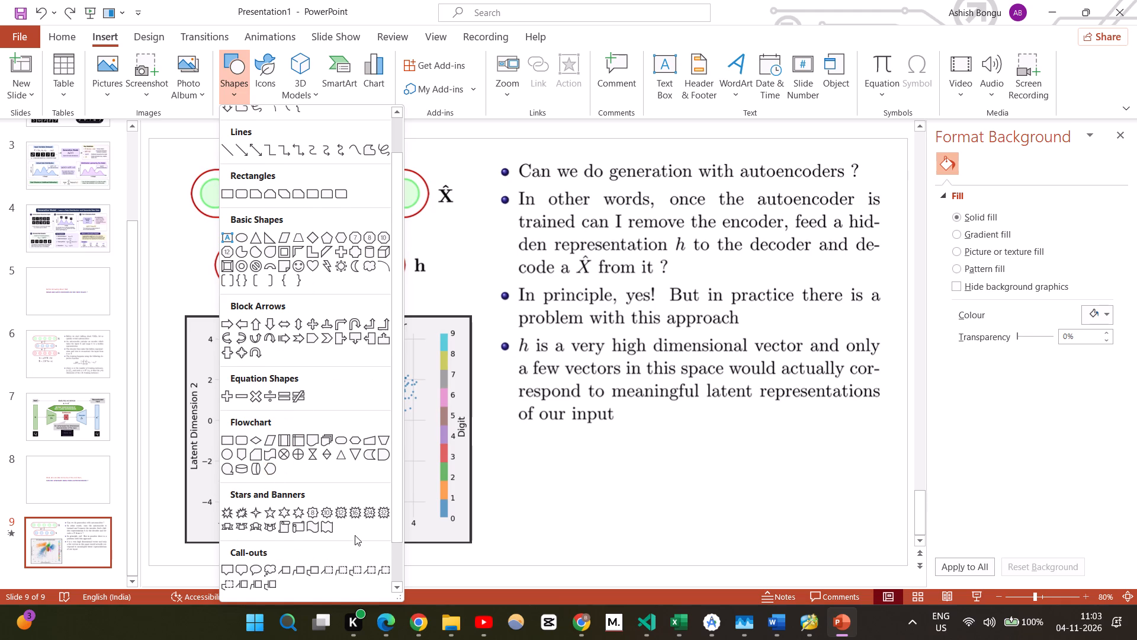
scroll(355, 535, "down", 1)
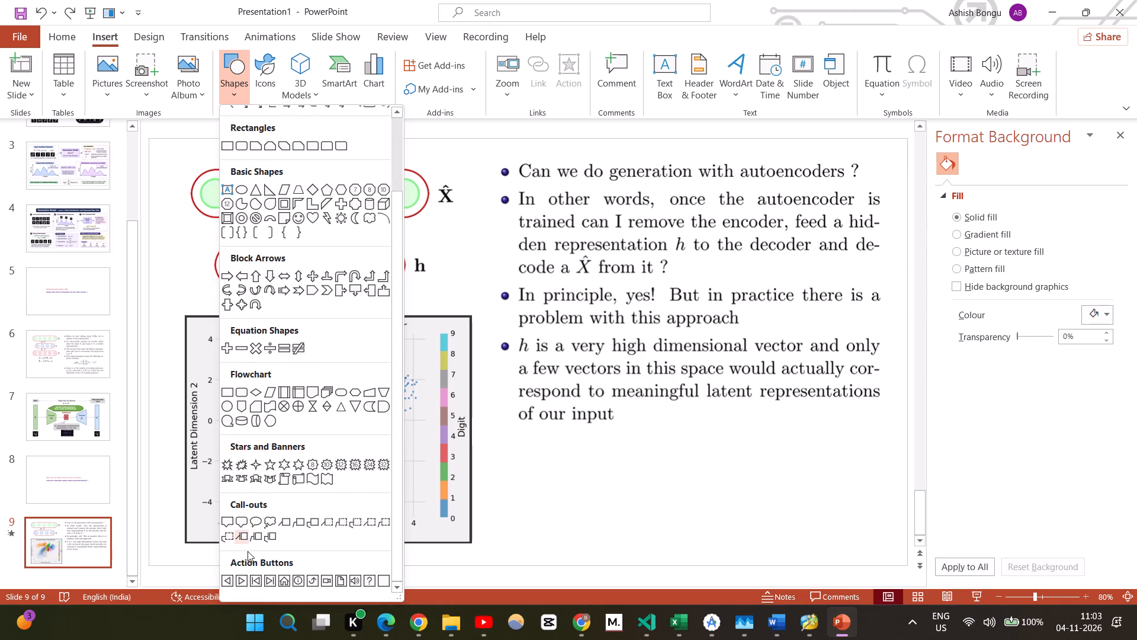
scroll(248, 551, "up", 1)
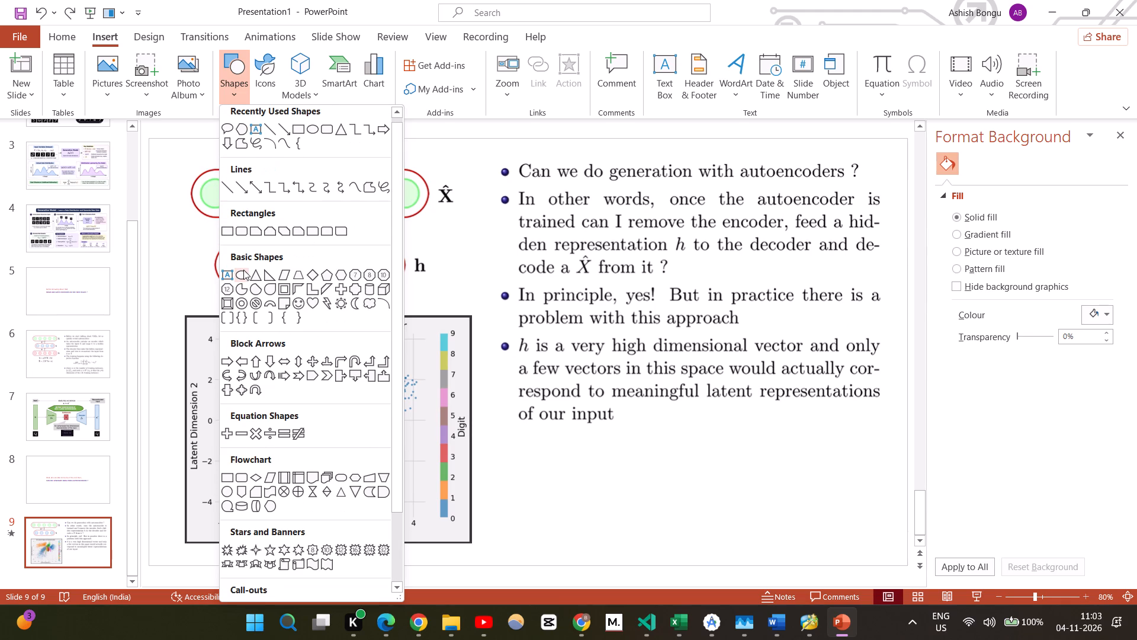
left_click(243, 270)
left_click_drag(565, 469, 651, 486)
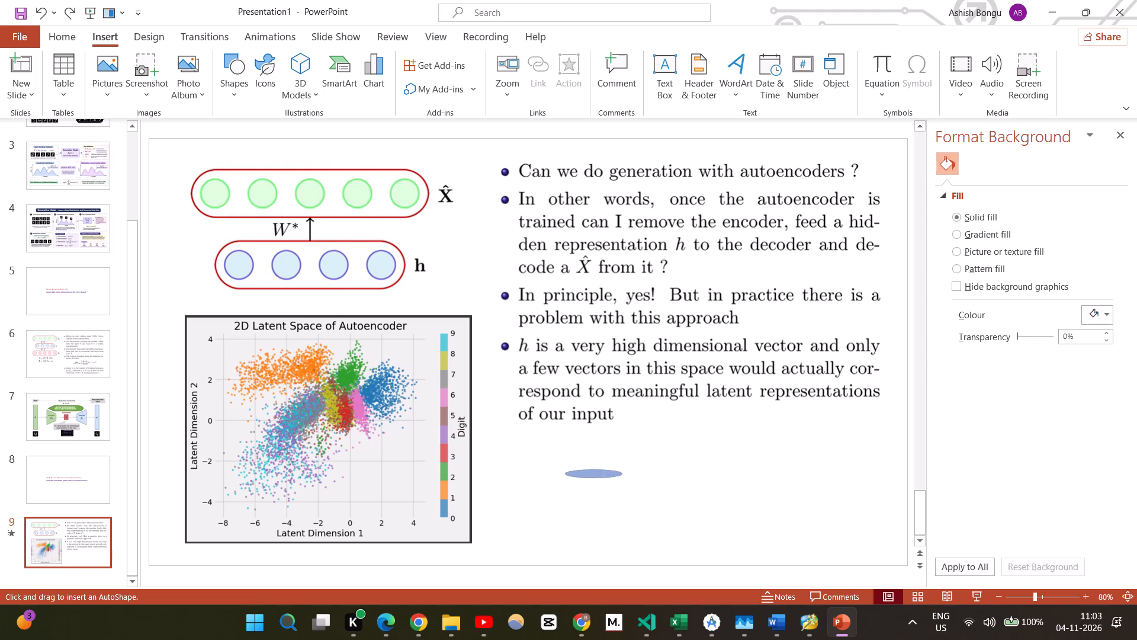
left_click_drag(651, 486, 746, 533)
Enter the text "WE CAN'T SAMPLE RANDOMLY RIGHT ?" in the oval below slide 9's bullets.
double_click(650, 508)
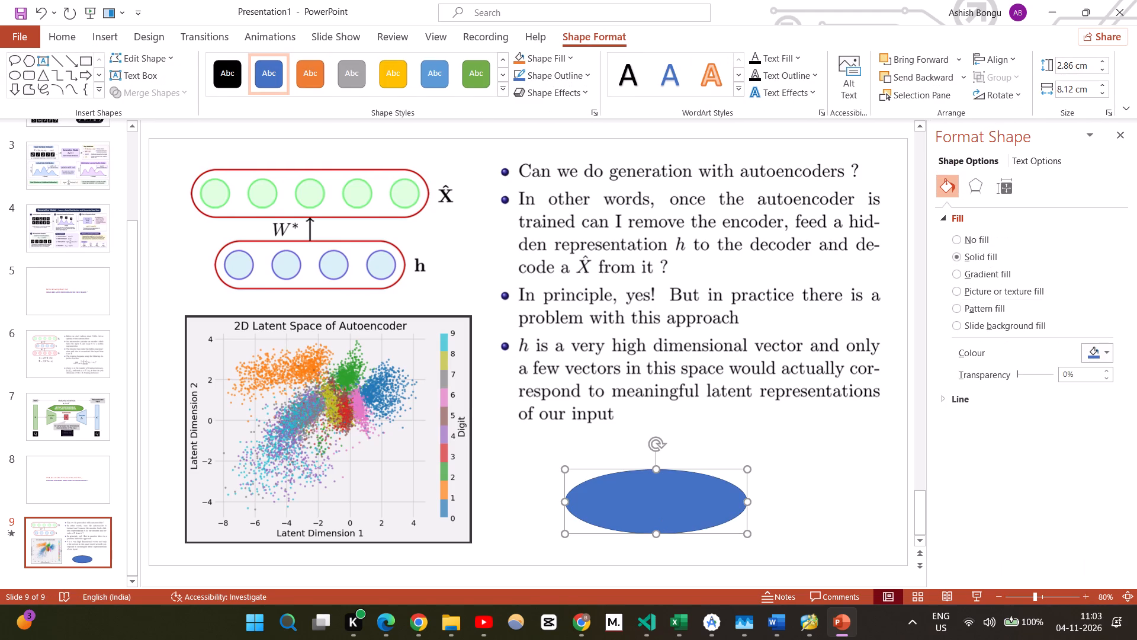
type("WE CANT")
key("space")
key("BackSpace")
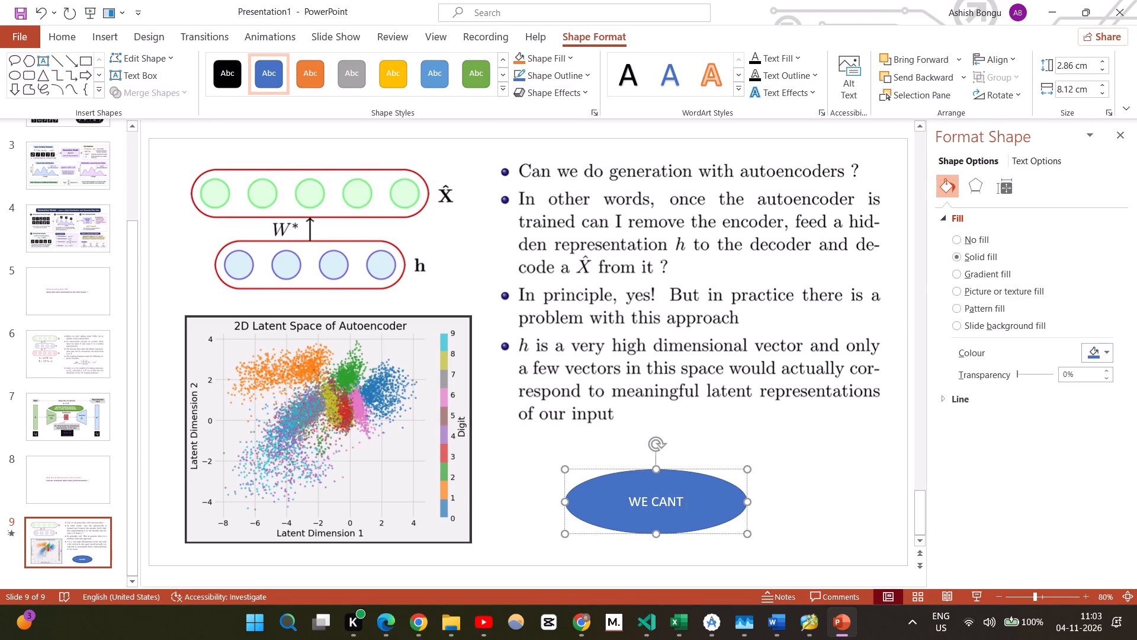
key("BackSpace")
type("'T SAMPLE")
key("space")
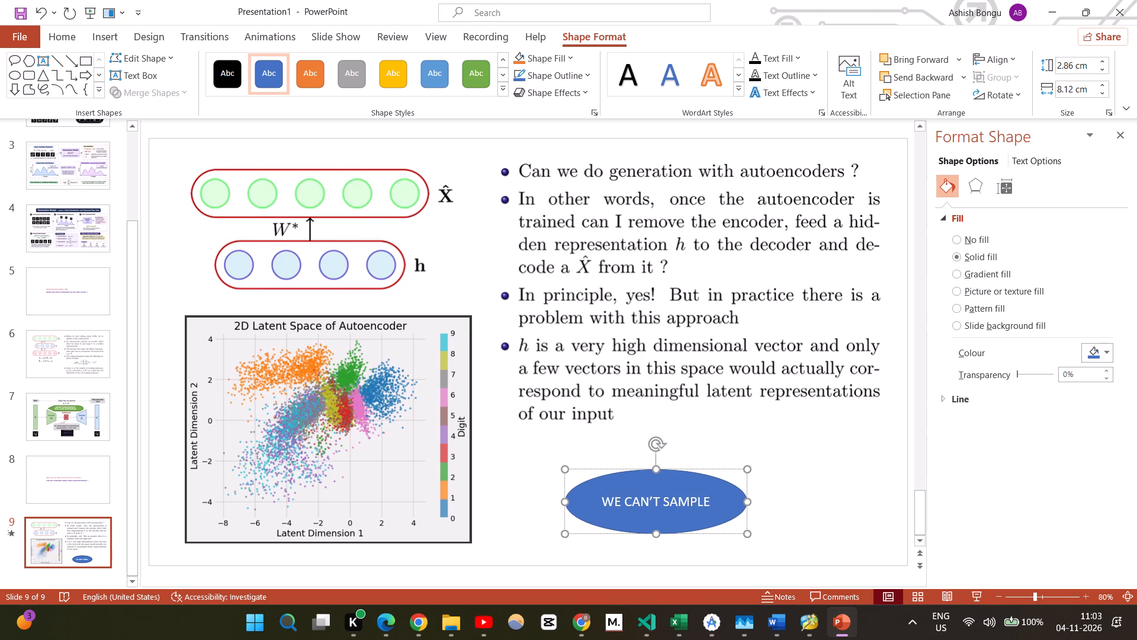
type("RAN")
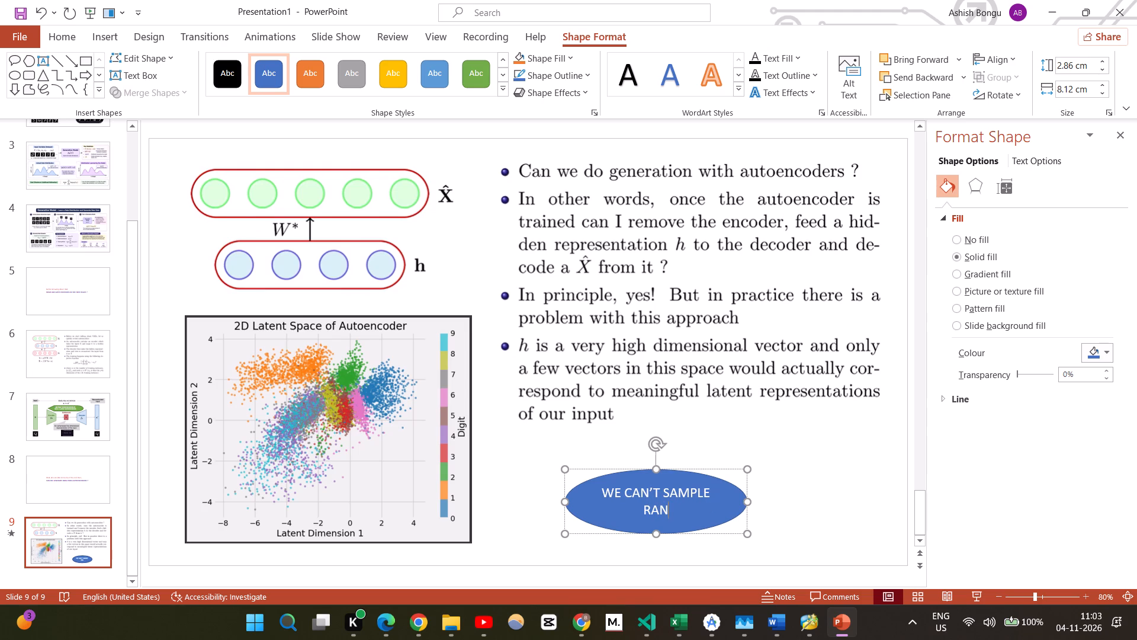
type("DOML")
type("Y")
key("space")
type("RIGHT")
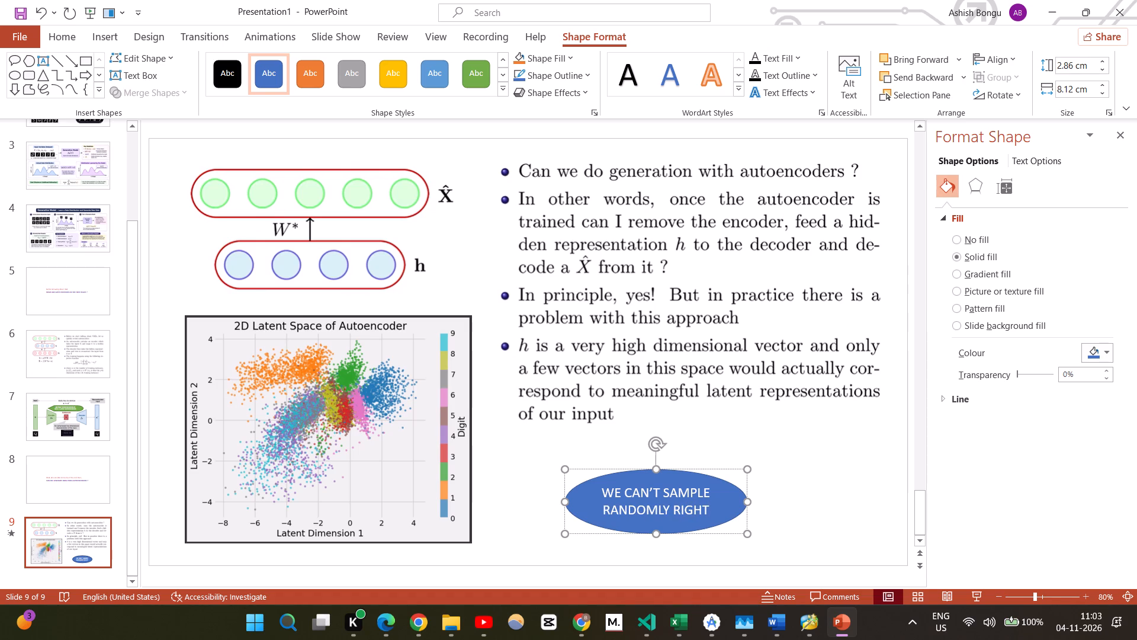
key("space")
type("?")
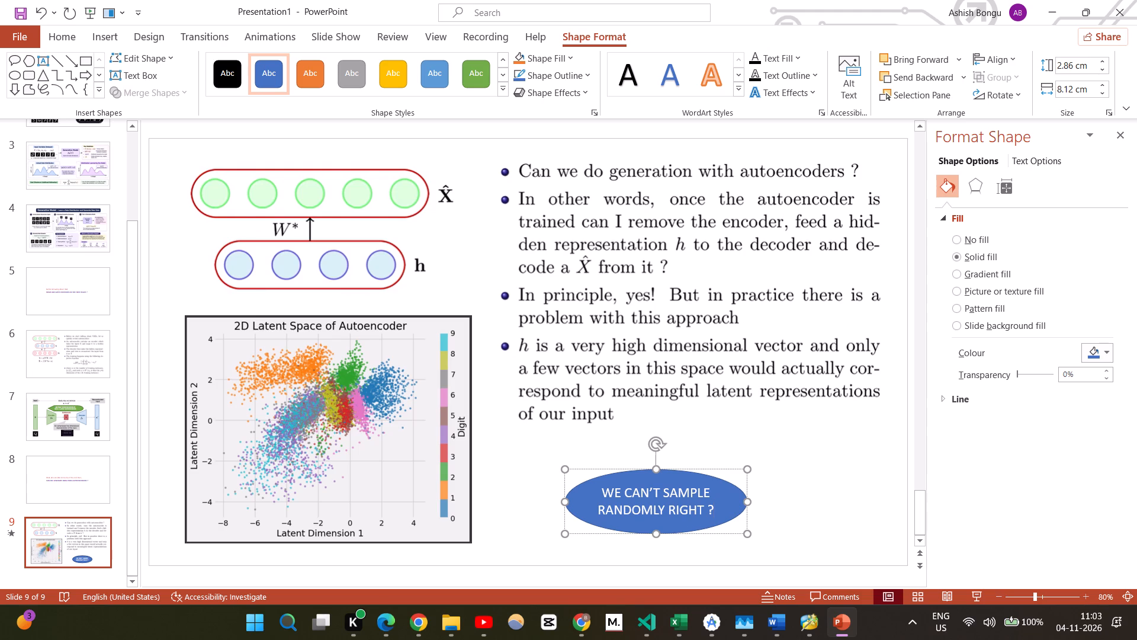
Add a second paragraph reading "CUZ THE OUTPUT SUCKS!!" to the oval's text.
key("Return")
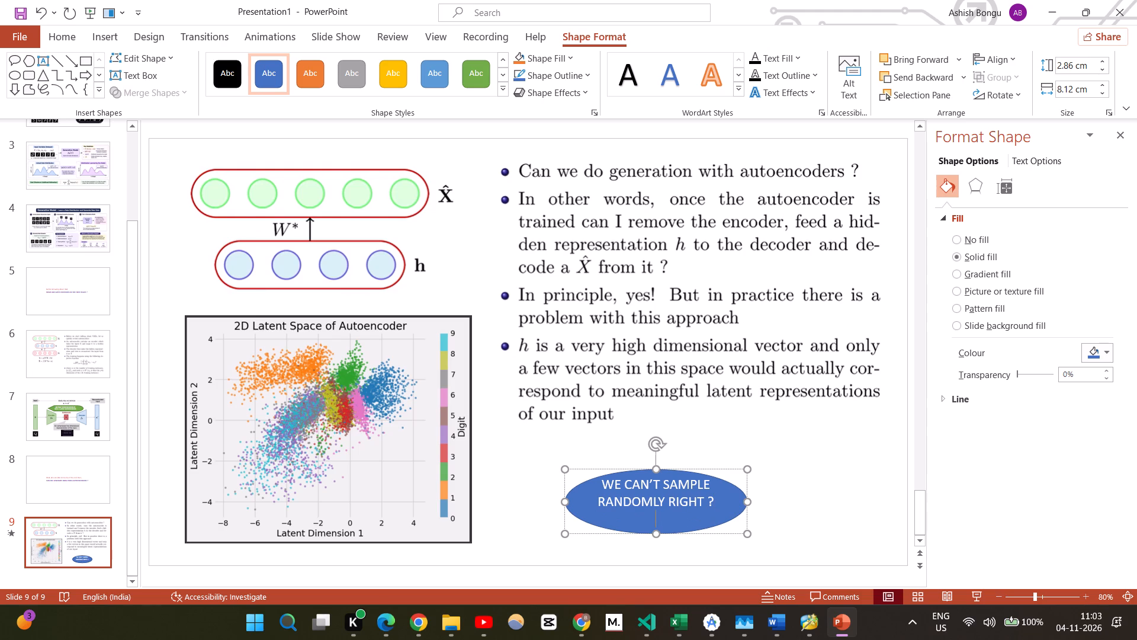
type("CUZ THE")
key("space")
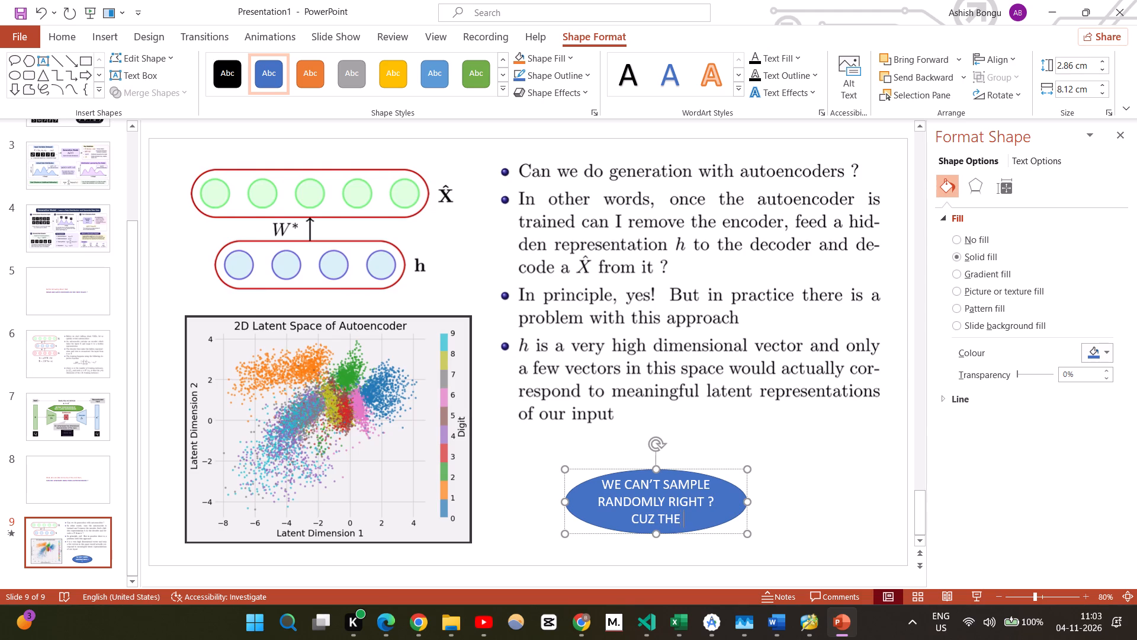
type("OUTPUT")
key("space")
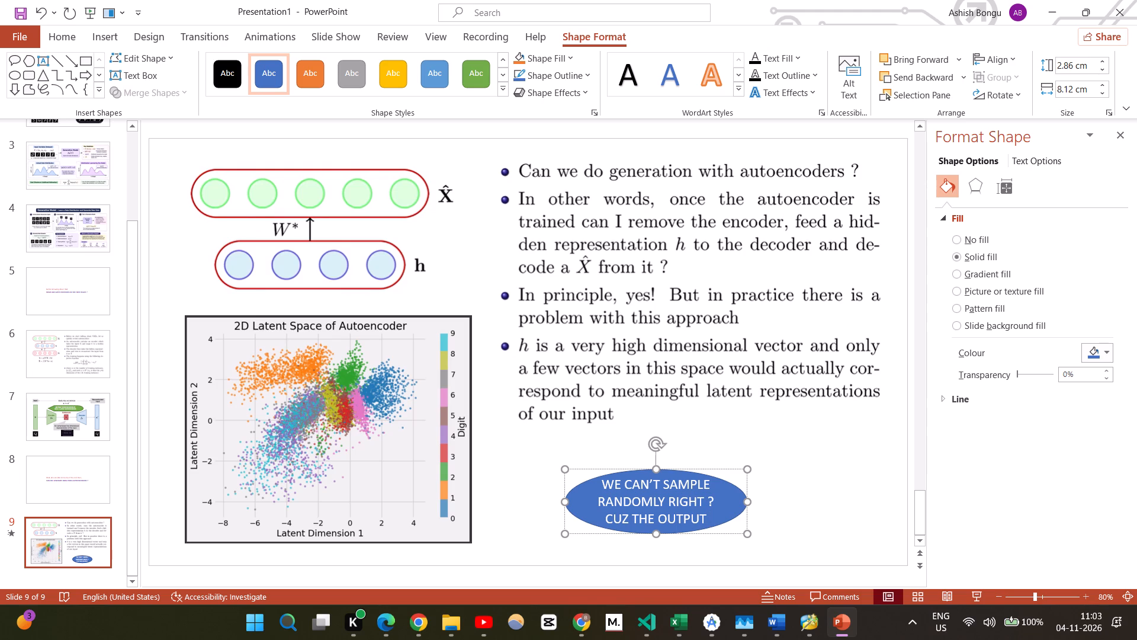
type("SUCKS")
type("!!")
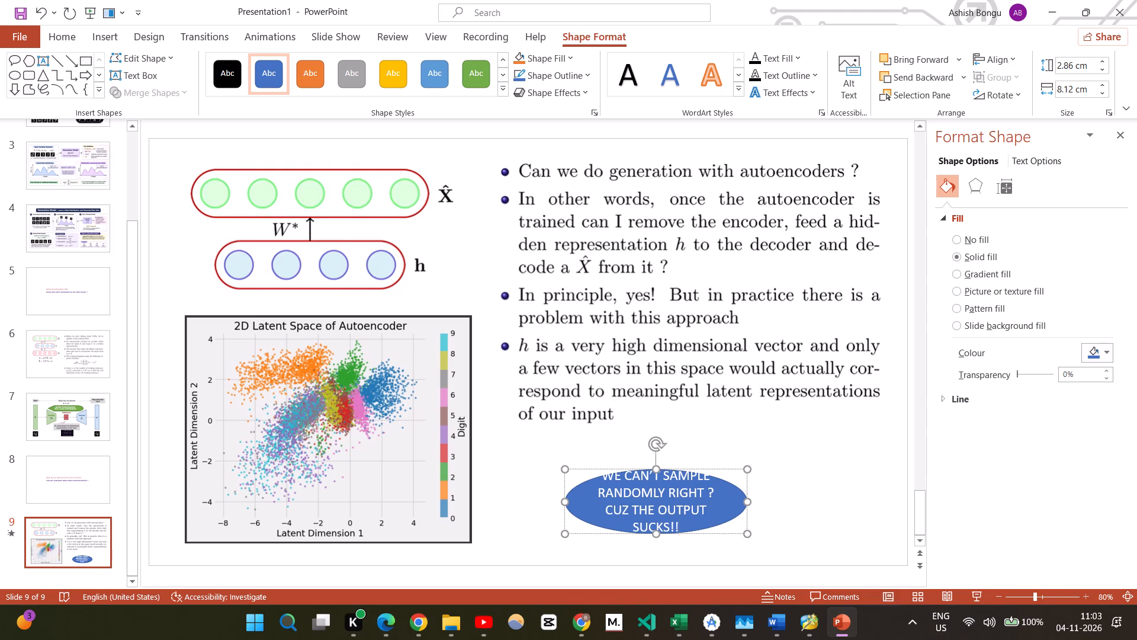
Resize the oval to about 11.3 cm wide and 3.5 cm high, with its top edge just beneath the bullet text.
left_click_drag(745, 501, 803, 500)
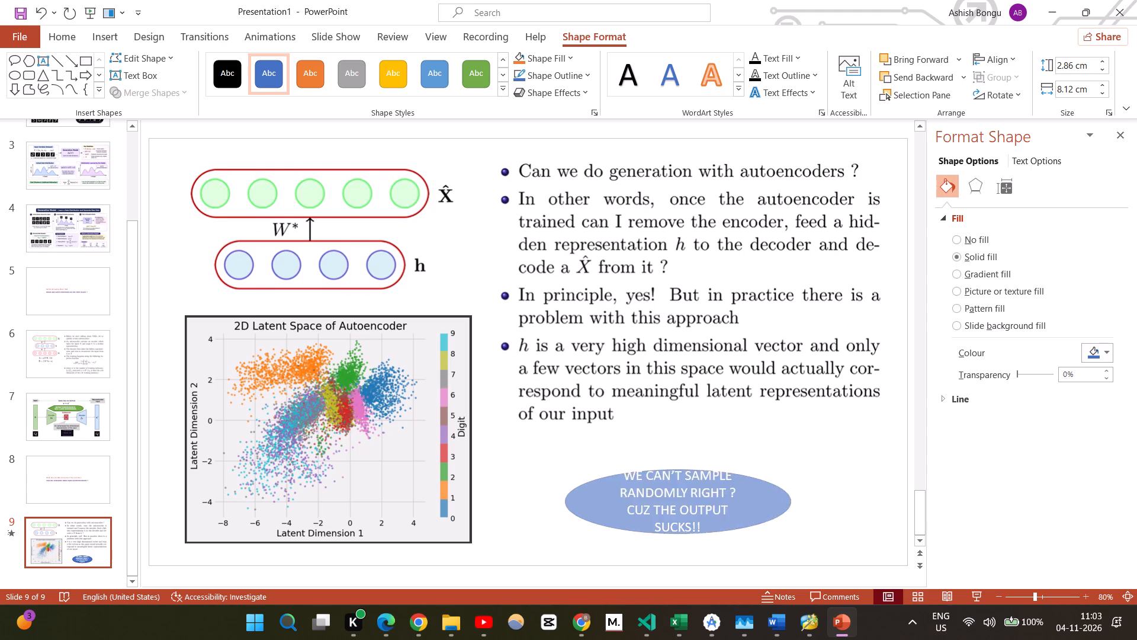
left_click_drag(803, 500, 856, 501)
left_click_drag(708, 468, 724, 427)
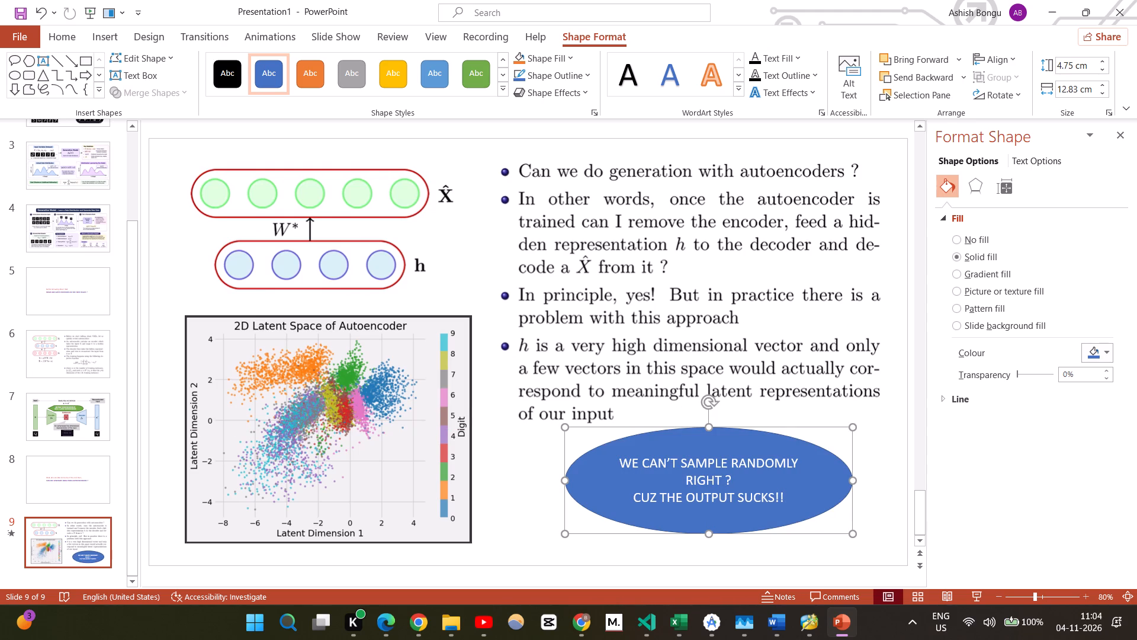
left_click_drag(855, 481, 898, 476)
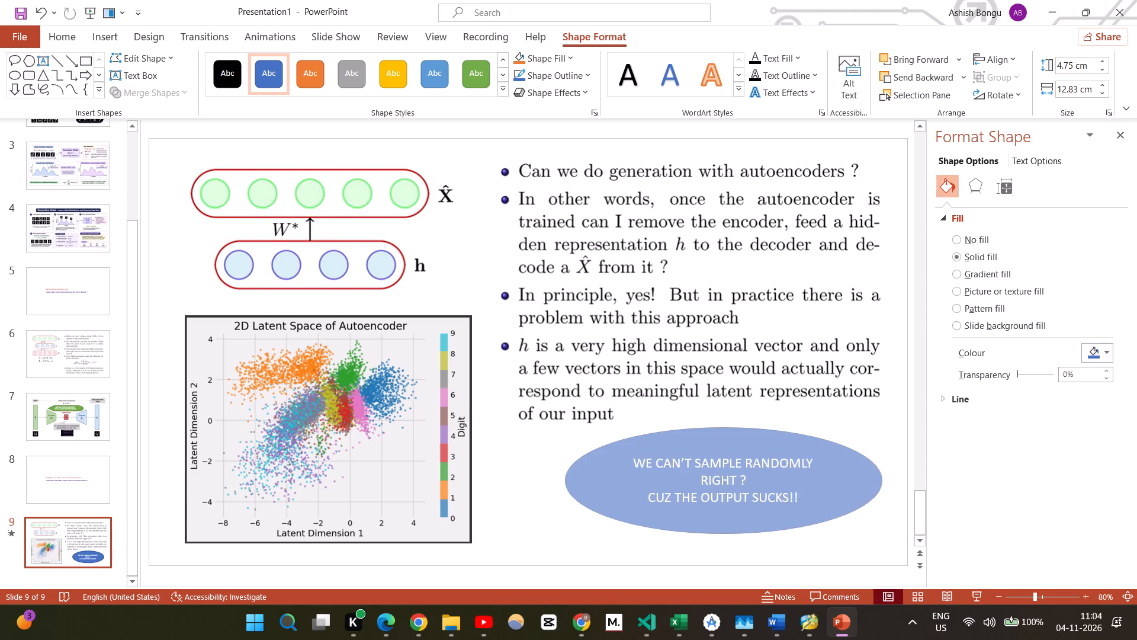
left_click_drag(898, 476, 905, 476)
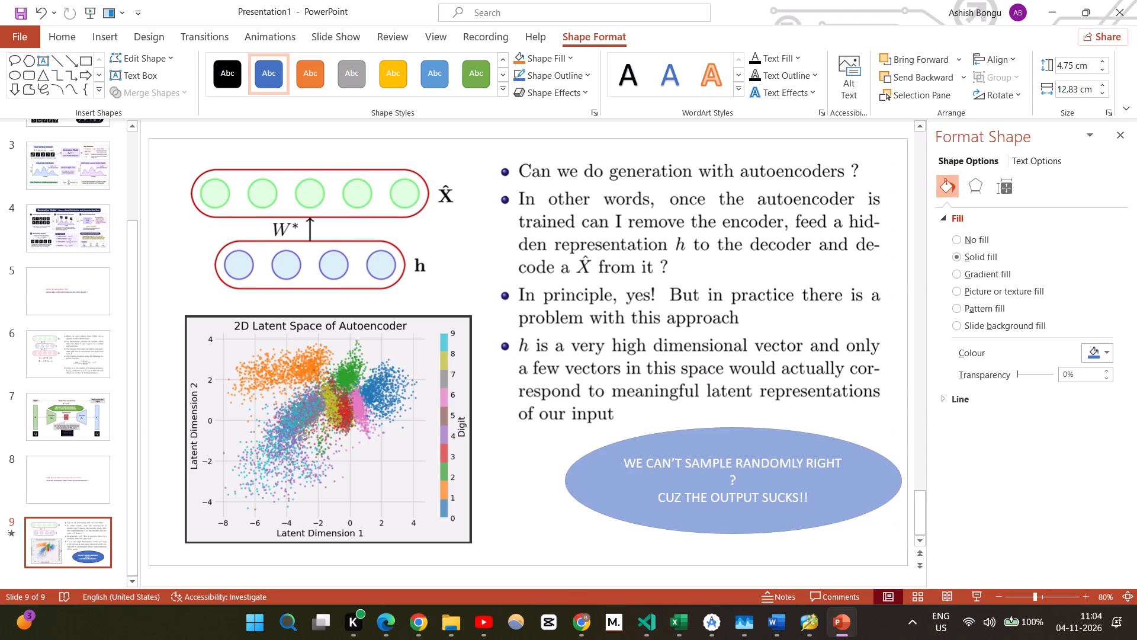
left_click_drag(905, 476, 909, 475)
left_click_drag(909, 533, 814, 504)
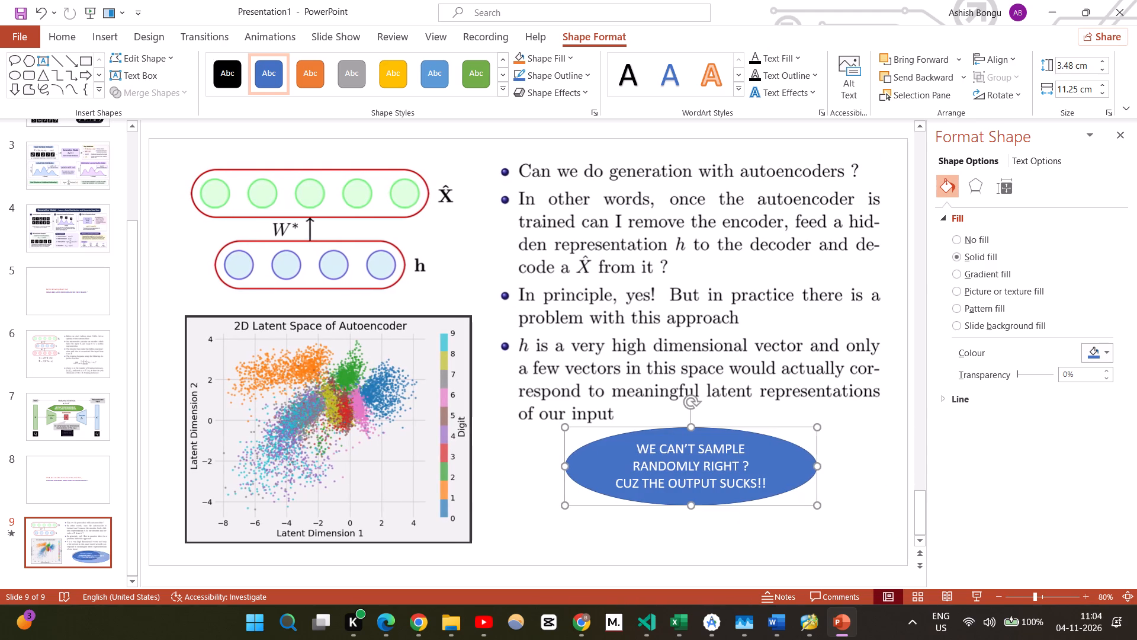
Try solid green and solid gold theme styles on the oval, settling on the light gold gradient style with black text.
double_click(724, 473)
key("ctrl+a")
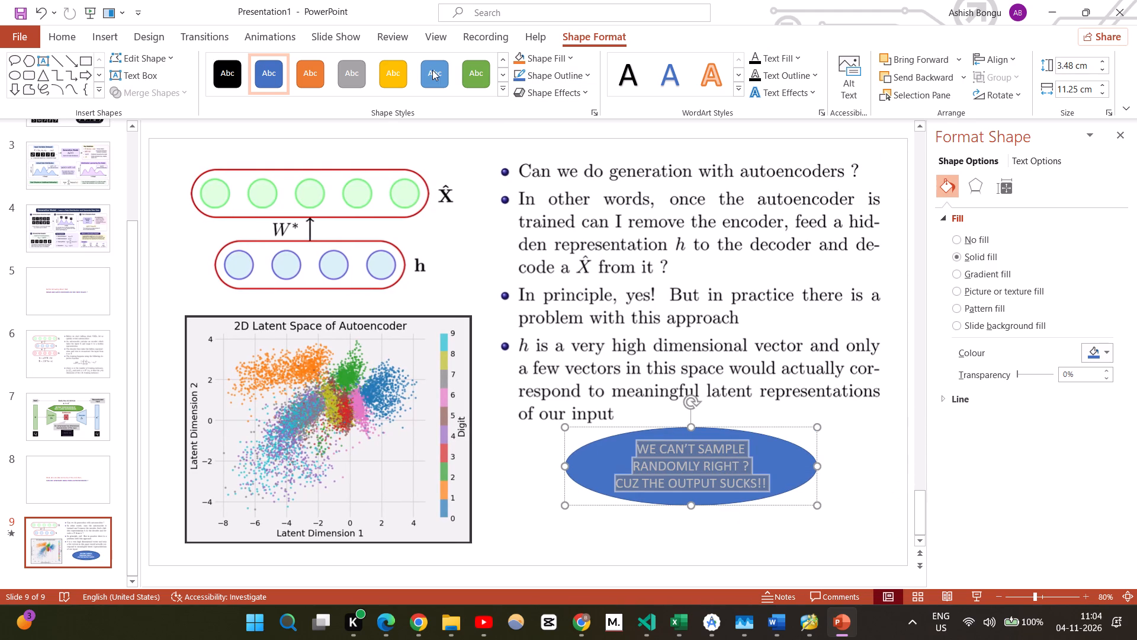
left_click(478, 80)
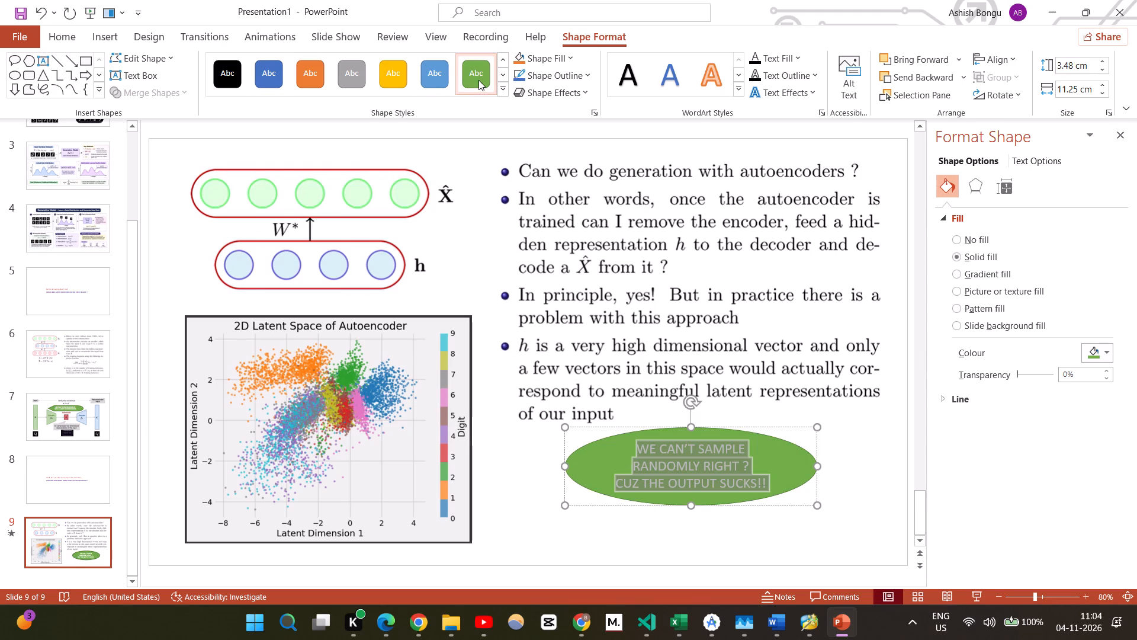
left_click(376, 66)
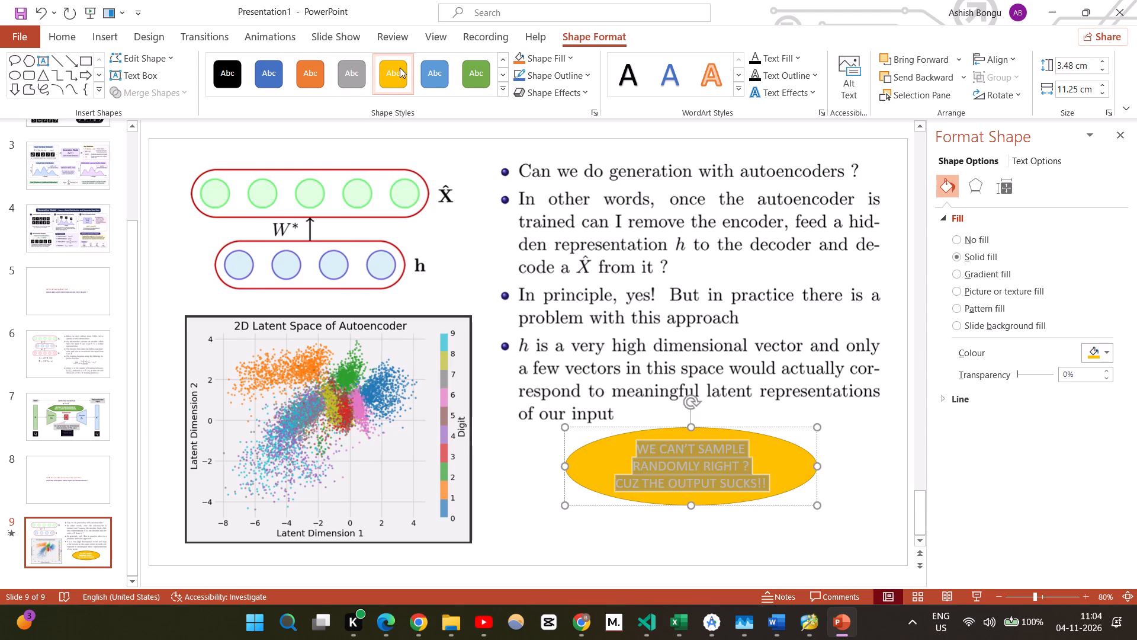
left_click(508, 84)
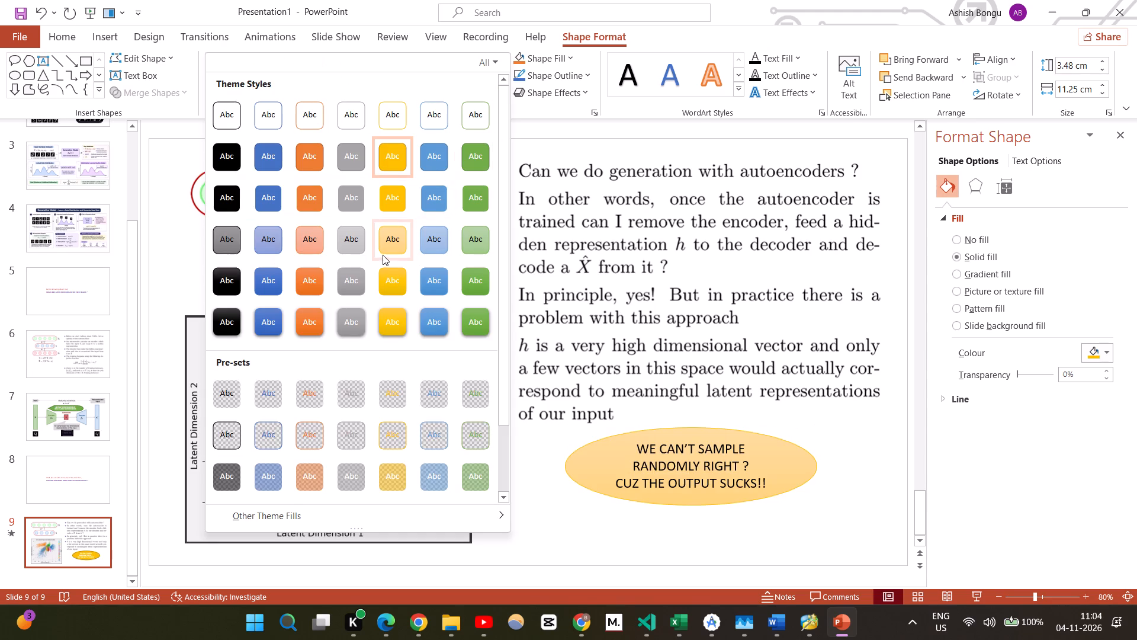
left_click(383, 255)
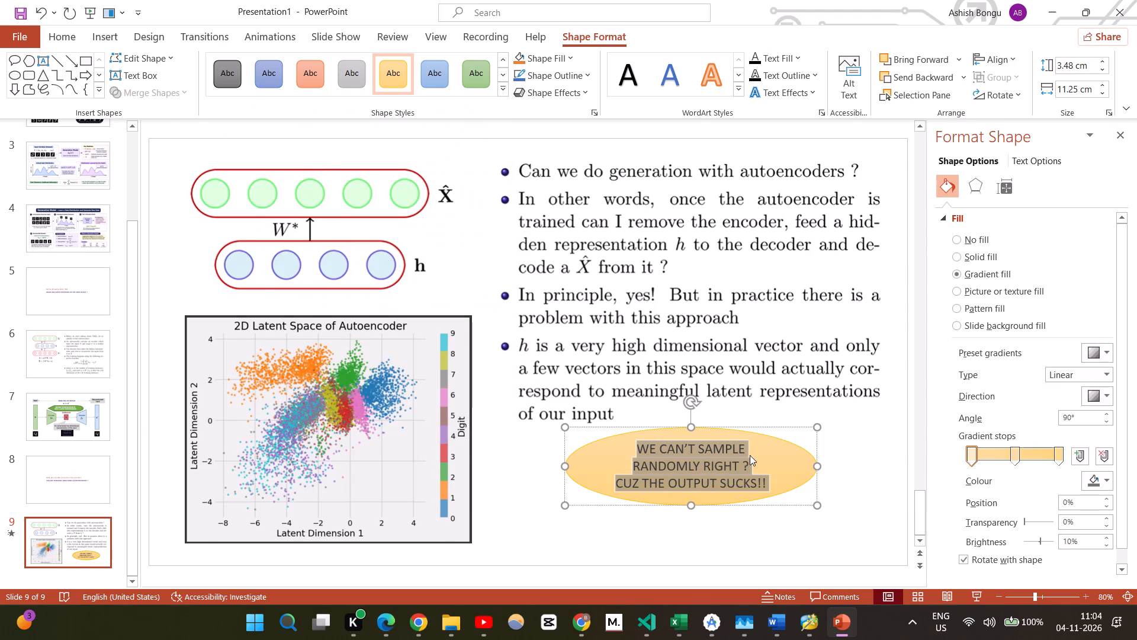
left_click(750, 455)
left_click(769, 487)
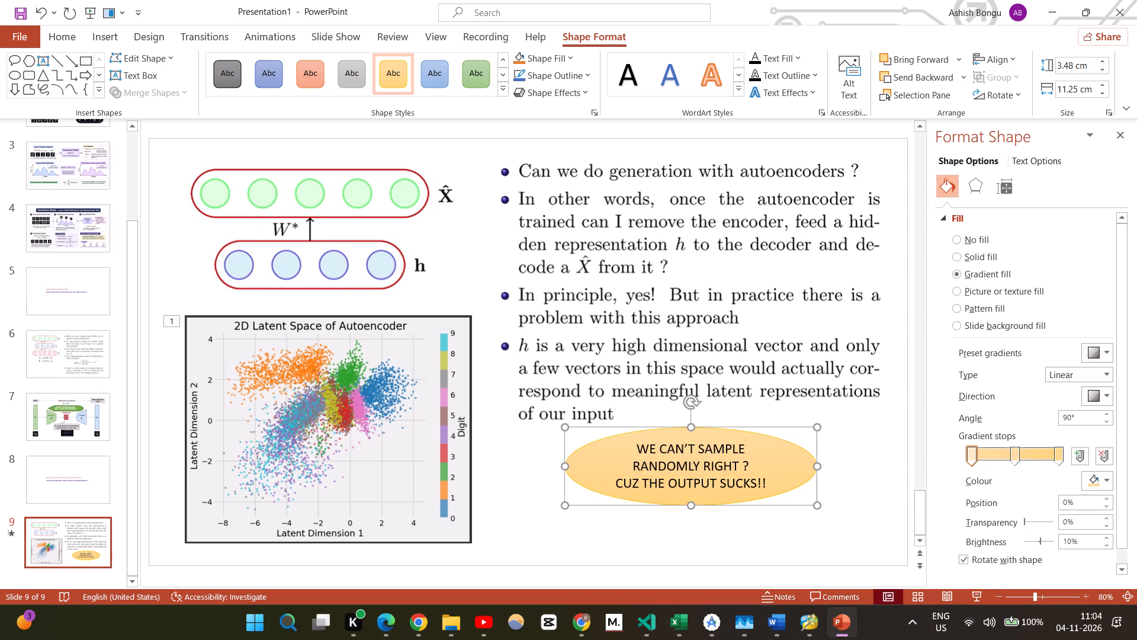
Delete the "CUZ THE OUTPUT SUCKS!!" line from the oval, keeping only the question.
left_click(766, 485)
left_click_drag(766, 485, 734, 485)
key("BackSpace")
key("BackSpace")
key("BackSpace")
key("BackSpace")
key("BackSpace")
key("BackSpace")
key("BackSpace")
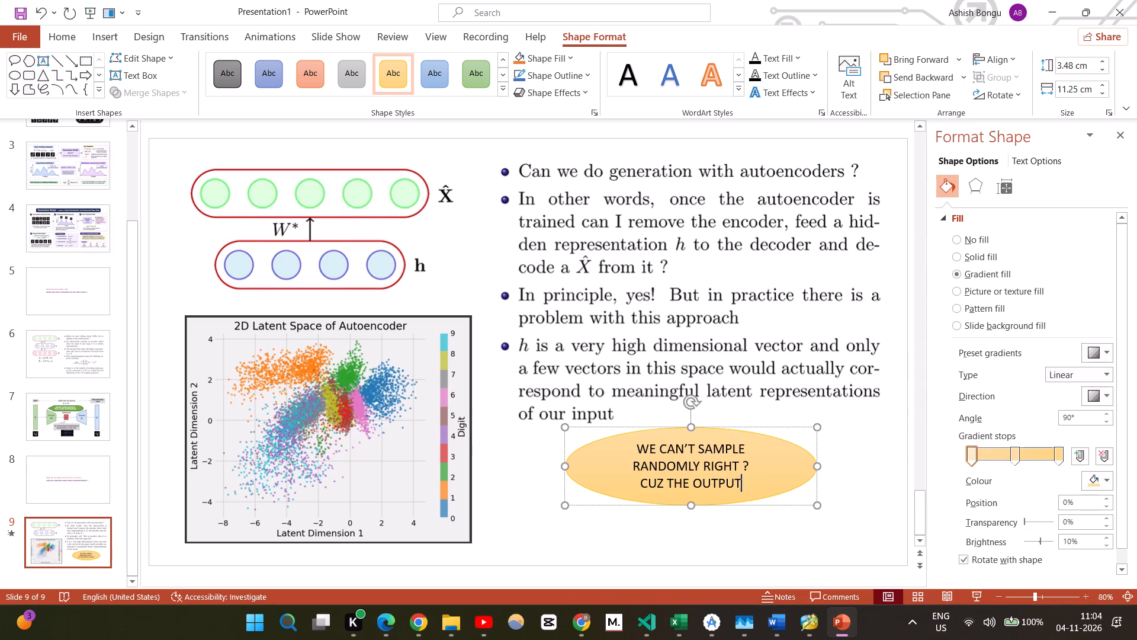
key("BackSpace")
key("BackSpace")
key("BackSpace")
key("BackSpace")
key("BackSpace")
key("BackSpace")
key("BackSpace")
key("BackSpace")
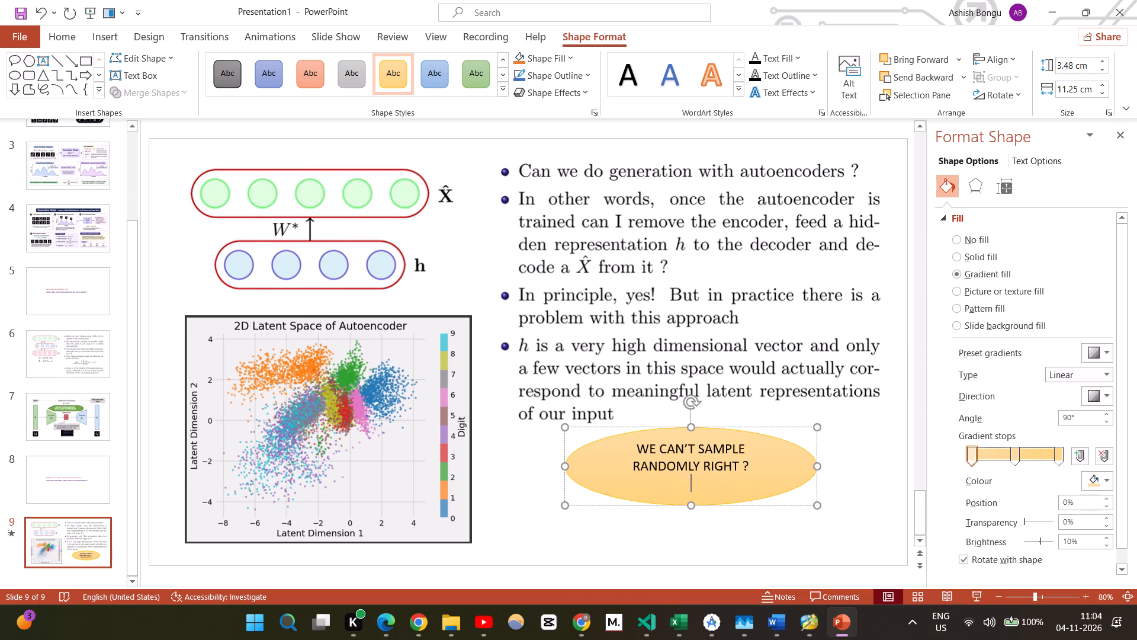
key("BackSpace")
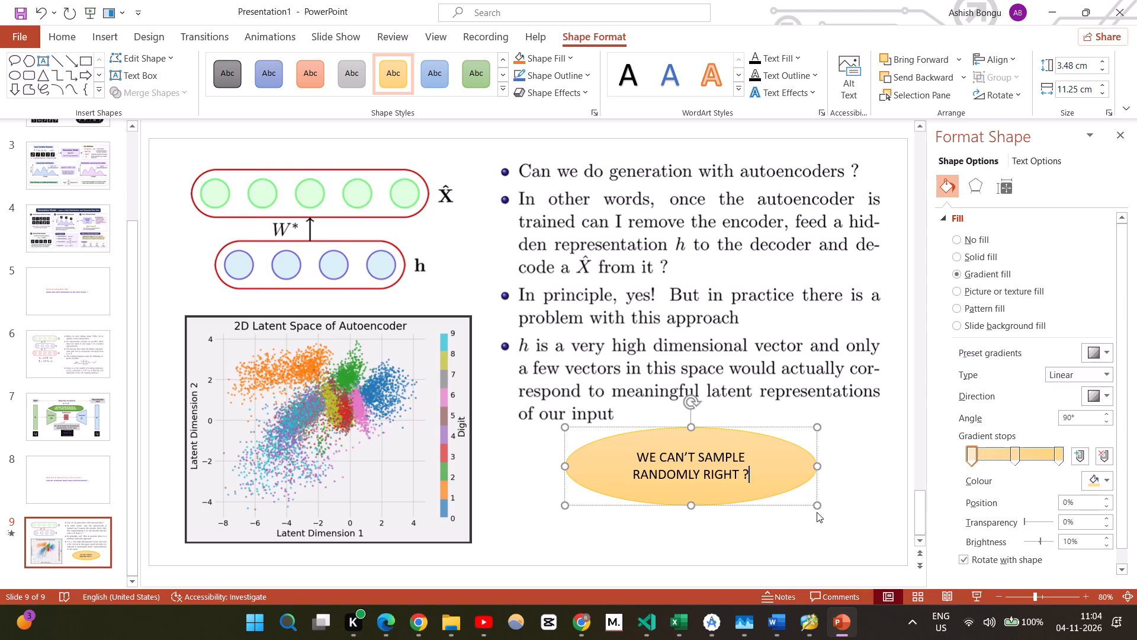
Shrink the oval to about 8.5 by 2.5 cm and move it to the middle of the space below the bullets.
left_click_drag(818, 510, 754, 482)
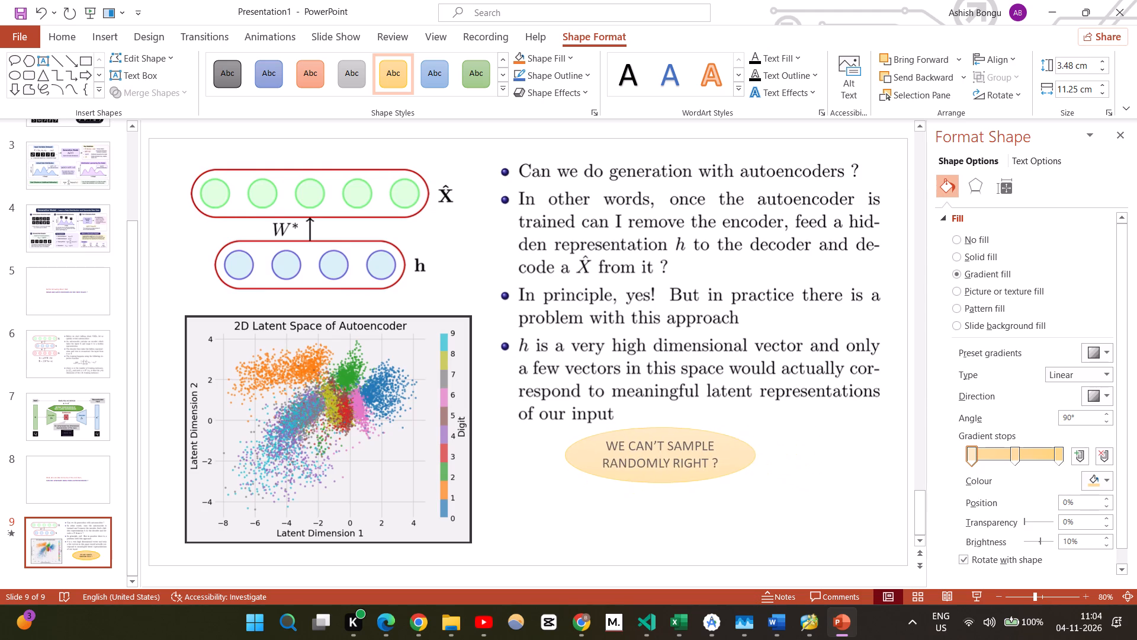
left_click_drag(754, 482, 754, 482)
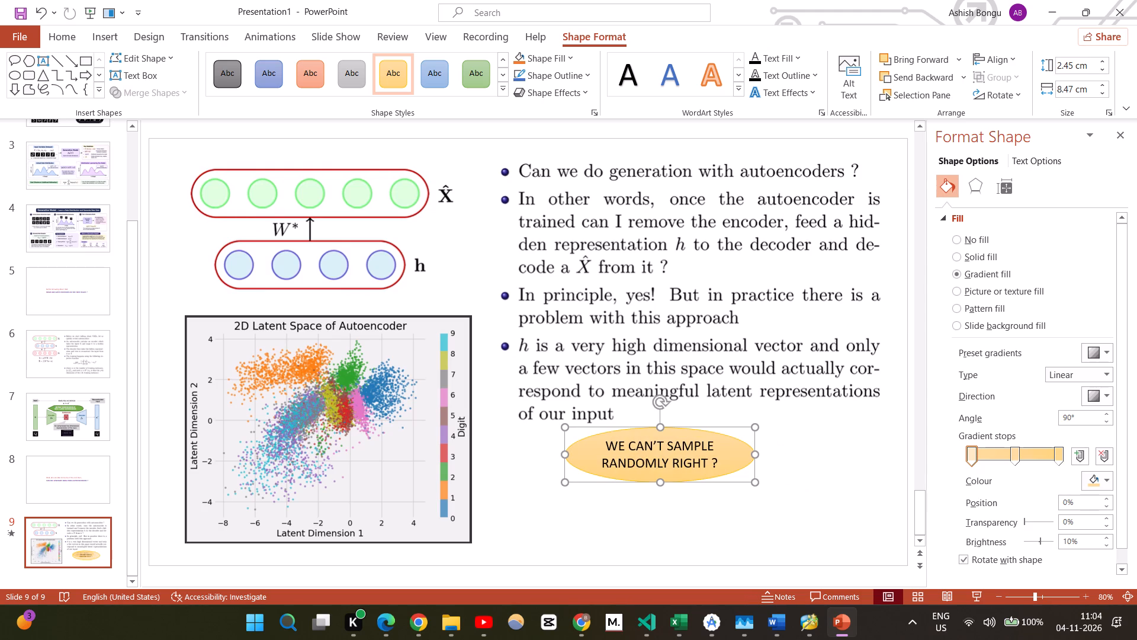
left_click_drag(726, 481, 757, 505)
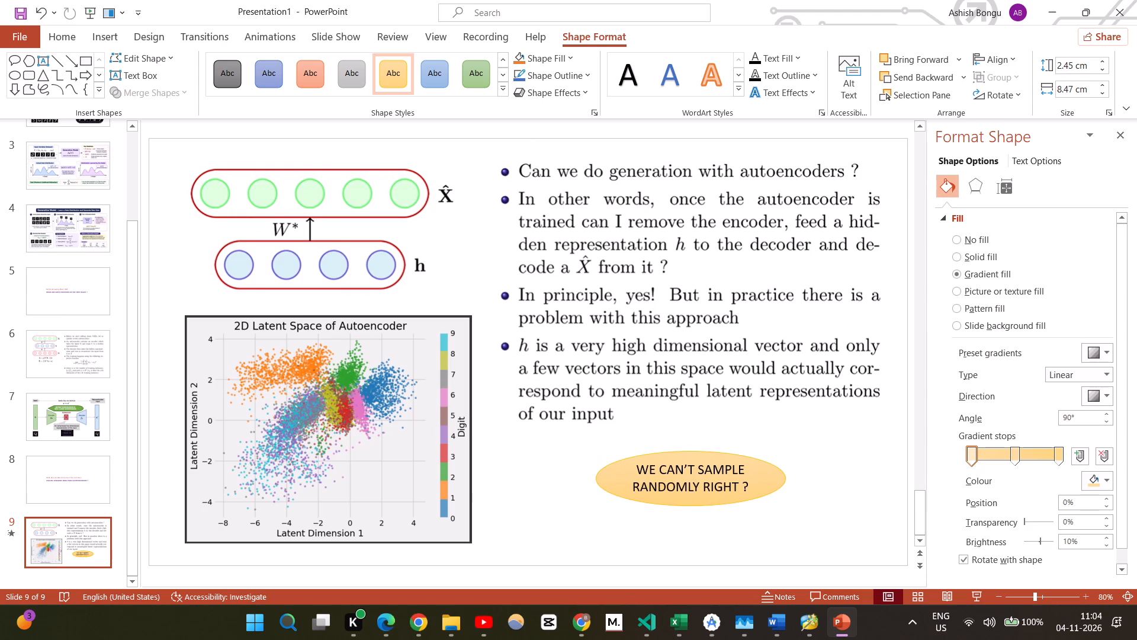
left_click_drag(757, 505, 758, 508)
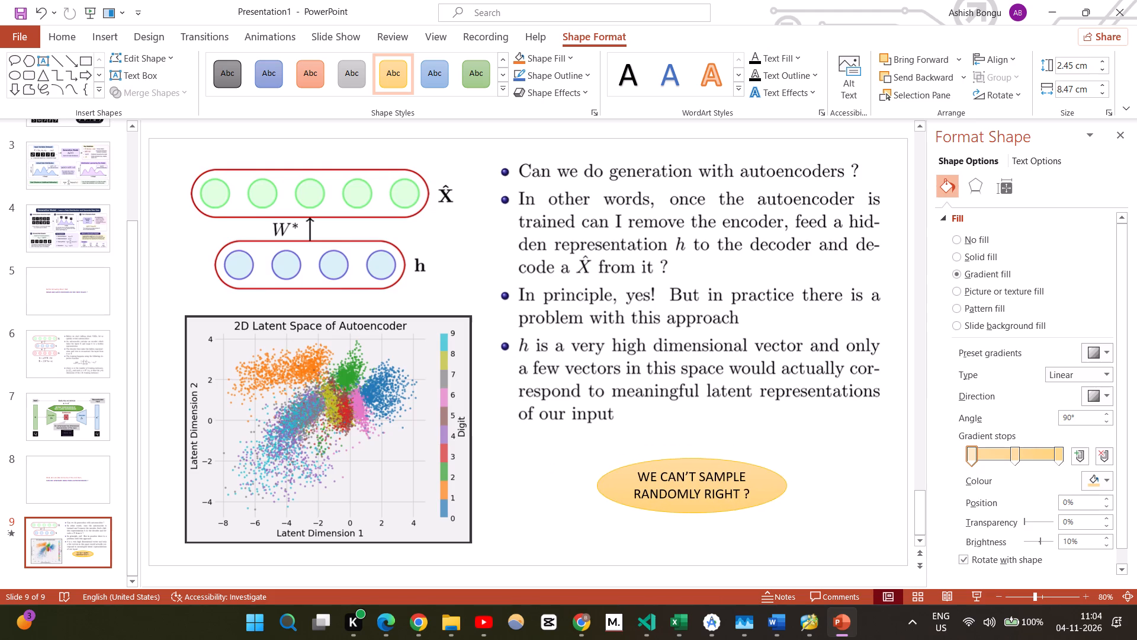
left_click_drag(758, 508, 779, 500)
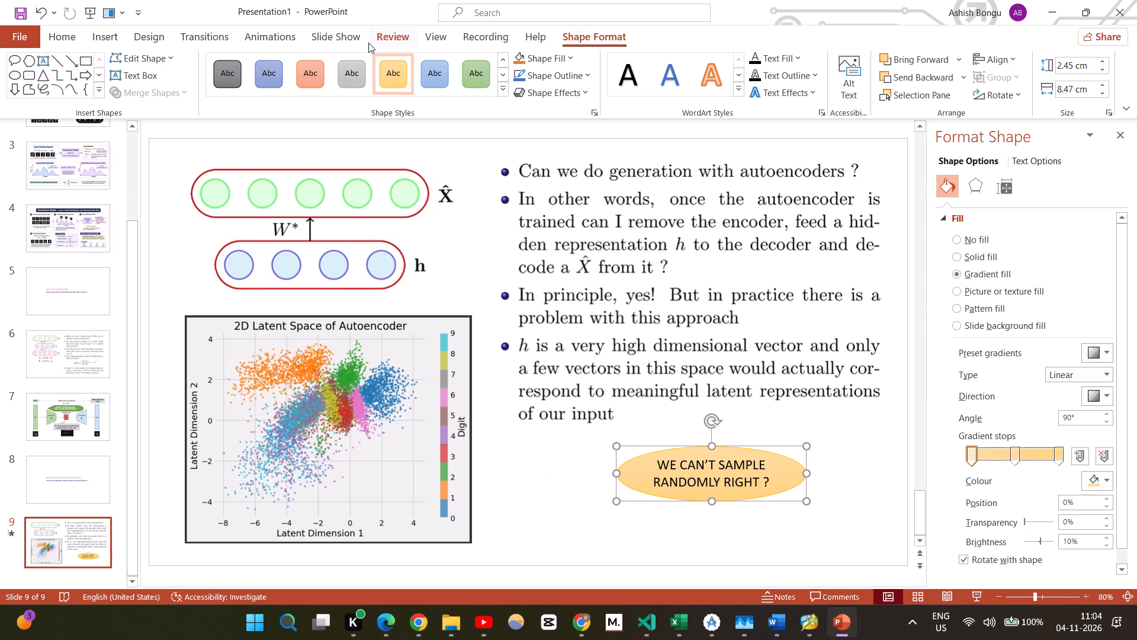
Try Float In, Wipe and Wheel entrance animations on the oval, settling on Random Bars.
left_click(277, 46)
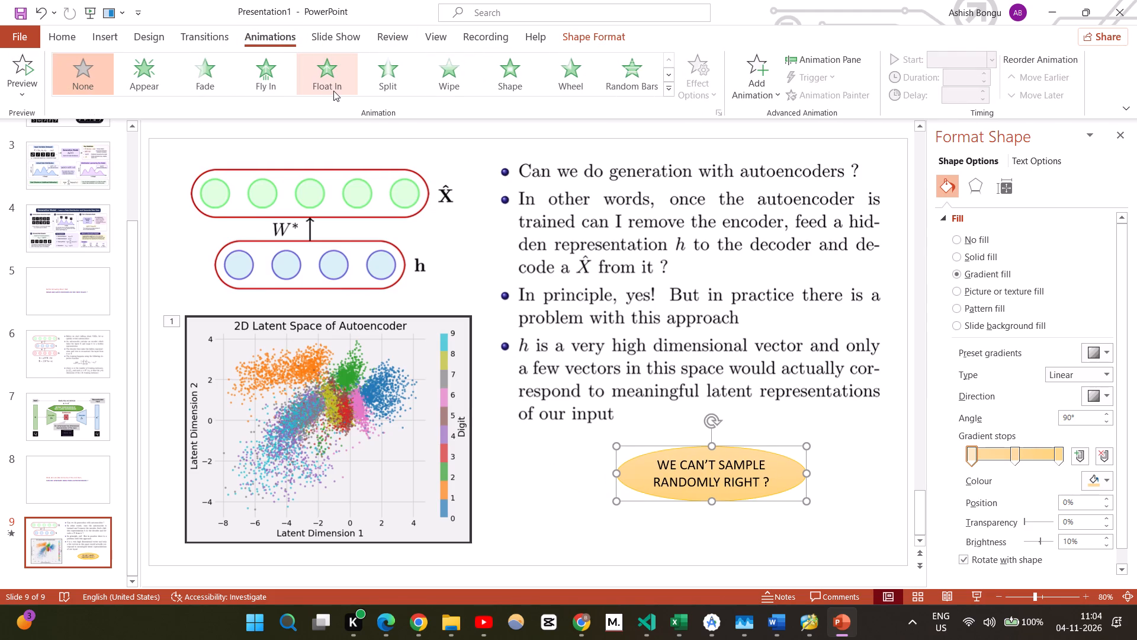
left_click(333, 91)
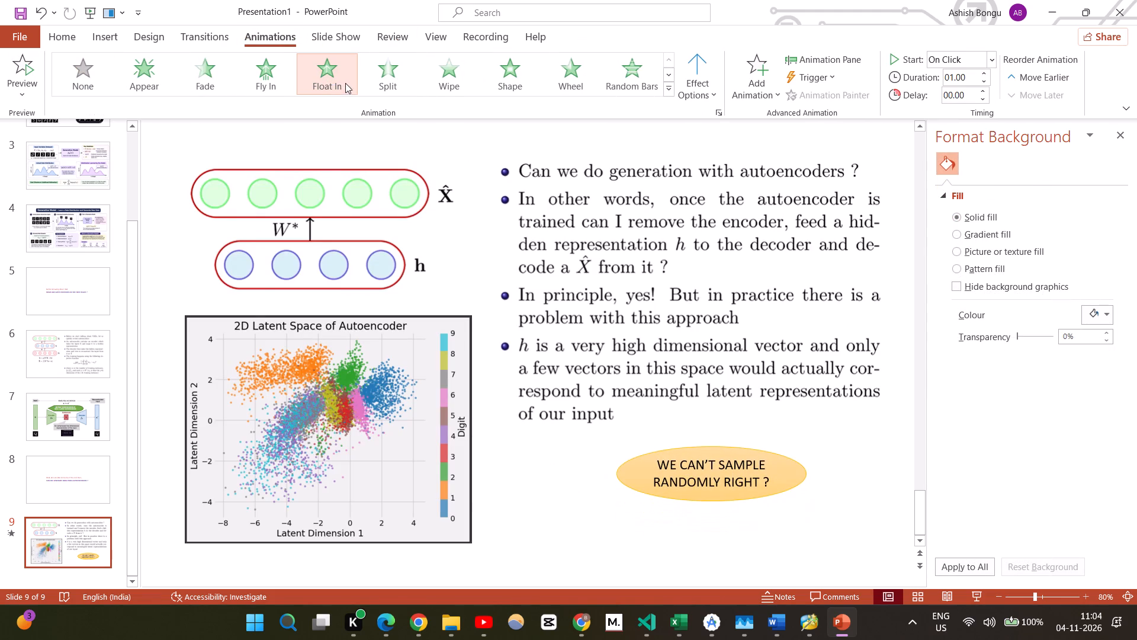
left_click(434, 81)
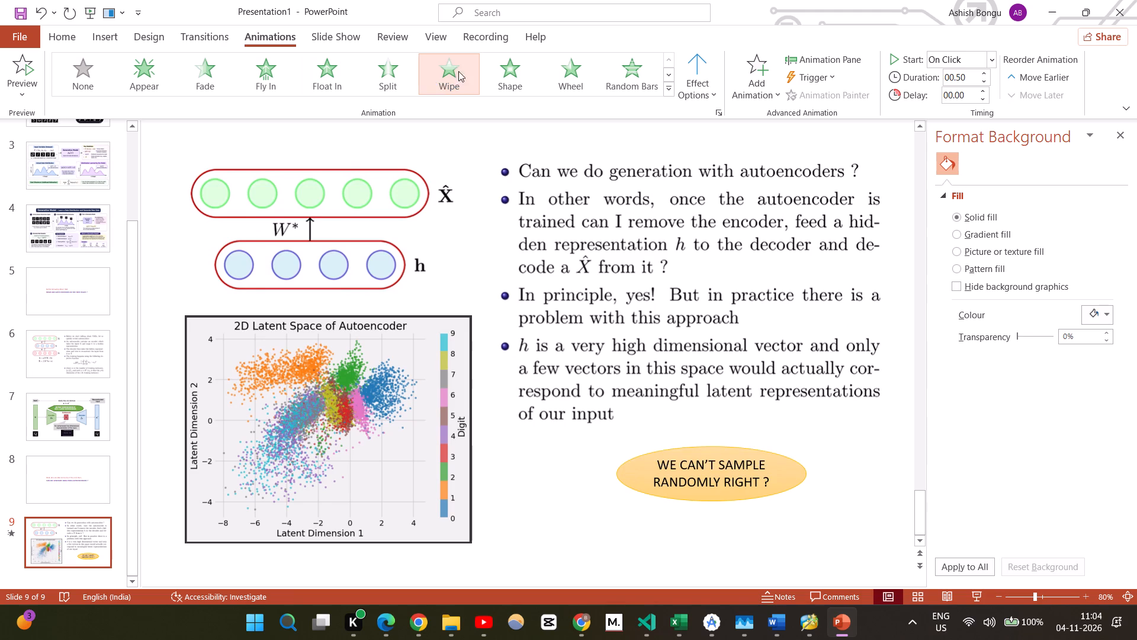
left_click(574, 81)
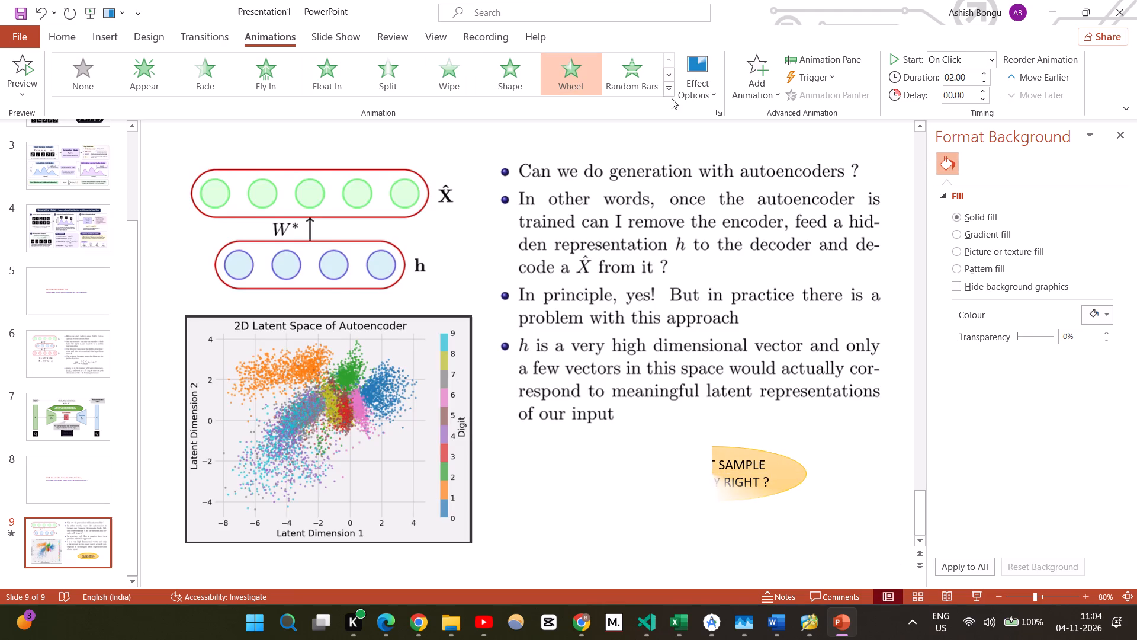
left_click(619, 76)
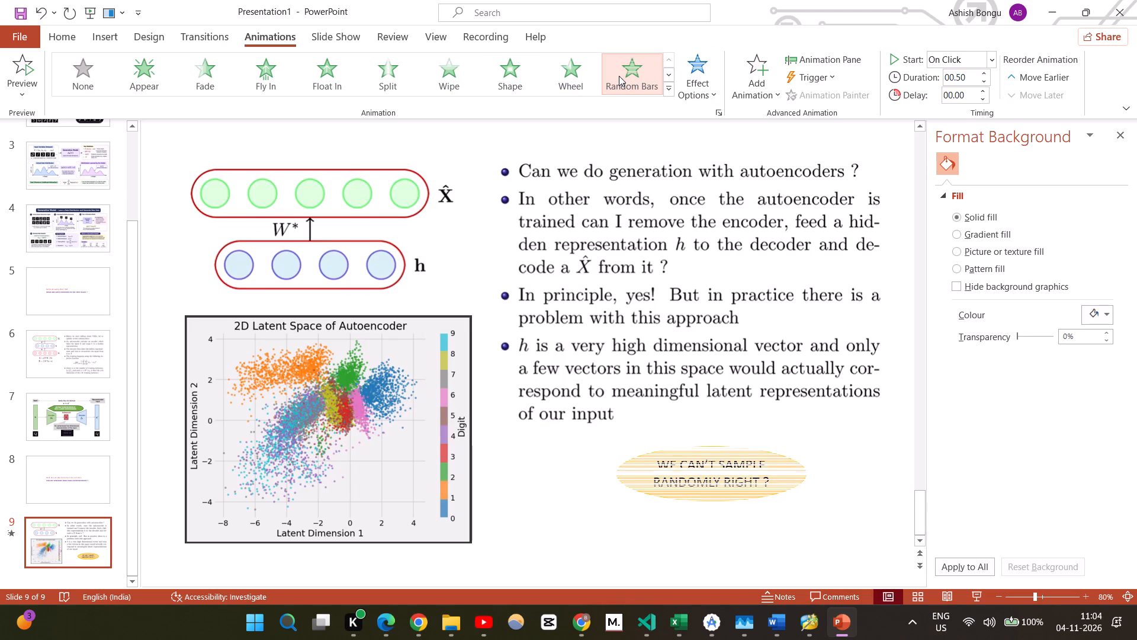
Try the Spin emphasis and Swivel entrance animations on the question oval, settling on the Zoom entrance.
left_click(672, 83)
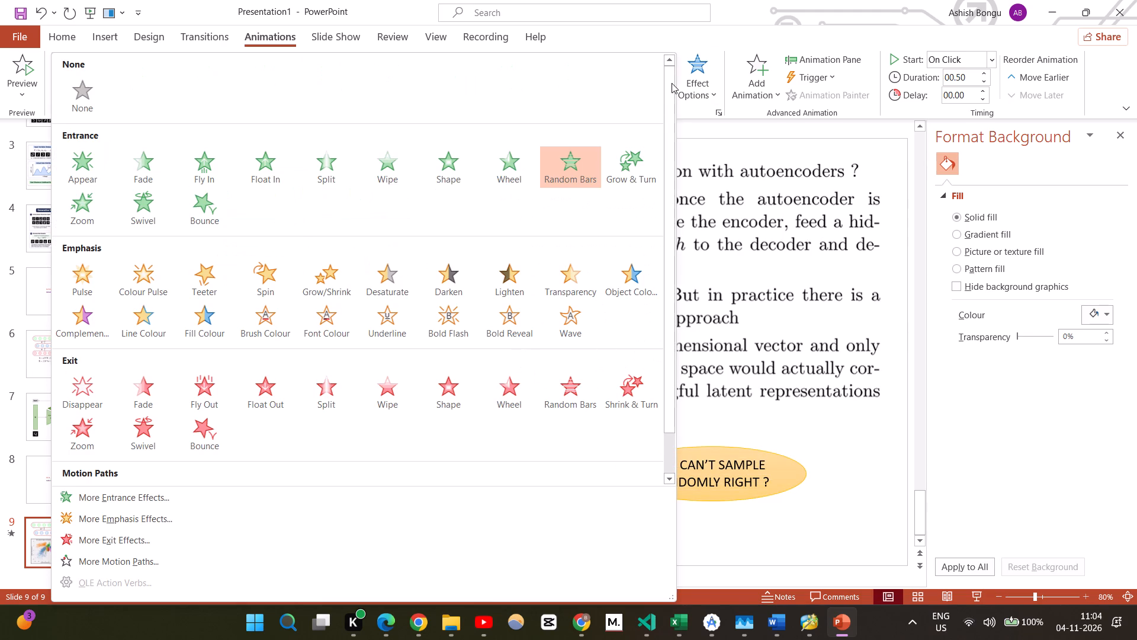
left_click(278, 288)
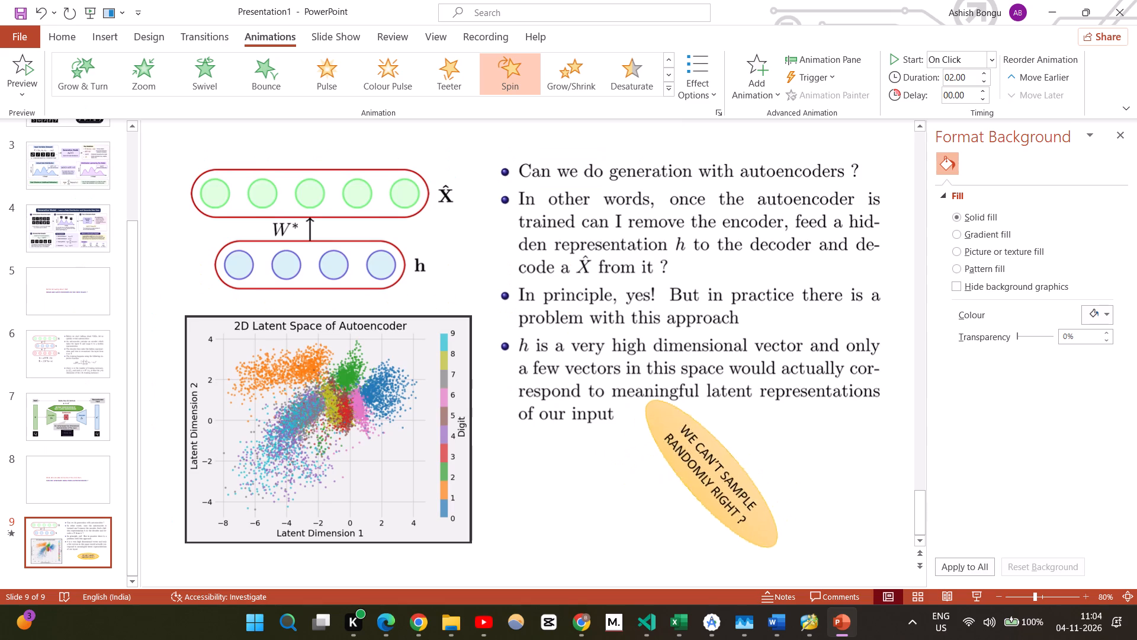
left_click(670, 90)
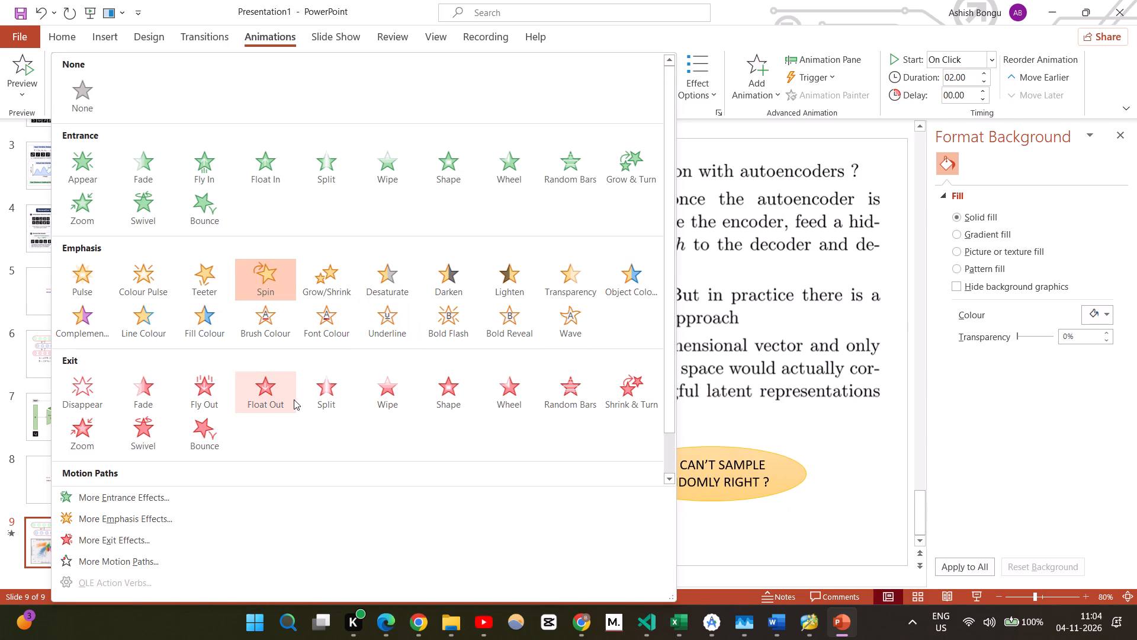
left_click(146, 220)
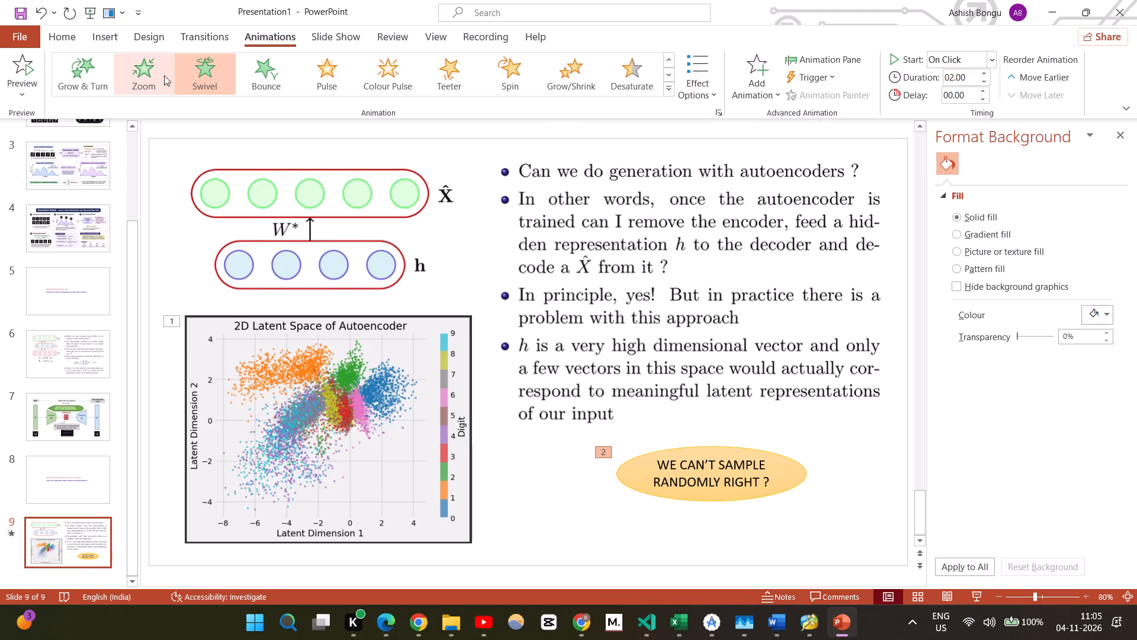
left_click(141, 72)
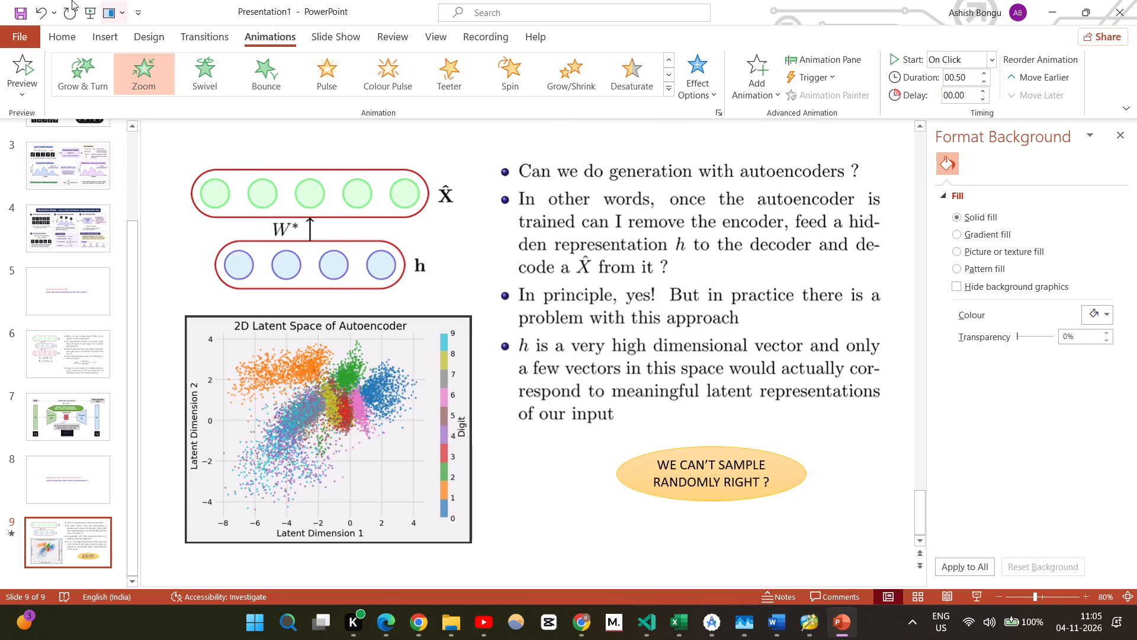
Run the slide show from the first slide through the latent space slide's animations, step back through the slides, and exit.
left_click(88, 12)
key("Right")
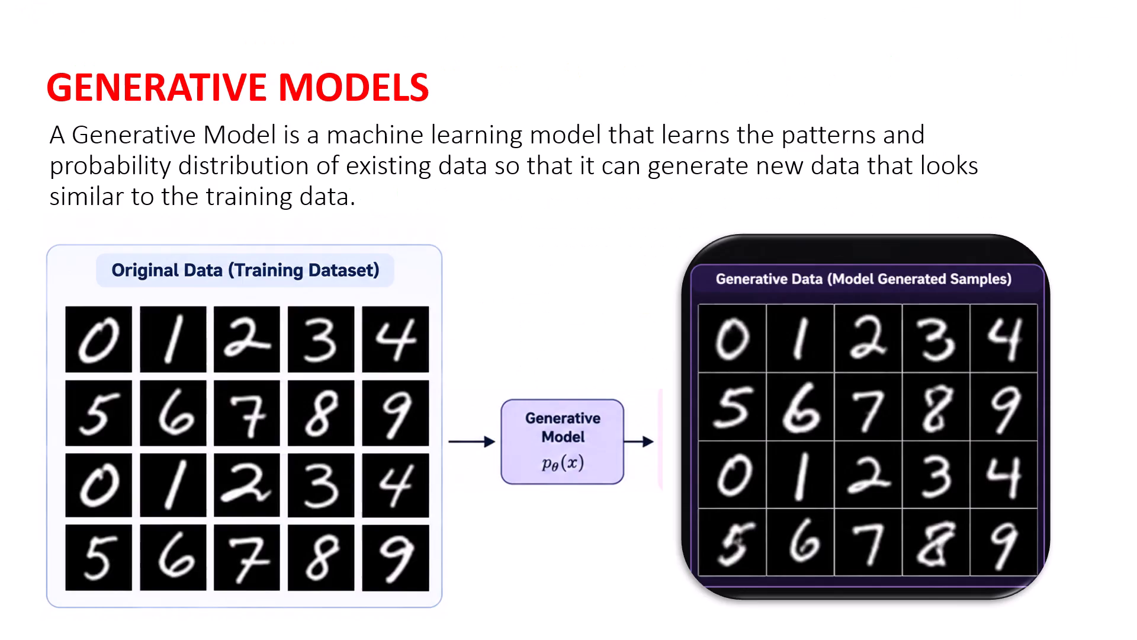
key("Right")
key("Right")
key("Right")
key("Right")
key("Right")
key("Right")
key("Right")
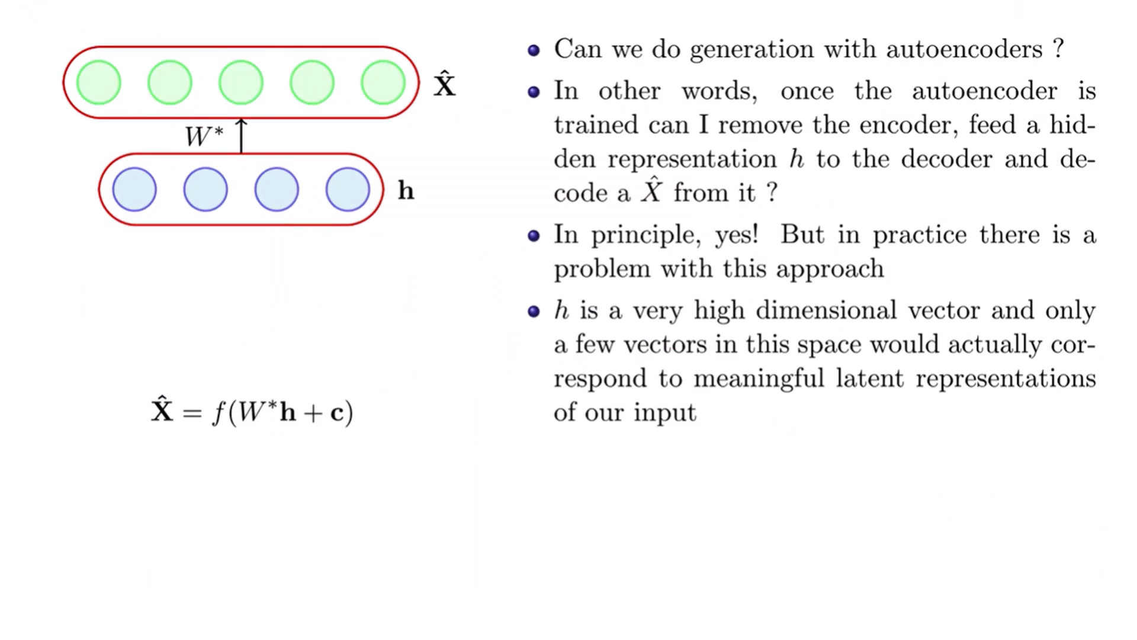
key("Right")
key("Right")
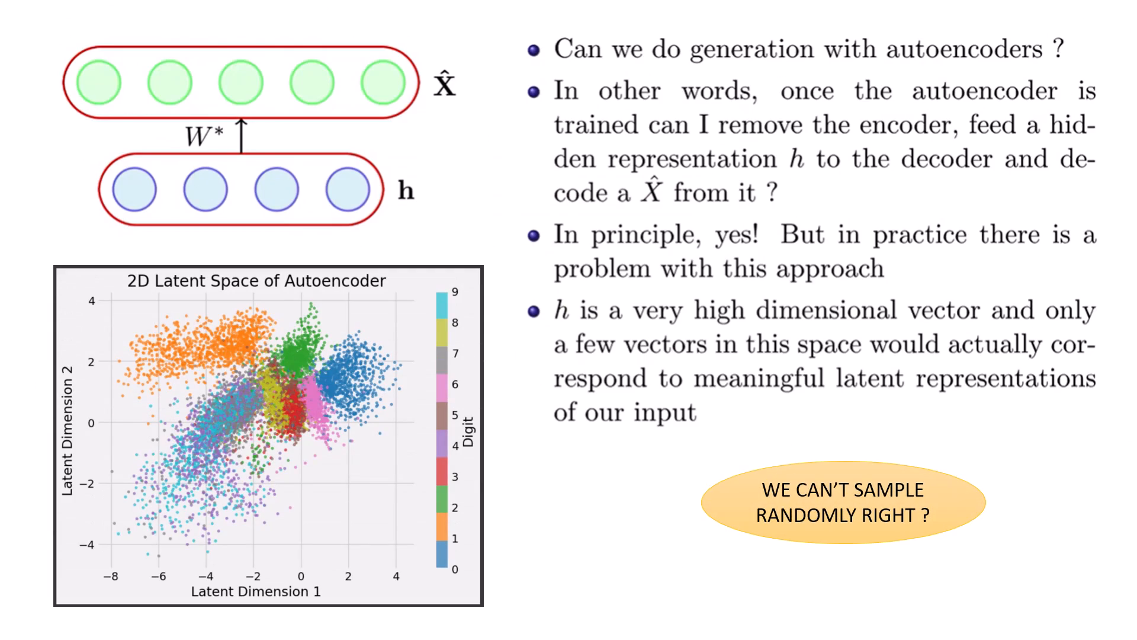
key("Left")
key("Left")
key("Left")
key("Left")
key("Left")
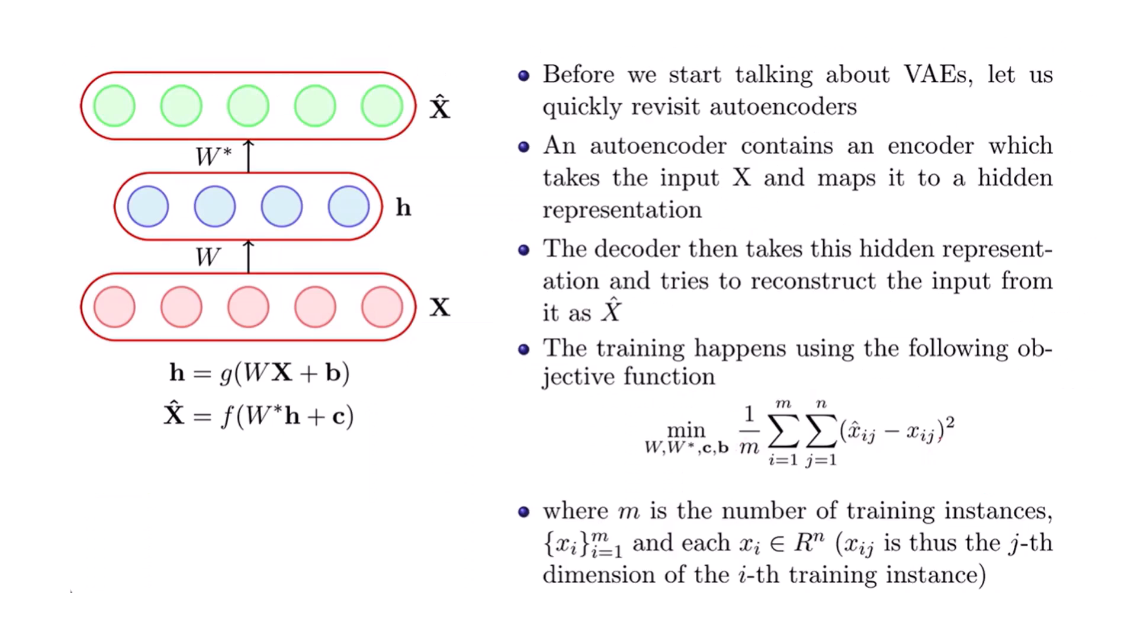
key("Left")
key("Left")
key("Left")
key("Left")
key("Escape")
key("grave")
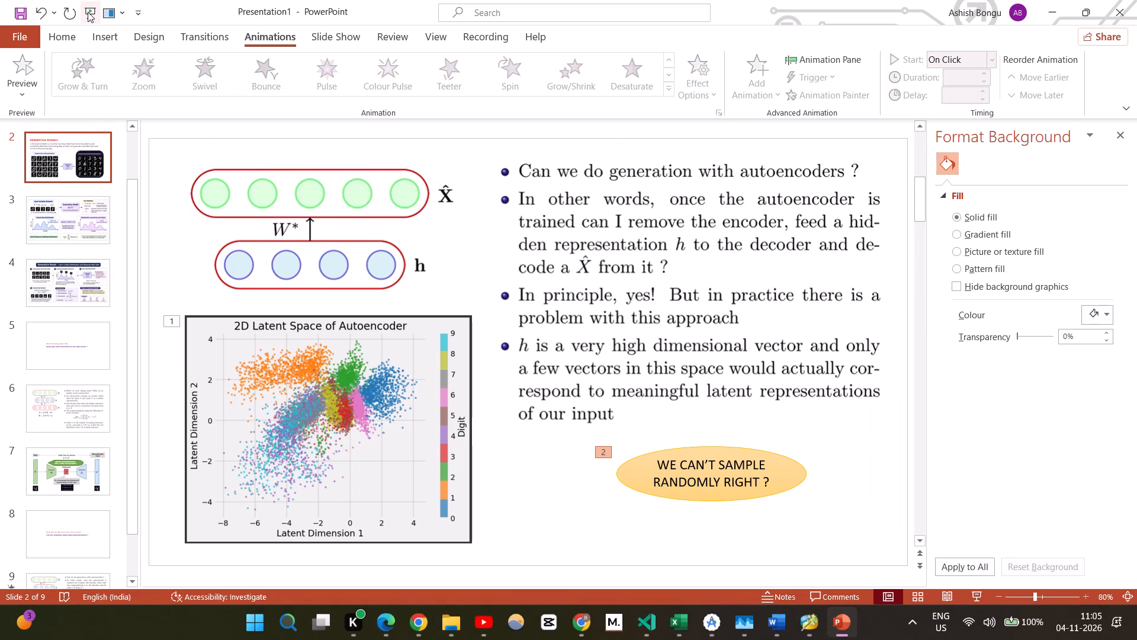
Switch to Chrome and return to the YouTube lecture Lec 20.1 Revisiting Autoencoders, toggling its playback.
left_click(419, 623)
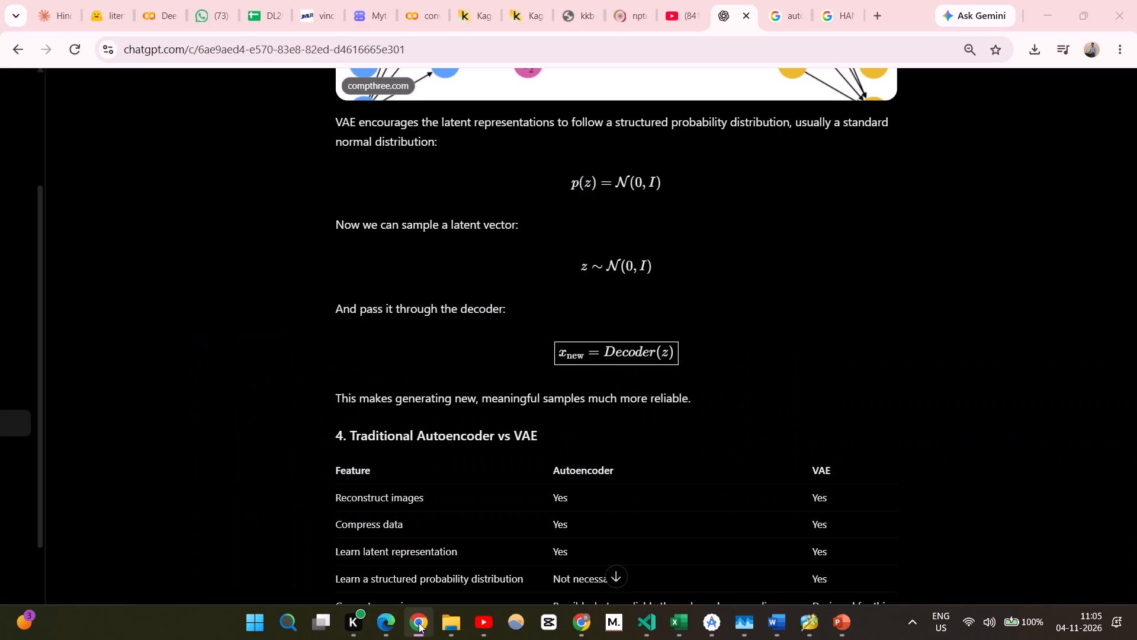
left_click(685, 8)
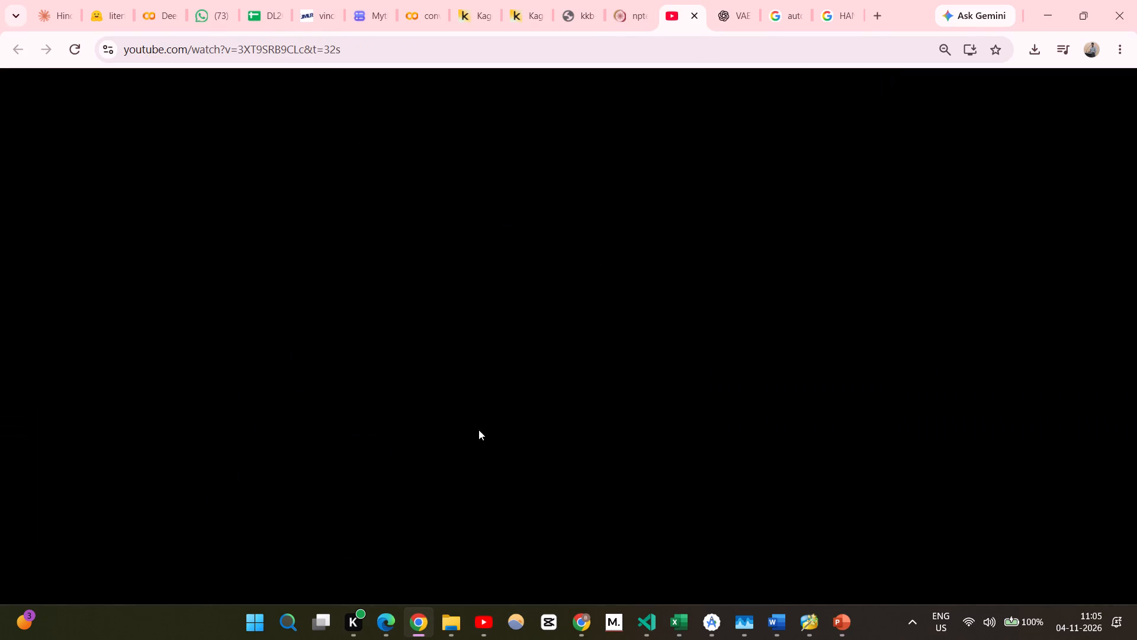
key("space")
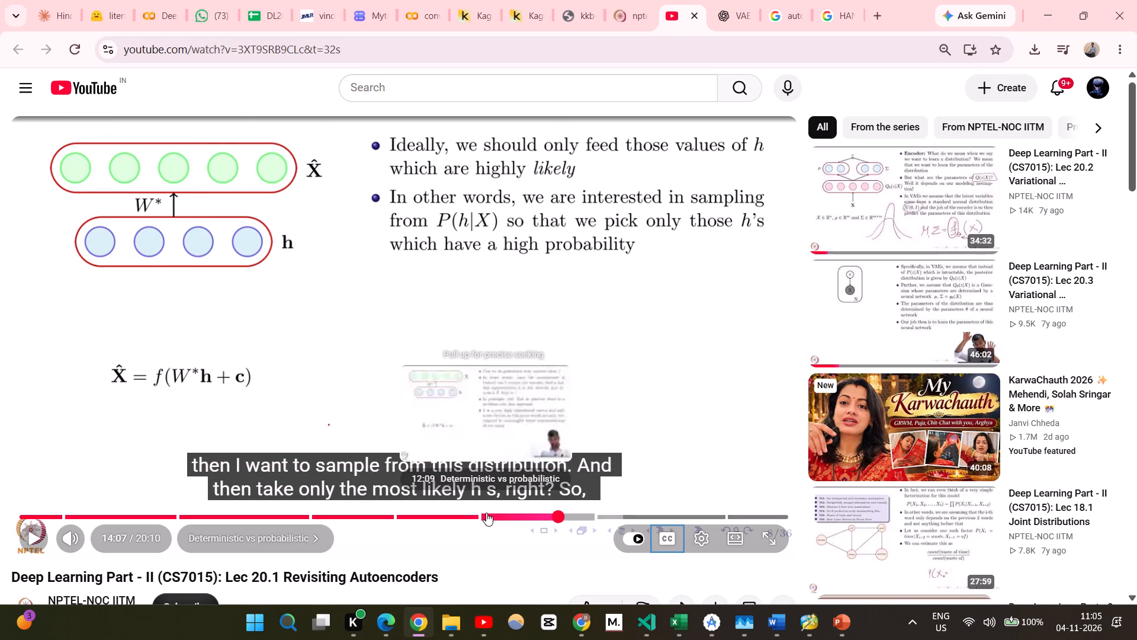